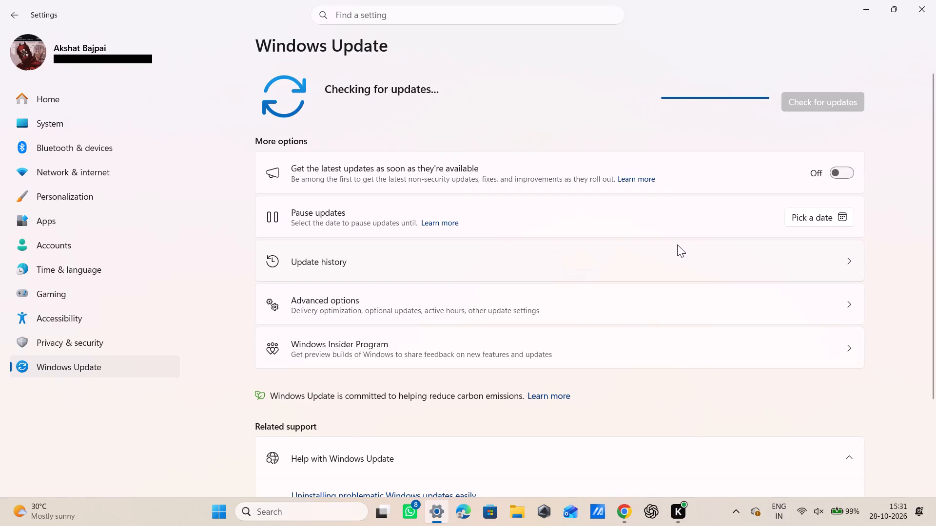
Switch to the Canva template preview and open all 10 pages of the Red and Black Bold Modern Digital Marketing Presentation for customising.
left_click(935, 311)
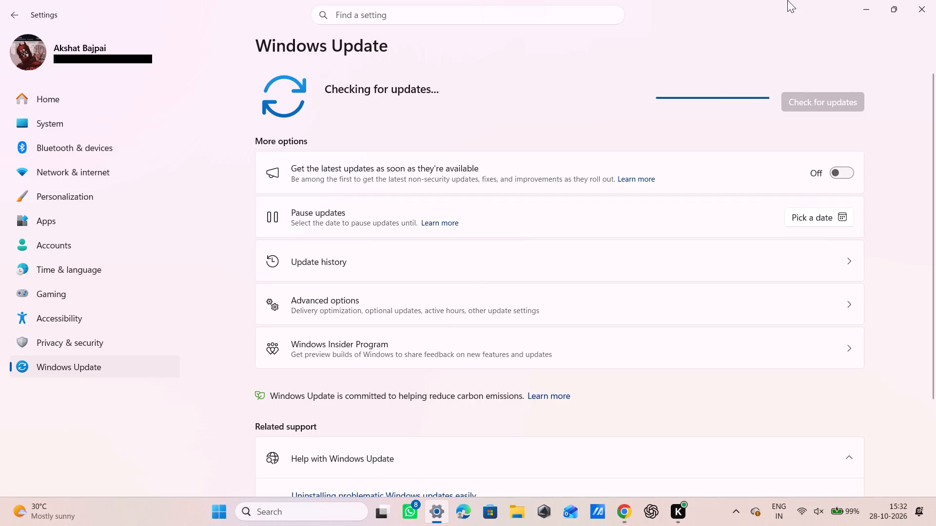
left_click(869, 3)
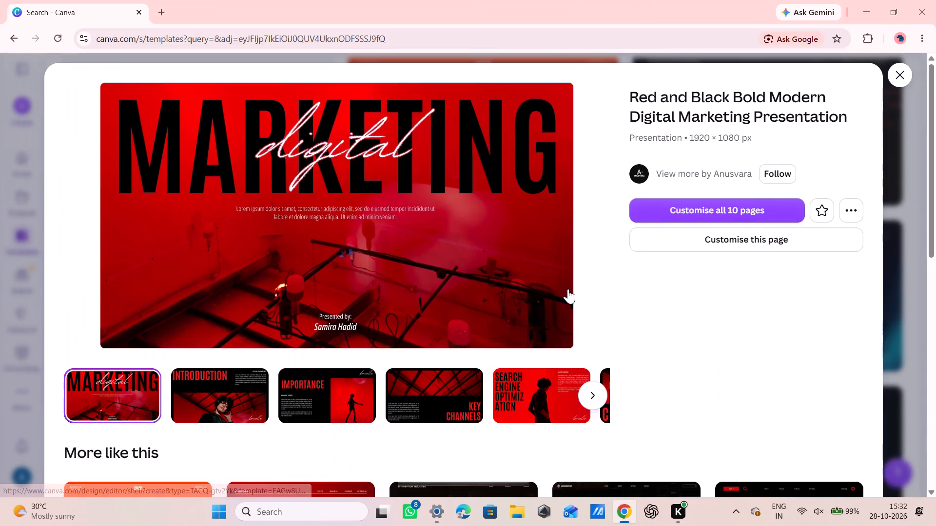
scroll(568, 289, "down", 1)
left_click(677, 181)
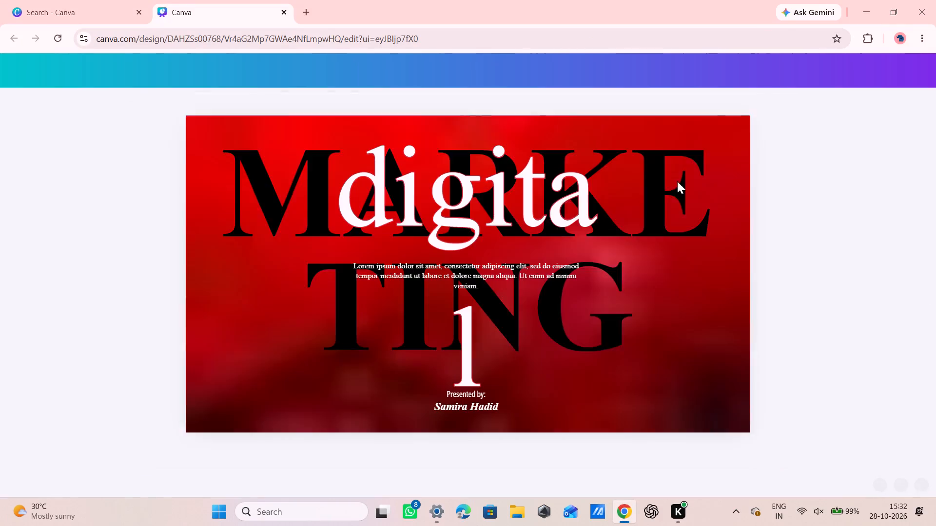
scroll(501, 330, "up", 1)
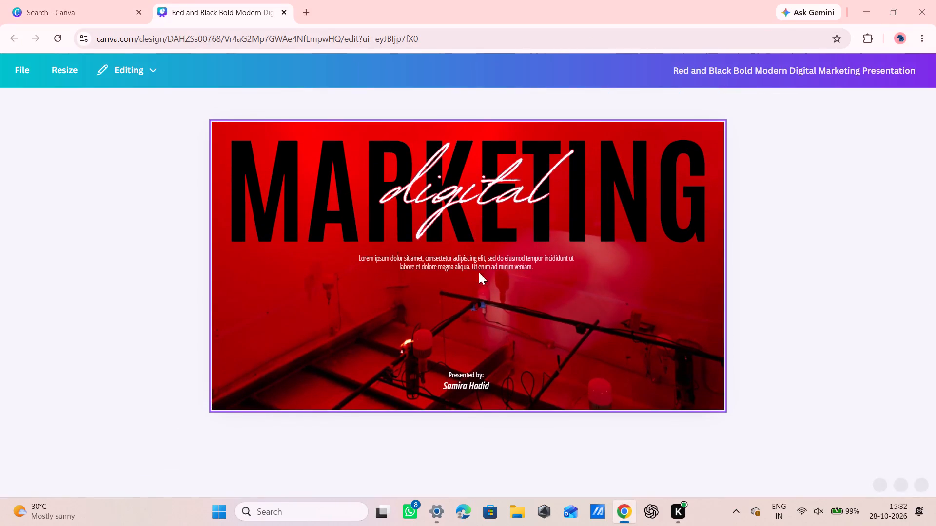
Replace the large MARKETING title on page 1 with "RJNIKANT".
left_click(281, 202)
double_click(281, 202)
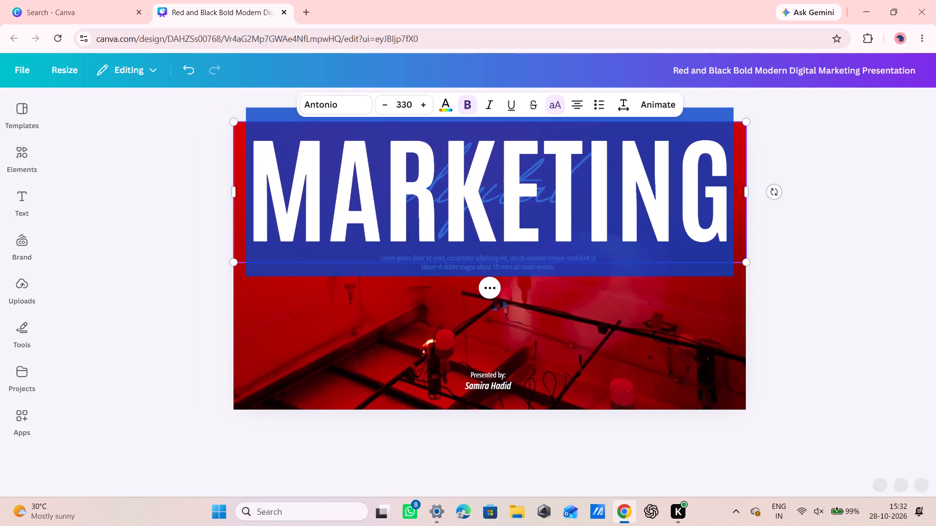
key("BackSpace")
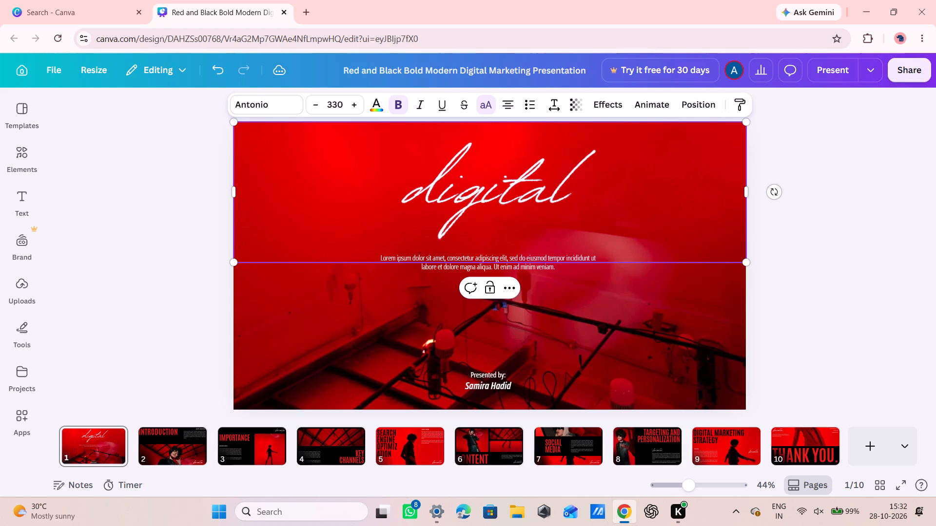
type("jni")
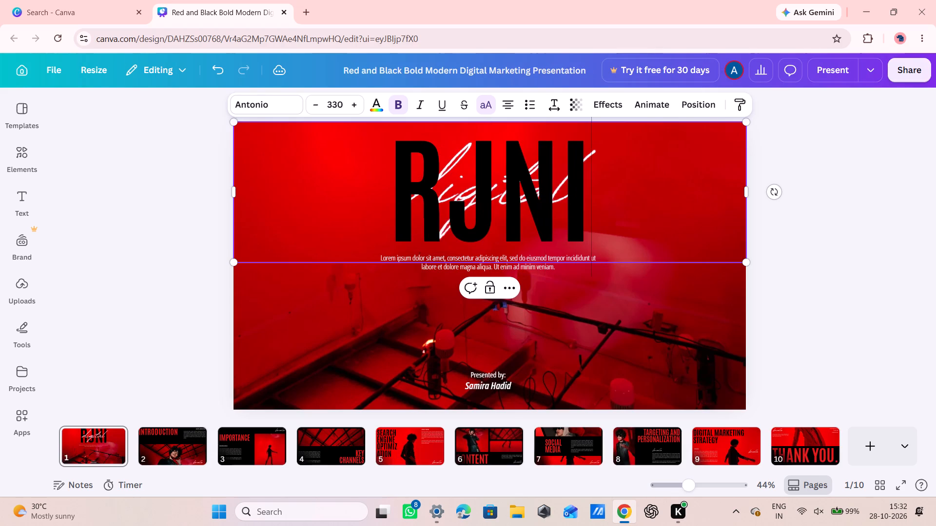
key("space")
key("BackSpace")
type("kant")
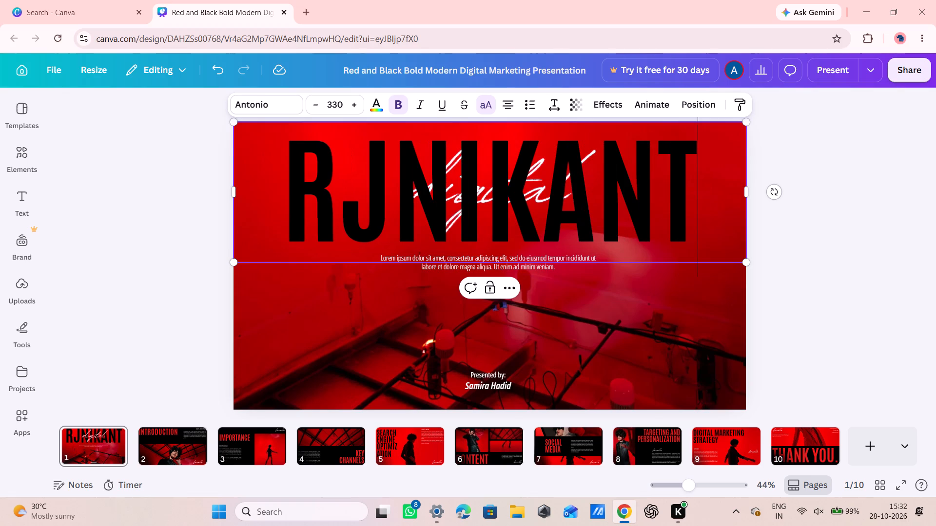
left_click(281, 202)
left_click(329, 294)
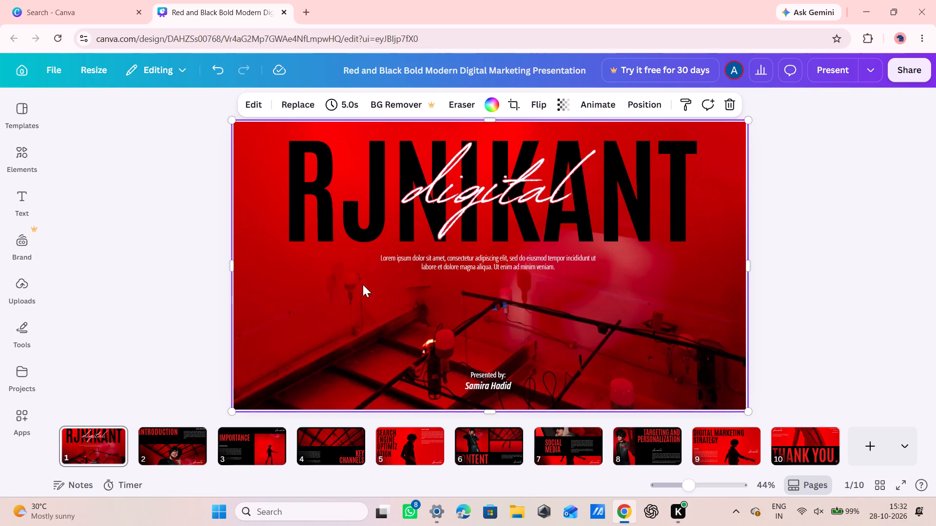
Replace the script word "digital" overlaying the page 1 title with "superstar".
left_click(473, 191)
left_click(473, 191)
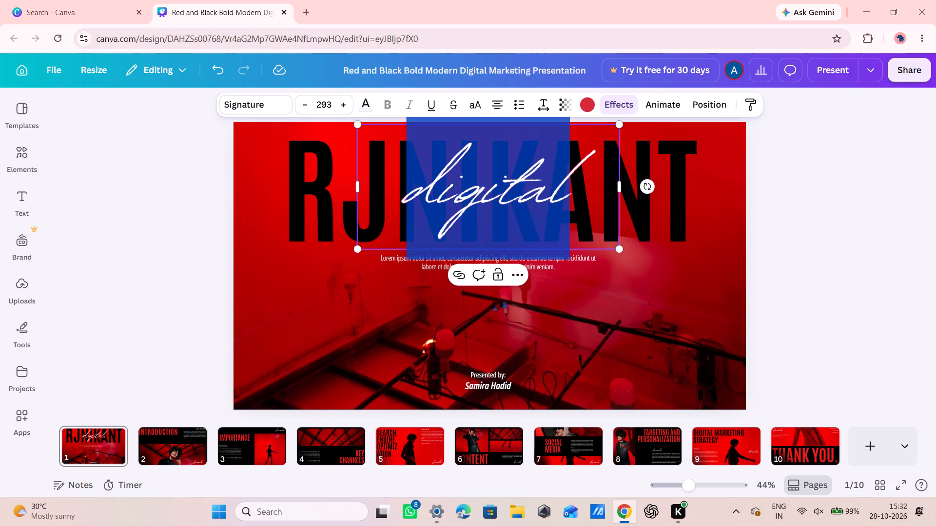
key("BackSpace")
type("star")
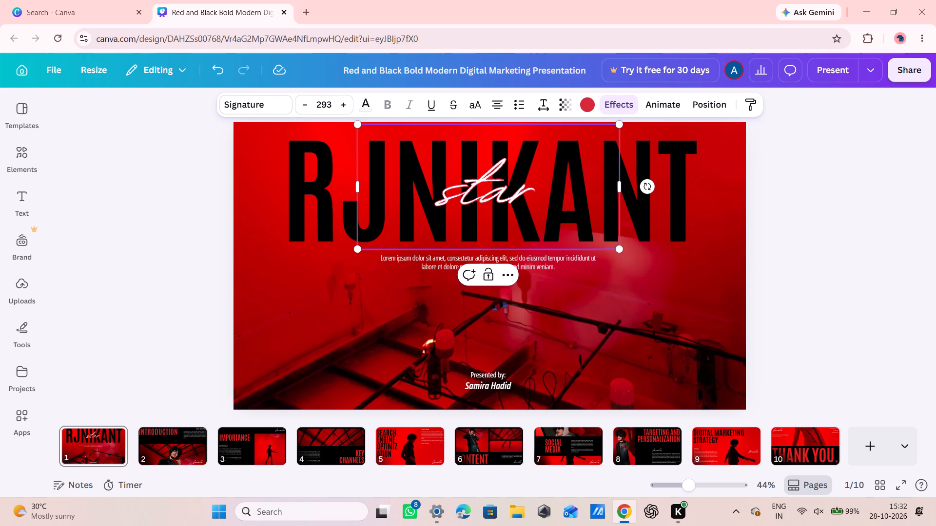
key("BackSpace")
key("BackSpace")
key("BackSpace")
key("BackSpace")
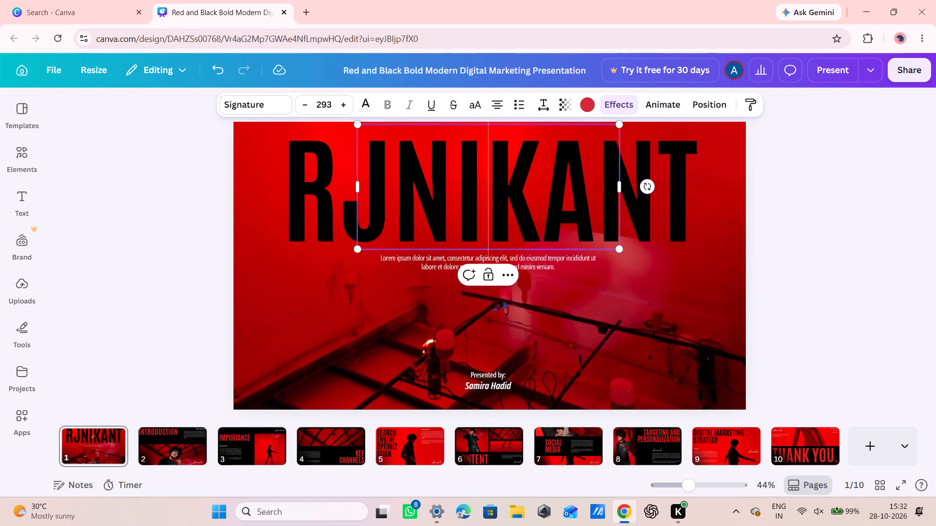
type("su")
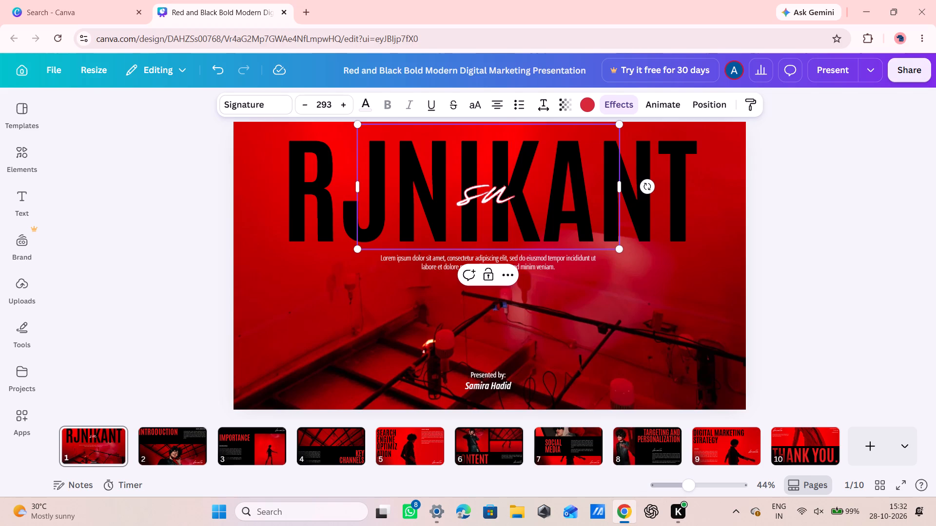
key("BackSpace")
key("BackSpace")
type("su")
type("perstar")
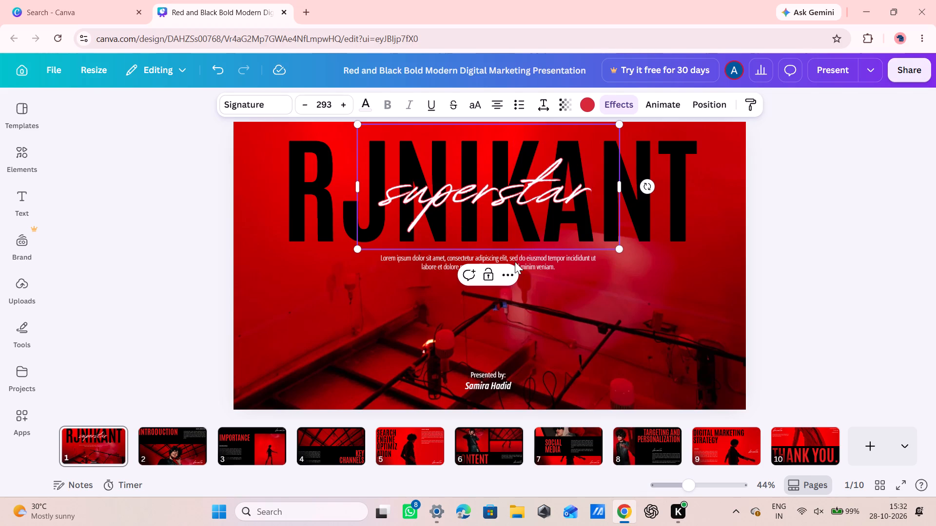
left_click(532, 311)
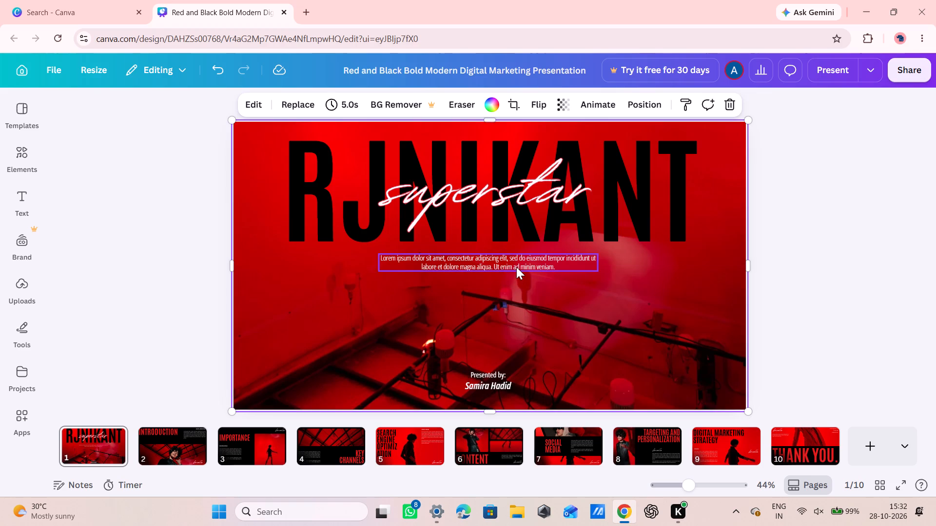
Replace the placeholder paragraph below the page 1 title with "The Greatest Of All Time".
left_click(516, 267)
left_click(516, 267)
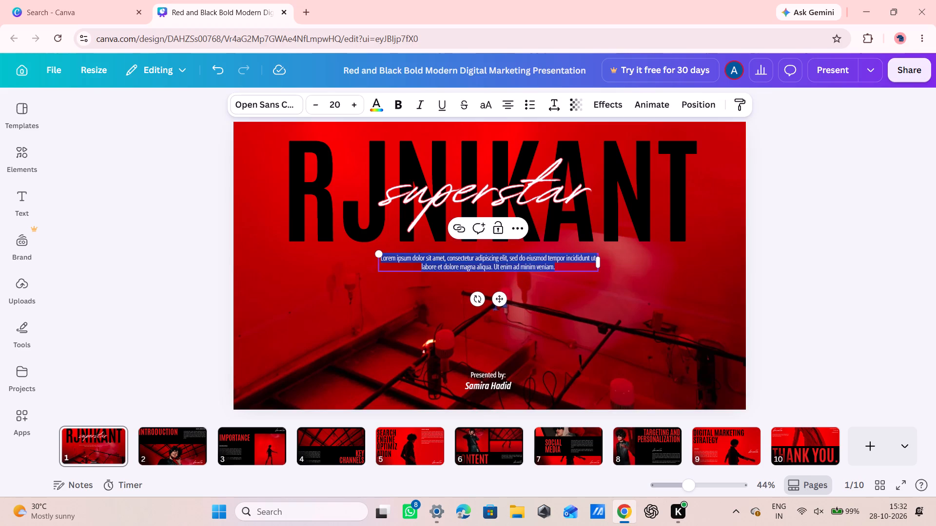
key("BackSpace")
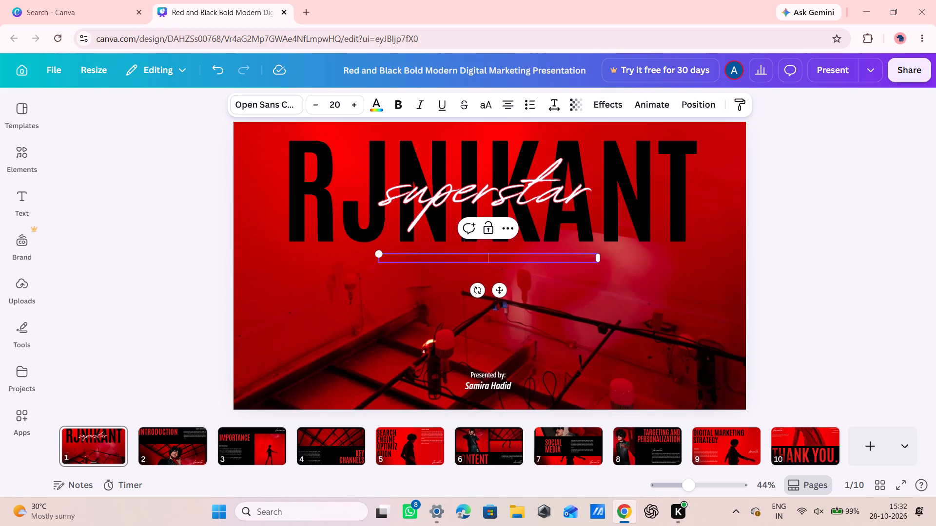
type("teh")
key("BackSpace")
key("BackSpace")
key("BackSpace")
type("he")
key("space")
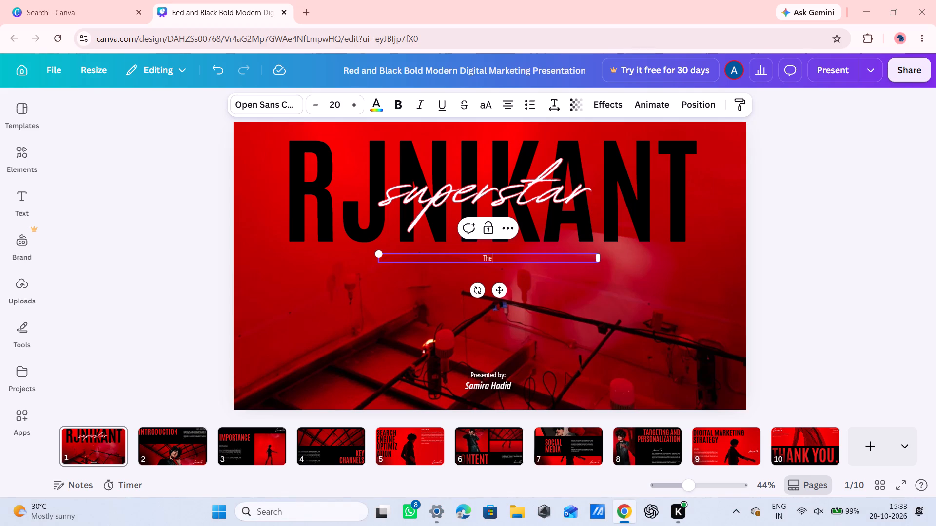
type("reatesrt")
key("BackSpace")
key("BackSpace")
type("st")
key("BackSpace")
key("BackSpace")
key("t")
key("space")
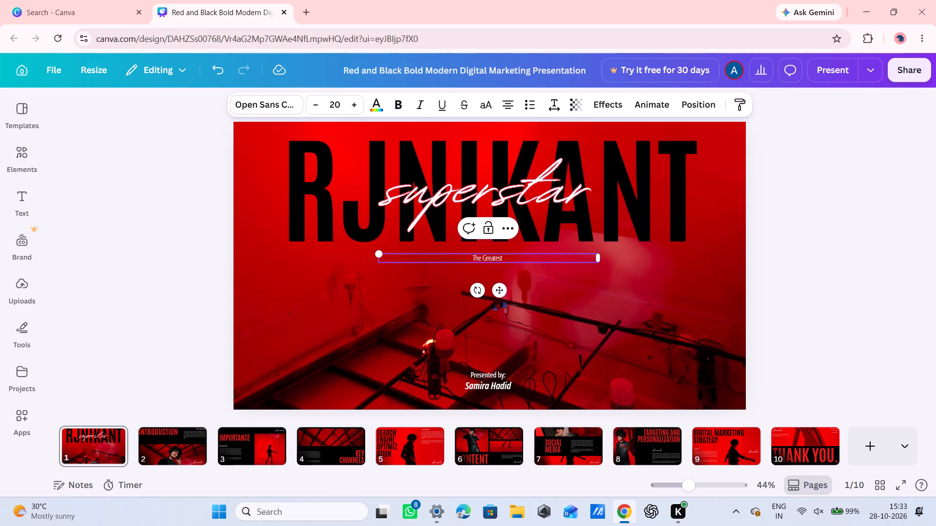
type("f a")
key("BackSpace")
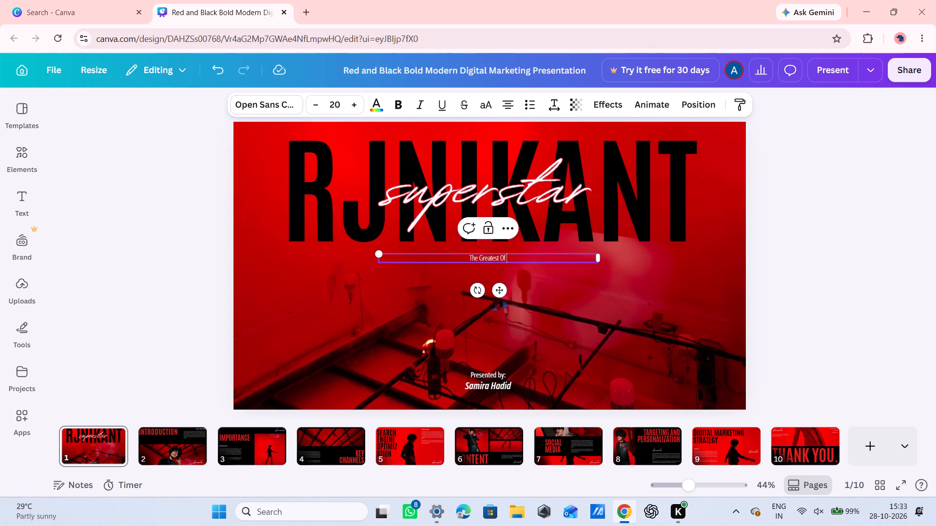
type("ll")
key("space")
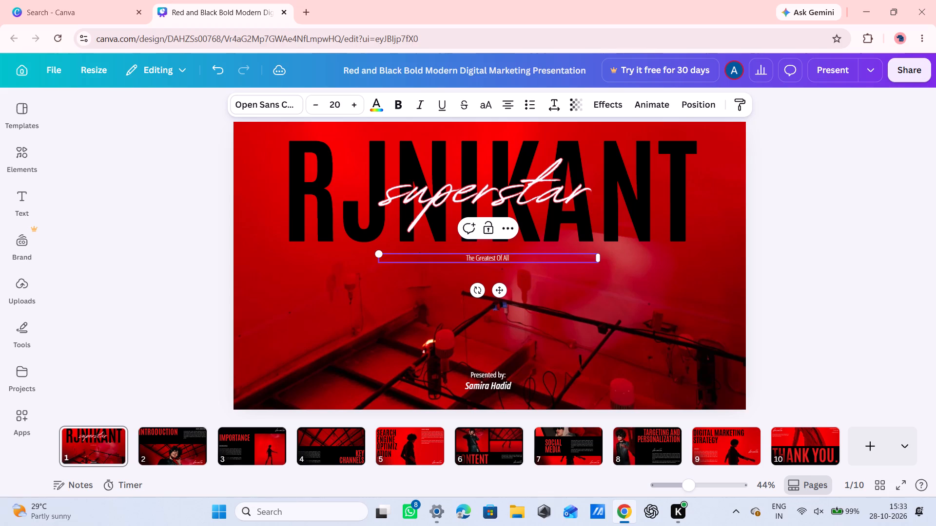
type("ime")
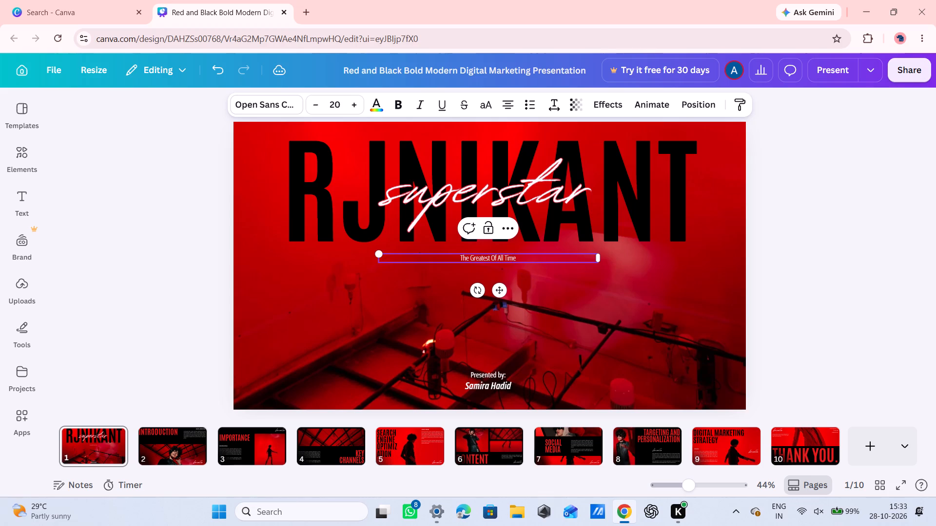
left_click(628, 301)
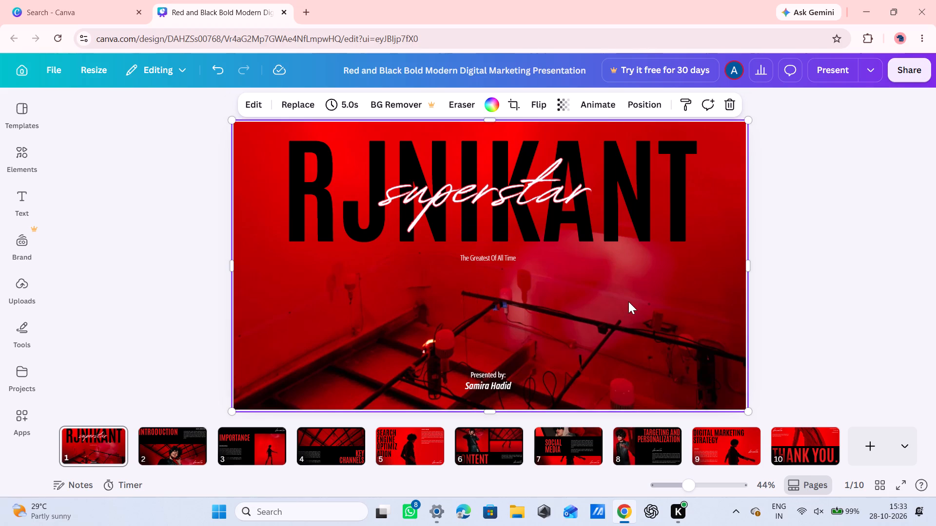
Clear the placeholder presenter name beneath "Presented by:" on page 1.
left_click(490, 382)
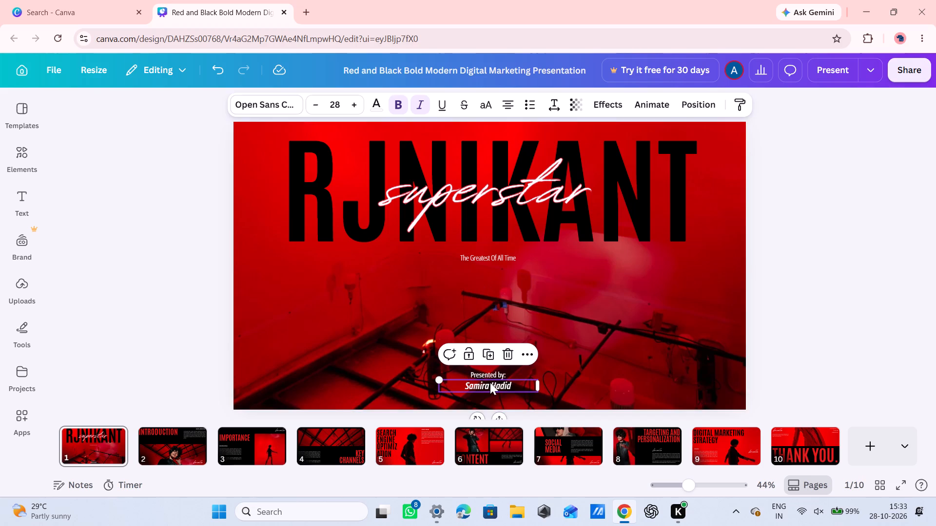
left_click(490, 382)
key("BackSpace")
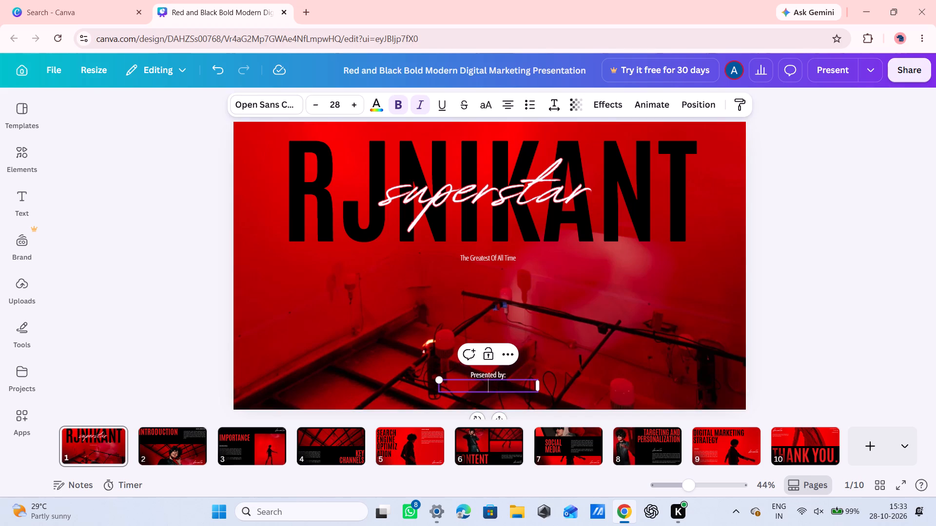
key("Tab")
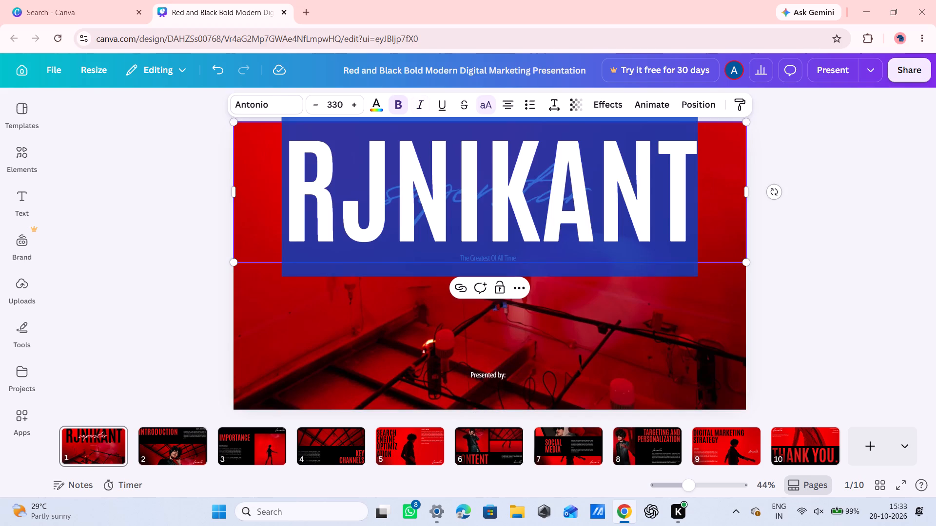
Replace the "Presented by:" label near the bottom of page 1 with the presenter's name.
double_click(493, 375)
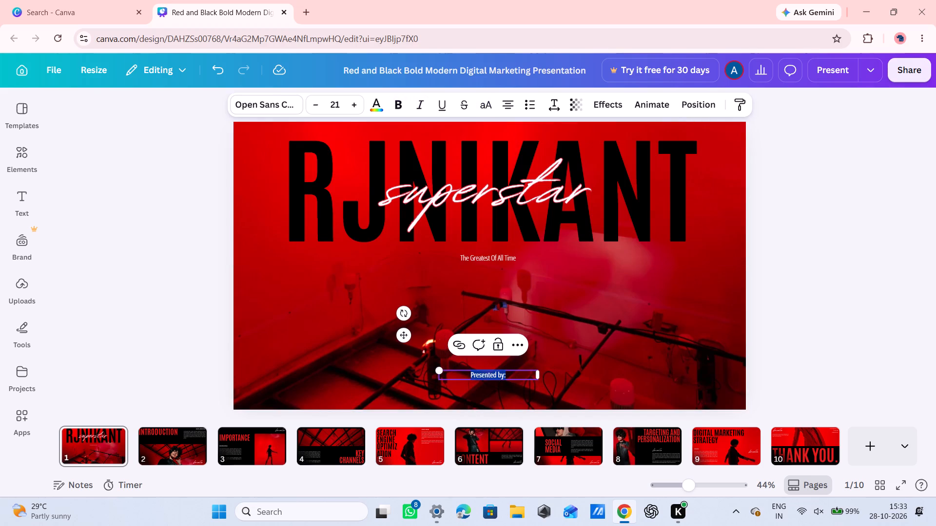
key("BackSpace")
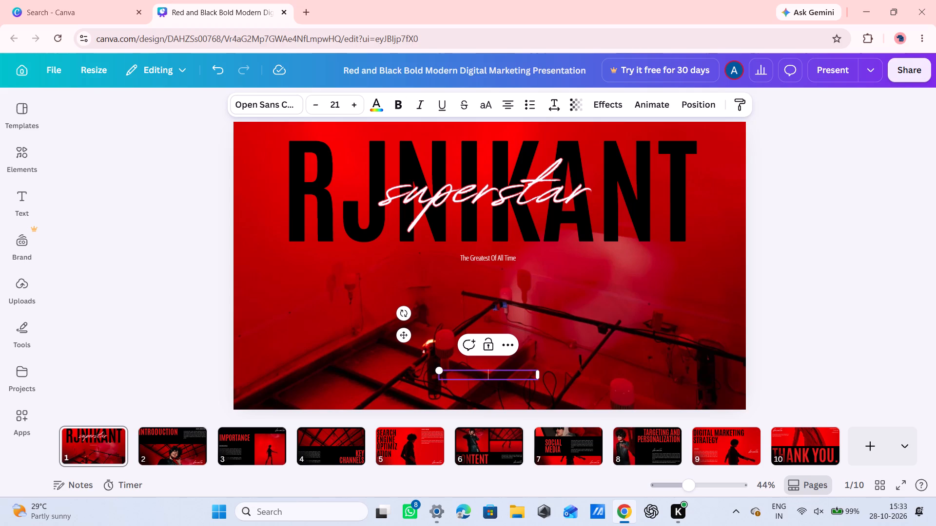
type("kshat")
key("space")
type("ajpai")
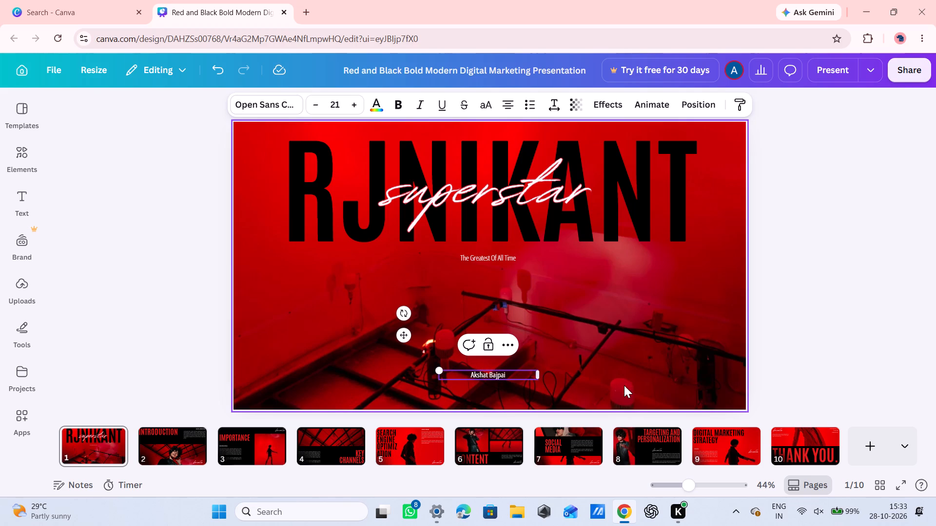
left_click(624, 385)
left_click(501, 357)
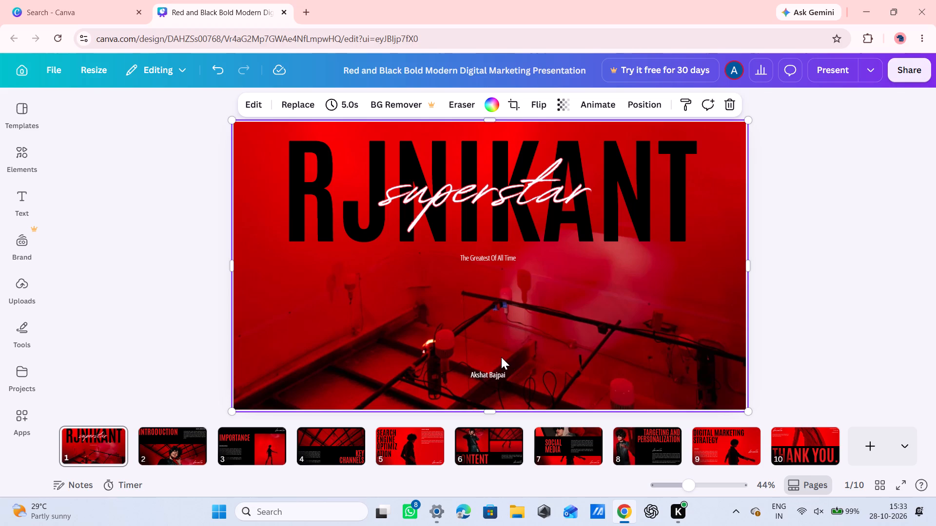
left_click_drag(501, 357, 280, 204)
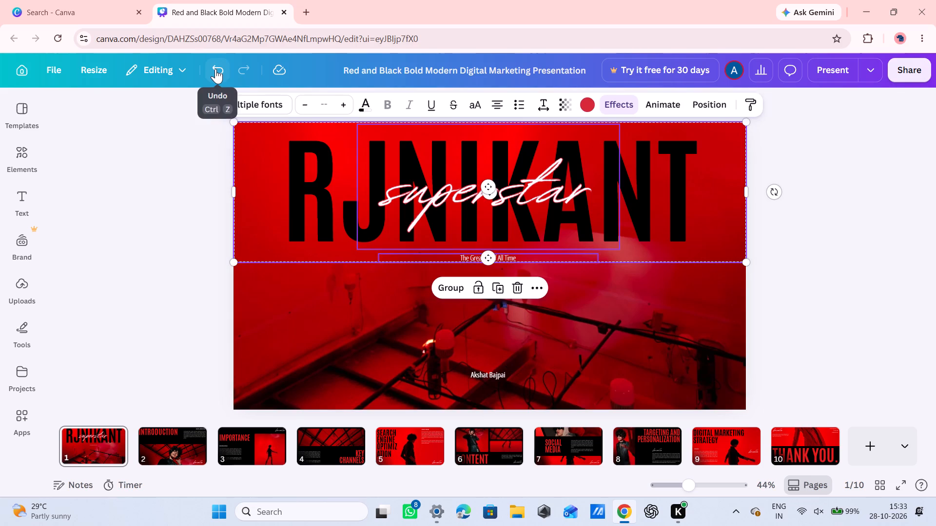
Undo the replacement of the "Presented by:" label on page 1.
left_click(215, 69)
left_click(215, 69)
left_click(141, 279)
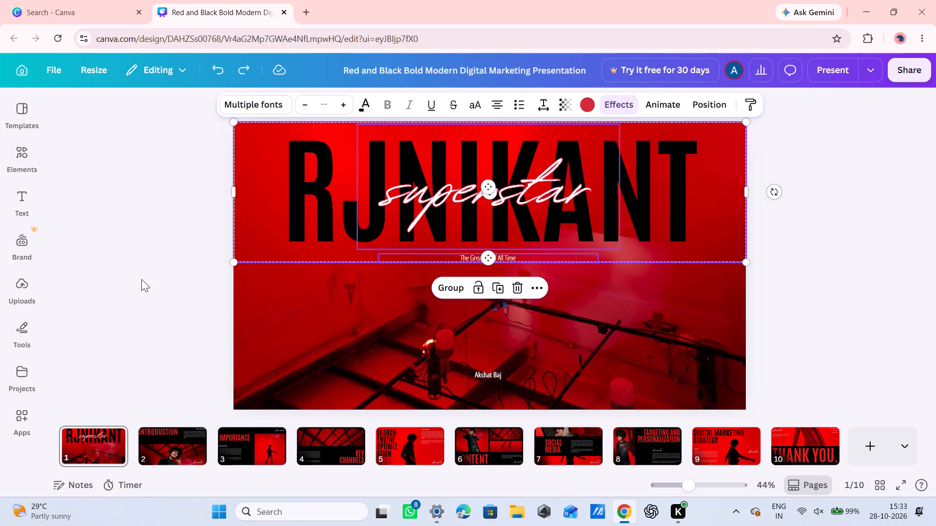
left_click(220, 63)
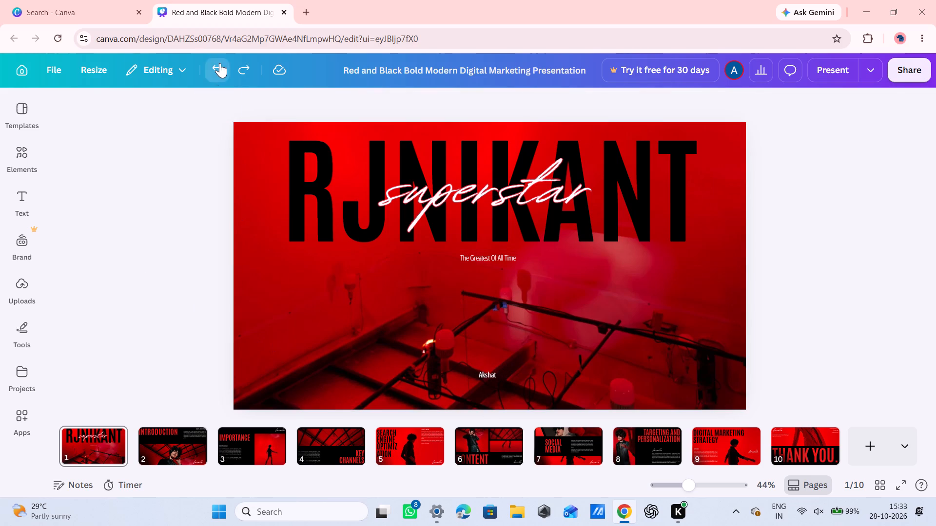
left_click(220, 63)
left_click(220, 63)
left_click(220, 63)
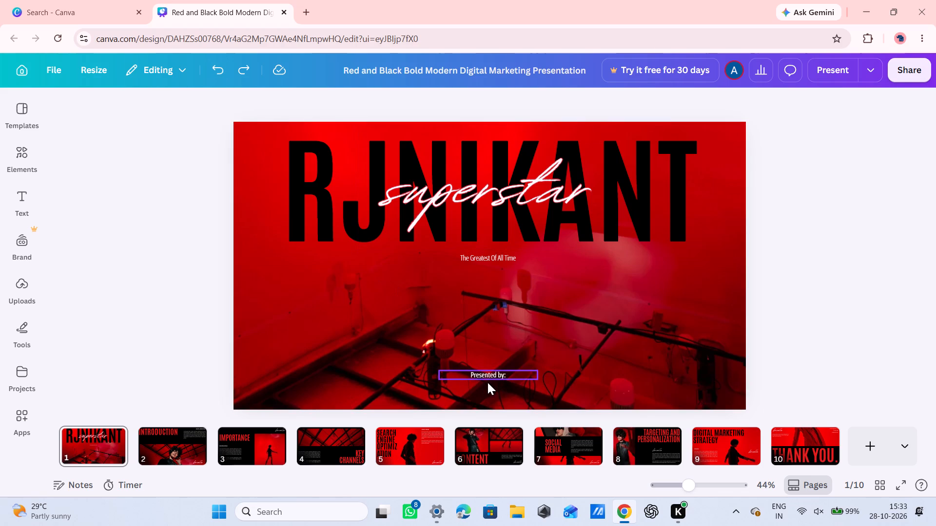
Enter the presenter's name in the empty text box beneath "Presented by:" on page 1.
left_click(487, 382)
left_click(487, 382)
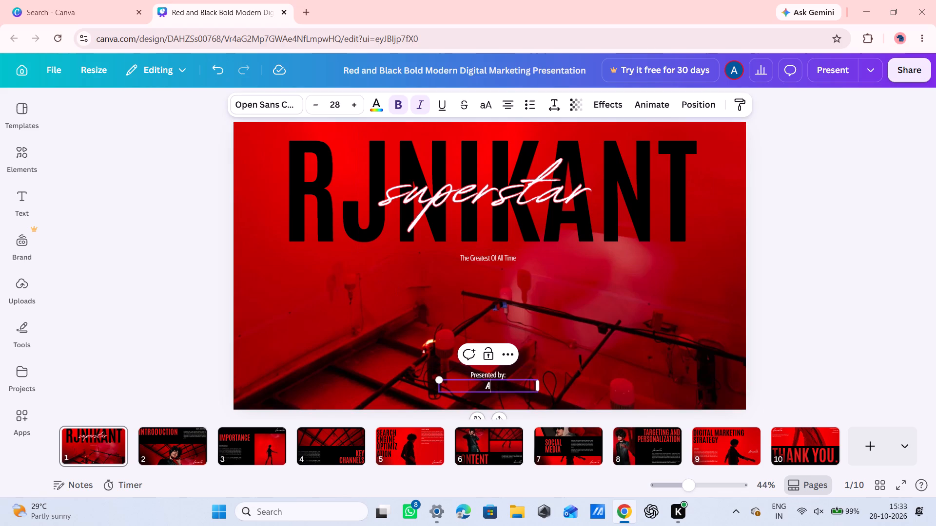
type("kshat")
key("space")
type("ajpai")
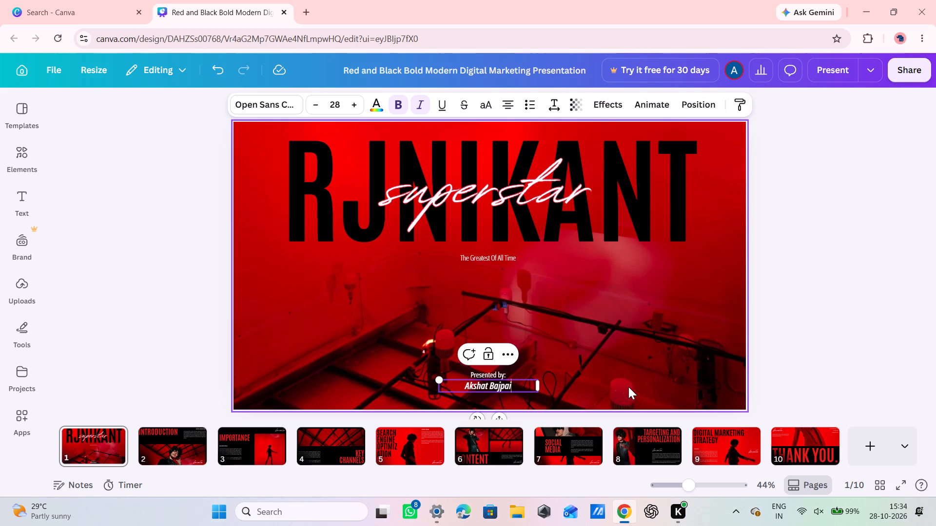
left_click(619, 319)
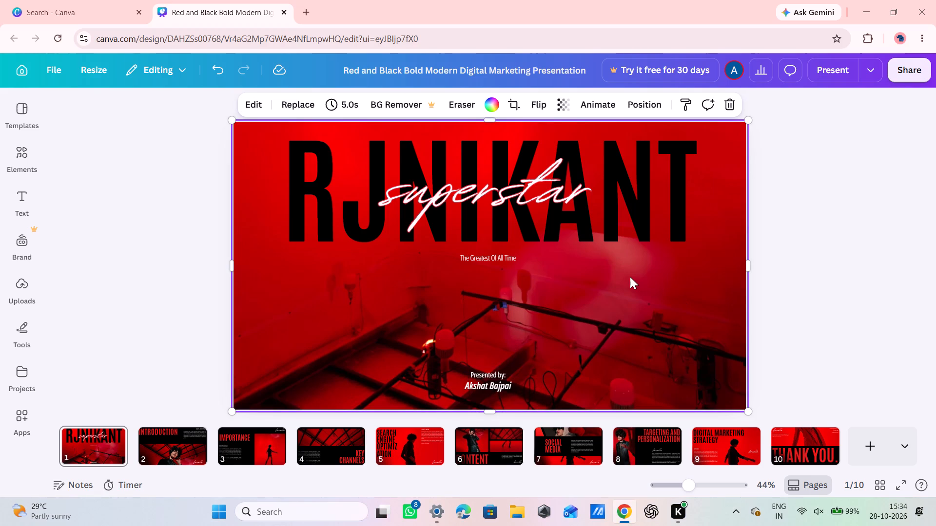
Replace the page 2 placeholder paragraph with "he is the one the one the only one dole carrier of the film industry".
left_click(179, 452)
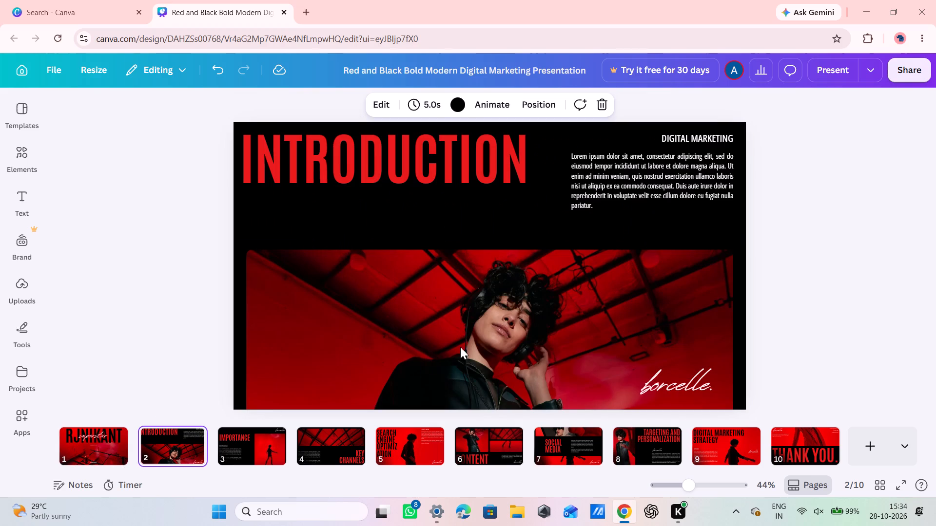
scroll(504, 315, "down", 4)
scroll(504, 315, "up", 3)
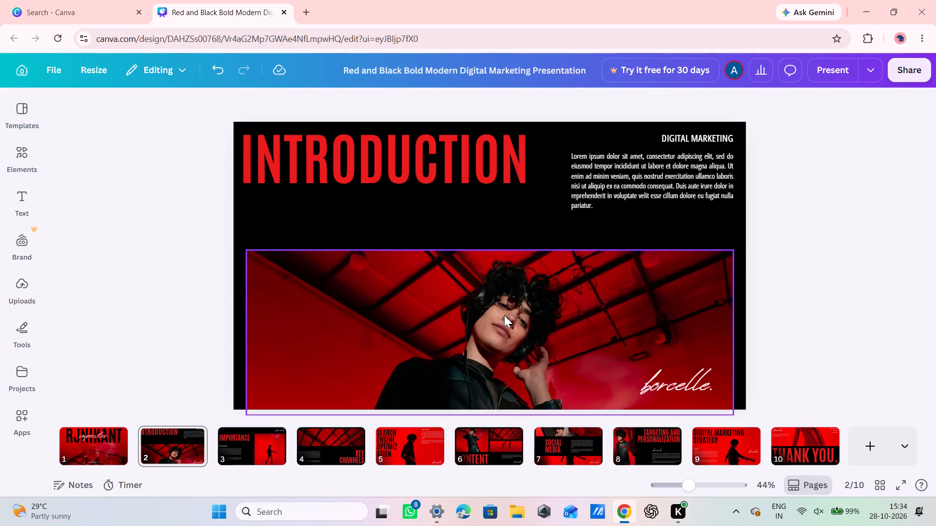
left_click(191, 432)
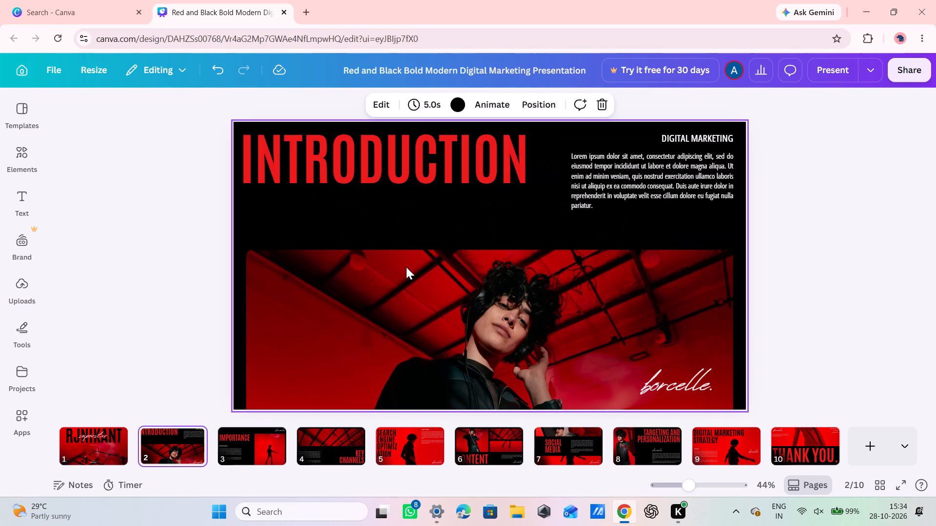
scroll(406, 267, "down", 1)
left_click(619, 173)
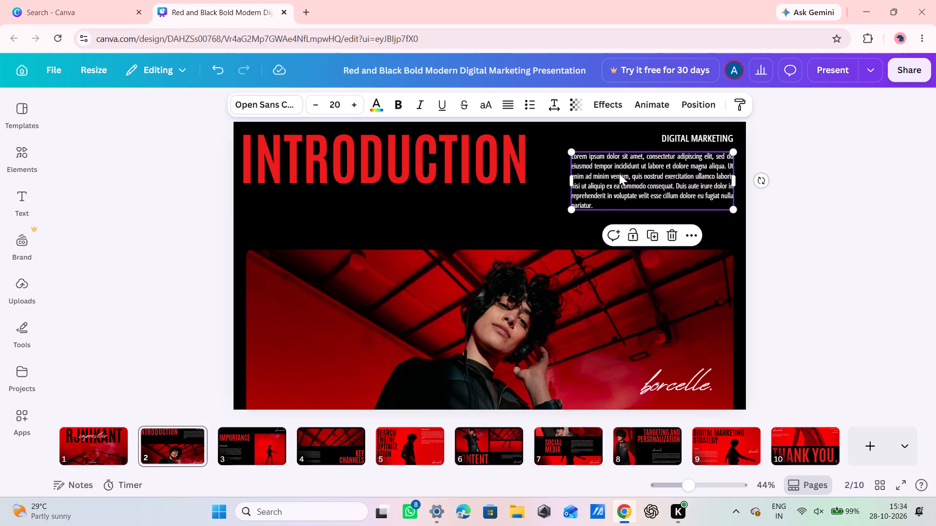
left_click(619, 173)
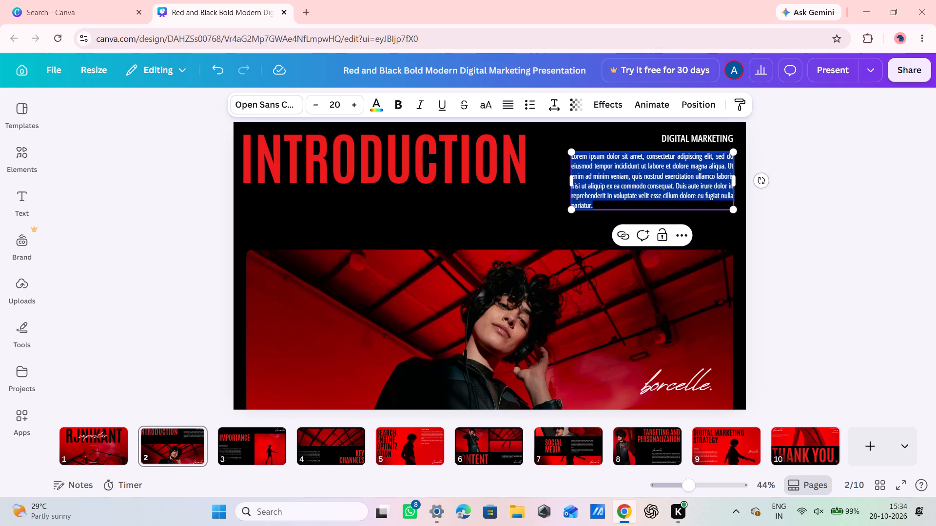
key("BackSpace")
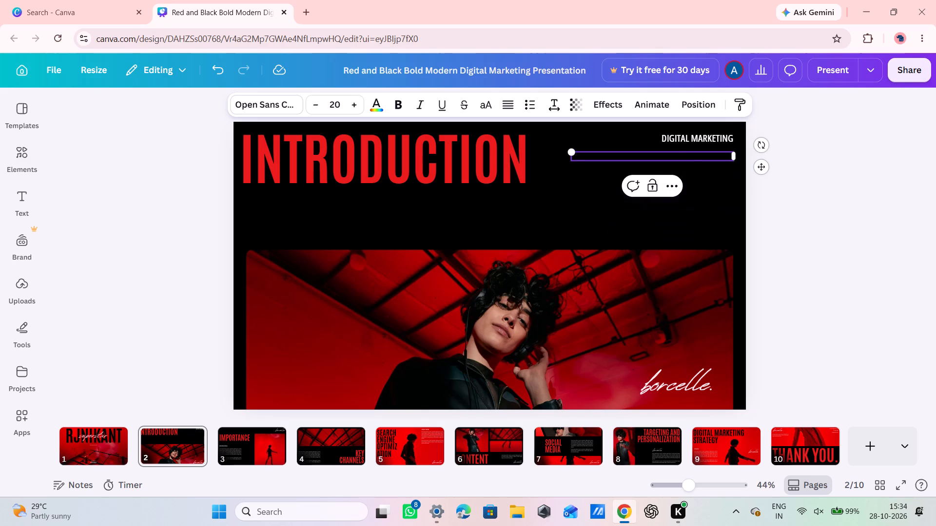
left_click(658, 156)
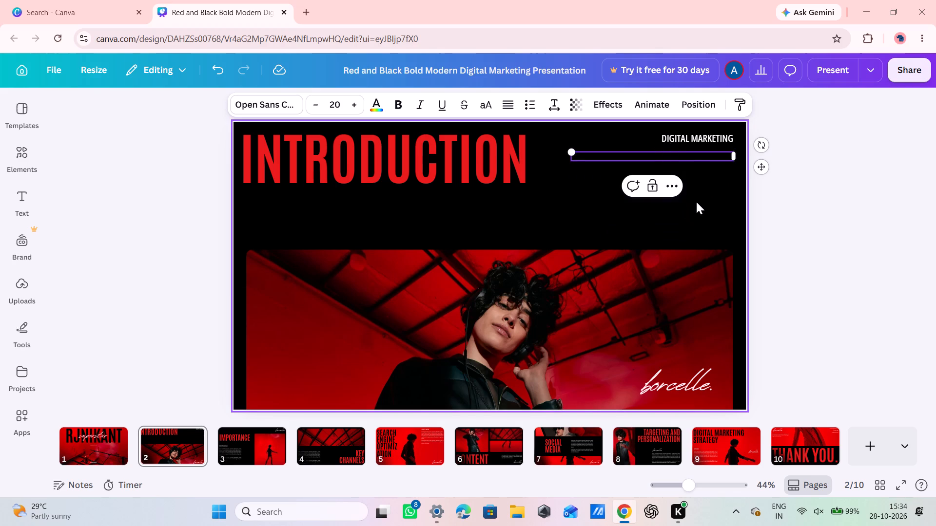
left_click(676, 157)
double_click(670, 157)
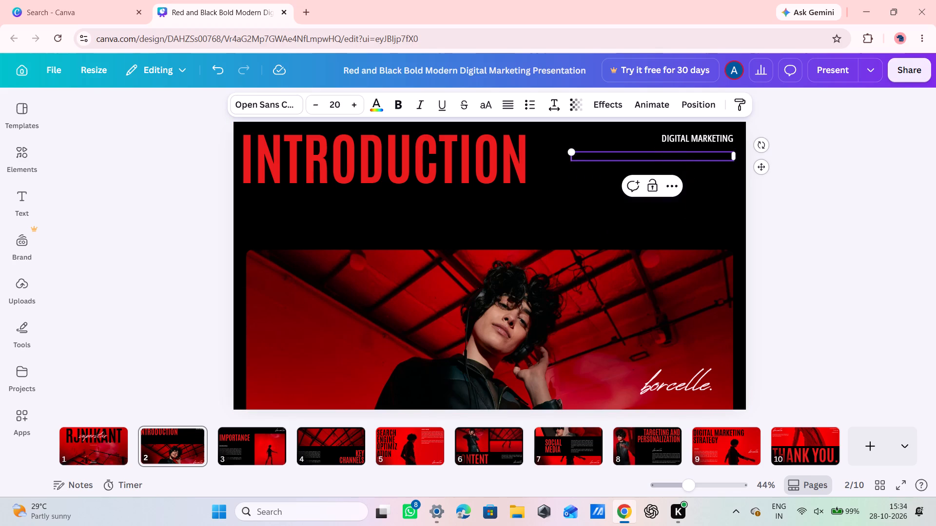
left_click(670, 157)
key("h")
type("e is the one the on")
type("e the only one")
key("space")
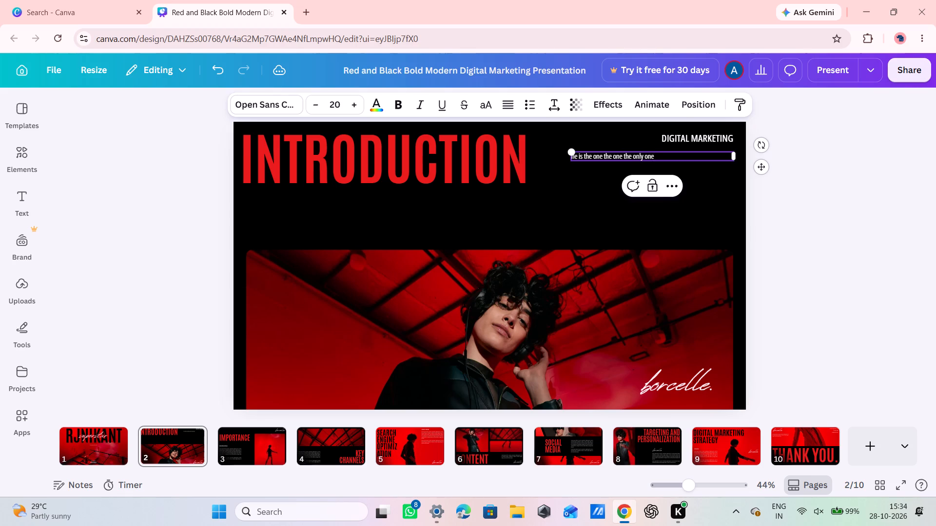
type("dole cat")
key("BackSpace")
type("rrie")
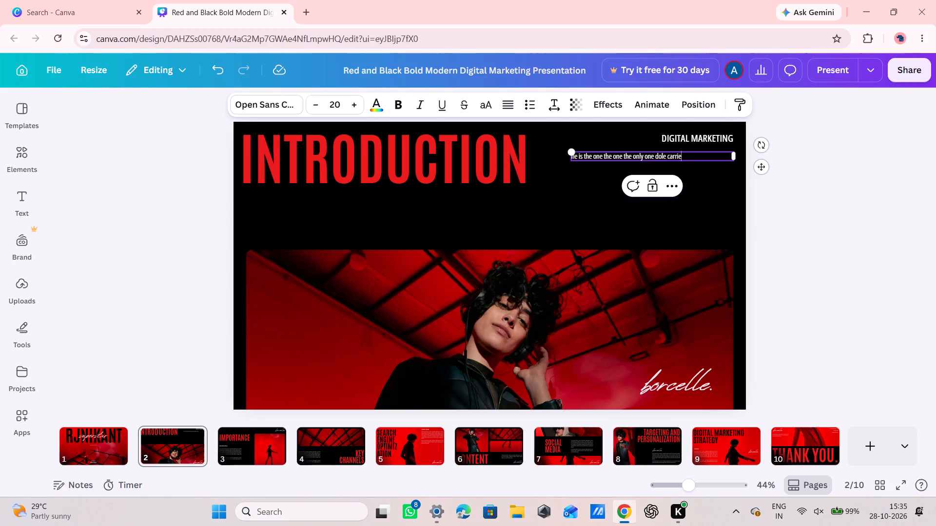
key("BackSpace")
type("er of the film industry")
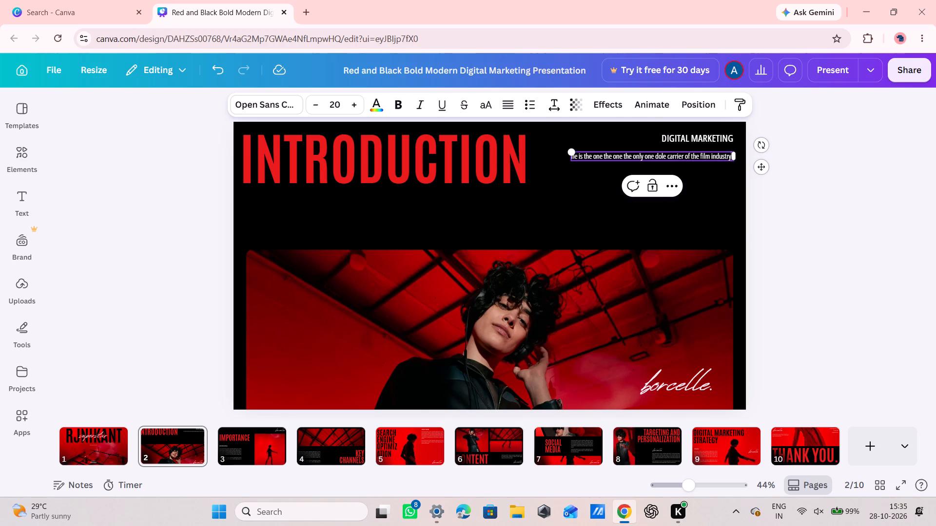
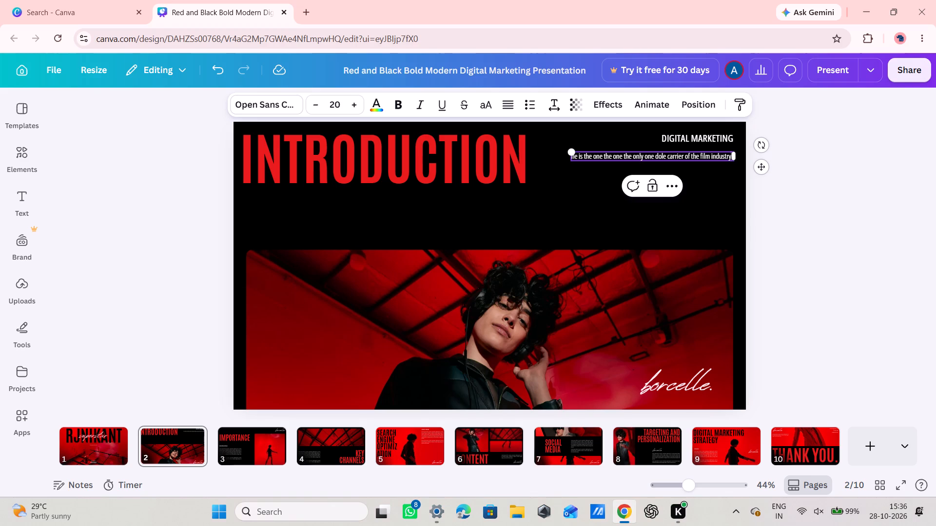
Continue the page 2 introduction paragraph with "his stardum is far far ahead from any other star in india nad he is".
key("space")
type("hi")
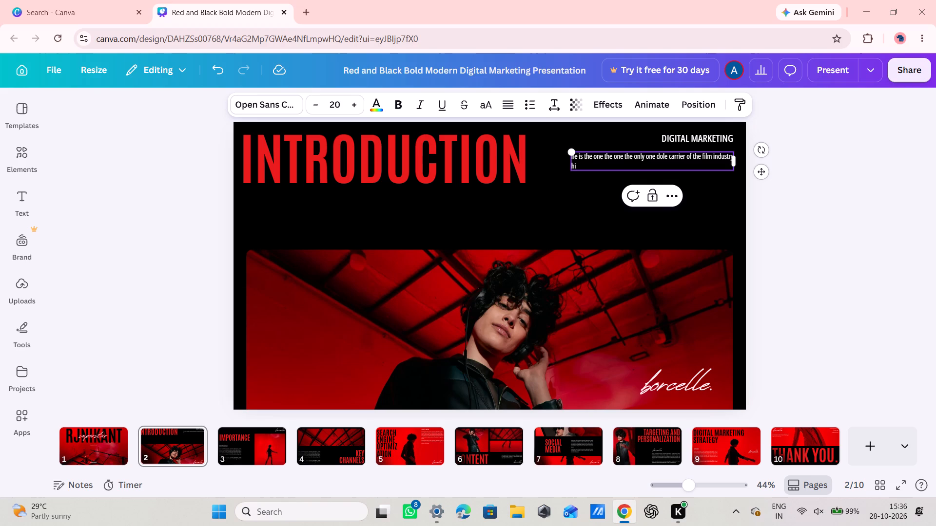
type("s stardum is far far ahead")
key("space")
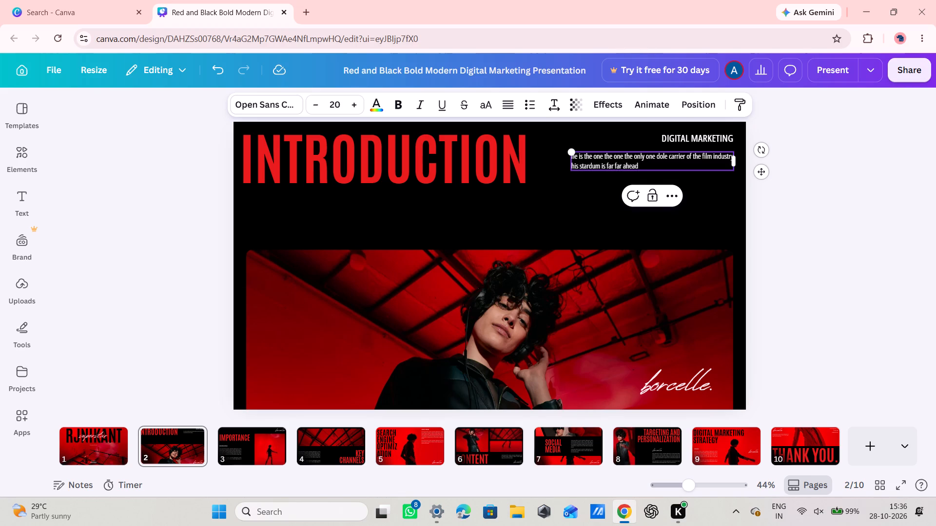
type("from")
key("space")
key("space")
type("ant")
key("space")
key("BackSpace")
key("BackSpace")
type("y other")
key("space")
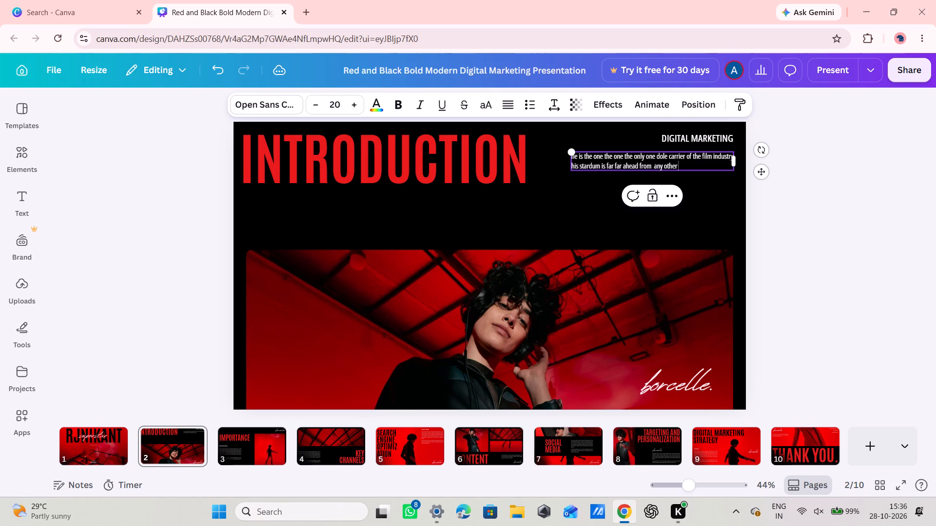
type("star in india nad")
key("space")
type("he is")
key("space")
Replace the trailing "nad he is" in the page 2 paragraph with "and he is one of the best in the whole world.".
key("BackSpace")
key("BackSpace")
key("BackSpace")
key("BackSpace")
key("BackSpace")
key("BackSpace")
key("BackSpace")
key("BackSpace")
key("BackSpace")
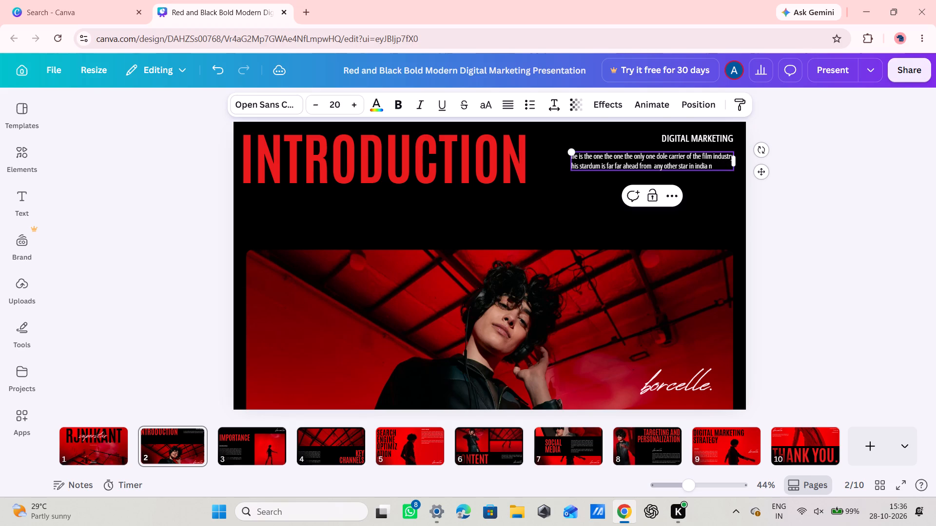
key("BackSpace")
type("and")
key("space")
type("he is o")
type("ne")
key("space")
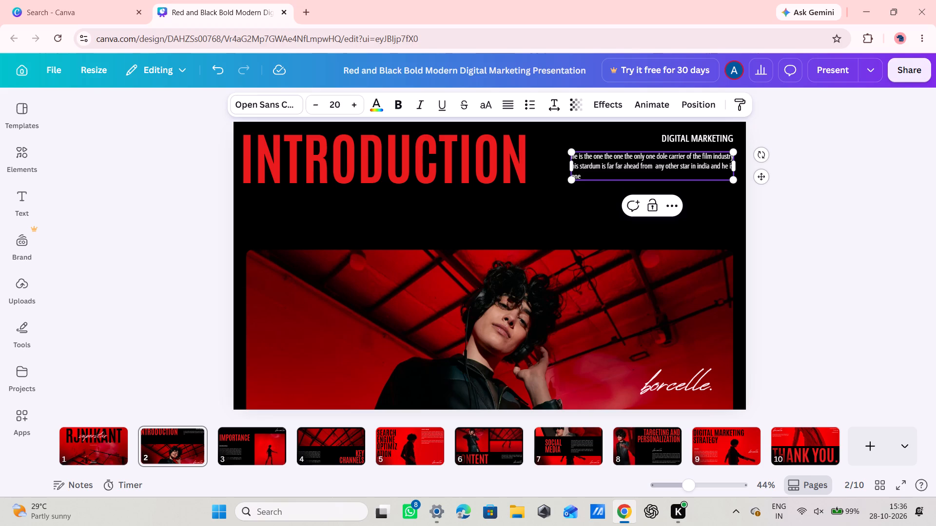
type("of the bes")
type("t")
key("space")
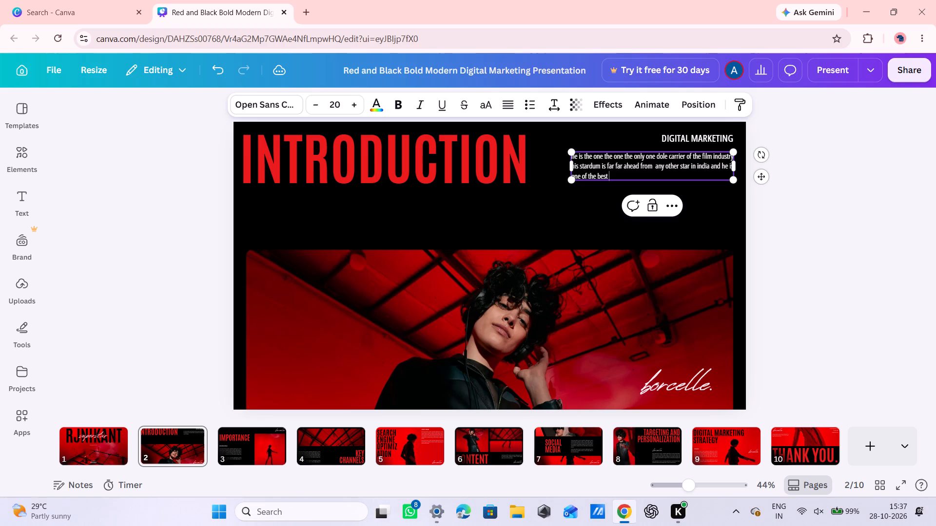
type("in th")
type("e whole world")
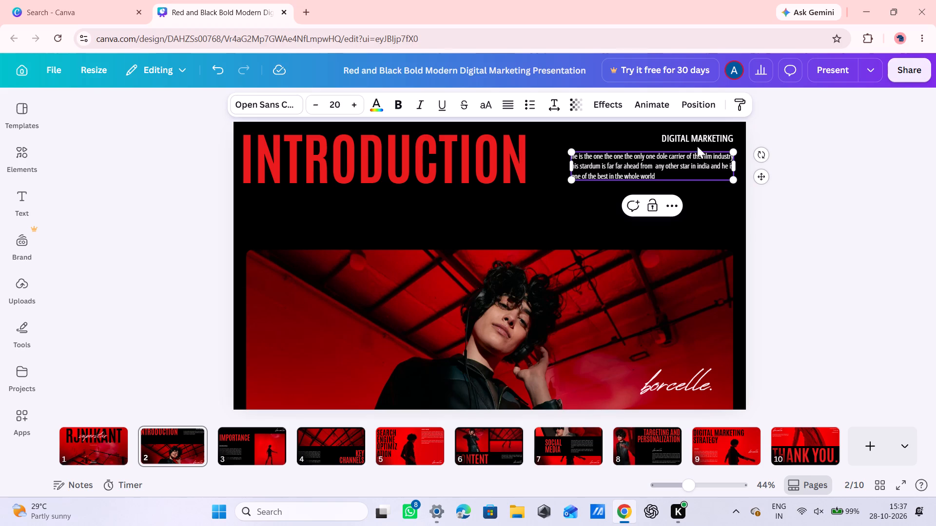
key("period")
With the large page 2 photo selected, search the photo library for "rajnikanth" and look through the results.
scroll(663, 201, "down", 1)
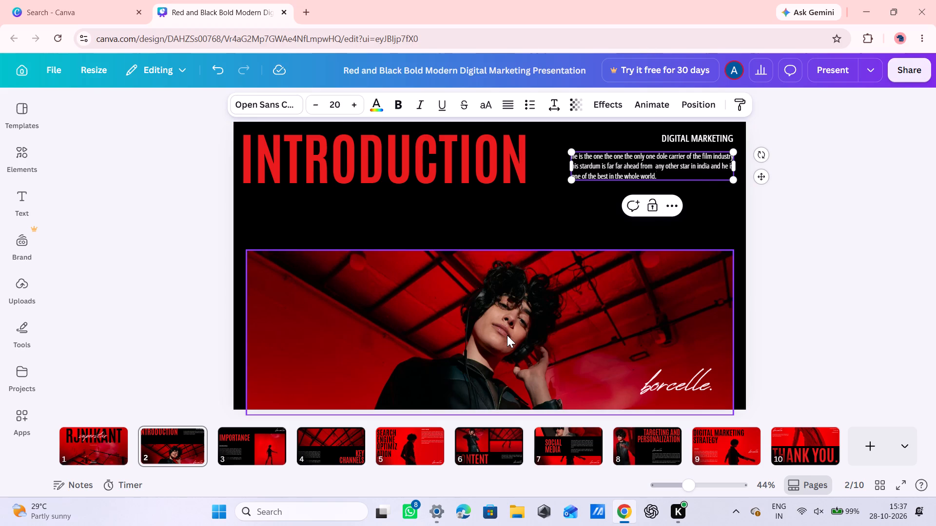
left_click(507, 335)
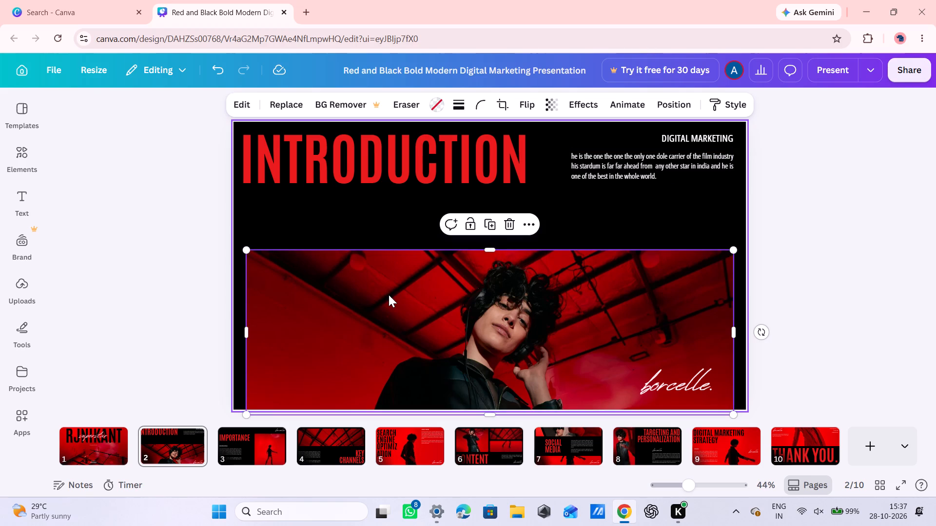
left_click(19, 156)
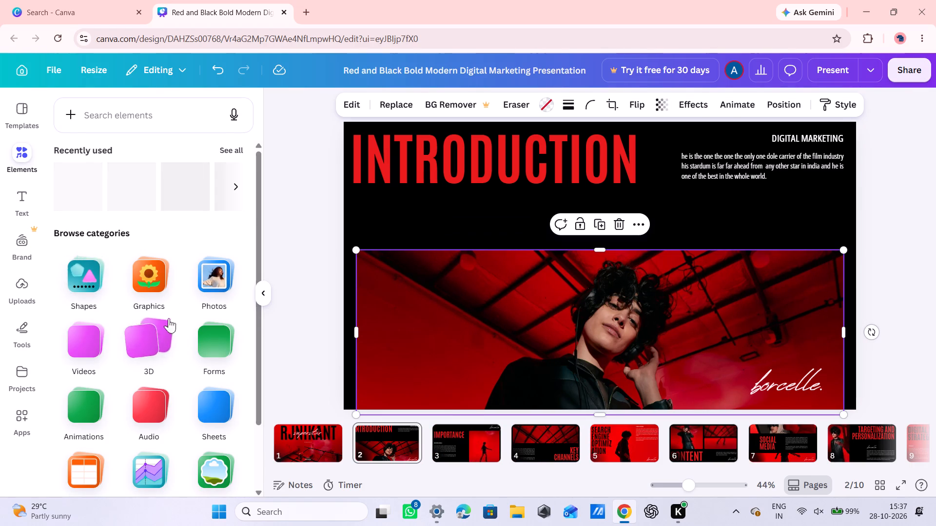
left_click(222, 357)
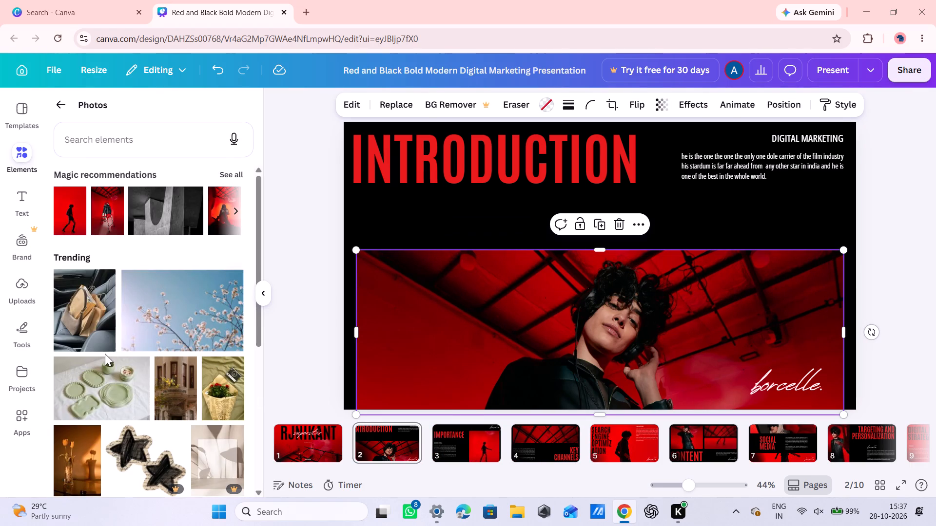
scroll(105, 354, "down", 4)
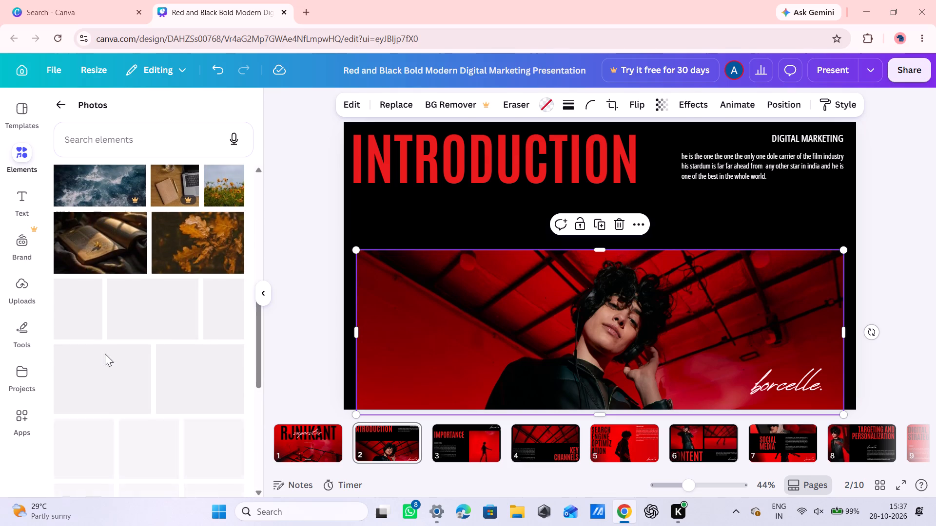
scroll(105, 354, "up", 5)
left_click(103, 132)
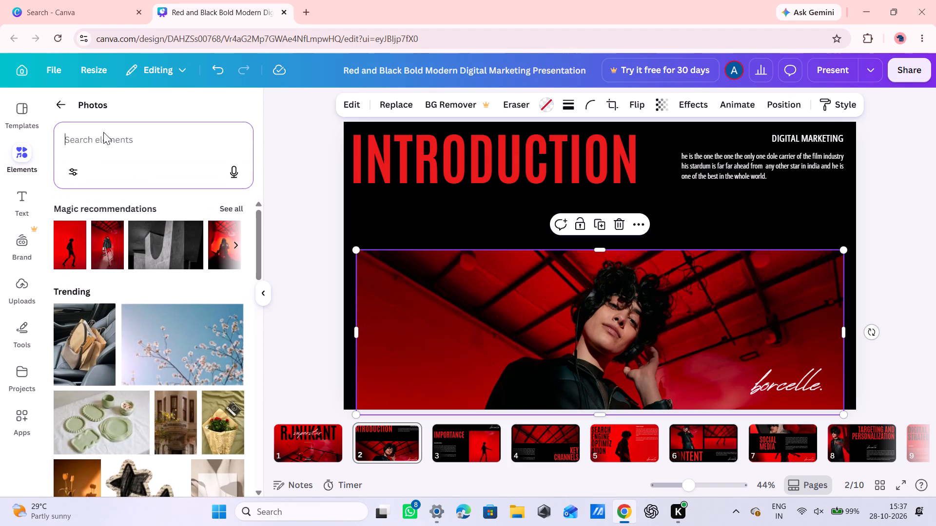
type("rajnik")
key("a")
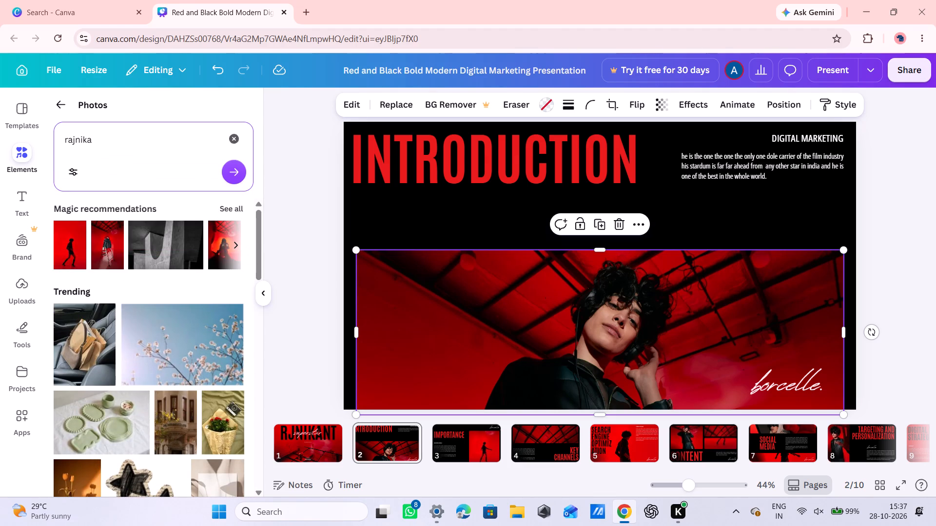
type("nth")
left_click(227, 180)
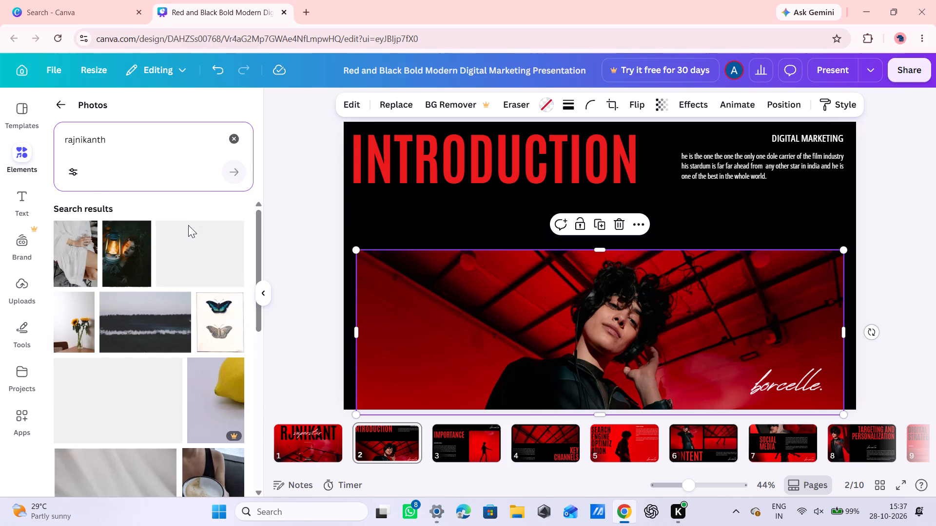
scroll(142, 352, "down", 3)
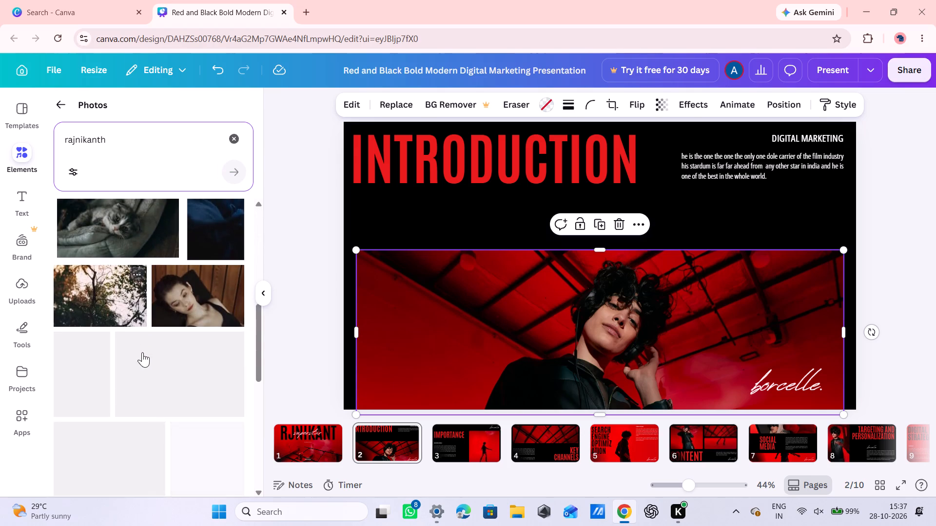
scroll(142, 352, "down", 2)
scroll(142, 352, "up", 6)
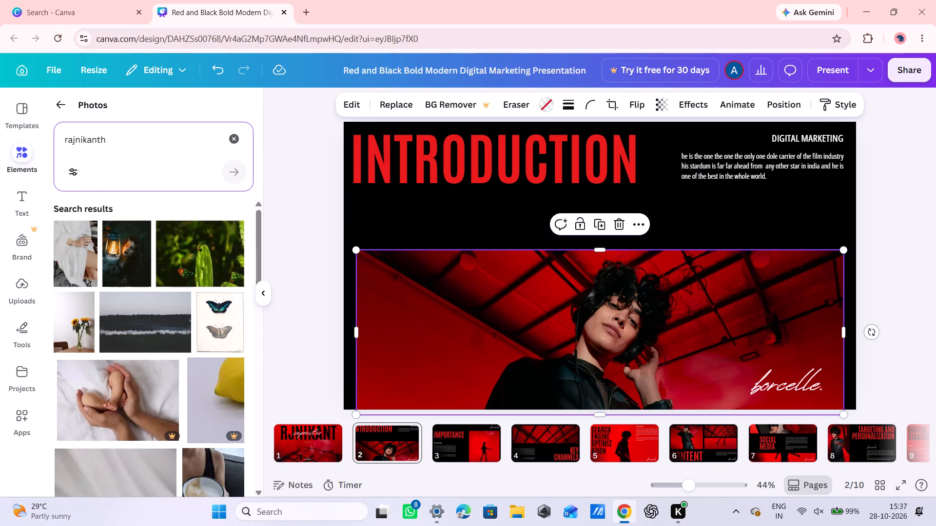
Search the photo library for "goat" instead and browse the pictures for a suitable one.
left_click(232, 142)
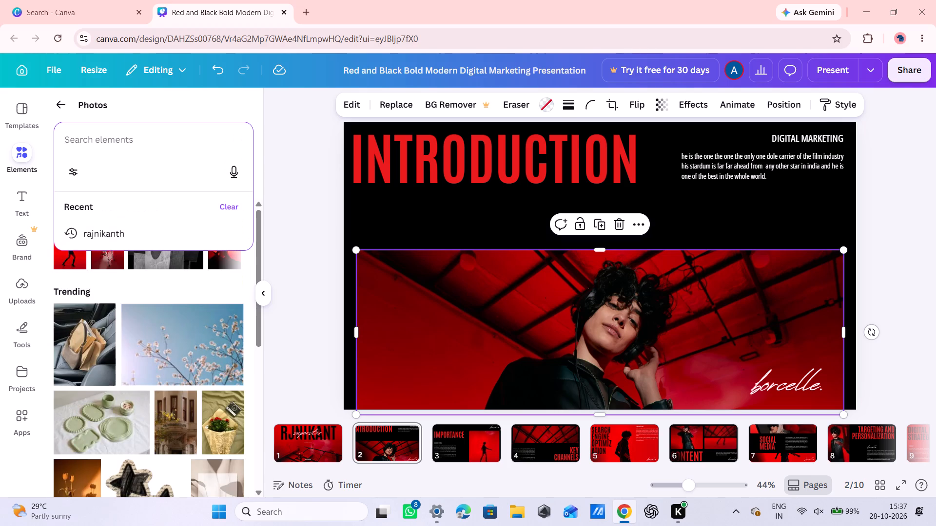
type("goat")
key("Return")
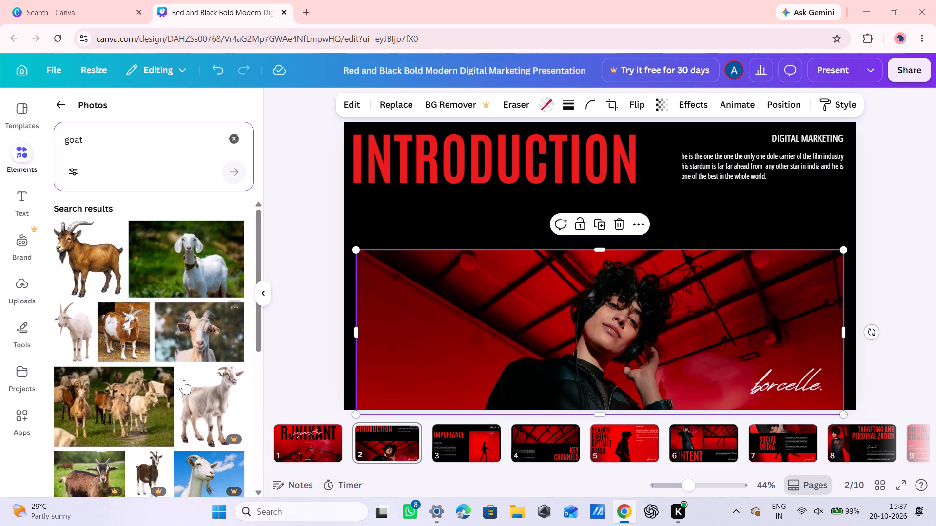
scroll(182, 381, "down", 5)
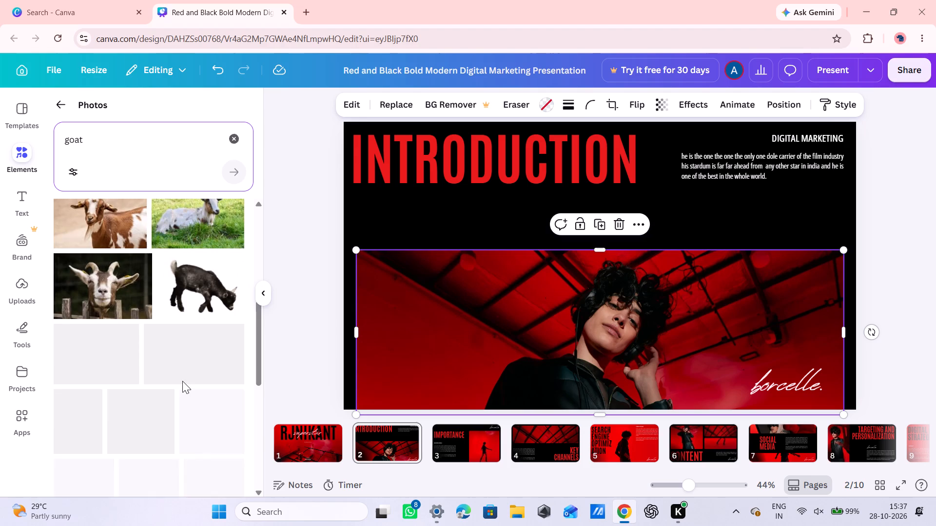
scroll(182, 381, "down", 1)
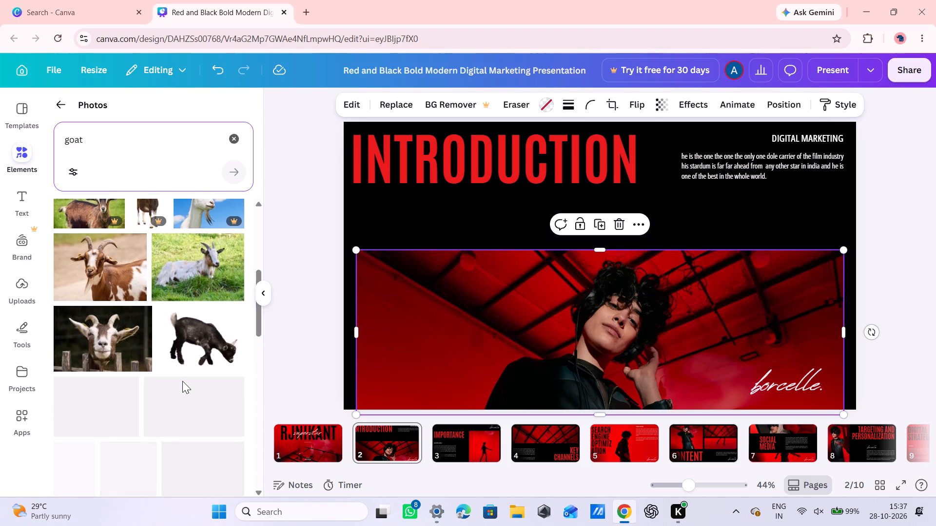
scroll(182, 381, "down", 5)
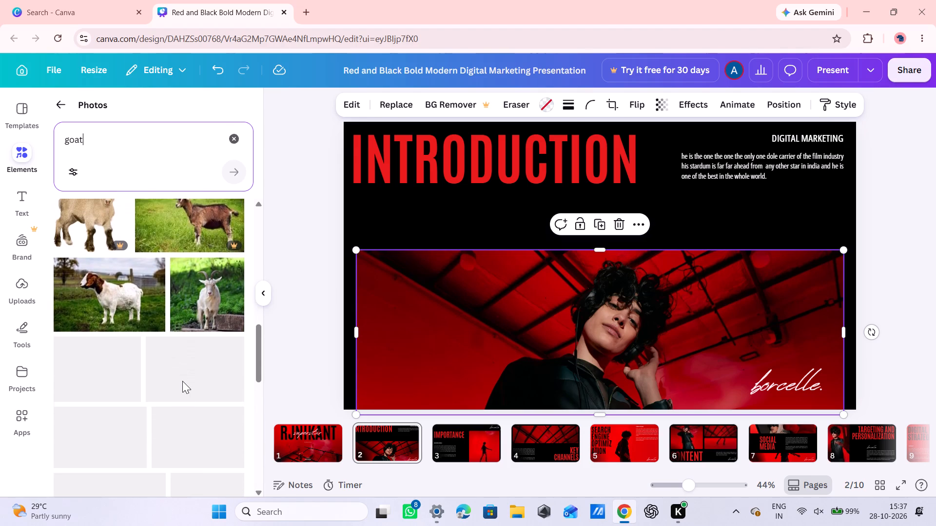
scroll(182, 381, "down", 6)
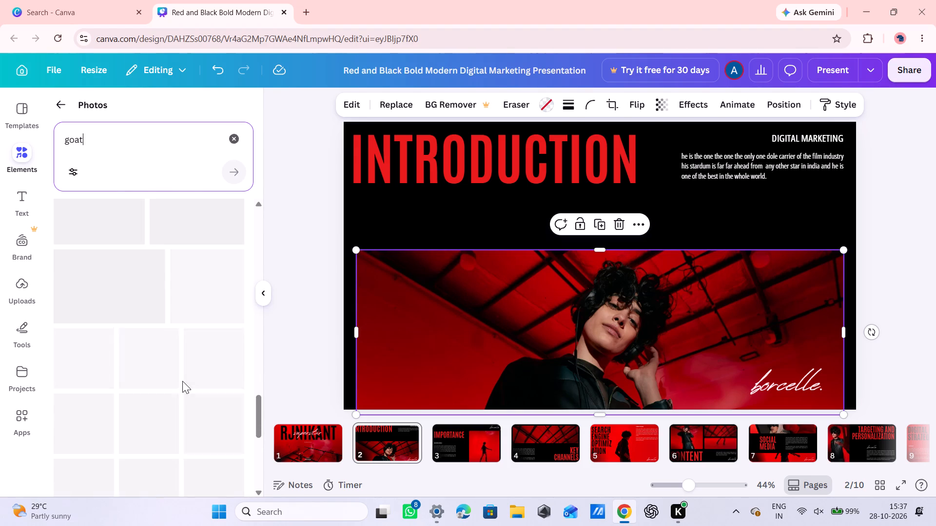
Refine the photo search to "goat in red" and look through the results.
key("space")
type("in red")
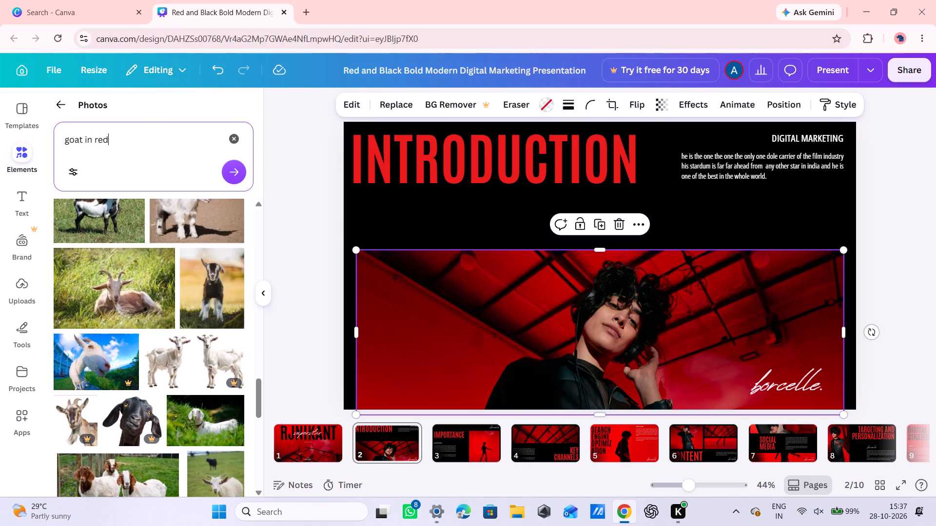
left_click(234, 174)
scroll(183, 319, "up", 1)
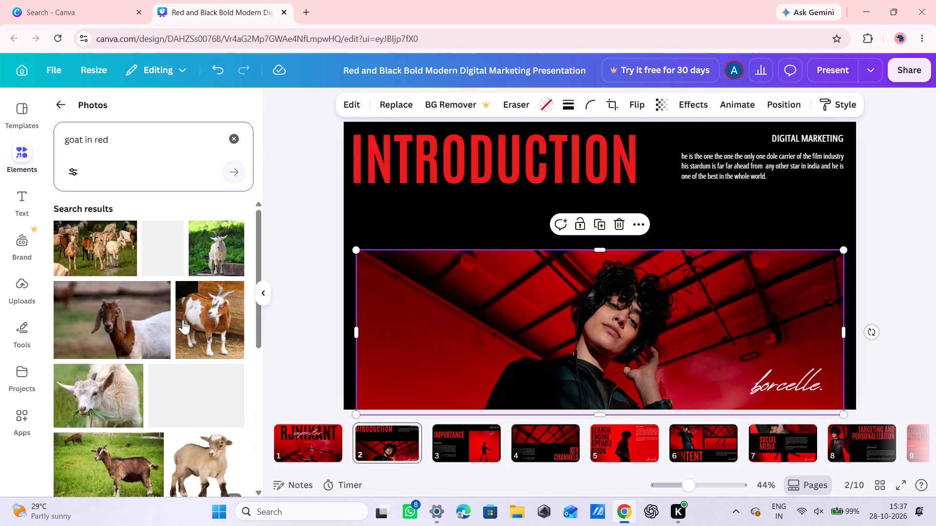
scroll(183, 319, "up", 1)
scroll(183, 319, "down", 3)
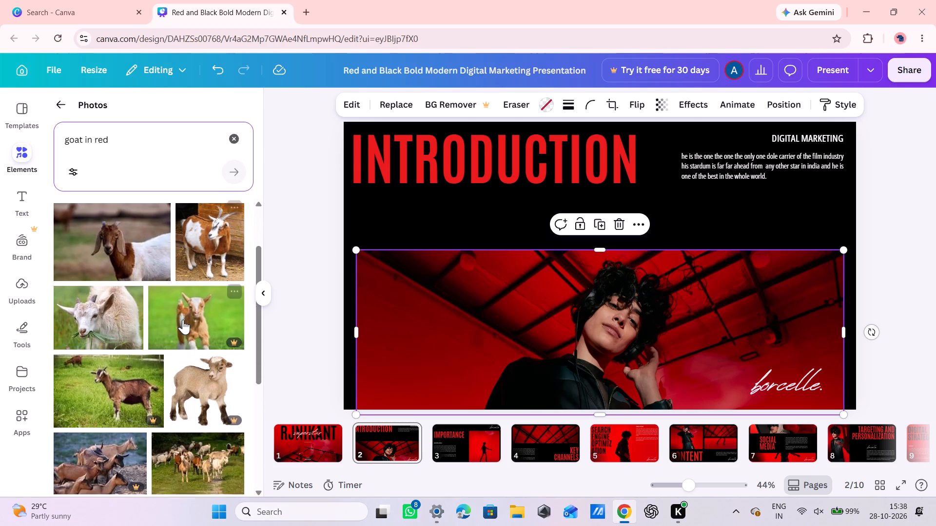
Browse the "goat in red" photo results for a picture that suits the introduction page.
scroll(183, 319, "down", 3)
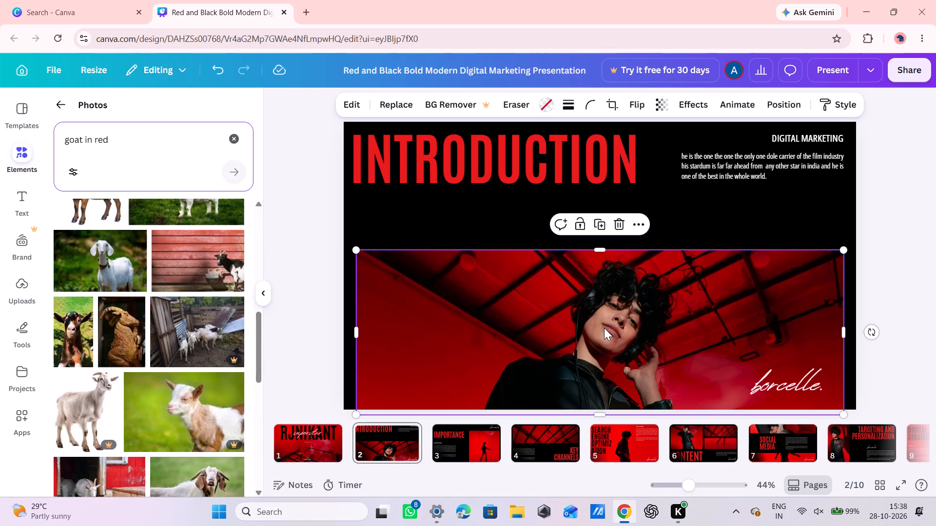
left_click(604, 328)
scroll(121, 343, "down", 4)
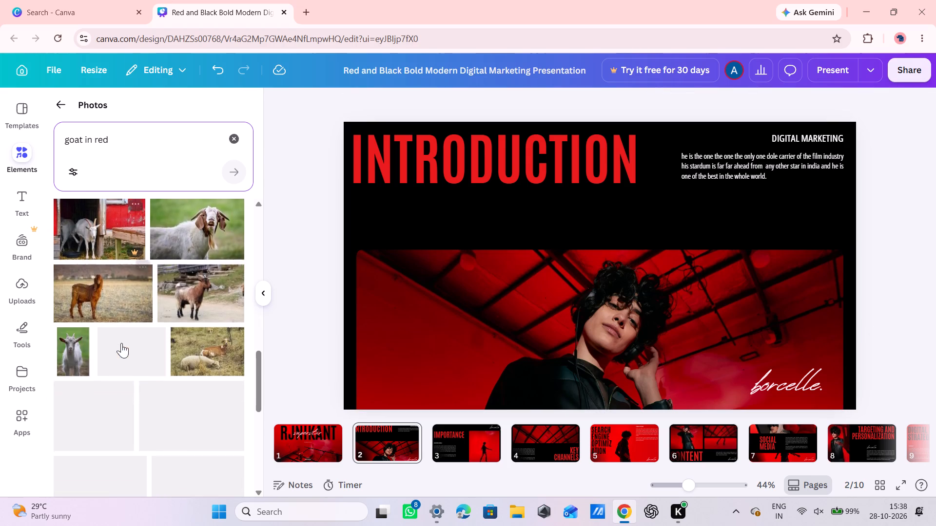
scroll(121, 343, "up", 5)
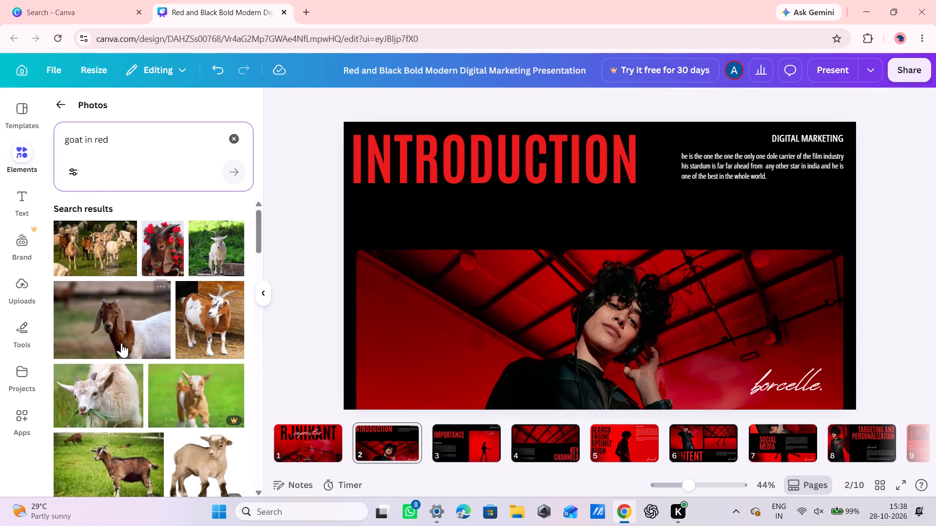
scroll(121, 343, "up", 3)
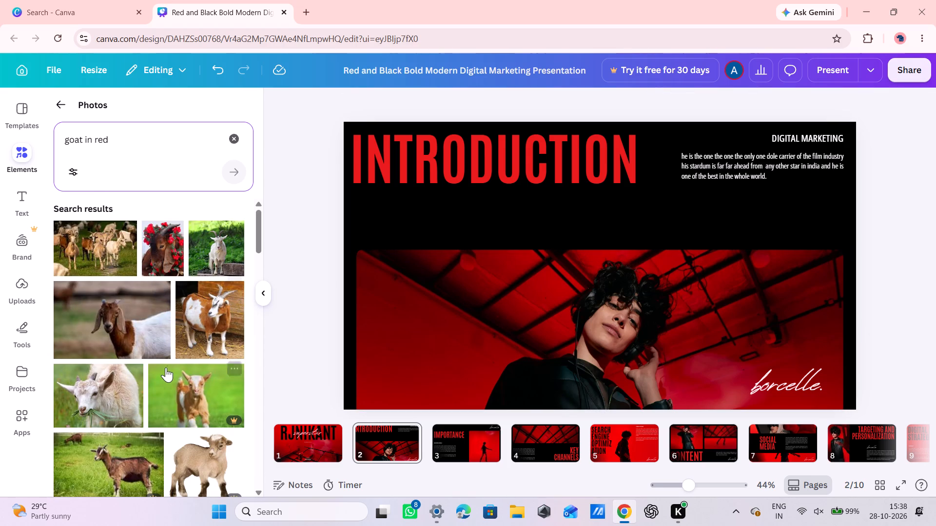
scroll(149, 398, "down", 4)
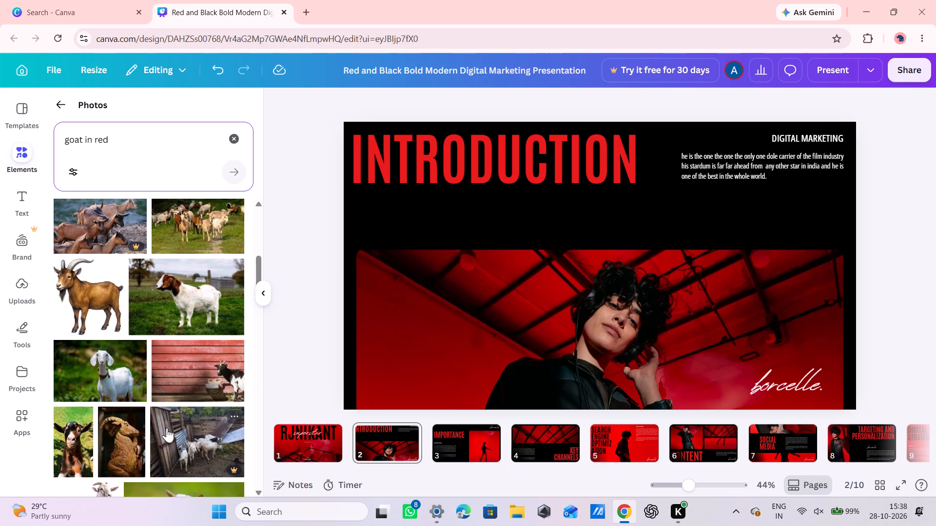
scroll(167, 428, "down", 4)
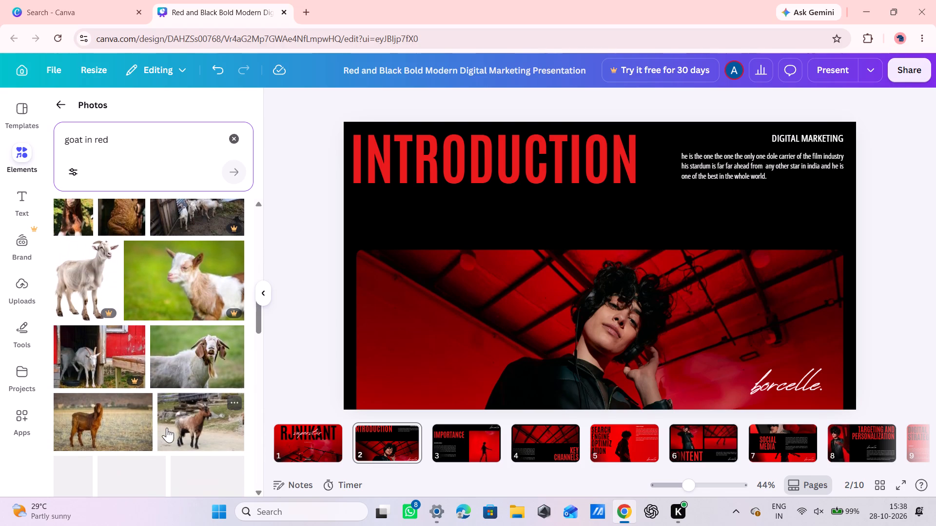
scroll(167, 428, "down", 2)
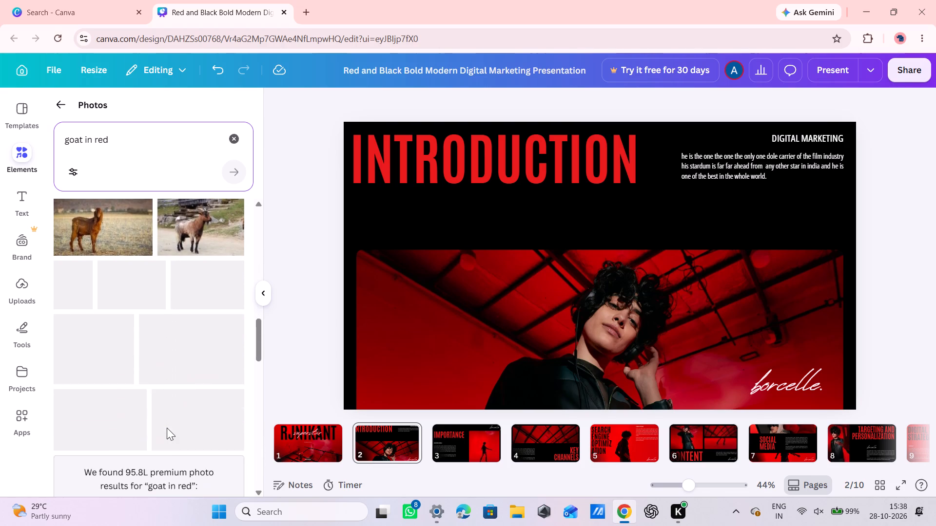
scroll(167, 428, "up", 9)
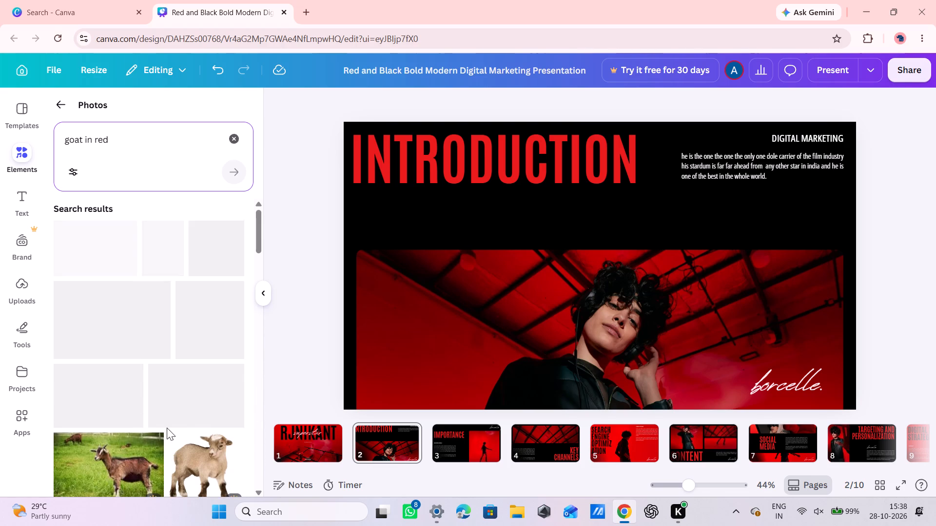
Search all elements for "goat" and add the photo of the brown-and-white horned goat behind a wooden fence to page 2.
left_click(55, 107)
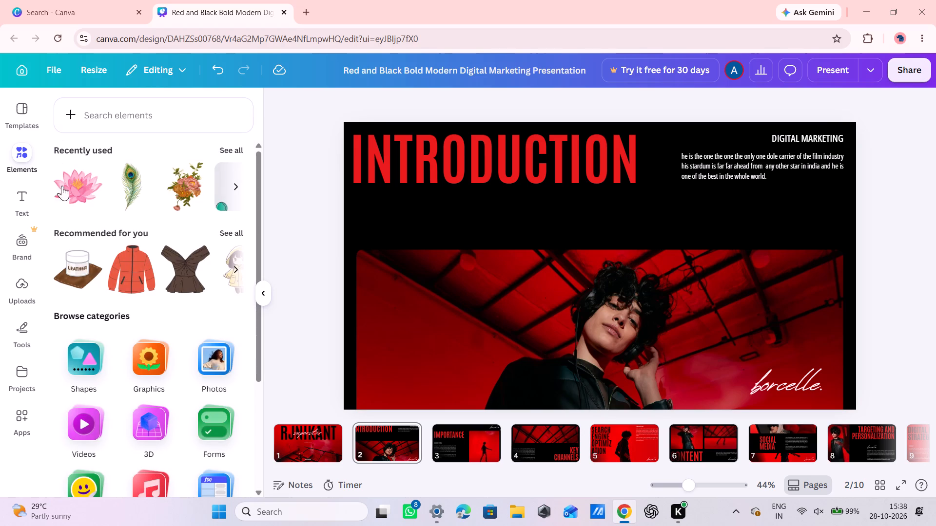
left_click(123, 117)
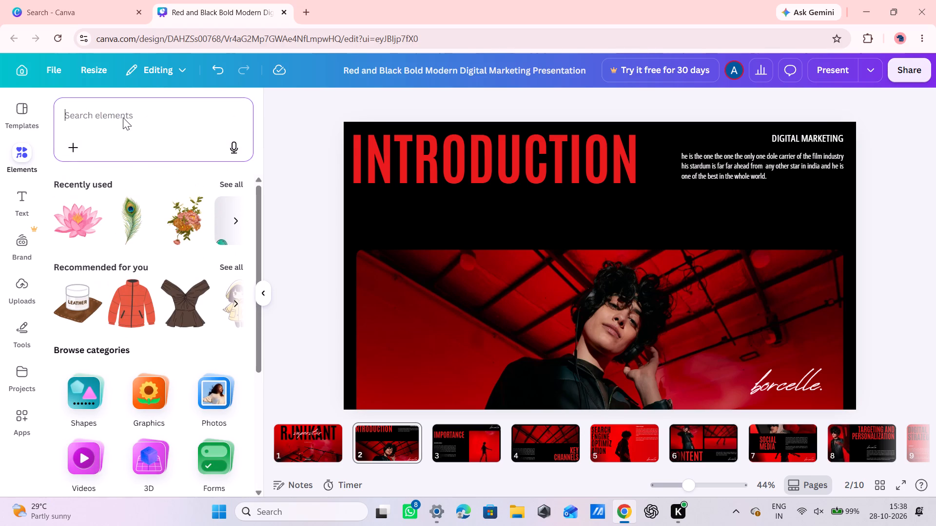
type("goat")
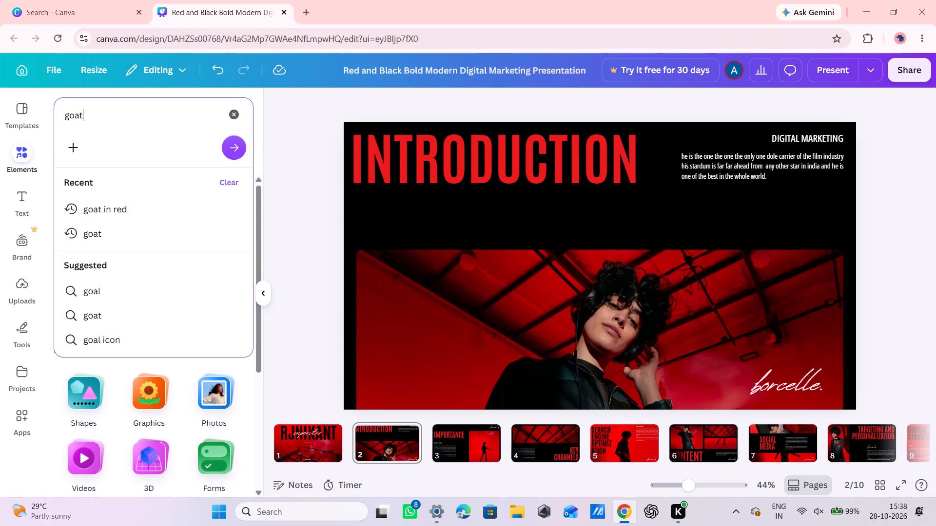
key("Return")
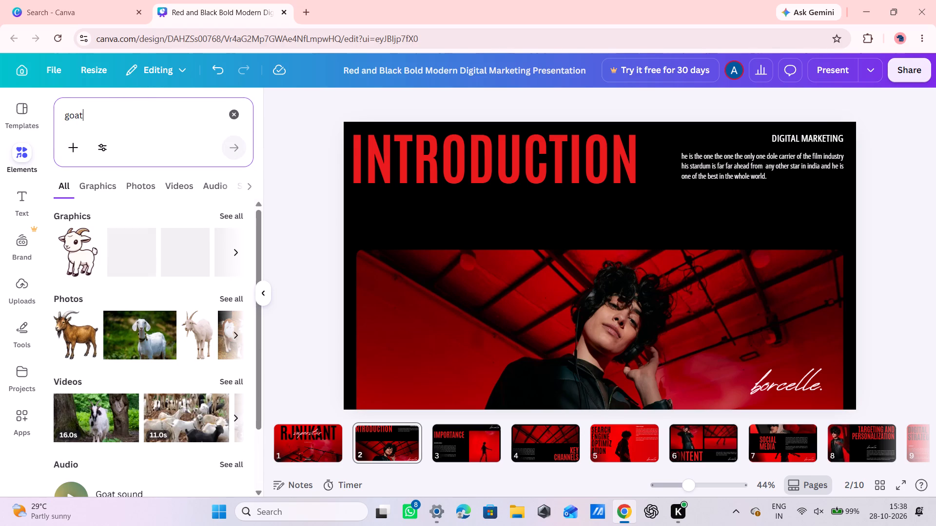
scroll(150, 338, "down", 1)
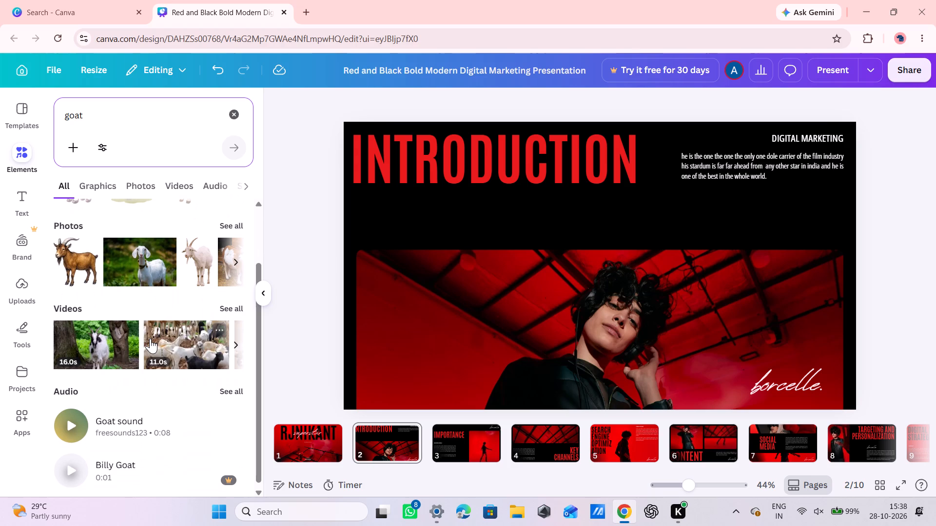
scroll(194, 262, "up", 1)
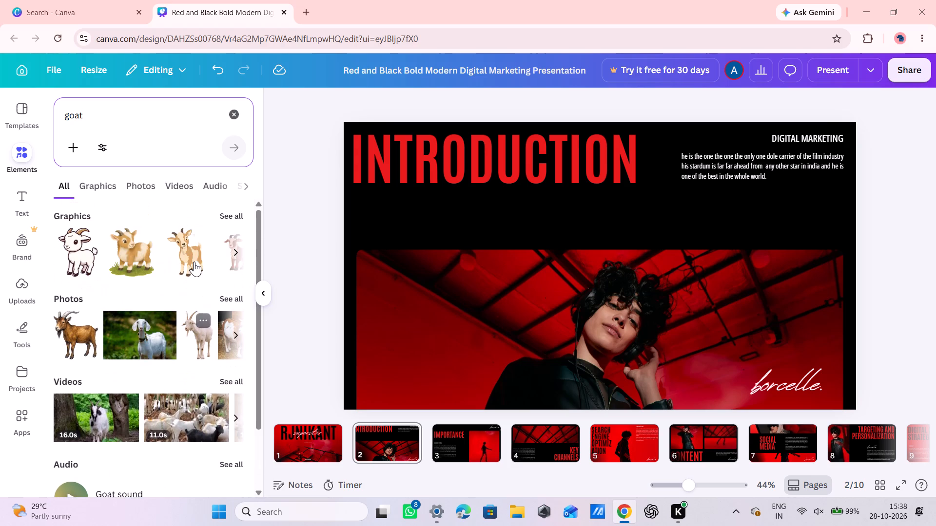
scroll(155, 328, "down", 6)
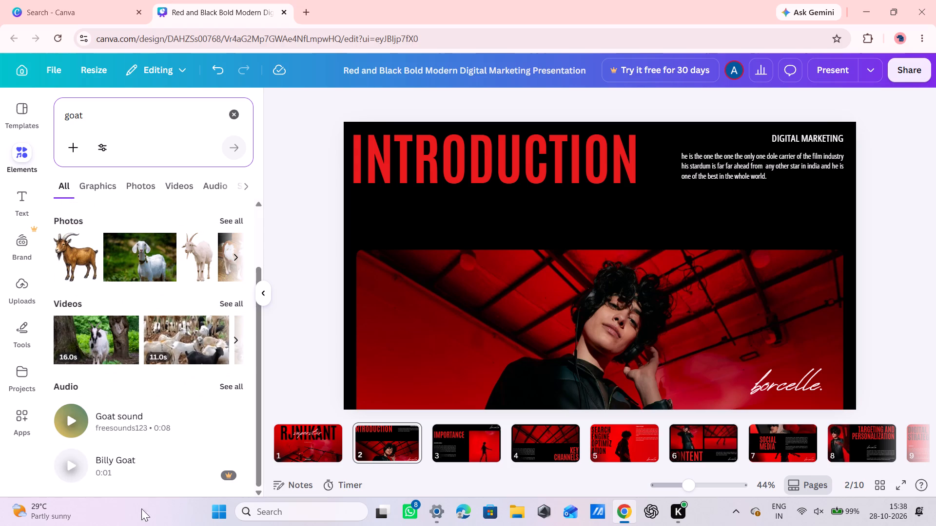
left_click(238, 255)
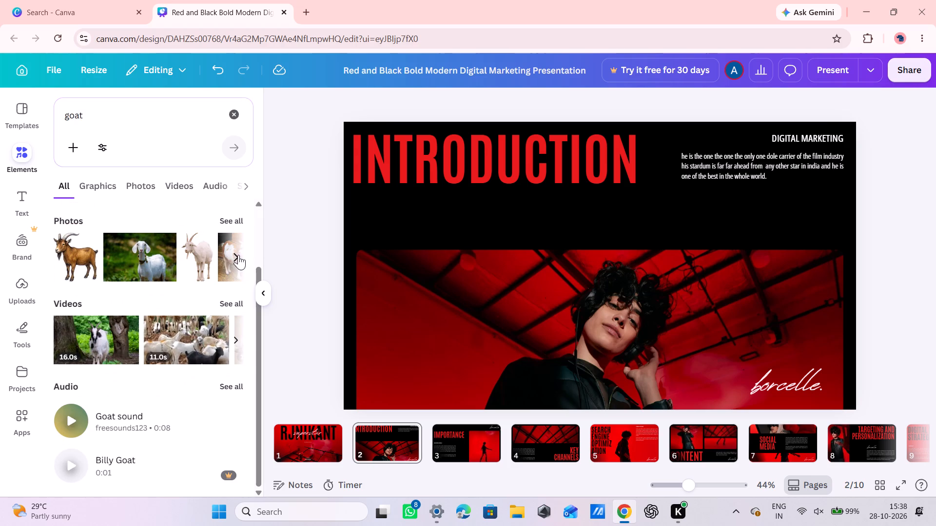
left_click(238, 255)
left_click(238, 255)
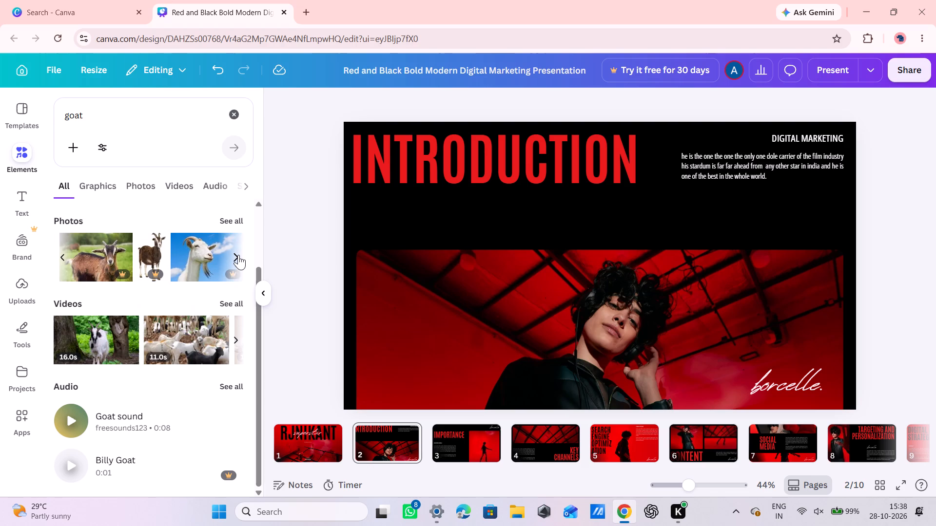
left_click(238, 255)
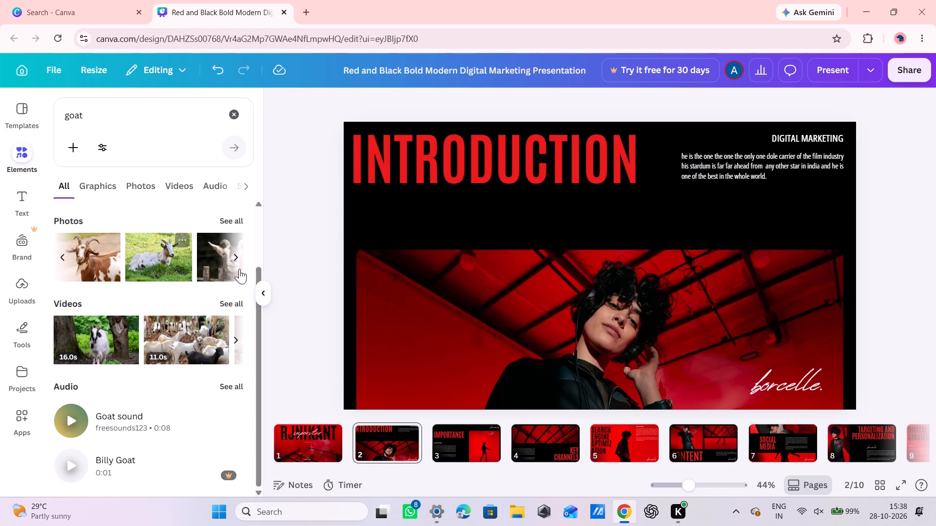
left_click(224, 264)
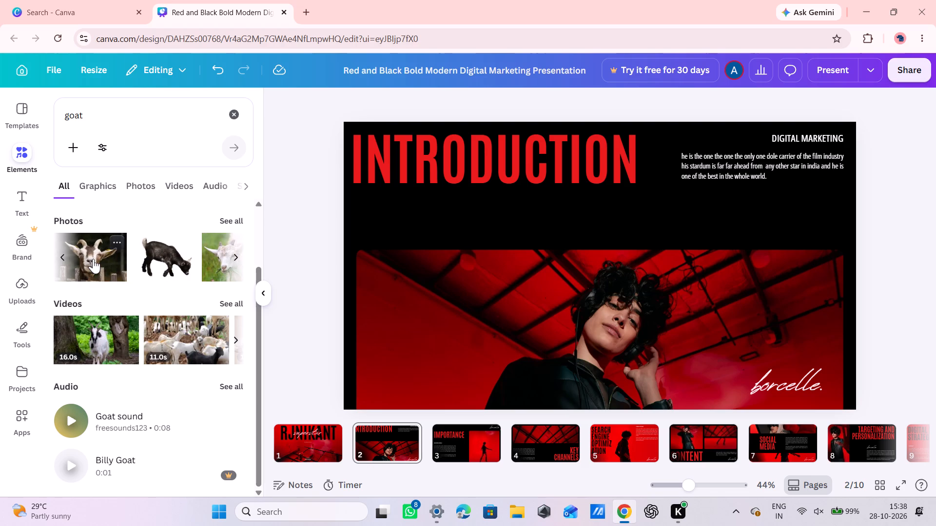
double_click(93, 259)
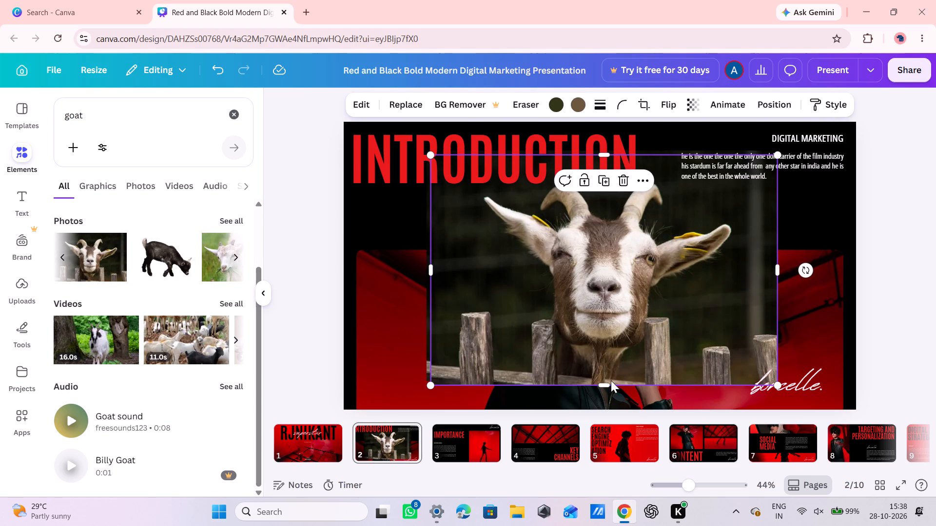
Place the goat photo into the large picture frame on page 2, replacing the portrait.
left_click_drag(607, 382, 603, 375)
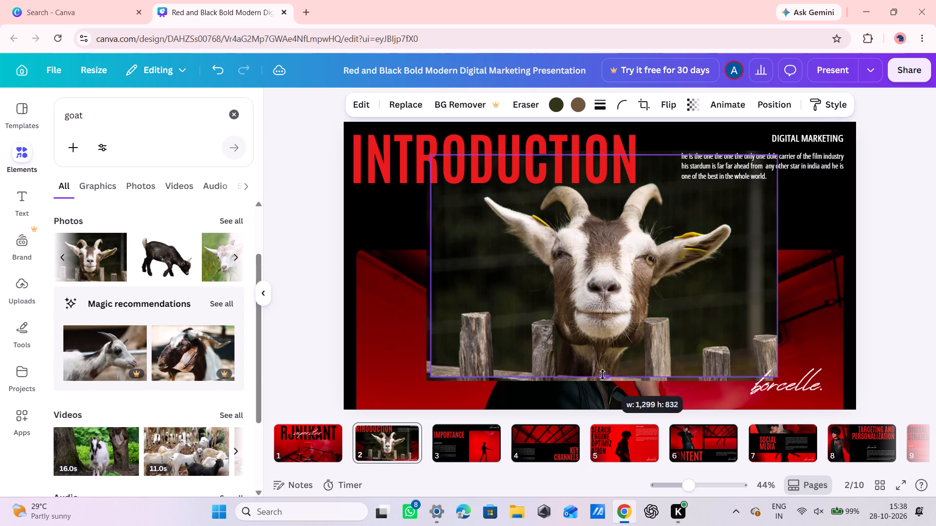
left_click_drag(603, 375, 603, 376)
left_click_drag(642, 273, 642, 313)
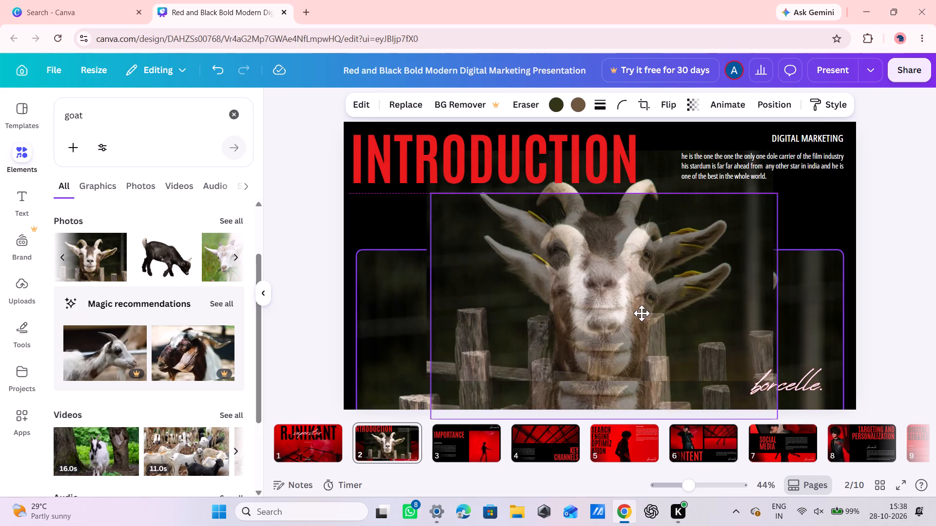
left_click_drag(642, 313, 627, 334)
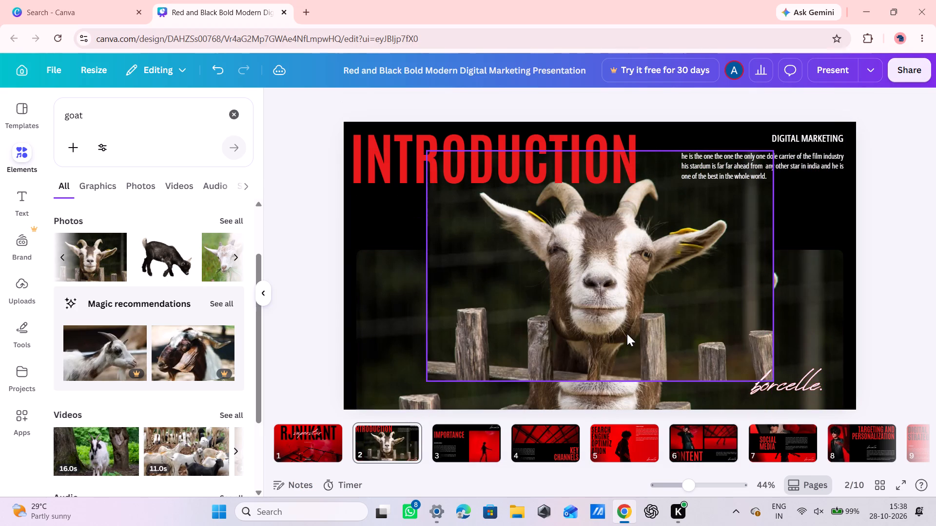
left_click_drag(617, 259, 615, 267)
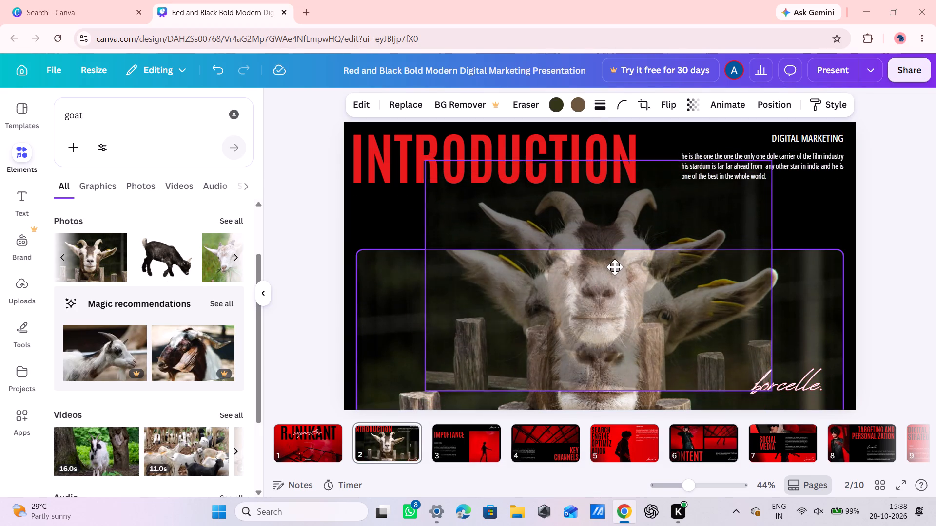
left_click_drag(615, 267, 613, 260)
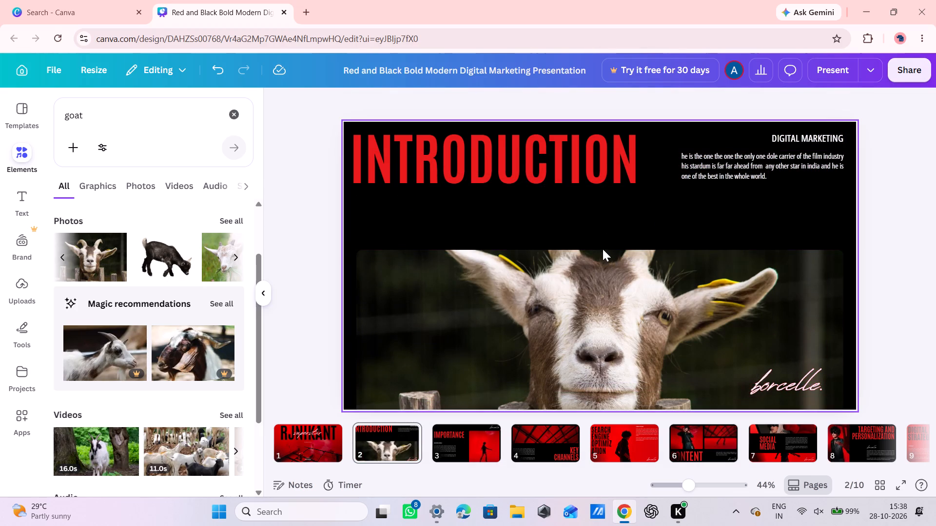
Shift the goat picture slightly up and left, and extend its top edge to fill the page, about 1,825 wide by 1,090 high.
left_click_drag(605, 258, 601, 249)
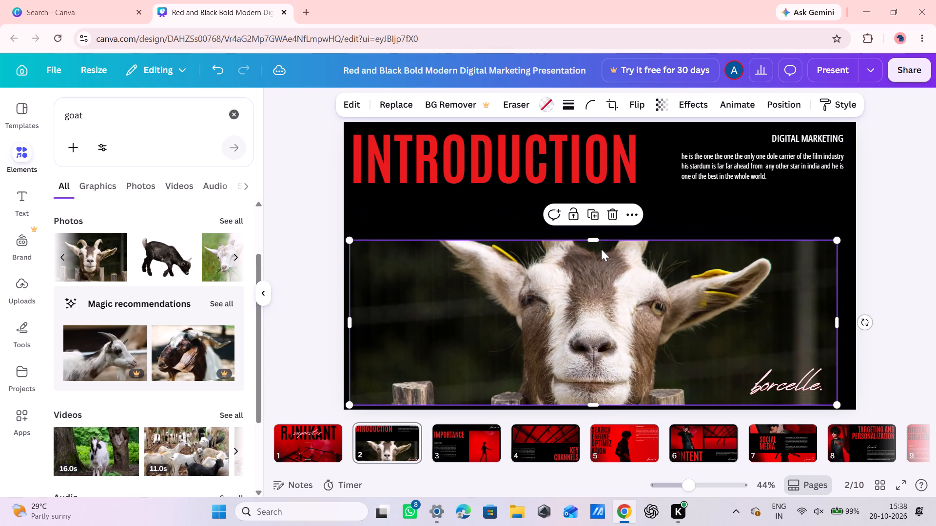
left_click_drag(593, 239, 590, 176)
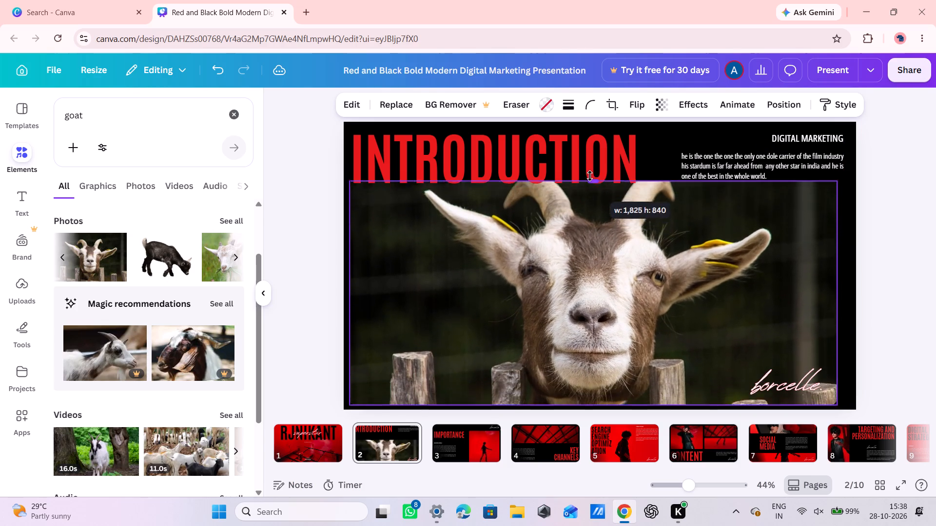
left_click_drag(590, 176, 587, 112)
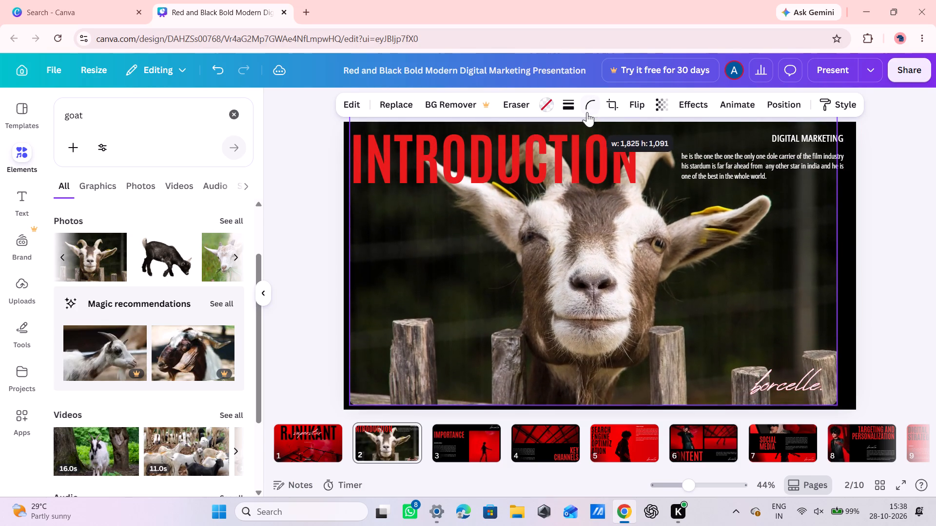
left_click_drag(587, 112, 586, 116)
left_click(769, 337)
left_click(883, 337)
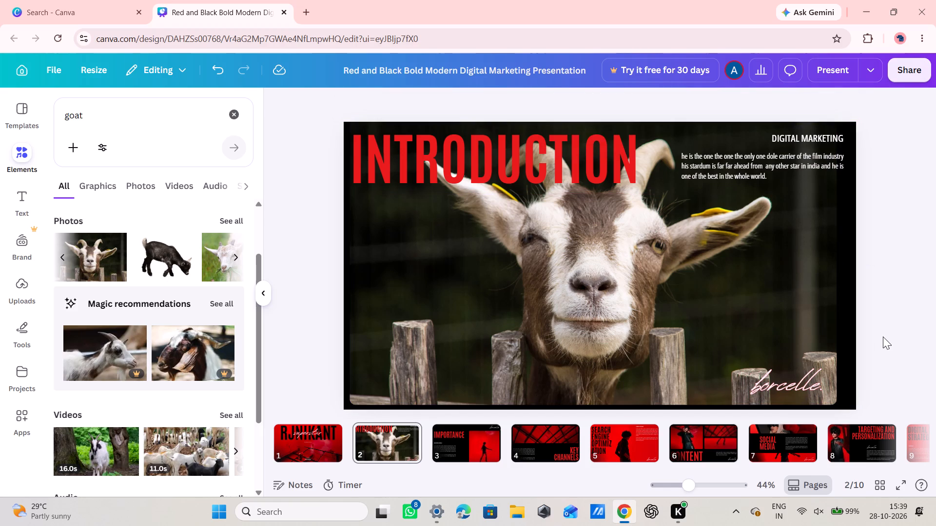
Replace the "Digital Marketing" subheading on page 2 with "the superstar".
scroll(624, 353, "down", 2)
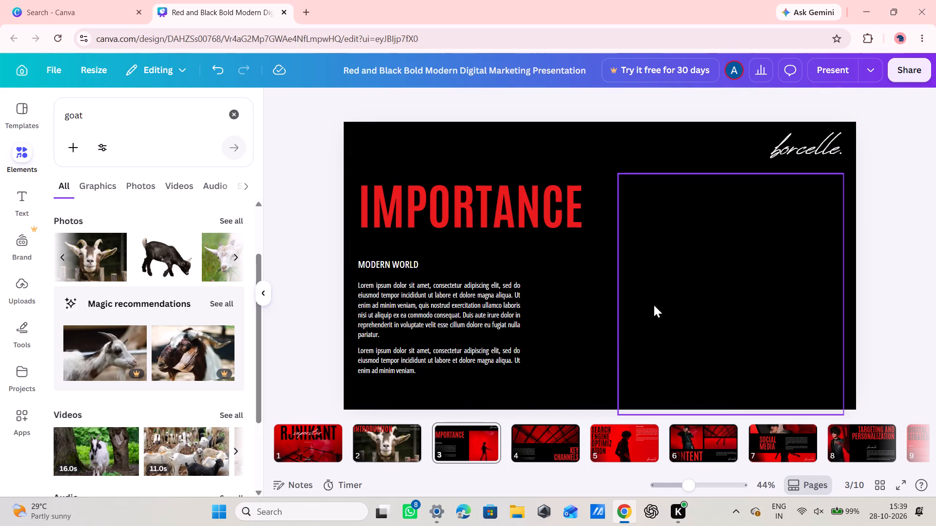
scroll(503, 314, "right", 2)
left_click(382, 455)
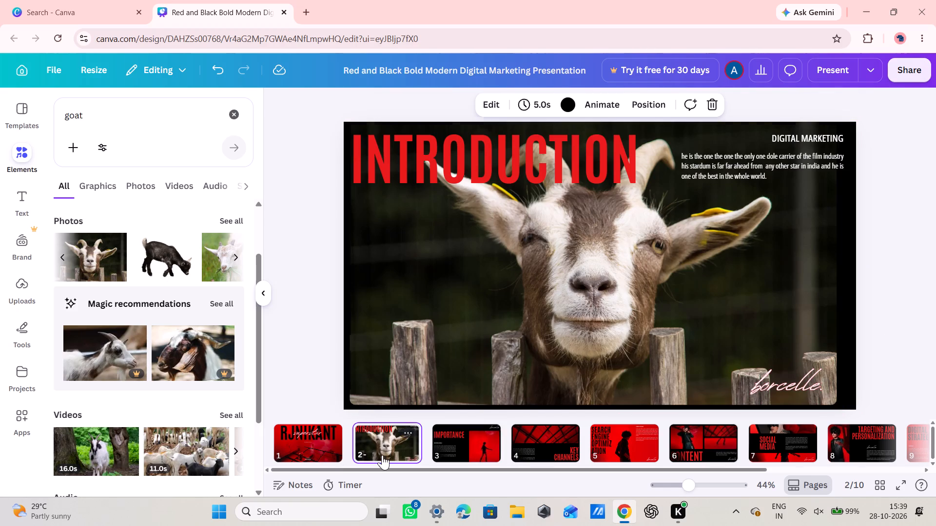
left_click(797, 142)
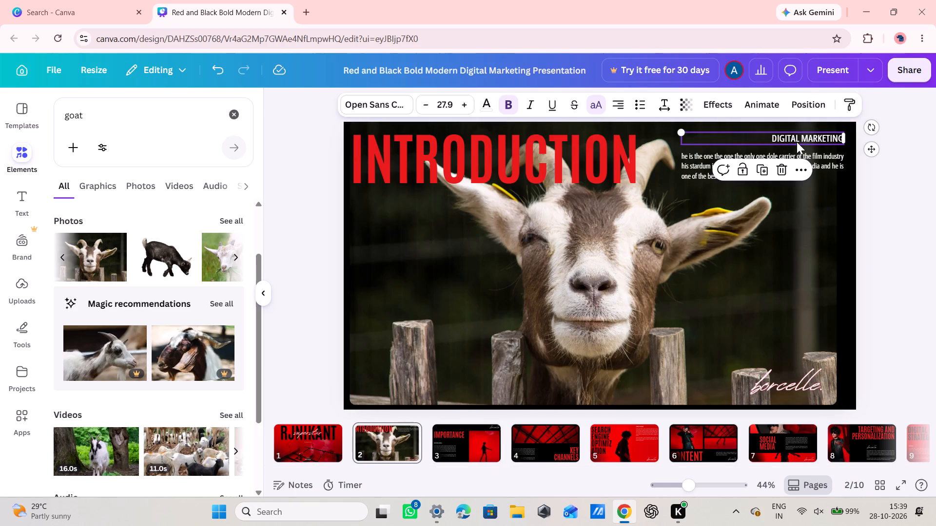
left_click(797, 142)
key("BackSpace")
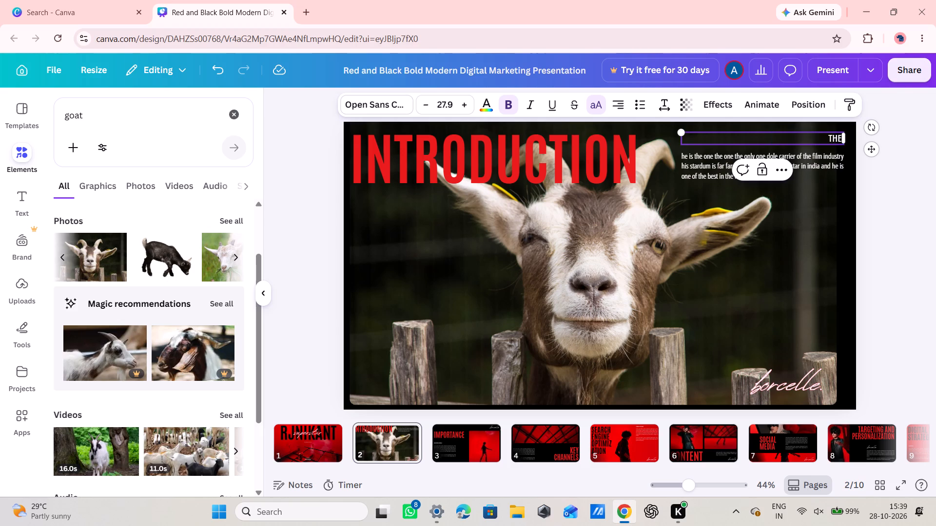
key("space")
type("superstar")
left_click(835, 253)
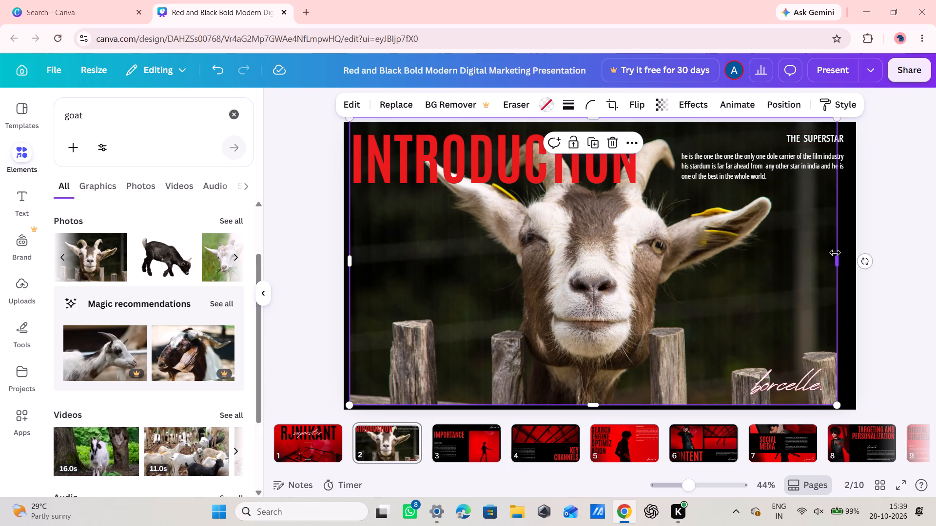
Replace page 3's first paragraph with "Rajni sir is regarded as the greatest of indian cinema and he was the first superstar to ever exist in india".
left_click(448, 448)
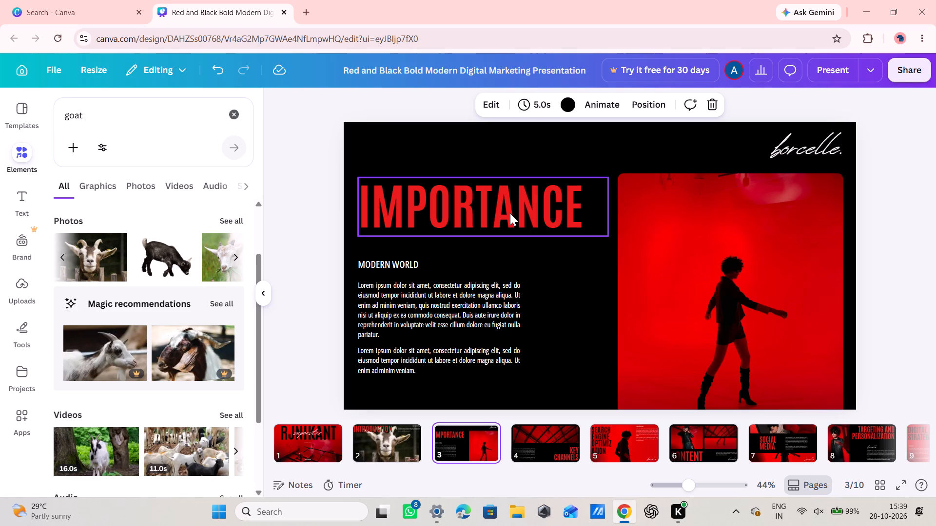
left_click(433, 288)
left_click(433, 288)
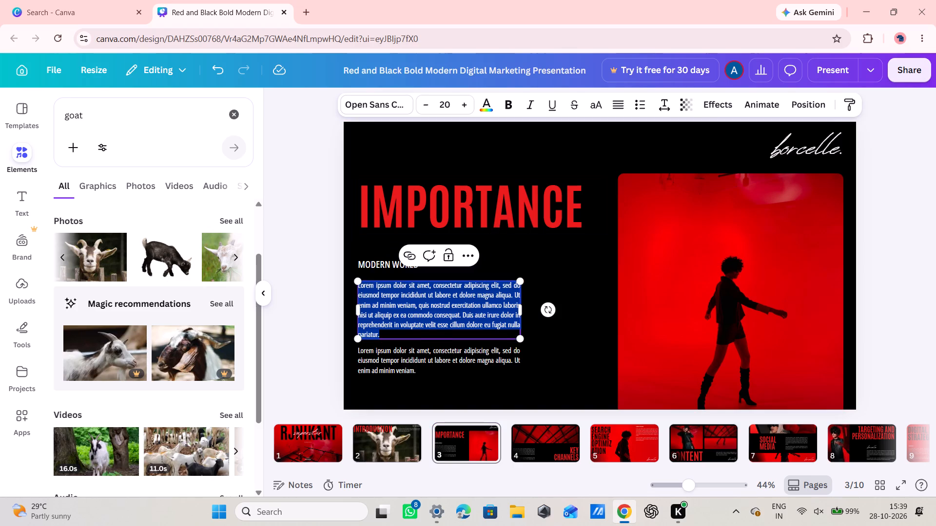
key("BackSpace")
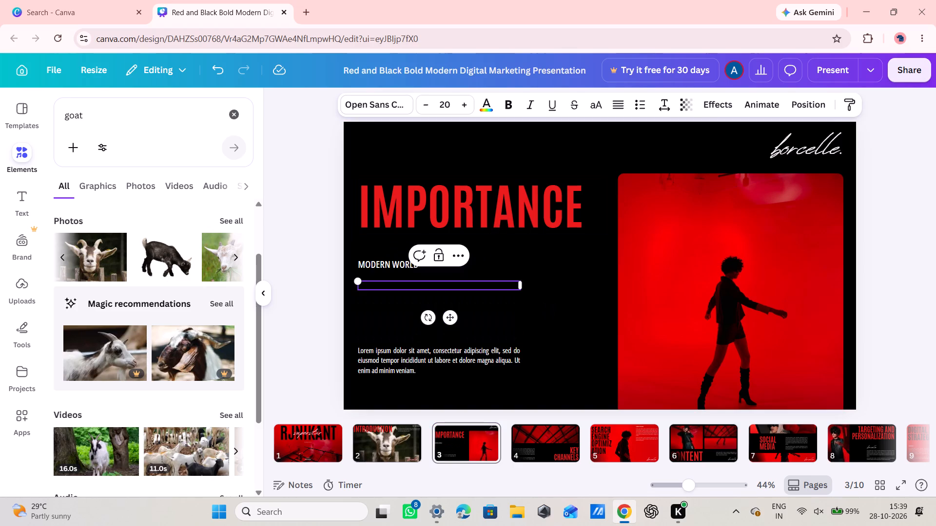
type("ajni")
key("space")
type("sir is regarded as the greatest of i")
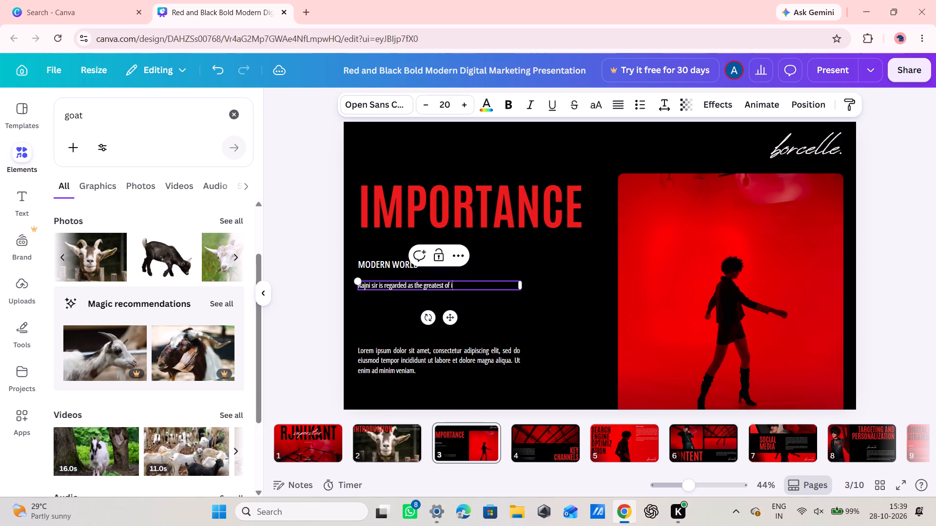
type("ndian cinema and he was the firs")
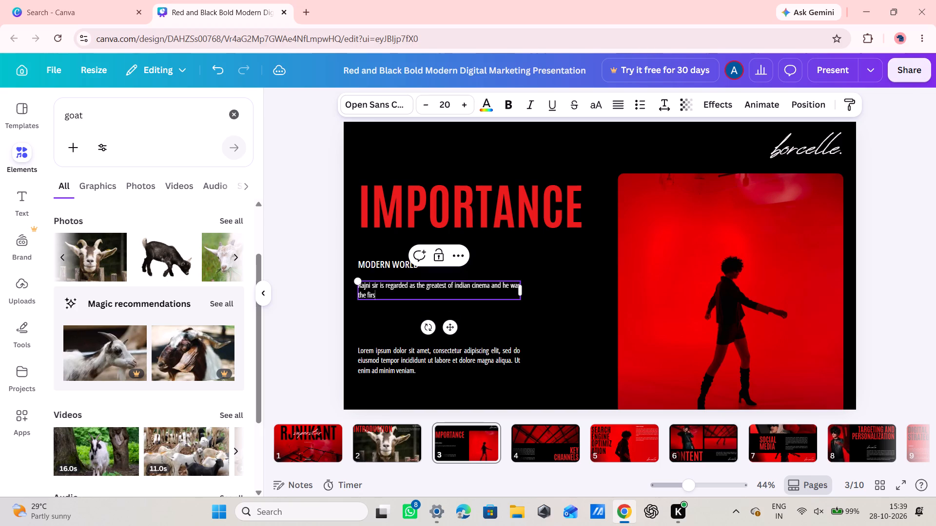
type("t duperstar to e")
type("ver exist in in")
type("dia")
key("space")
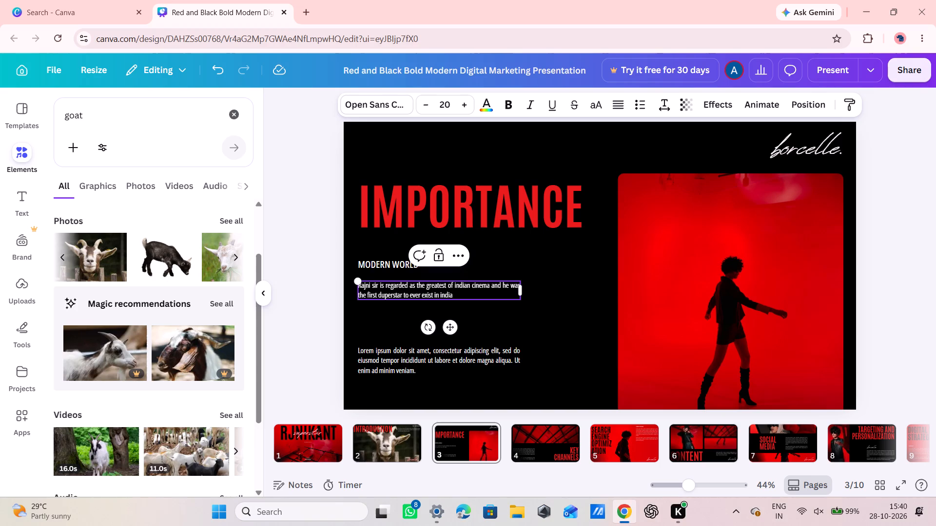
left_click(379, 294)
key("Right")
key("BackSpace")
key("s")
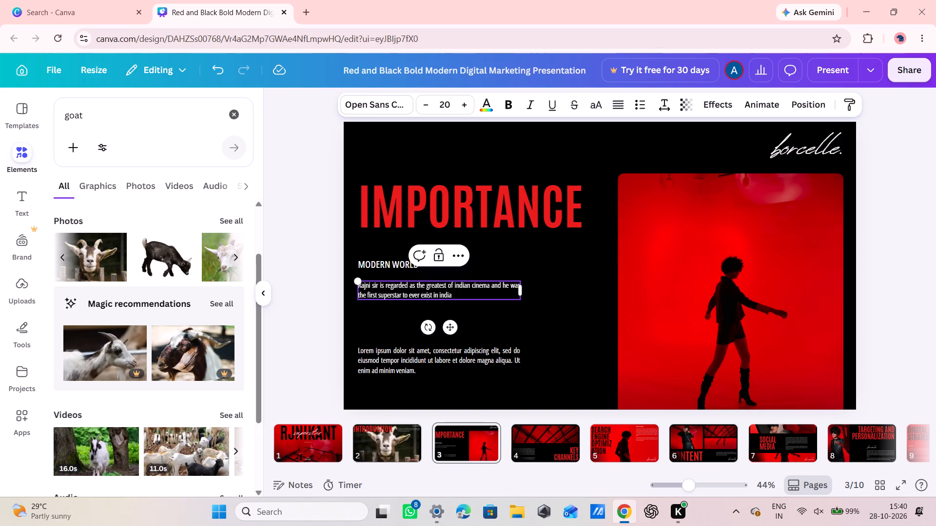
Continue the first paragraph with ". his acting and simplicity speaks for him and he is regarded the most humble person in indian cinema.".
left_click(460, 293)
key("comma")
key("BackSpace")
type(".")
key("space")
type("his")
key("space")
type("acting and")
key("space")
type("simplicity speaks for him anf")
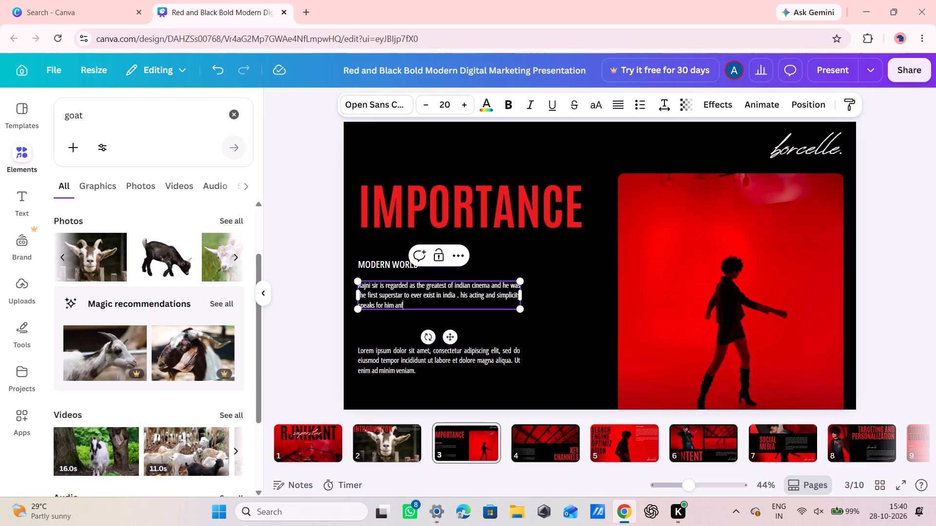
key("BackSpace")
type("d")
key("space")
type("he is")
key("space")
type("regarded the most")
key("space")
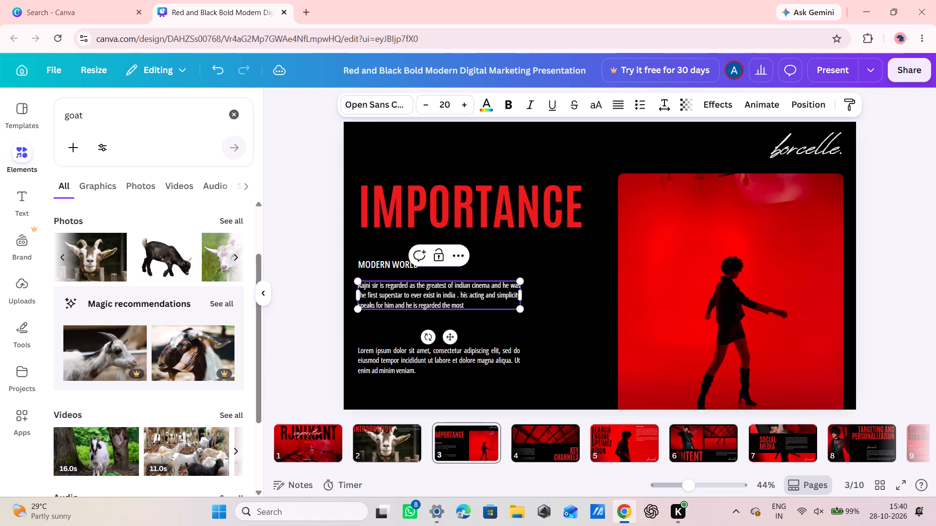
type("hum")
type("ble")
key("space")
type("person in indian cim")
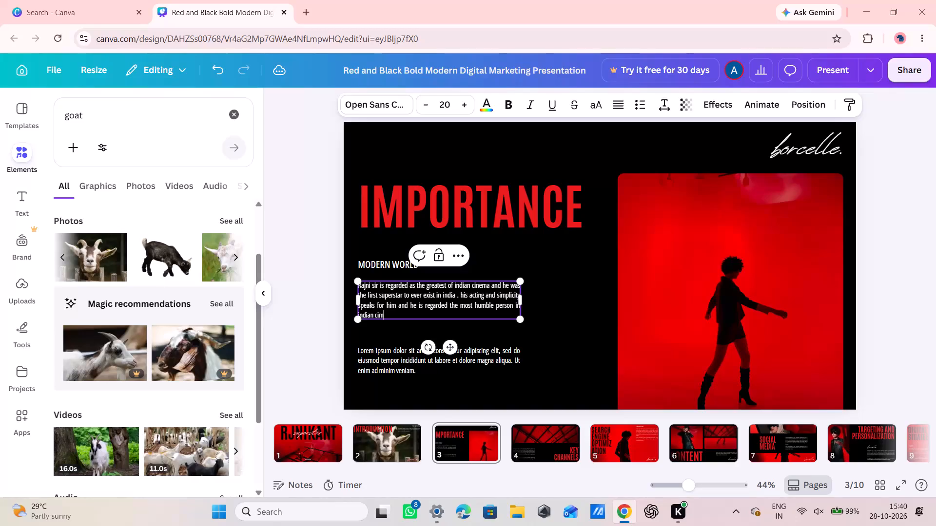
key("BackSpace")
type("nema")
key("period")
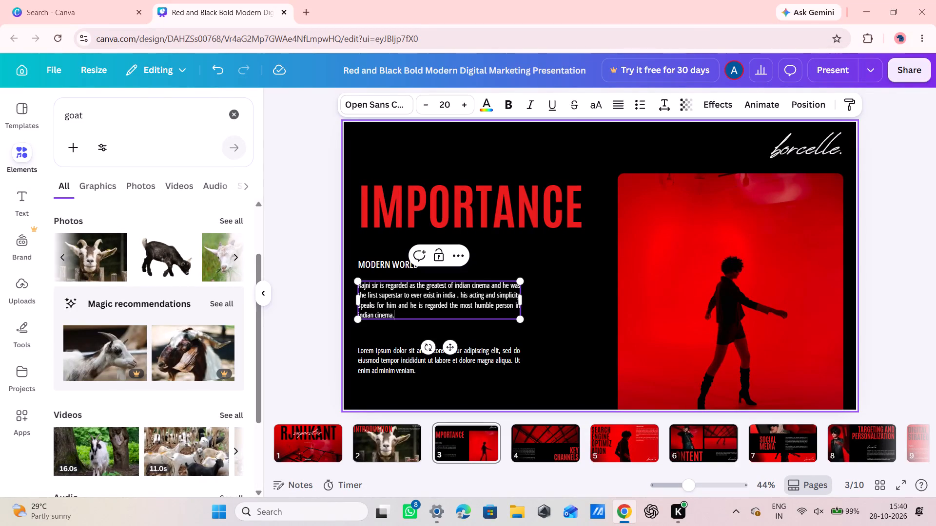
Replace the second paragraph with "his work is the steping stone for toadays film world and he has set a benchmark for other actors in india".
left_click(418, 351)
left_click(418, 351)
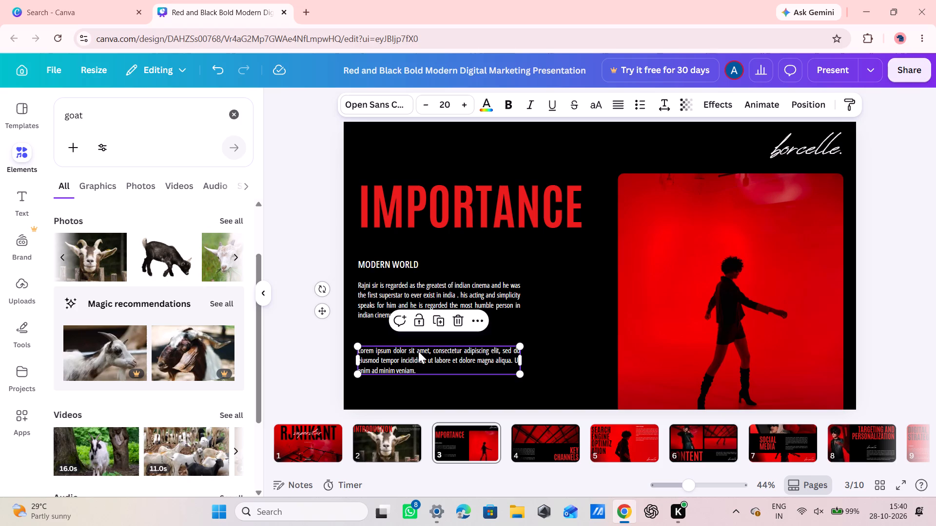
key("BackSpace")
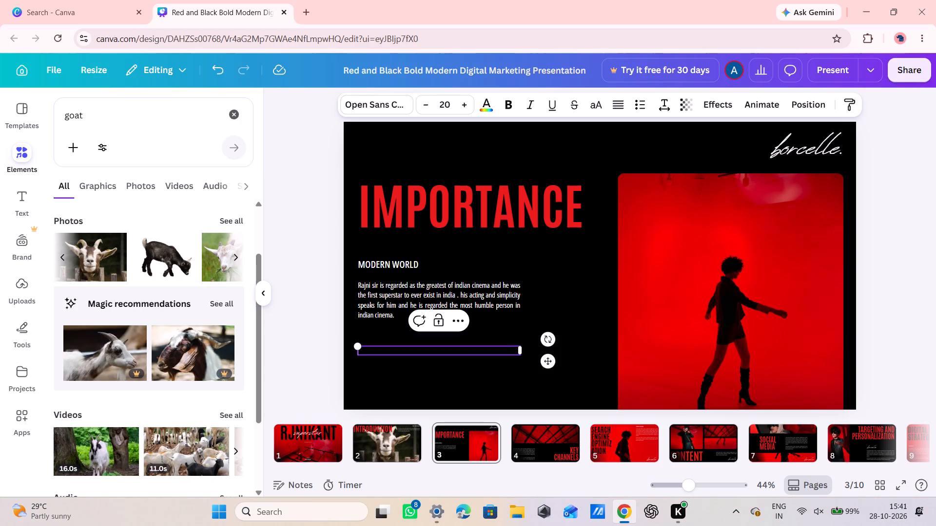
type("his work")
key("space")
type("is the steping stone for toadays")
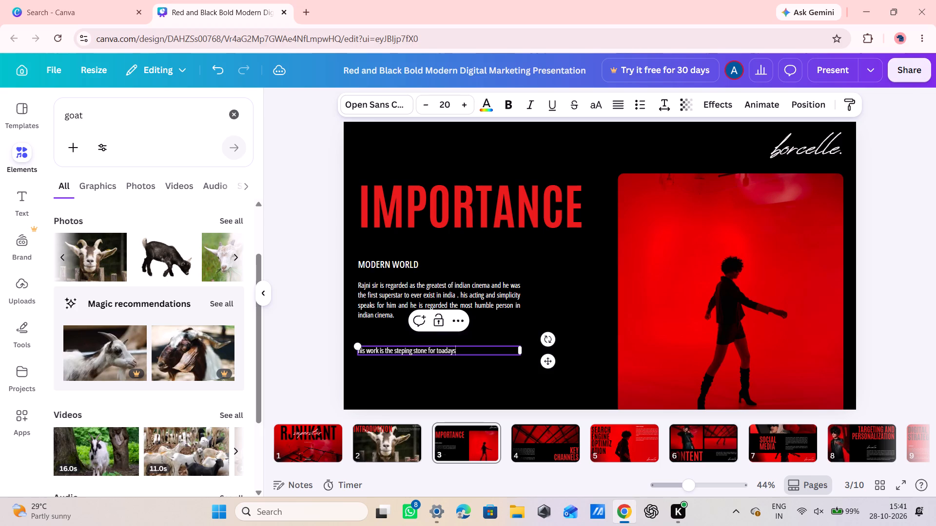
key("space")
type("film world and")
key("space")
type("he has set a benchmark")
key("space")
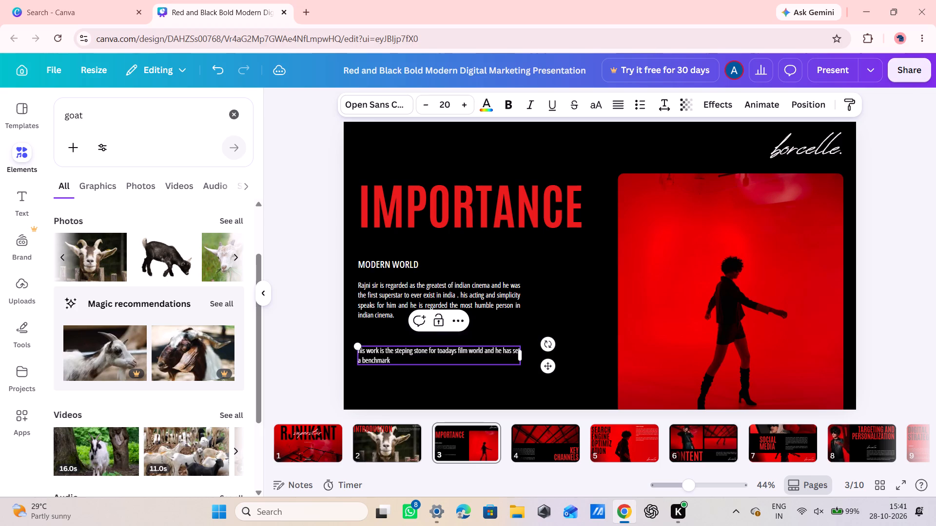
type("fi")
key("BackSpace")
type("orn")
key("BackSpace")
key("space")
type("other su")
key("BackSpace")
key("BackSpace")
key("a")
type("ctors")
key("space")
type("in india")
key("space")
Finish the second paragraph on page 3 with ", he is phenomenol in his domain.".
type(", he")
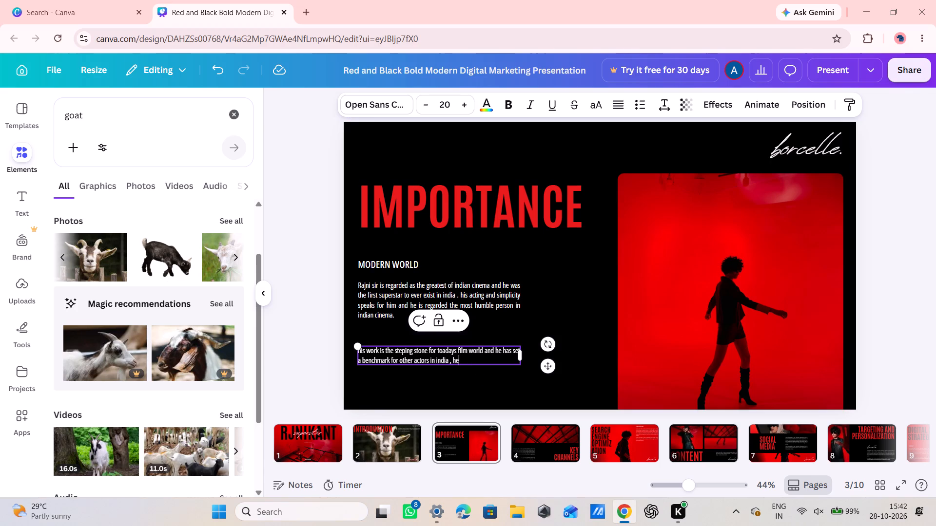
key("space")
type("is")
key("space")
type("phenomenol")
key("space")
type("in his doma")
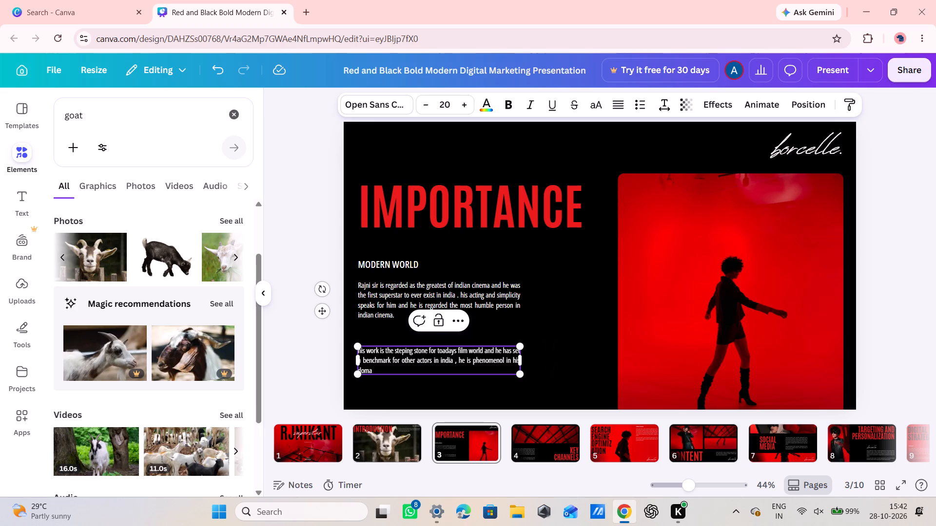
type("in")
key("period")
left_click(574, 342)
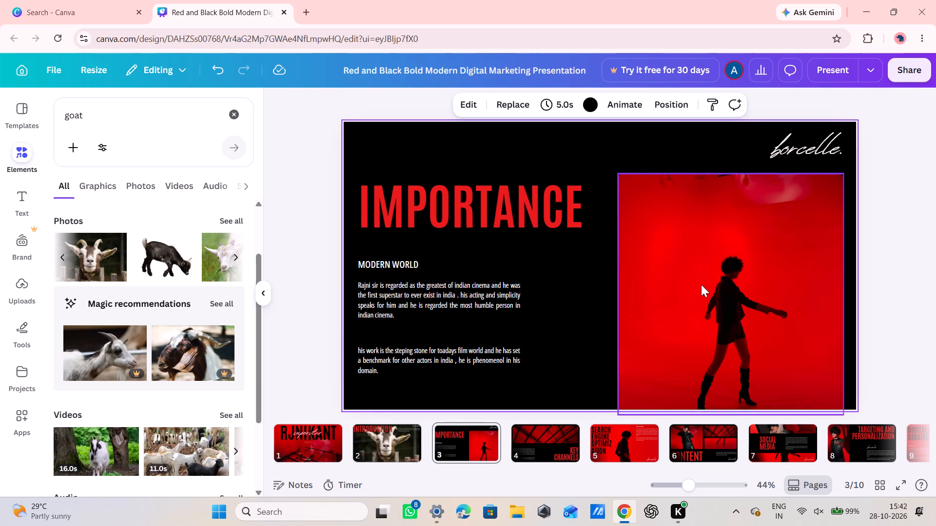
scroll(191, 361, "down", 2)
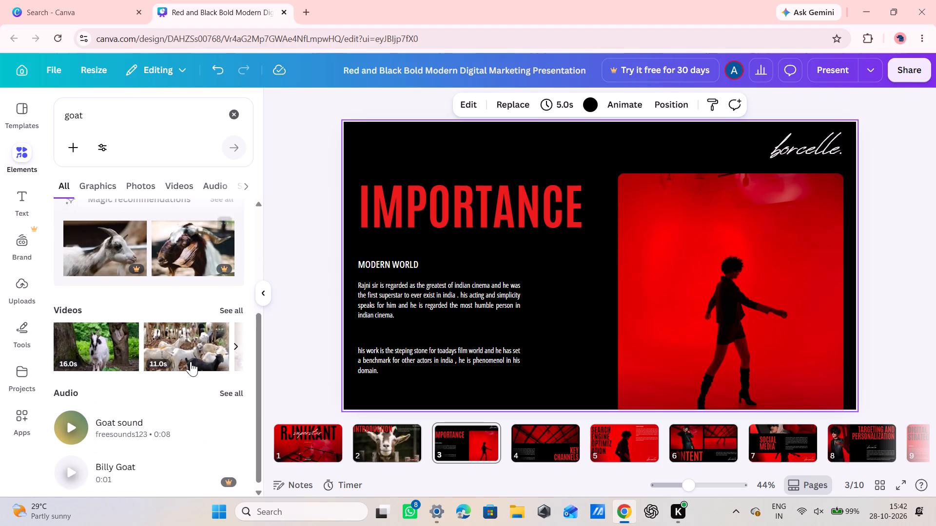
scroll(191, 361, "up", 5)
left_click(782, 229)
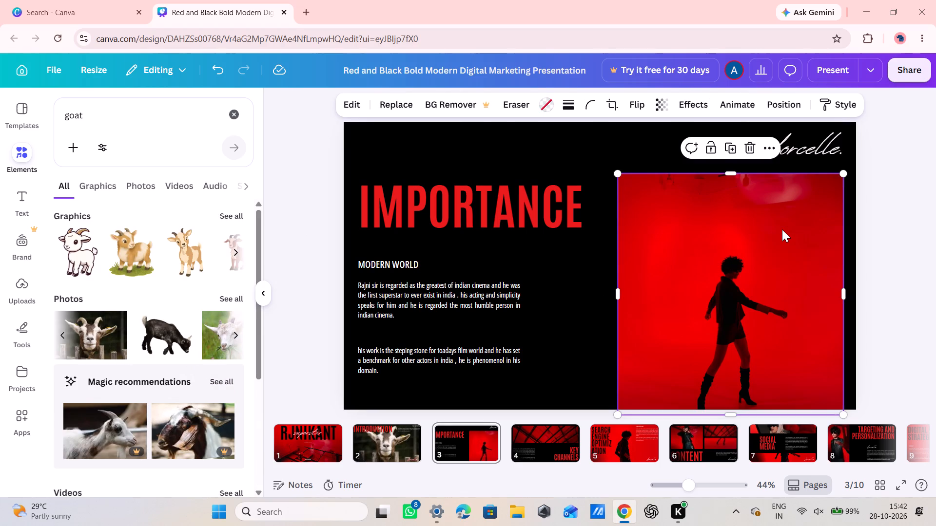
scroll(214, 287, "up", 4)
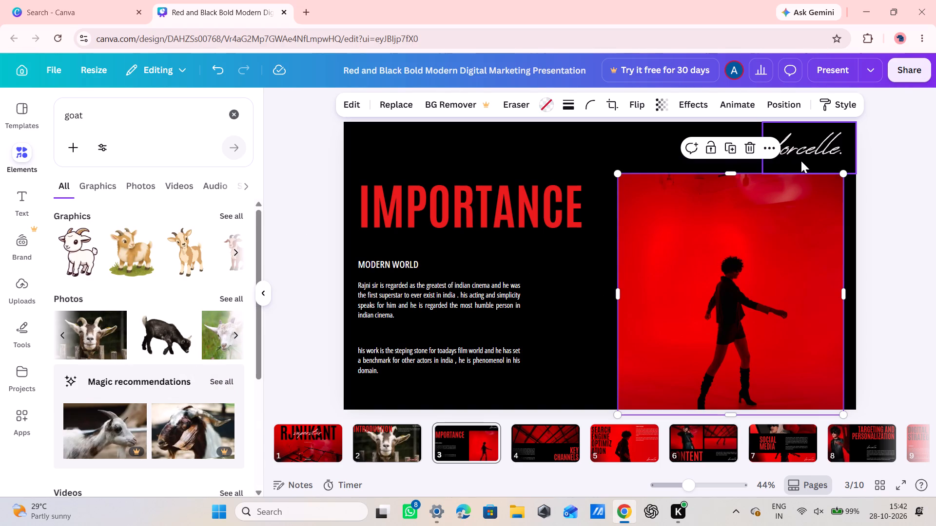
Replace the "borcelle." signature text on page 3 with "only one".
left_click(801, 146)
left_click(801, 146)
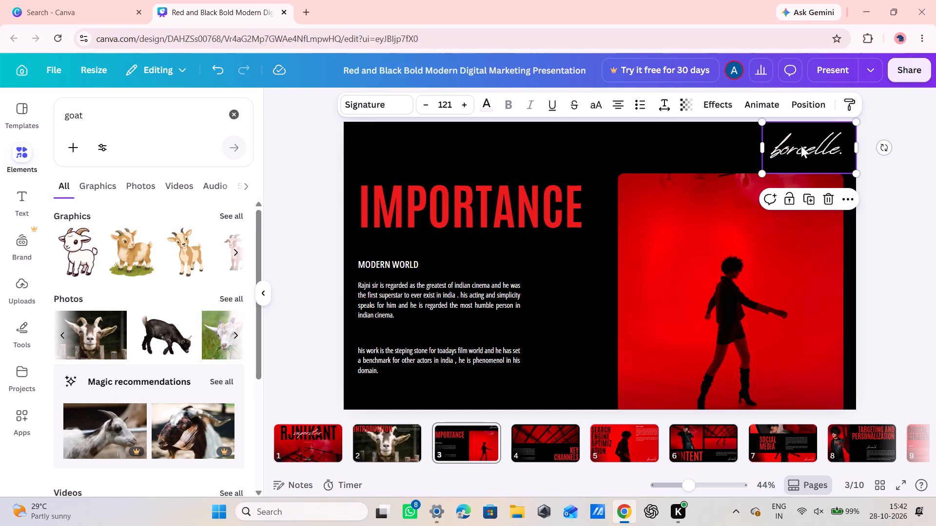
key("BackSpace")
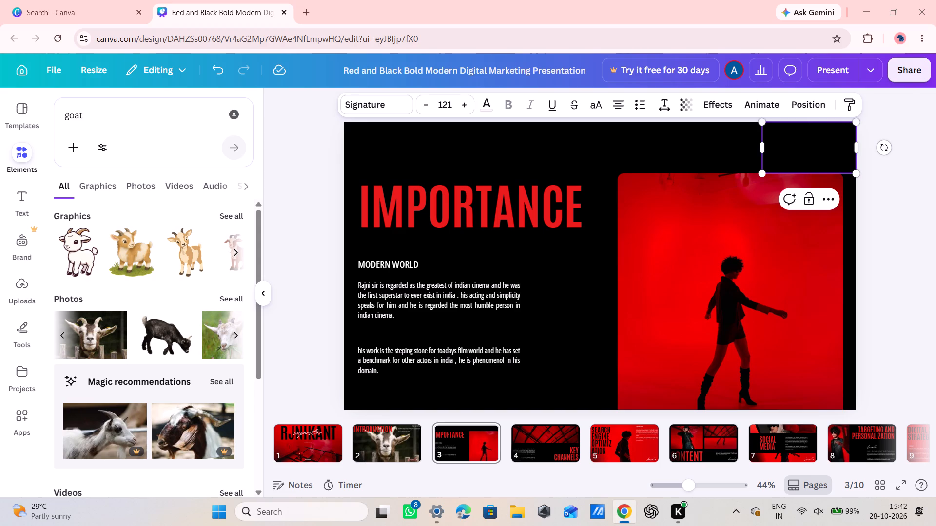
key("o")
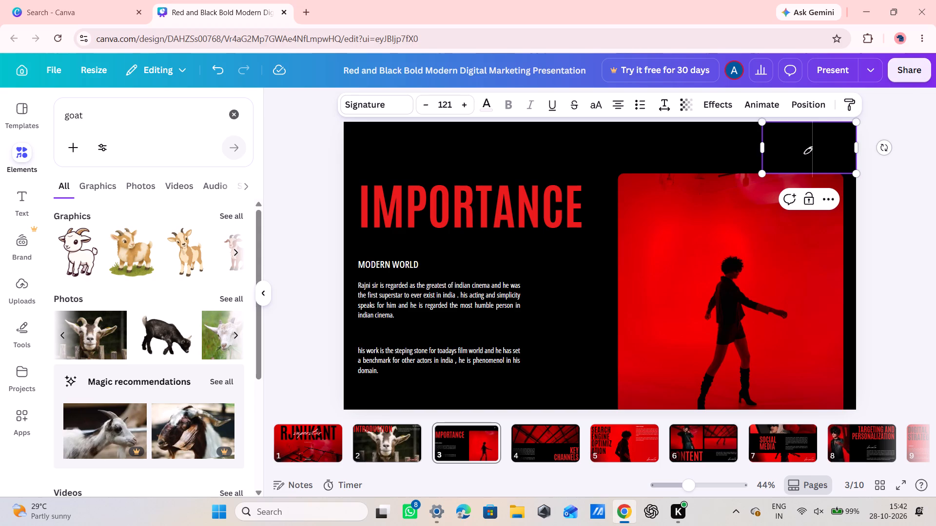
type("nly")
key("space")
type("one")
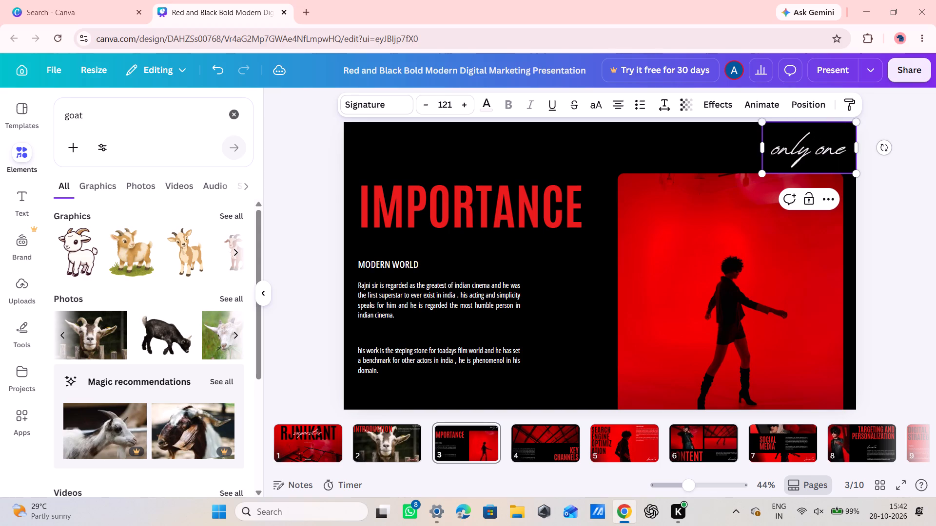
left_click(728, 130)
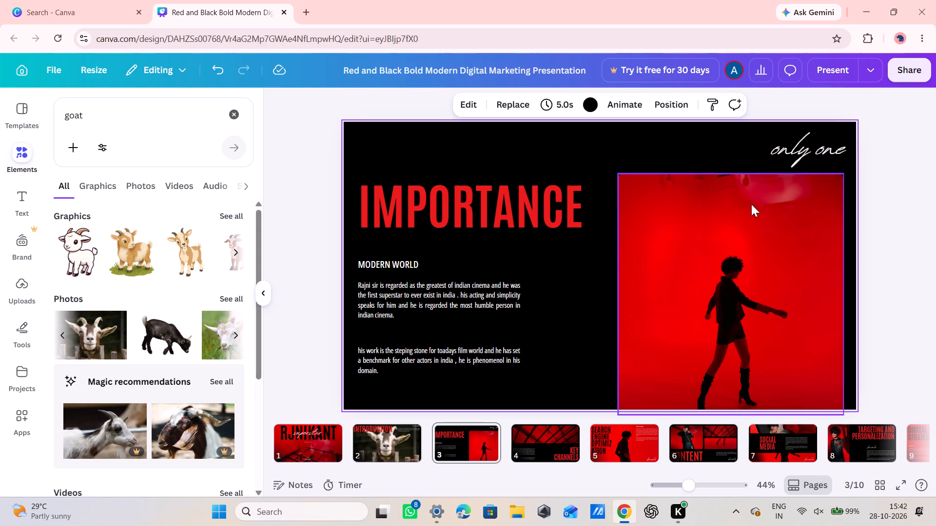
Add "he is the" before "only one" in page 3's signature text.
left_click(787, 137)
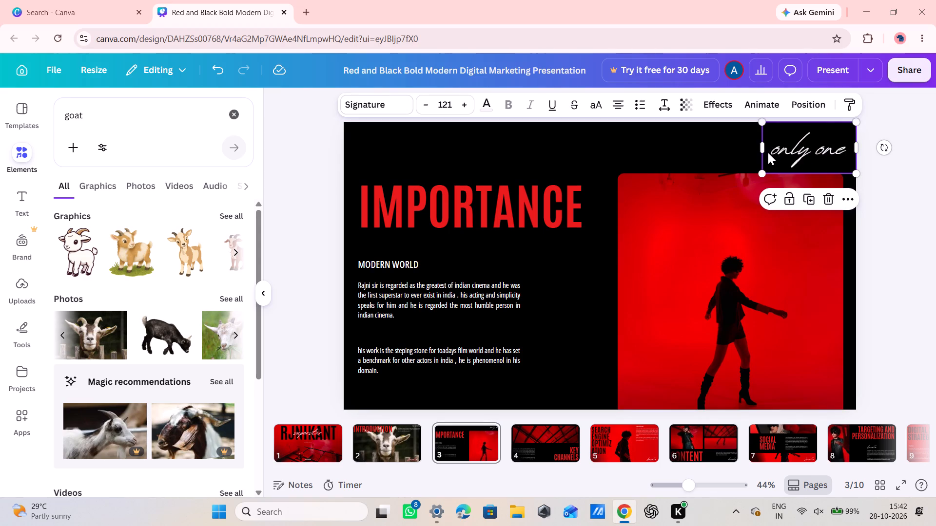
left_click(768, 152)
type("he is")
key("space")
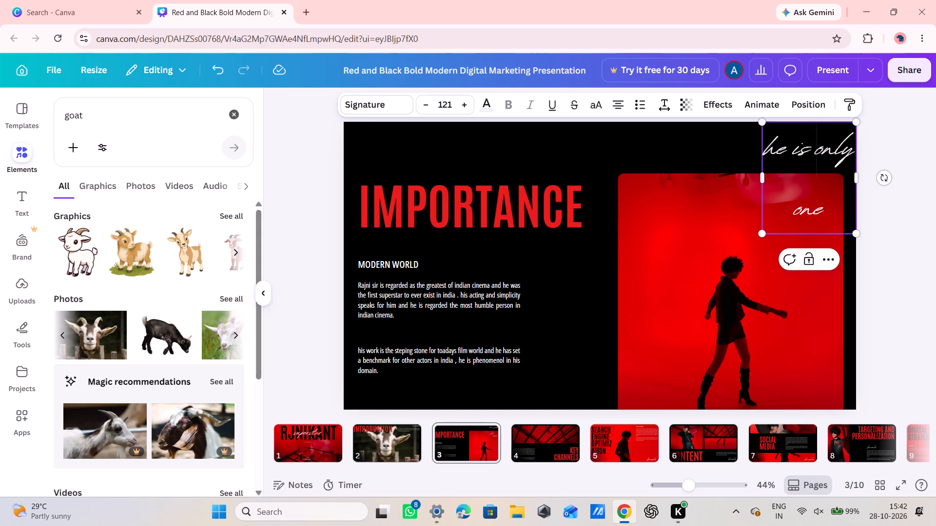
type("the")
key("space")
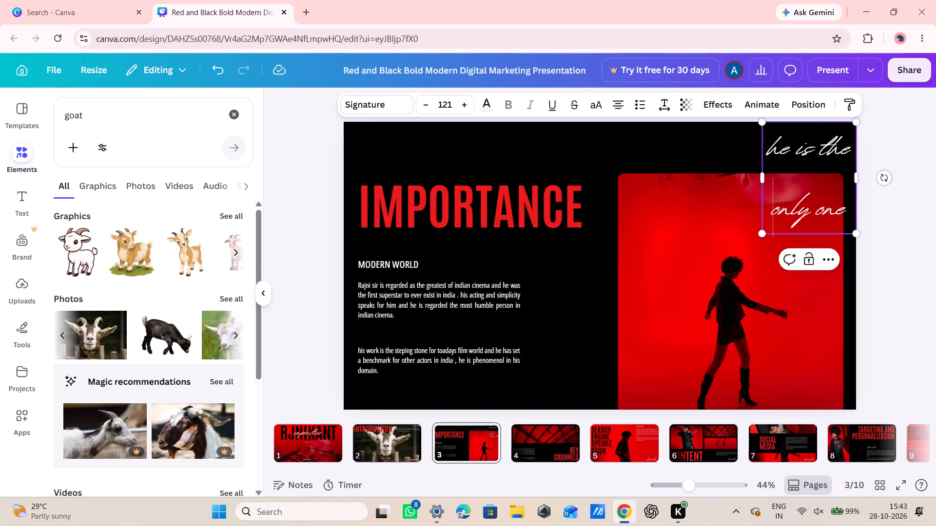
left_click_drag(797, 186, 760, 191)
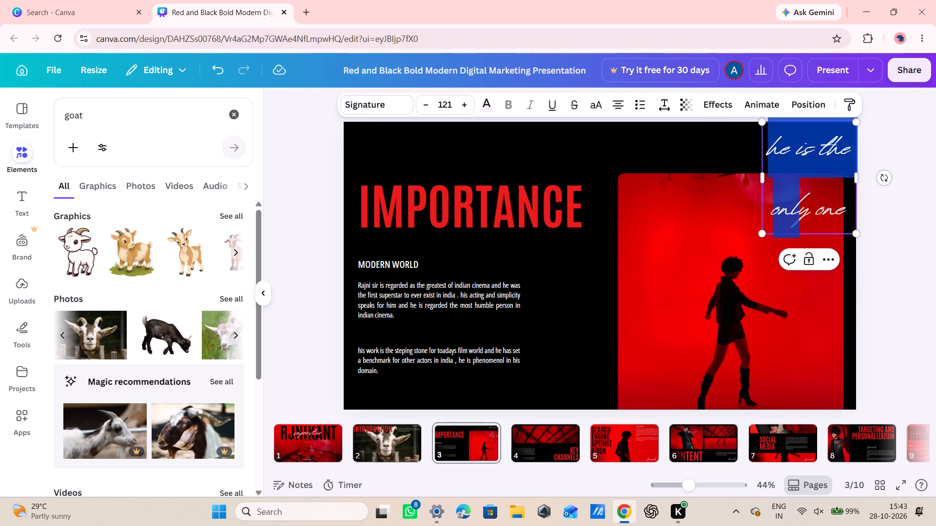
left_click_drag(760, 191, 812, 181)
left_click(691, 150)
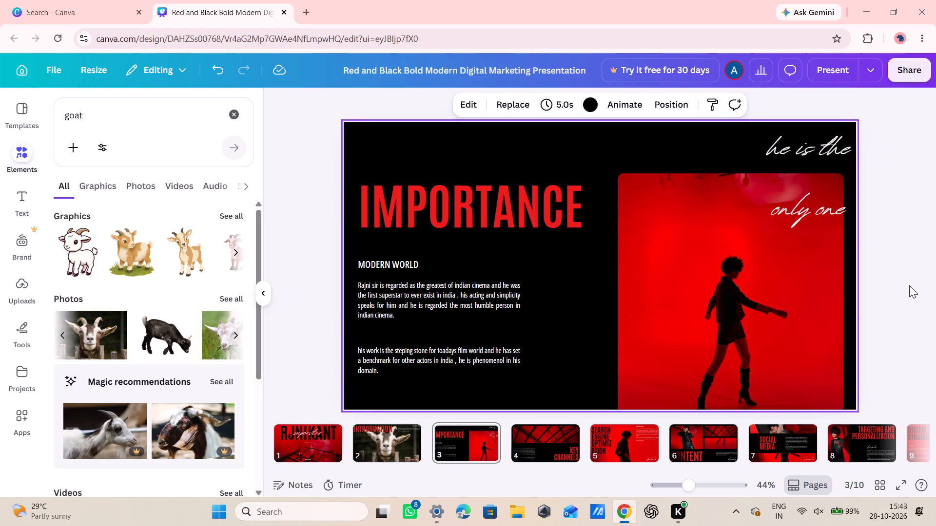
Move the "he is the only one" text onto the middle of page 3's red picture, over the walking figure.
left_click_drag(806, 216, 738, 301)
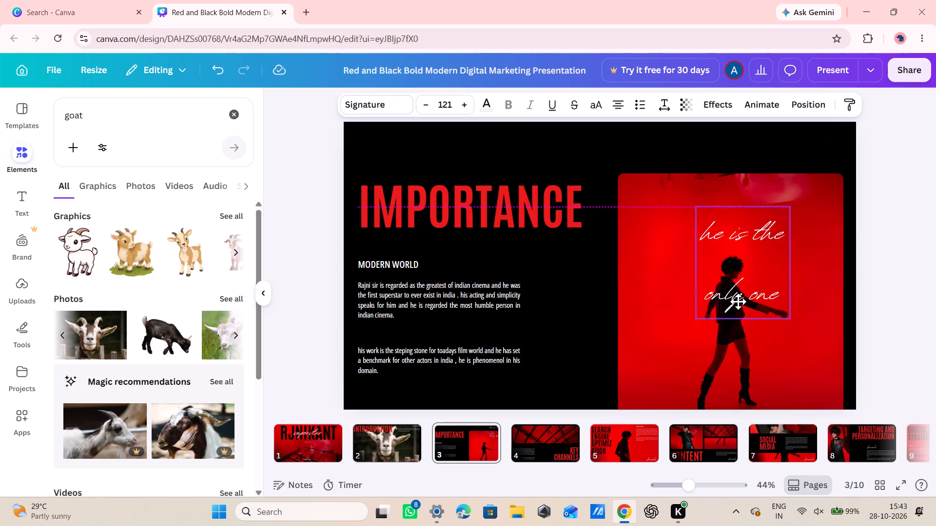
left_click_drag(738, 301, 721, 335)
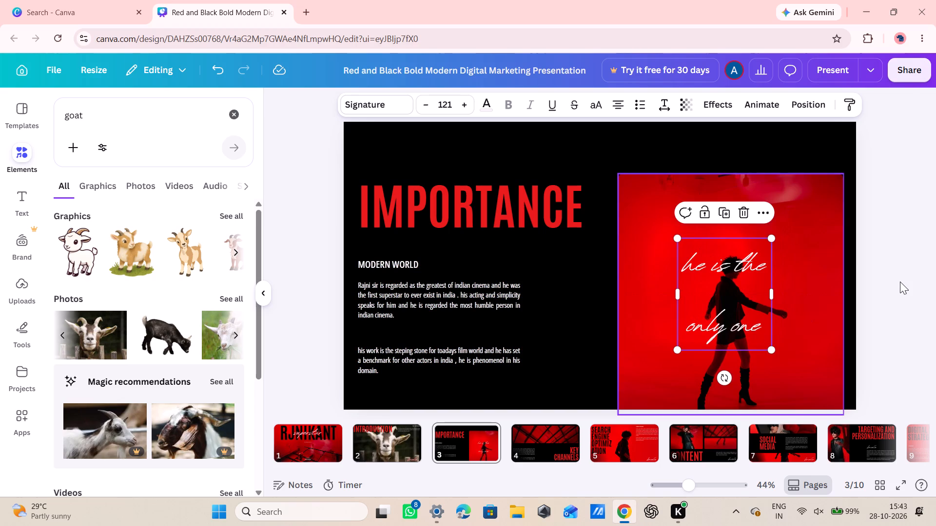
left_click(900, 282)
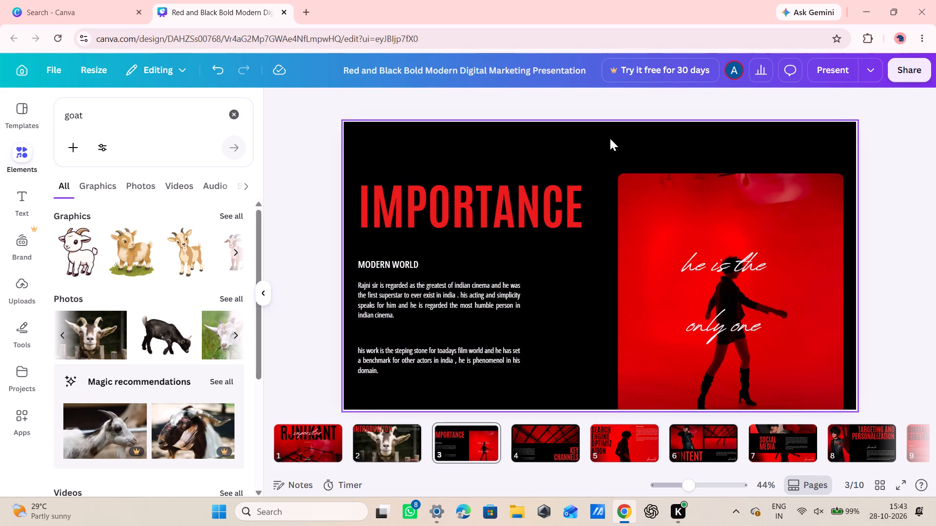
Go to page 4, Key Channels, and switch the elements library from the goat search to the Photos category.
left_click(532, 449)
scroll(571, 339, "left", 1)
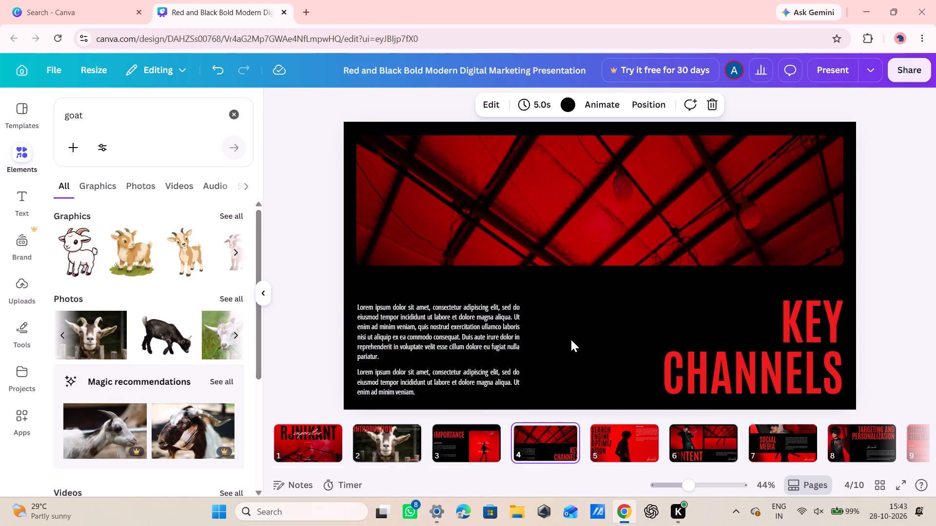
scroll(571, 339, "left", 1)
scroll(571, 339, "down", 1)
left_click(237, 117)
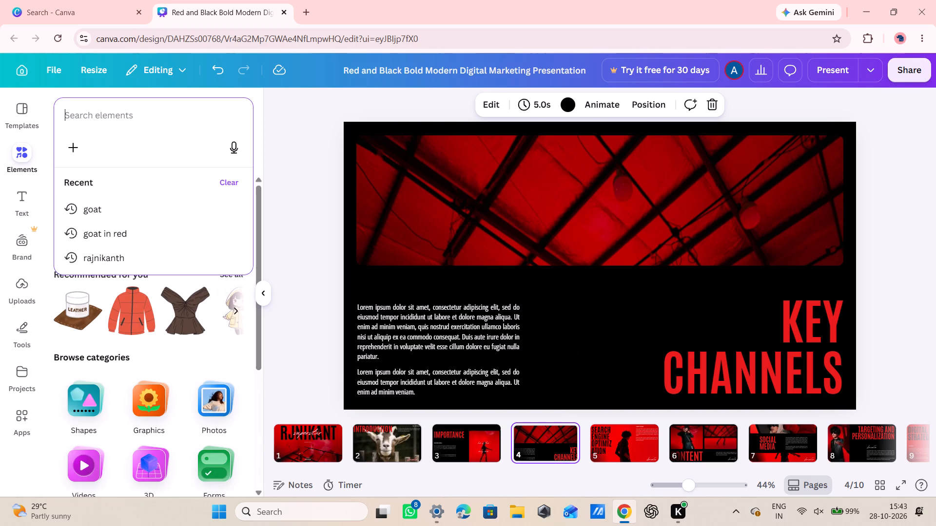
scroll(145, 335, "right", 1)
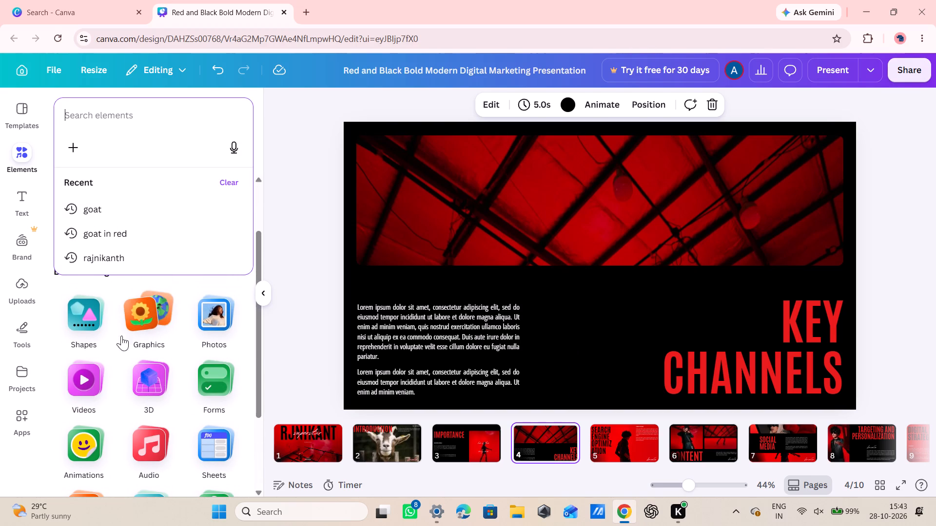
left_click(231, 302)
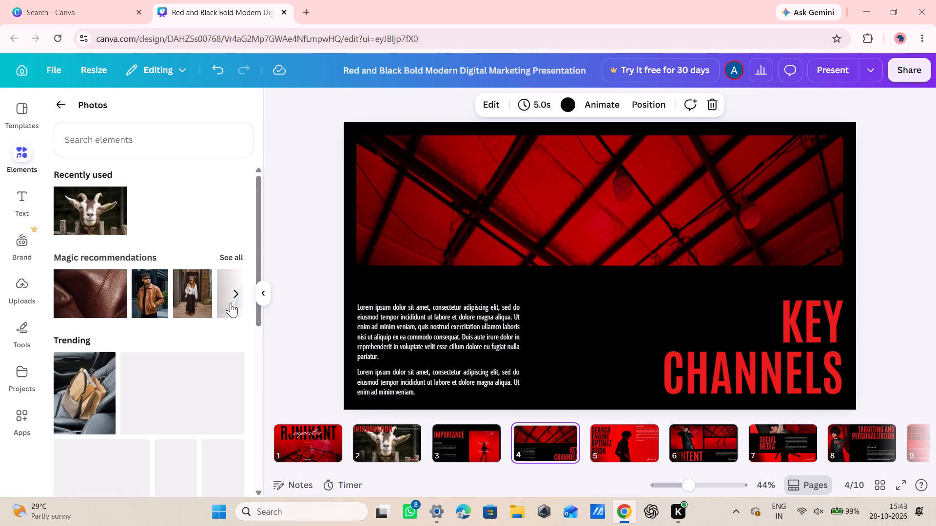
Browse the trending photos for a picture that could replace the red roof image on page 4.
scroll(30, 295, "down", 2)
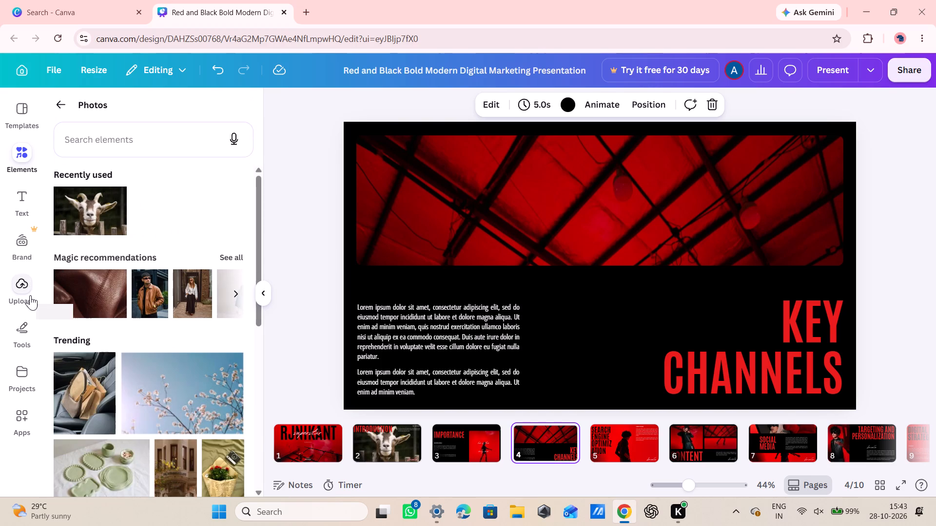
scroll(153, 359, "down", 5)
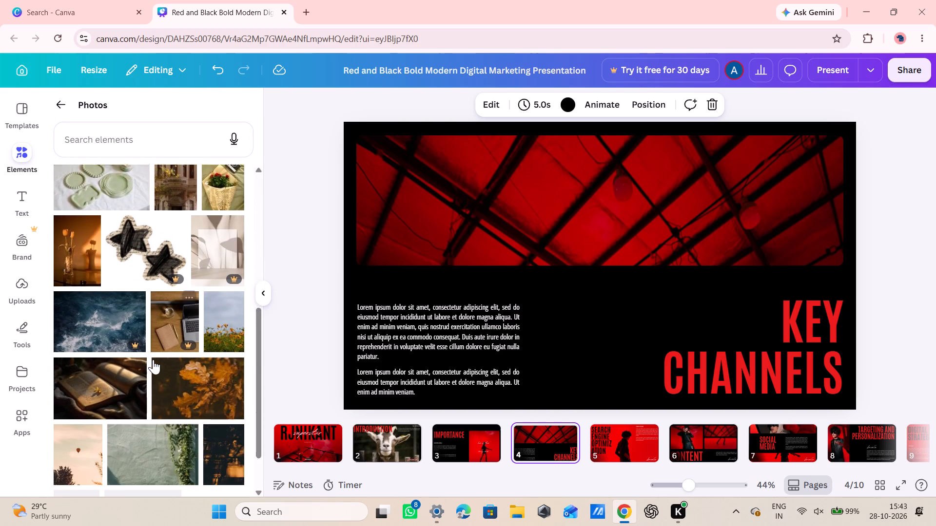
scroll(153, 359, "down", 2)
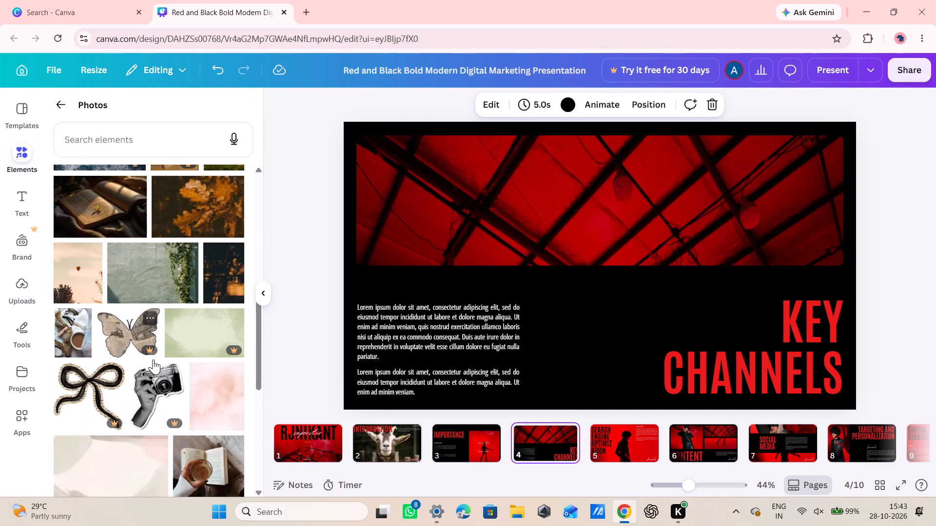
scroll(153, 359, "down", 4)
scroll(153, 359, "up", 1)
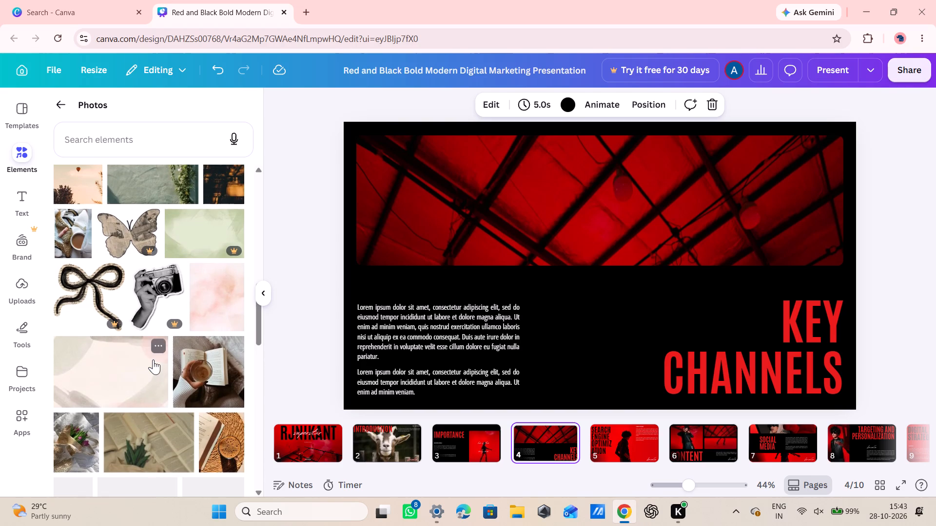
scroll(153, 359, "down", 2)
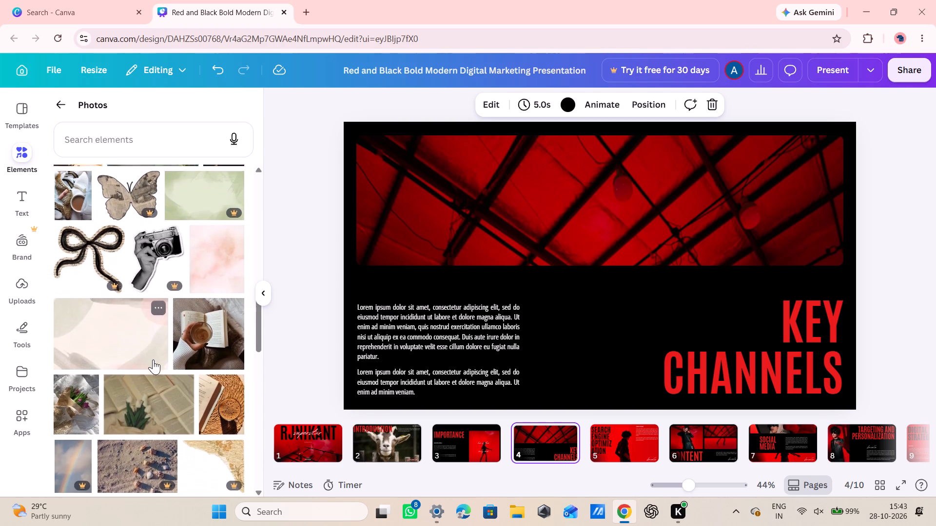
scroll(153, 359, "down", 5)
scroll(153, 359, "up", 1)
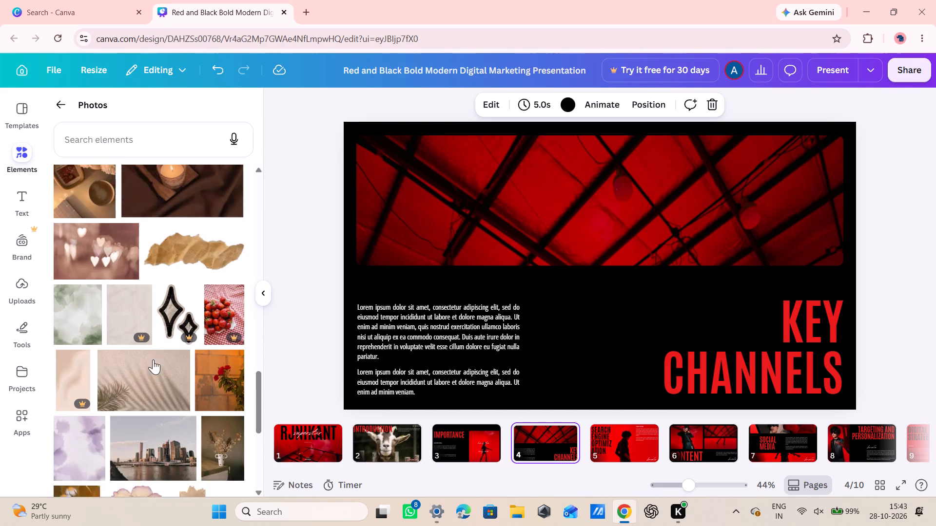
scroll(153, 359, "up", 1)
scroll(153, 359, "down", 5)
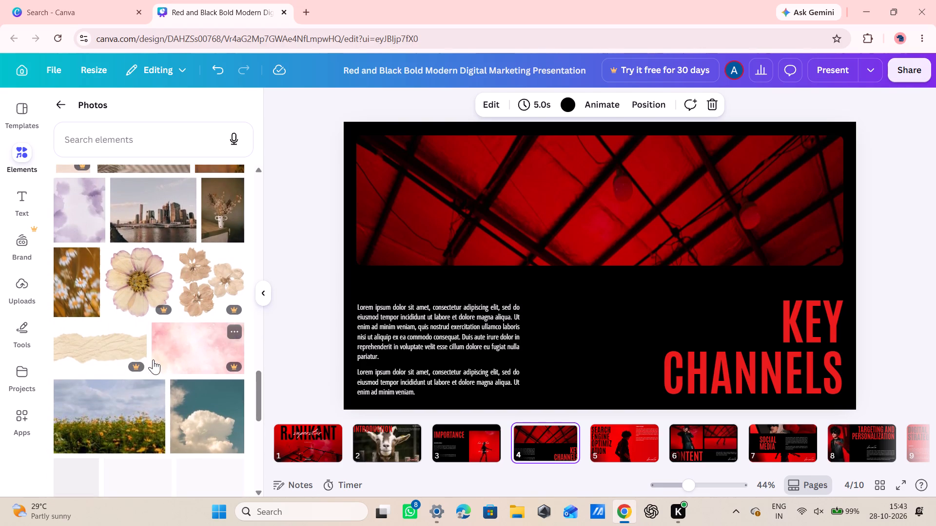
scroll(153, 359, "down", 2)
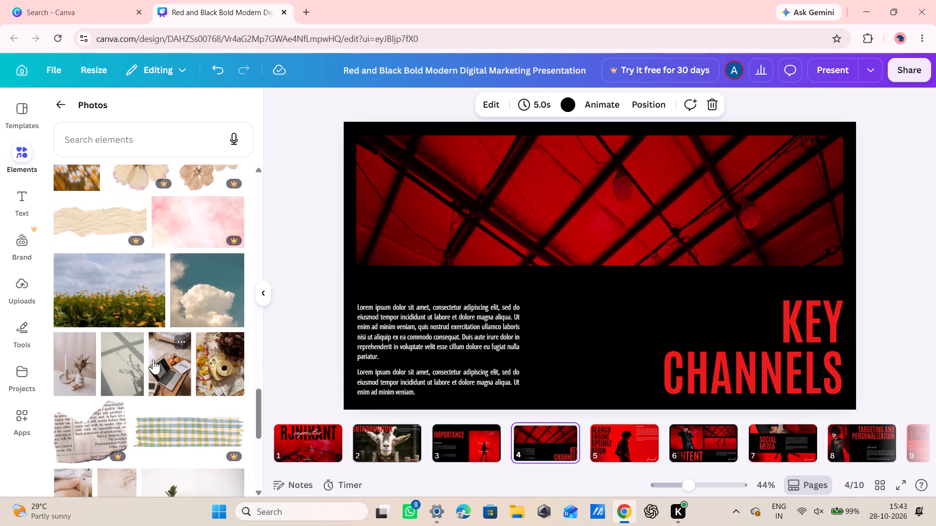
scroll(153, 359, "down", 4)
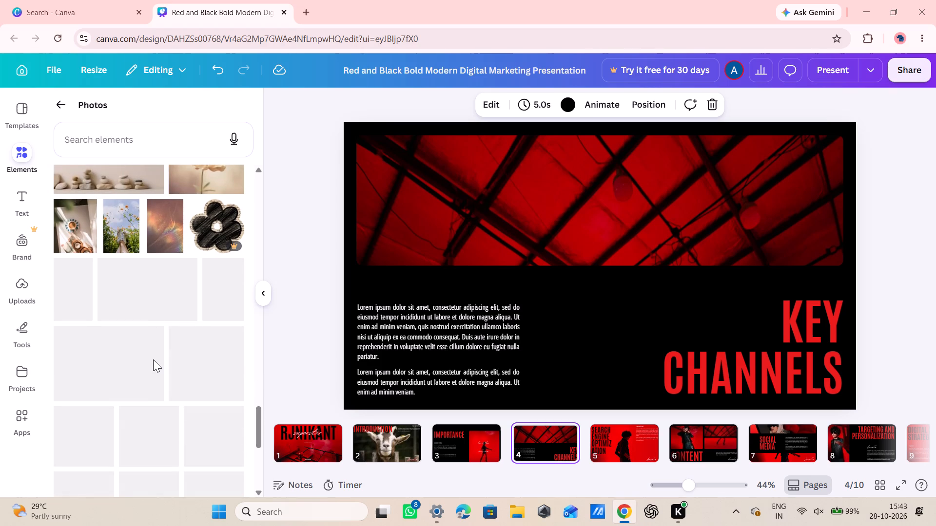
scroll(153, 359, "down", 2)
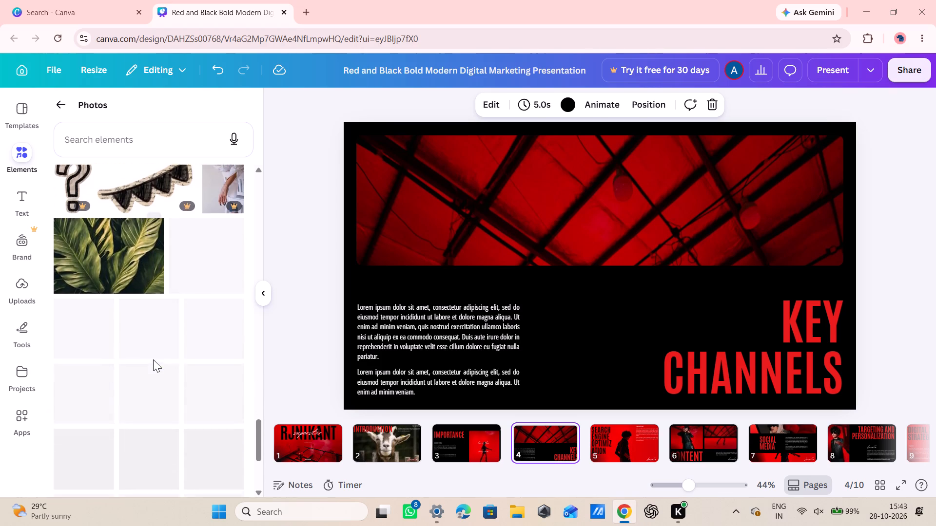
scroll(153, 359, "down", 3)
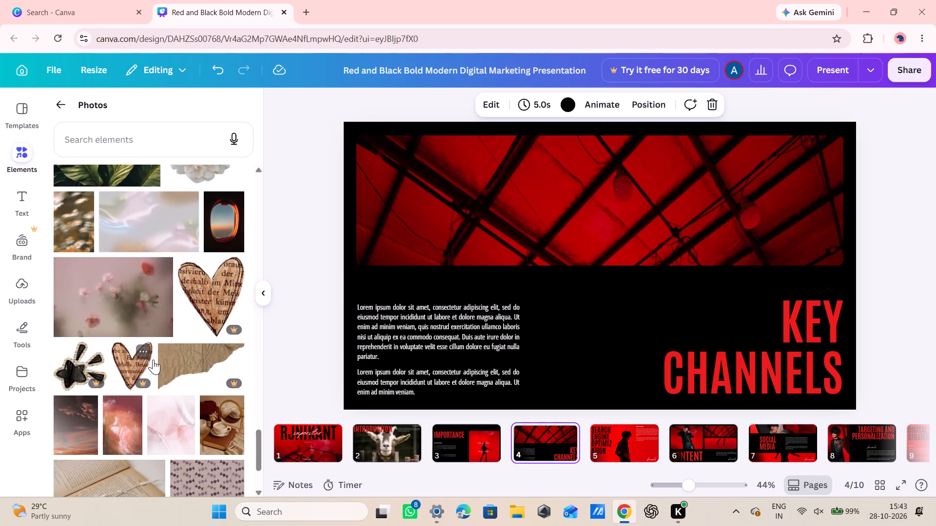
scroll(153, 359, "down", 4)
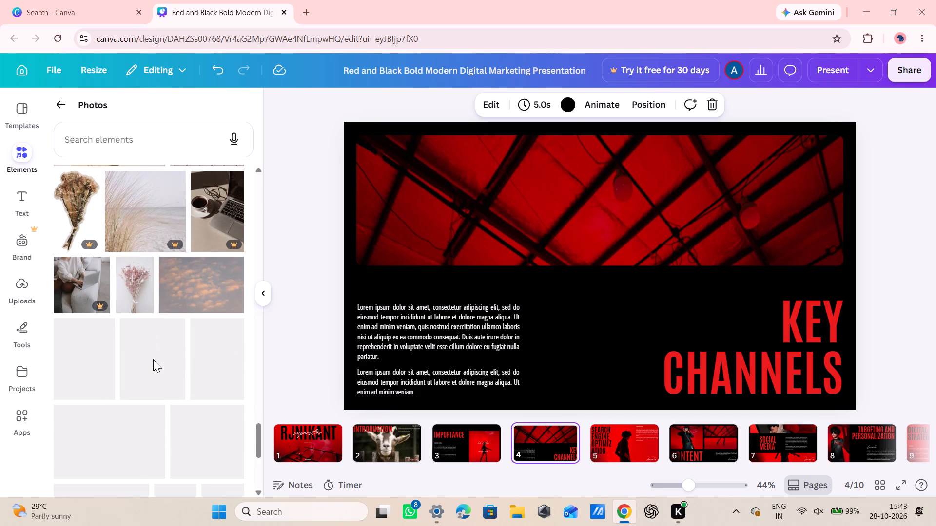
scroll(153, 359, "down", 3)
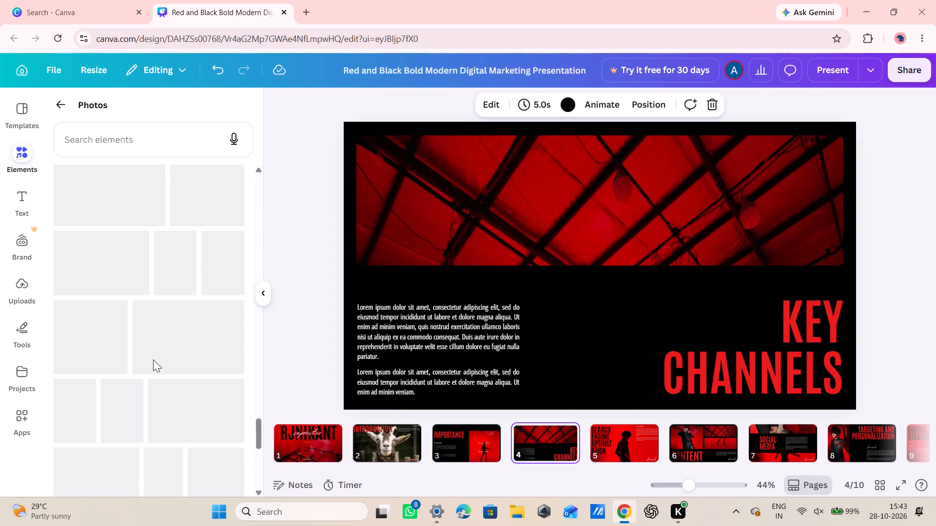
scroll(153, 359, "down", 4)
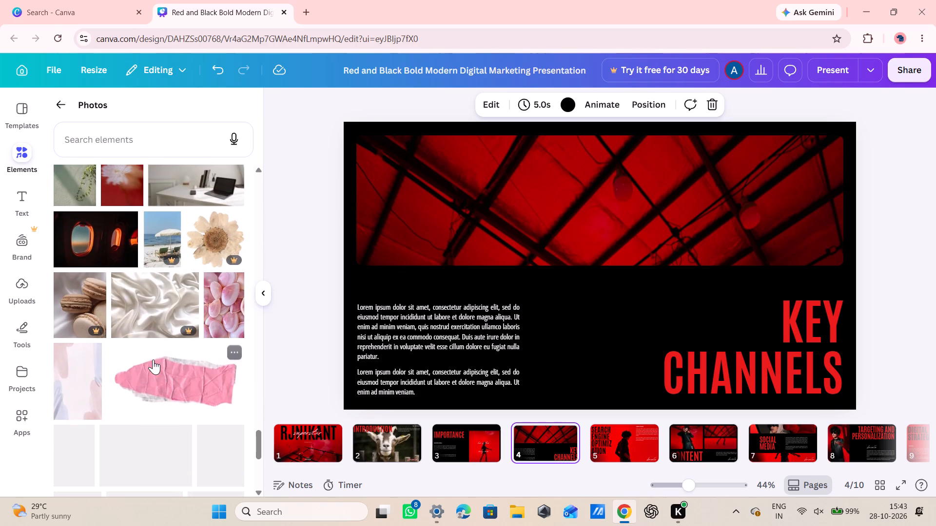
scroll(153, 359, "down", 3)
scroll(153, 359, "up", 2)
scroll(153, 359, "down", 1)
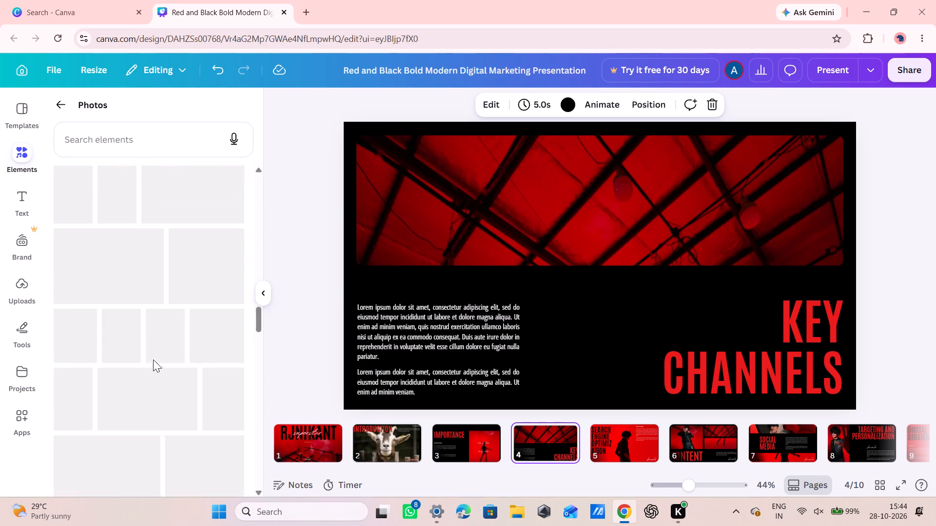
scroll(153, 359, "down", 4)
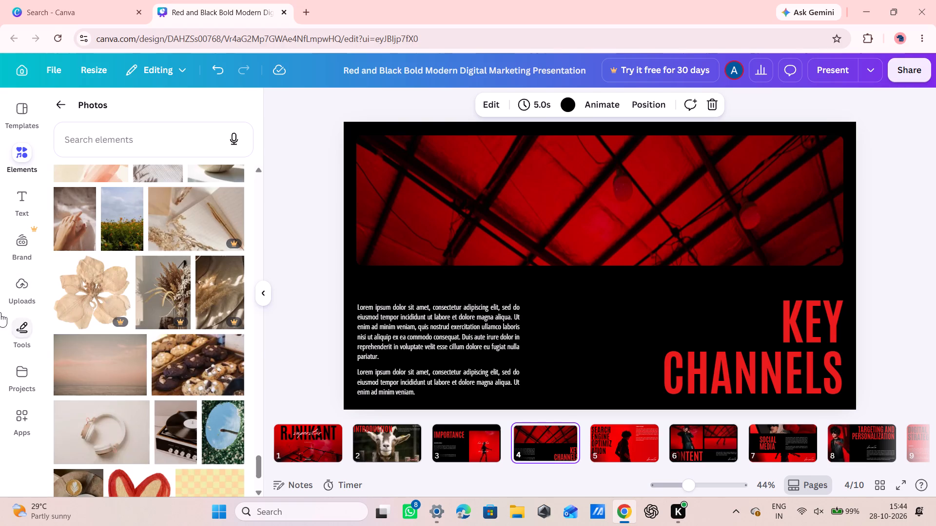
scroll(130, 445, "down", 5)
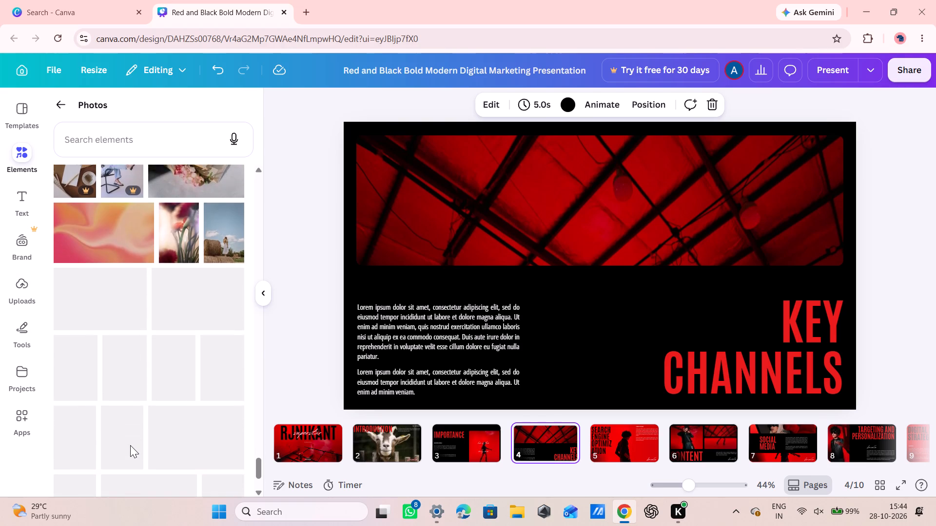
scroll(130, 445, "down", 1)
scroll(89, 376, "down", 2)
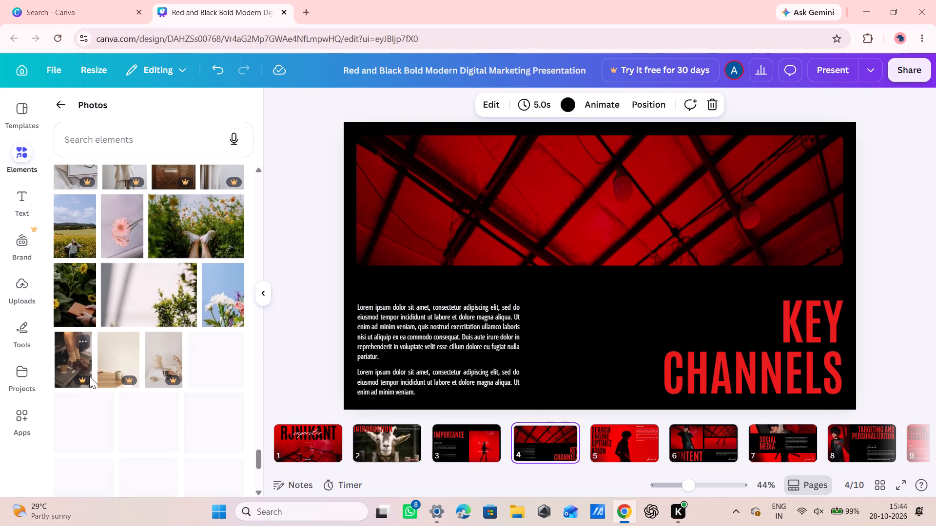
scroll(89, 376, "down", 3)
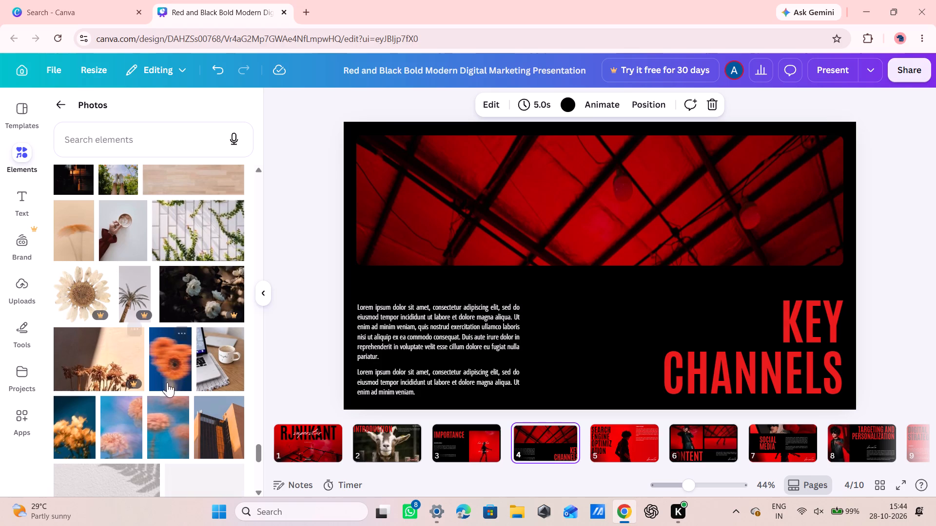
scroll(162, 410, "down", 2)
scroll(174, 370, "down", 2)
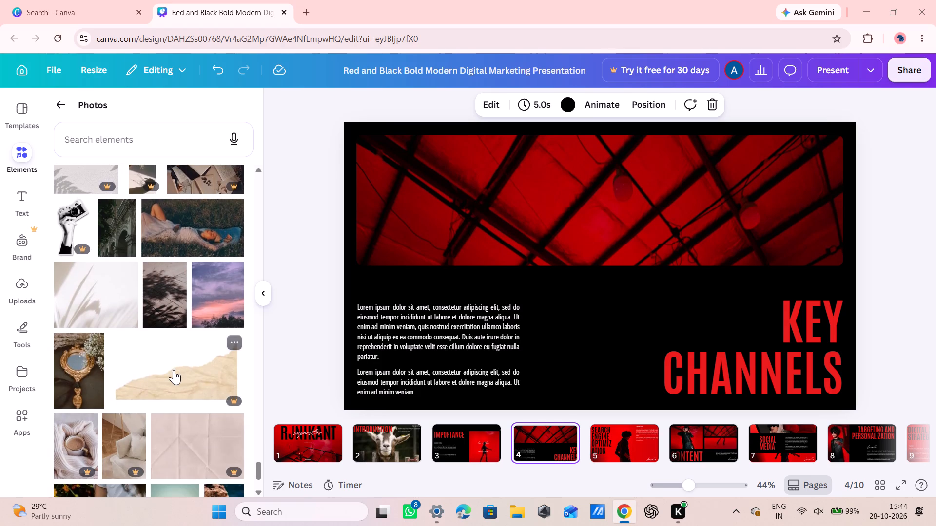
scroll(174, 370, "down", 1)
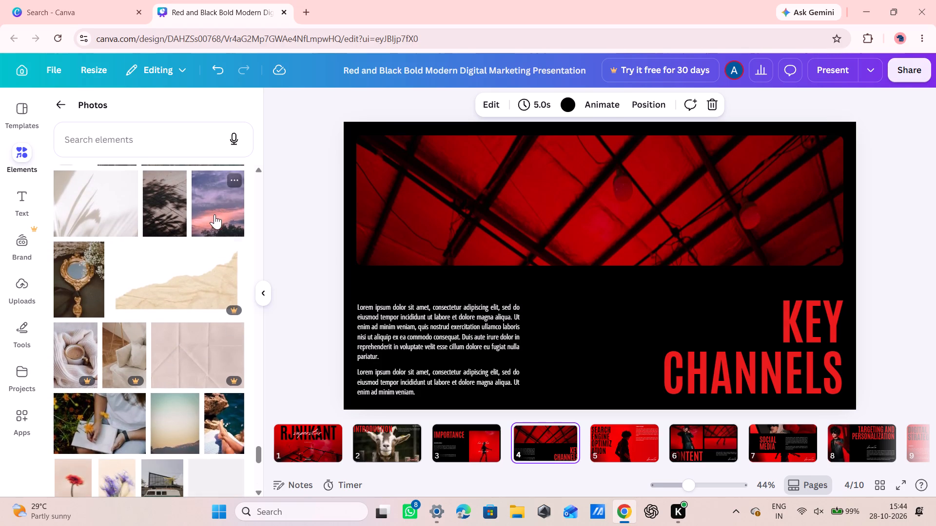
scroll(211, 313, "down", 2)
scroll(211, 313, "up", 2)
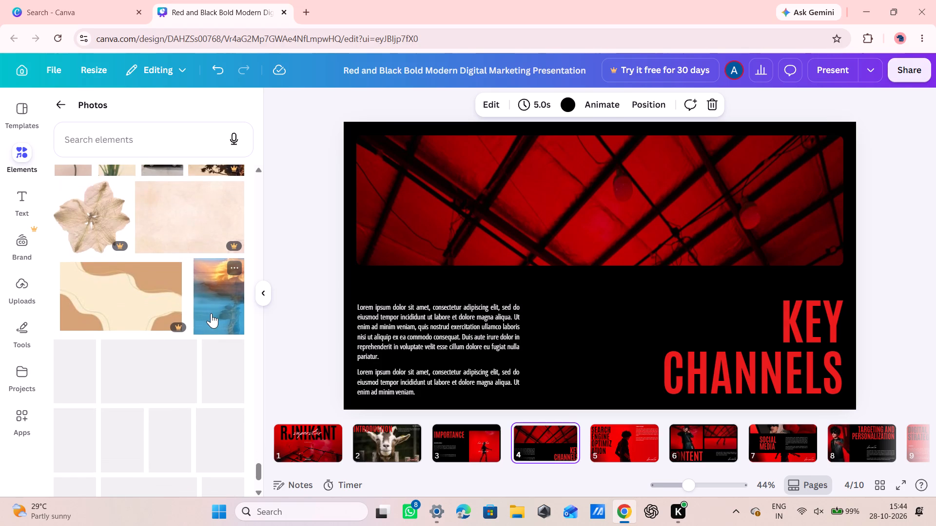
scroll(211, 313, "up", 1)
Search the photos for "michael", look over the matches, and clear the search.
left_click(162, 149)
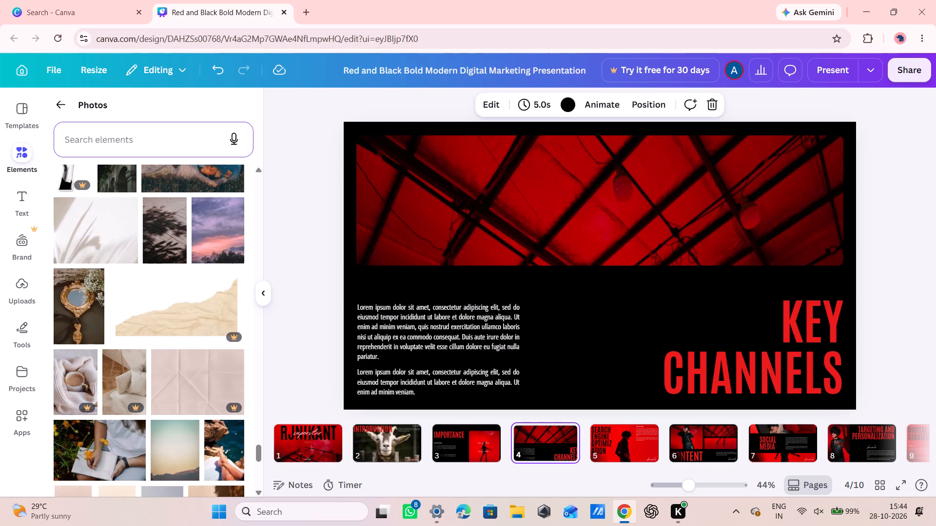
left_click(162, 149)
left_click(138, 134)
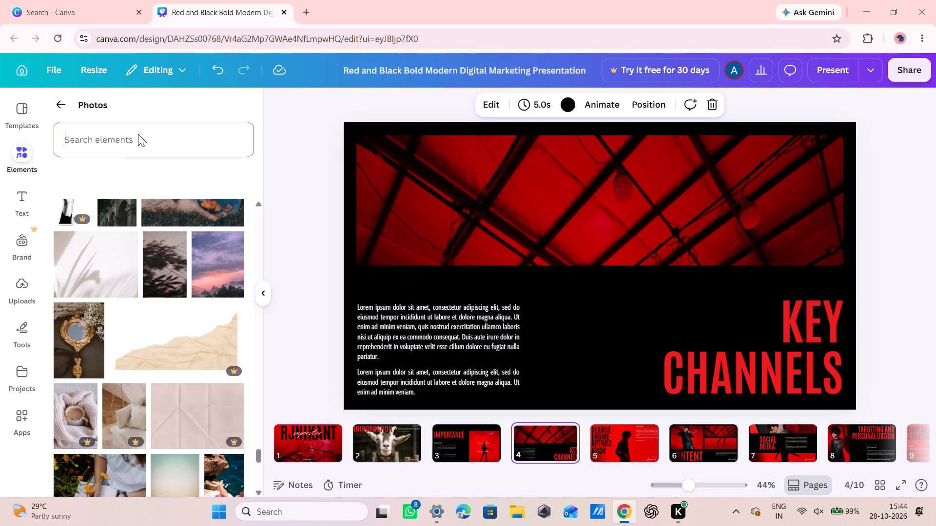
type("michael")
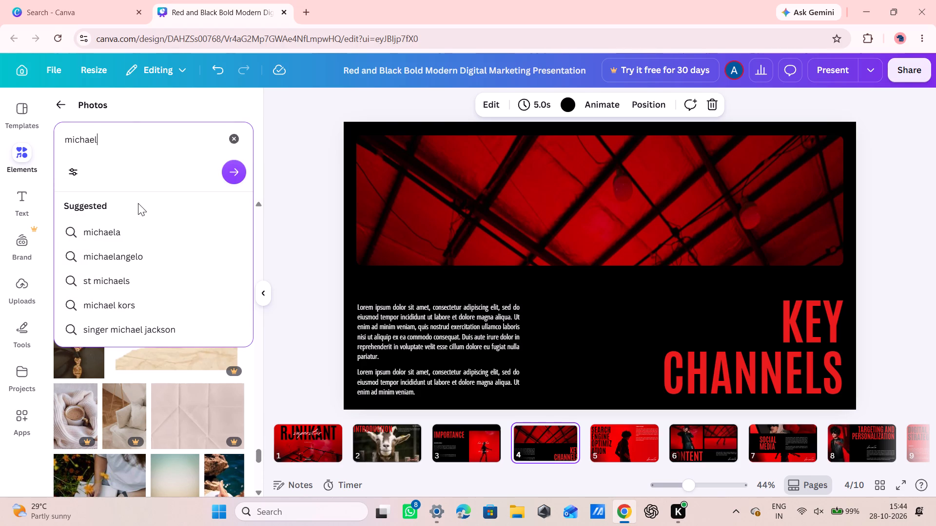
key("Return")
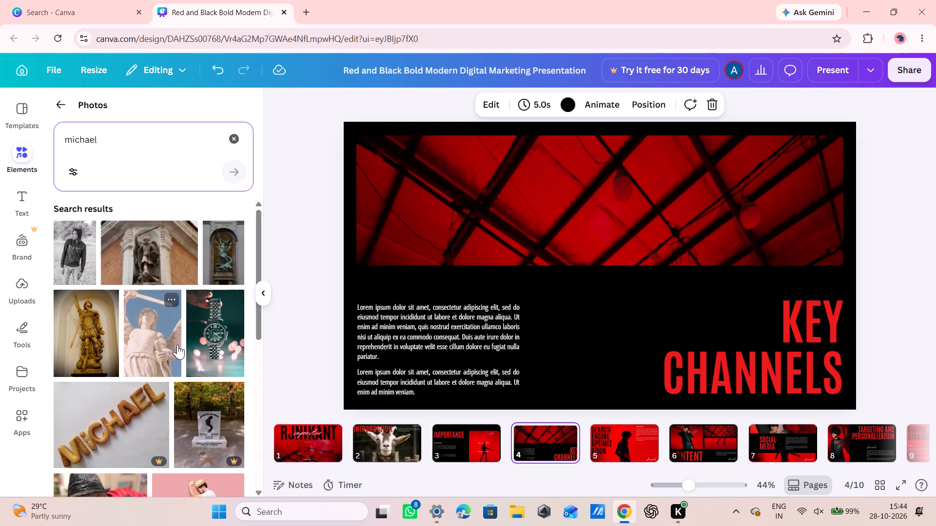
key("c")
type("c")
key("space")
key("v")
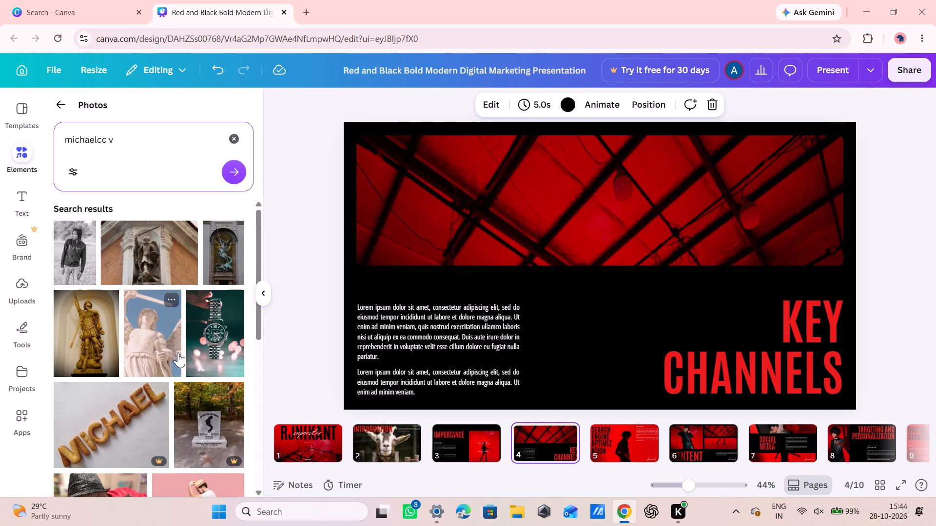
key("BackSpace")
key("BackSpace")
key("BackSpace")
key("BackSpace")
scroll(178, 352, "down", 1)
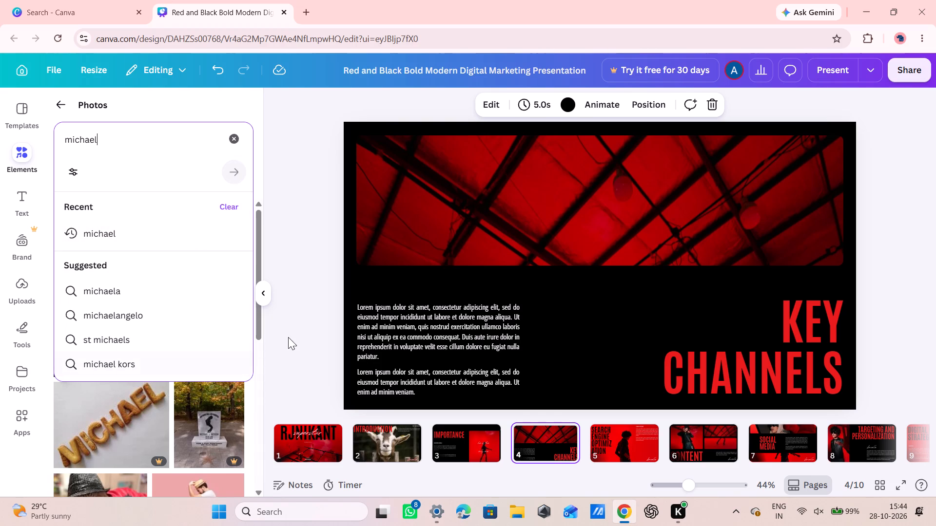
left_click(233, 144)
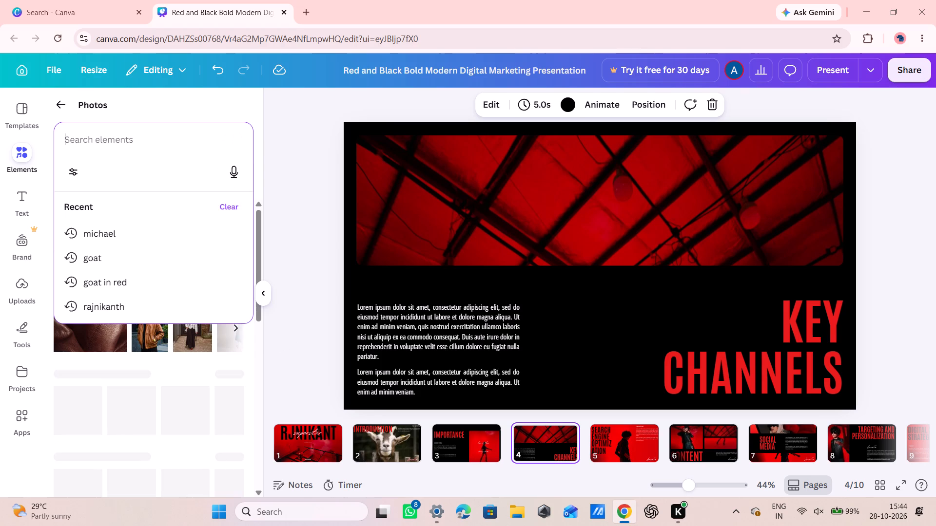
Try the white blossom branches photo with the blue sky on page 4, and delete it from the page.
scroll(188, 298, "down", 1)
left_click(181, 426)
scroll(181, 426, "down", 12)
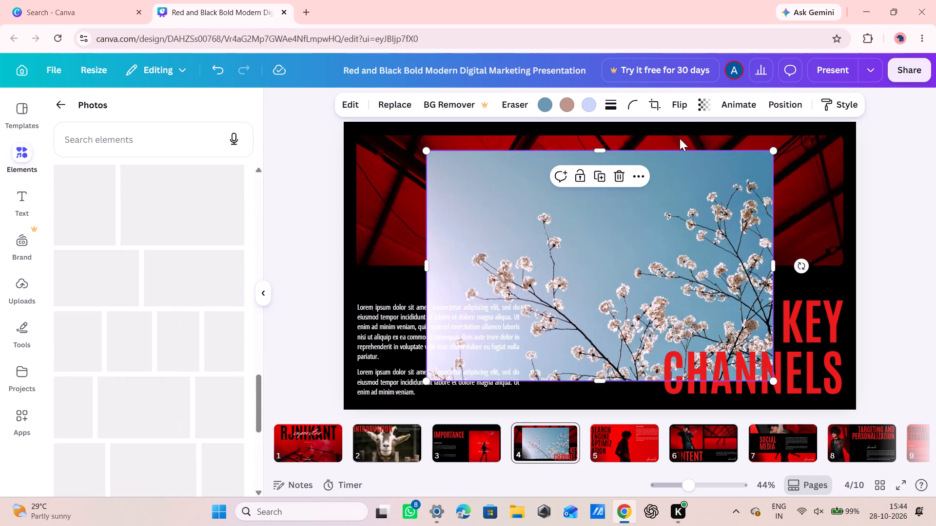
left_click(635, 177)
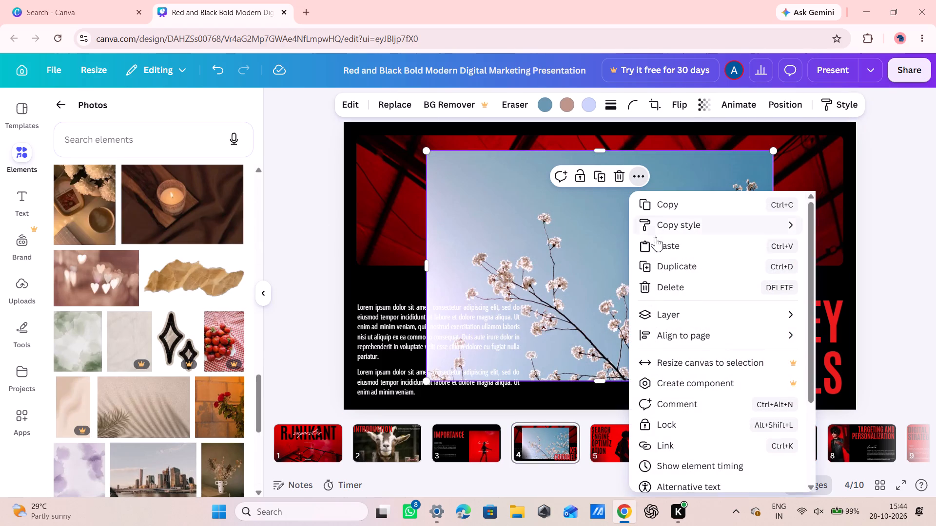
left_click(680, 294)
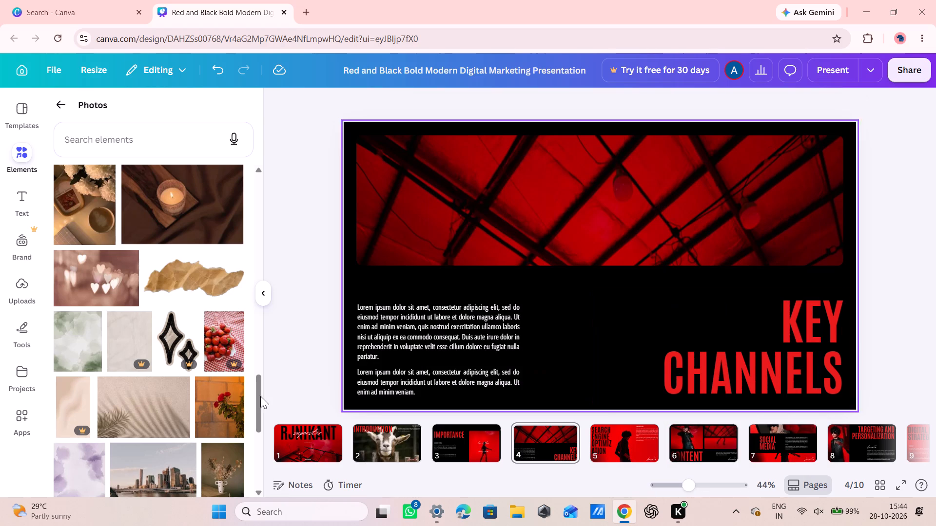
Browse further through the trending photos for a picture suited to page 4's wide image area.
scroll(142, 402, "down", 16)
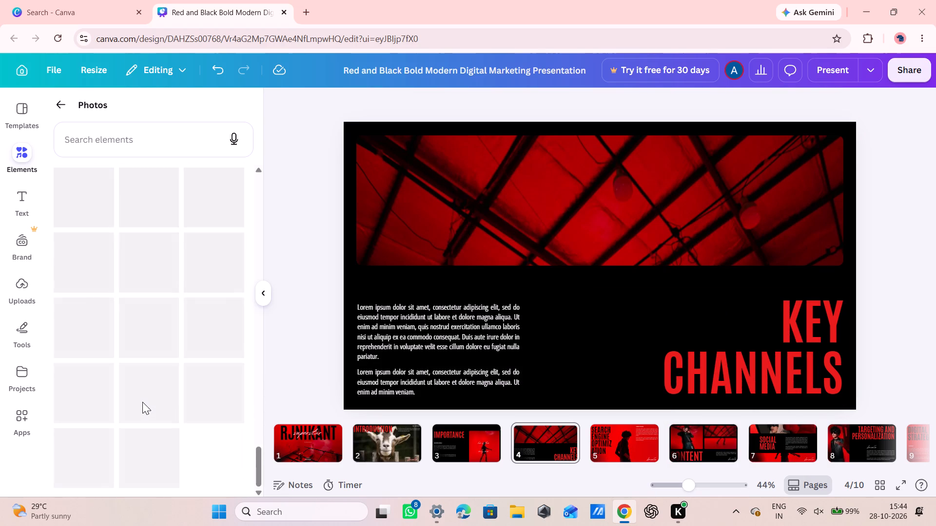
scroll(142, 402, "down", 3)
scroll(149, 449, "down", 3)
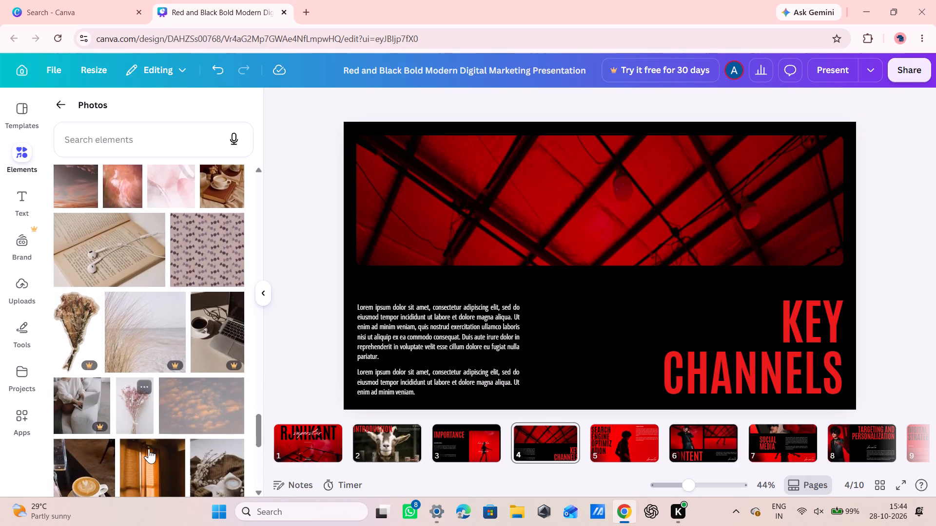
scroll(149, 449, "down", 4)
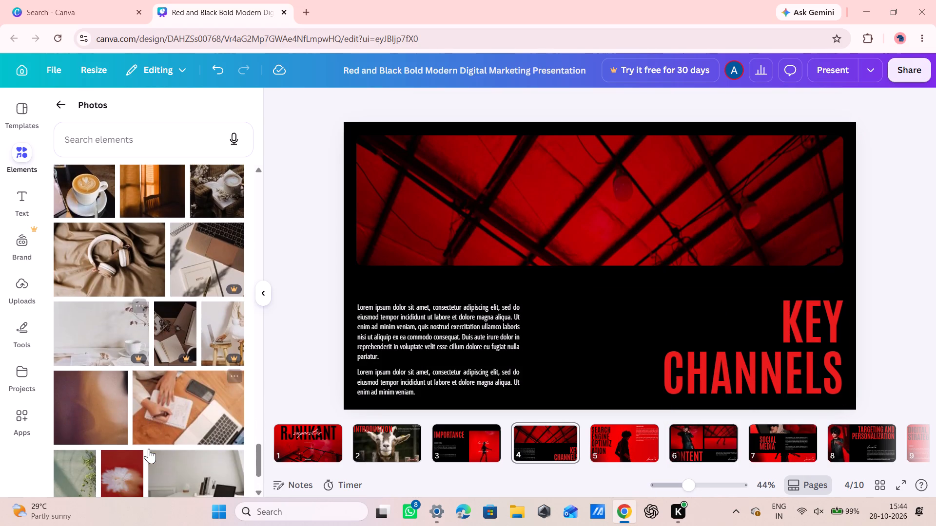
scroll(149, 449, "down", 3)
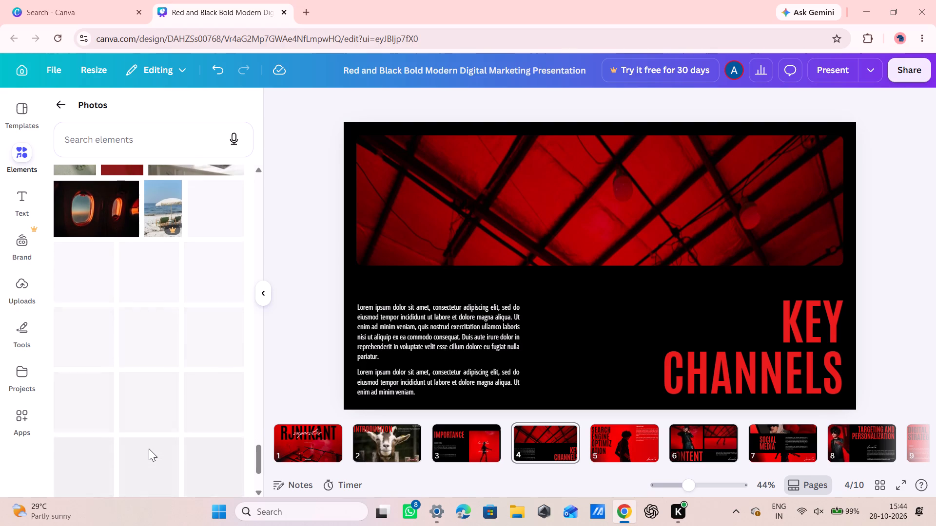
scroll(149, 449, "down", 1)
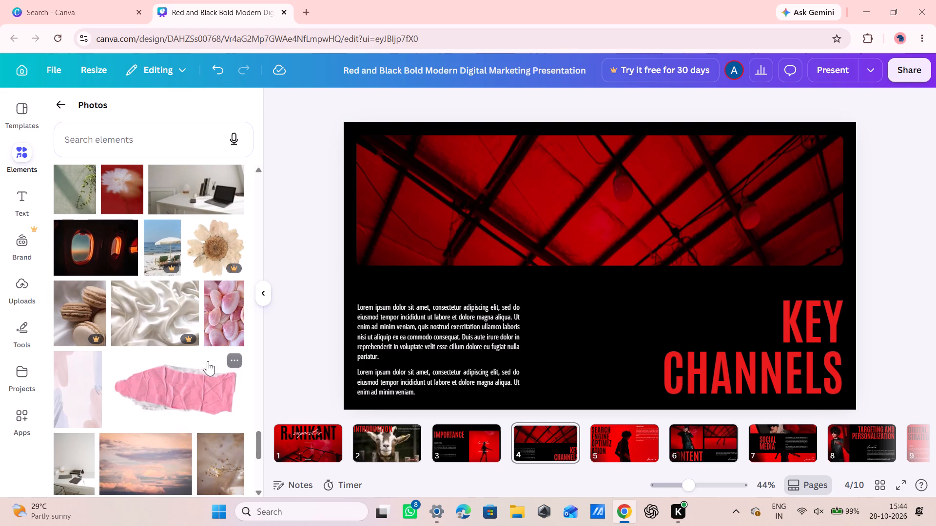
scroll(208, 361, "up", 8)
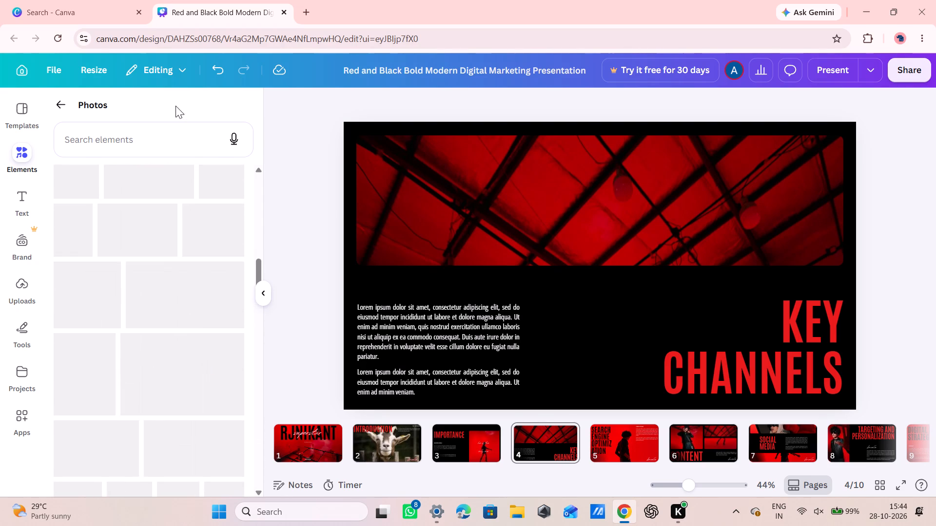
Search the photos for "bus" and fill page 4's wide picture frame with the dark photo of the red bus.
left_click(172, 143)
type("bus")
left_click(234, 178)
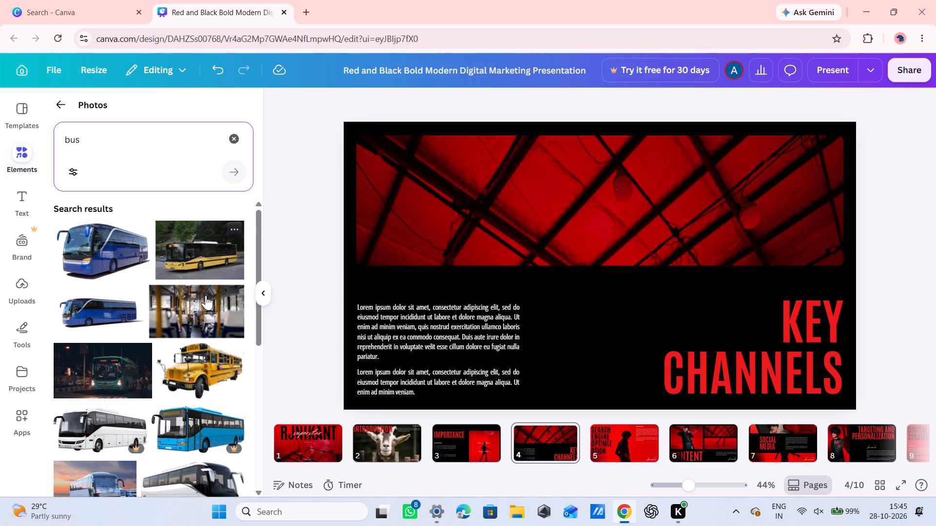
scroll(181, 330, "down", 2)
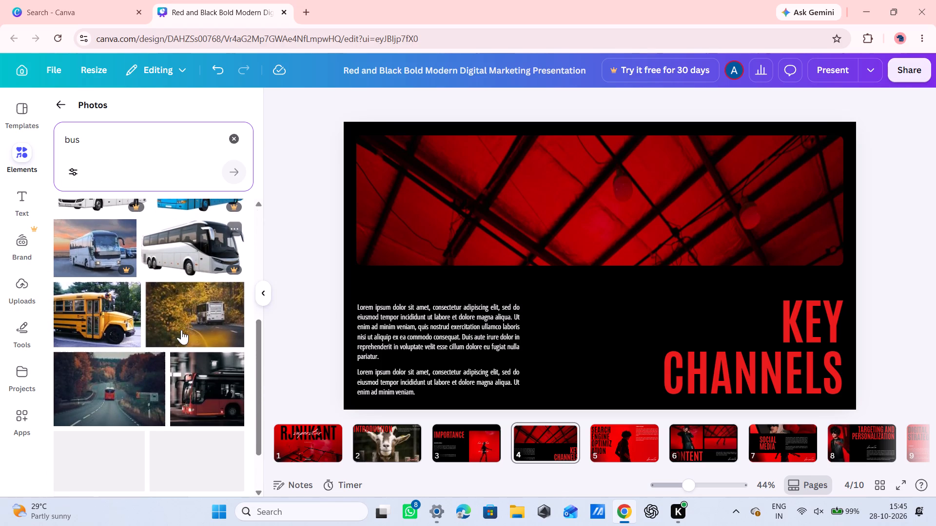
scroll(181, 330, "down", 2)
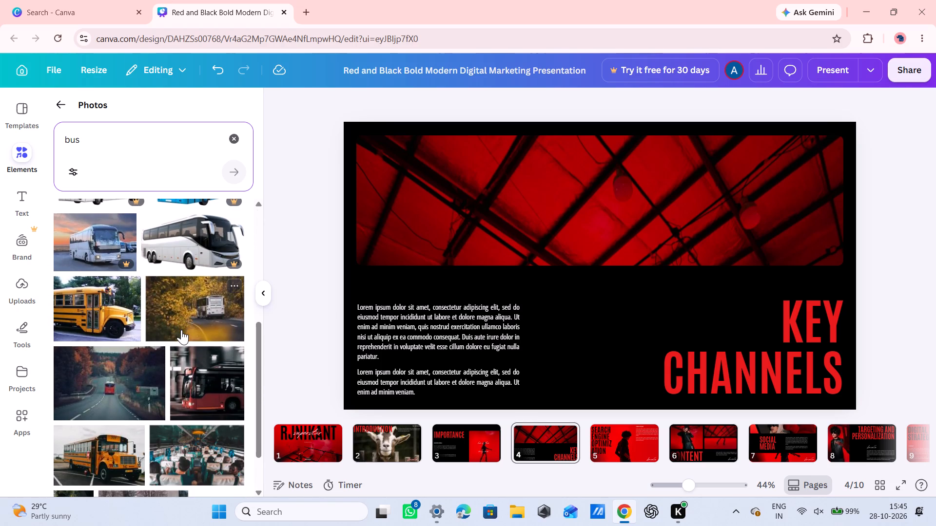
scroll(181, 330, "down", 1)
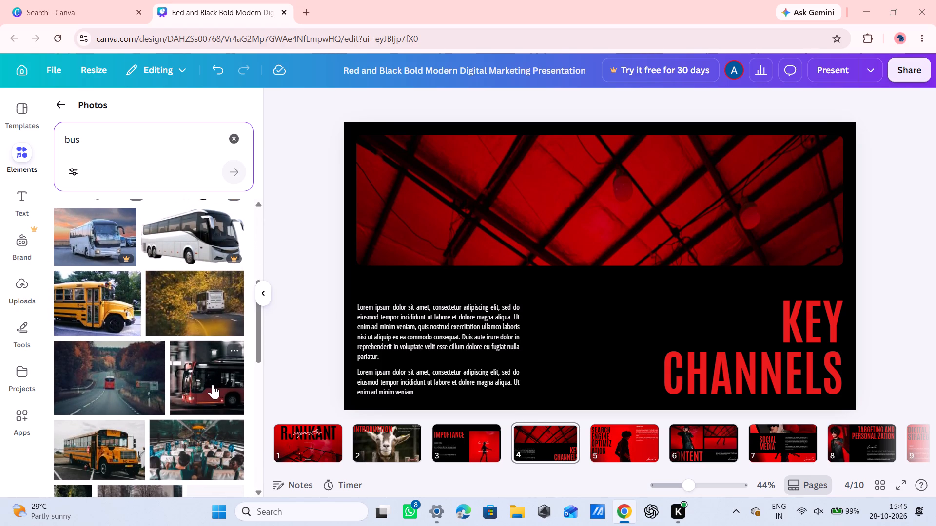
double_click(213, 384)
left_click_drag(604, 258, 539, 194)
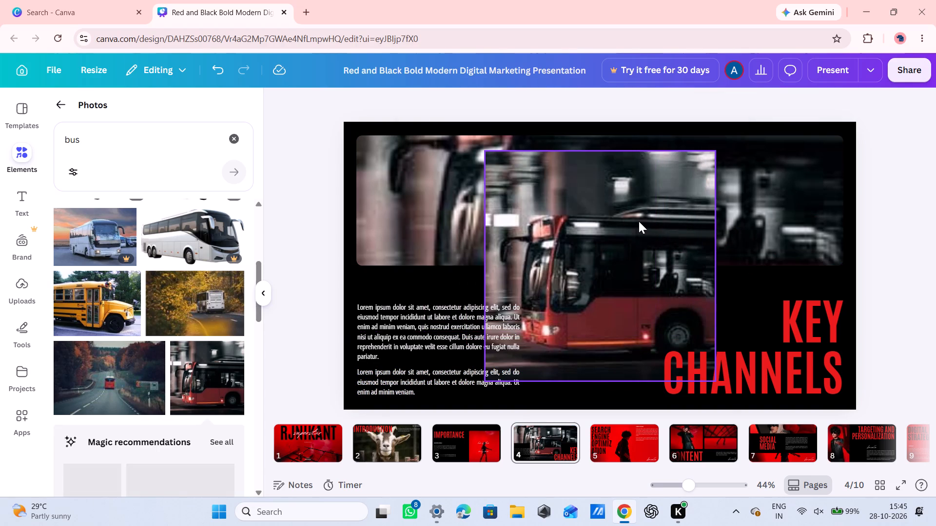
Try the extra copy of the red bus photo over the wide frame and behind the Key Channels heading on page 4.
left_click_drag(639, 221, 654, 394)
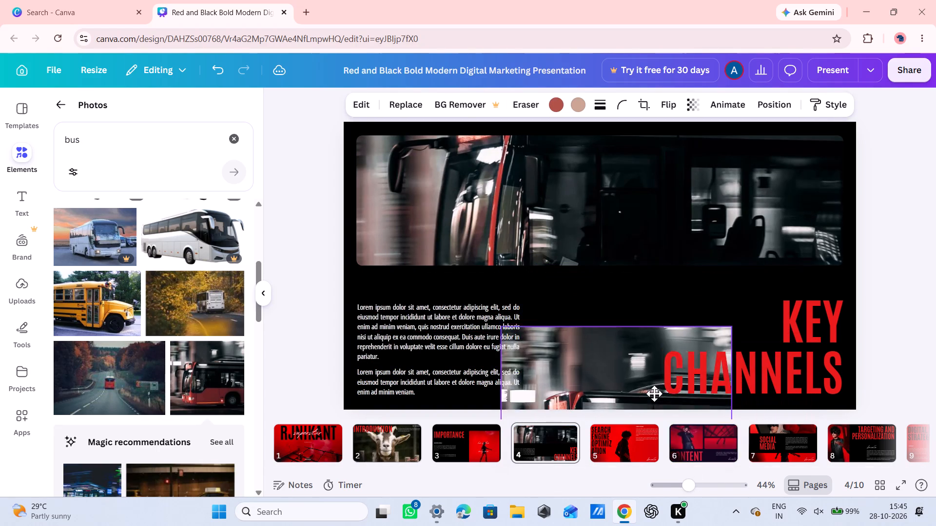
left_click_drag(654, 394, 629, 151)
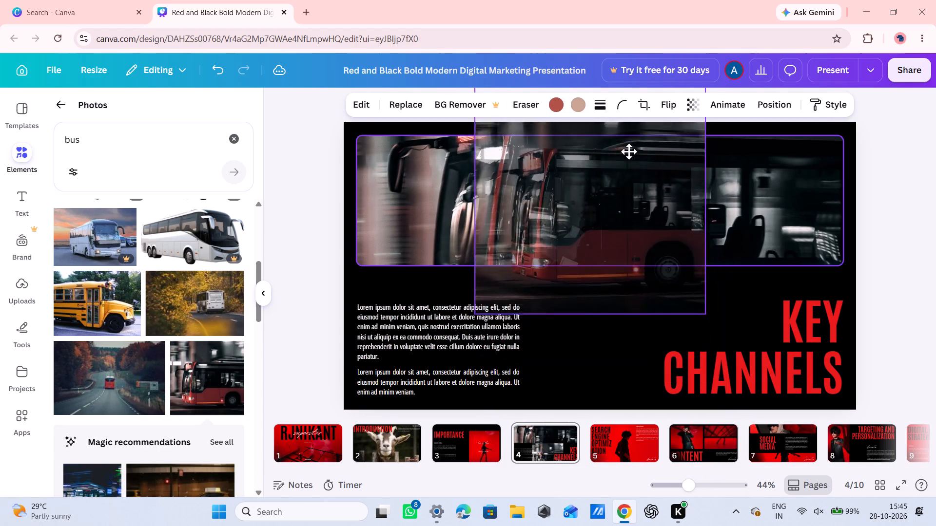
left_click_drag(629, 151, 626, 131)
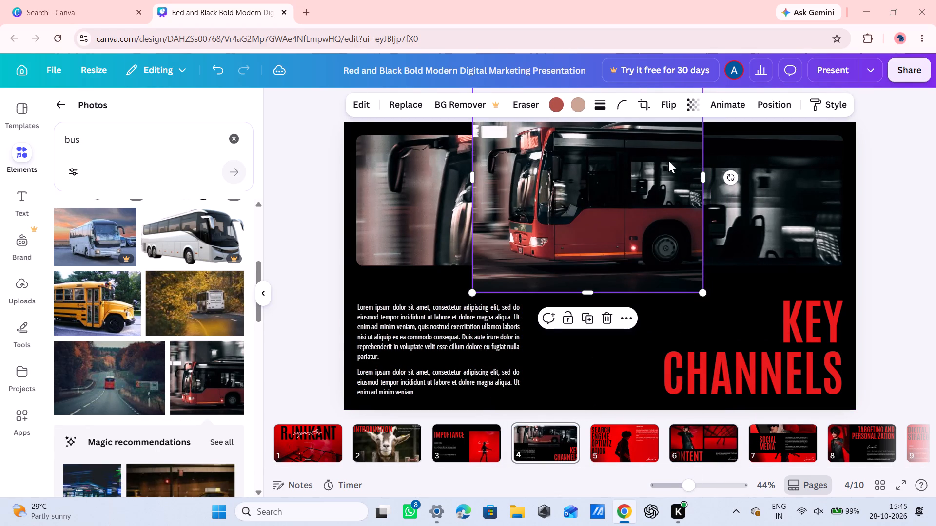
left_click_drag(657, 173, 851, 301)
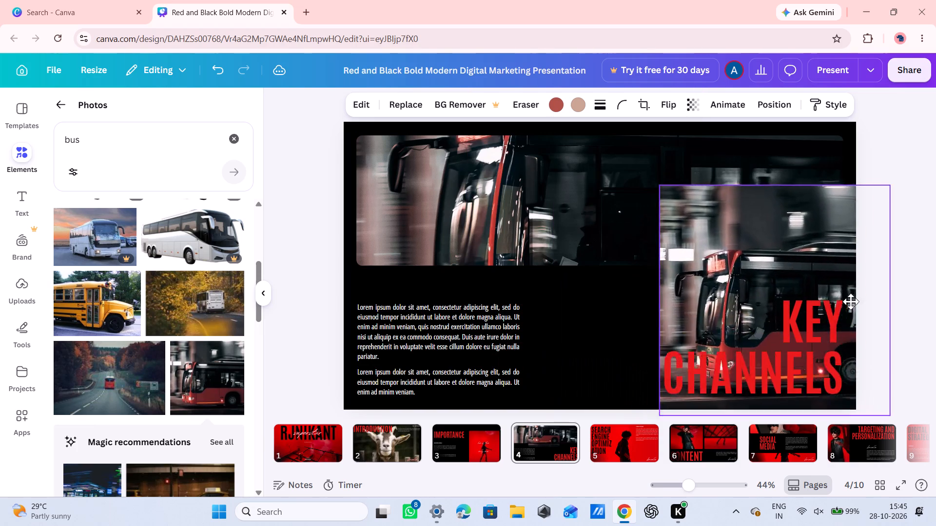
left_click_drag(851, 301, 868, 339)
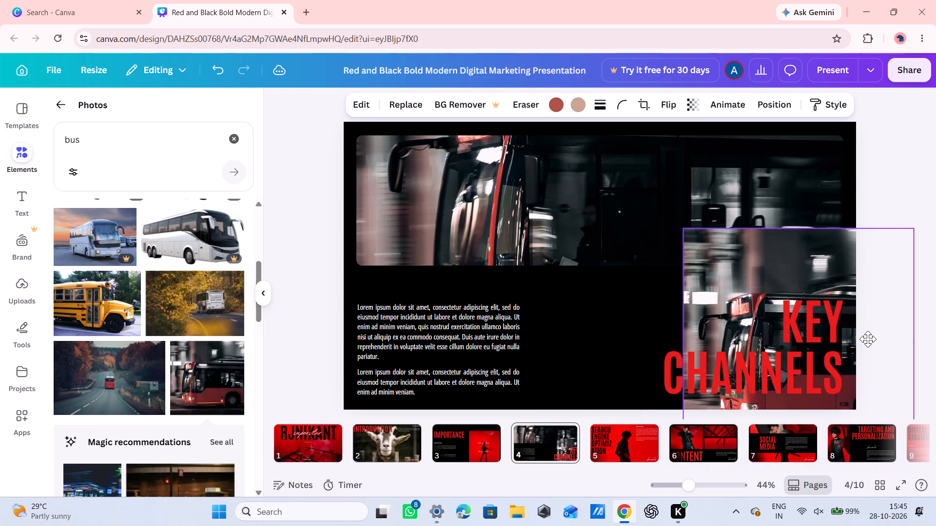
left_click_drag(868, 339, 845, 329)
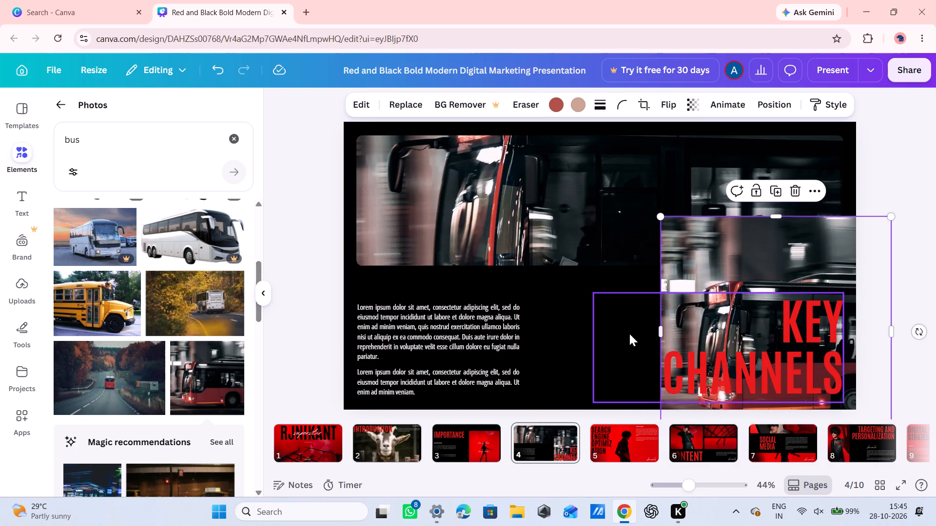
Replace the "KEY CHANNELS" heading on page 4 with "the story".
left_click(629, 334)
left_click(685, 346)
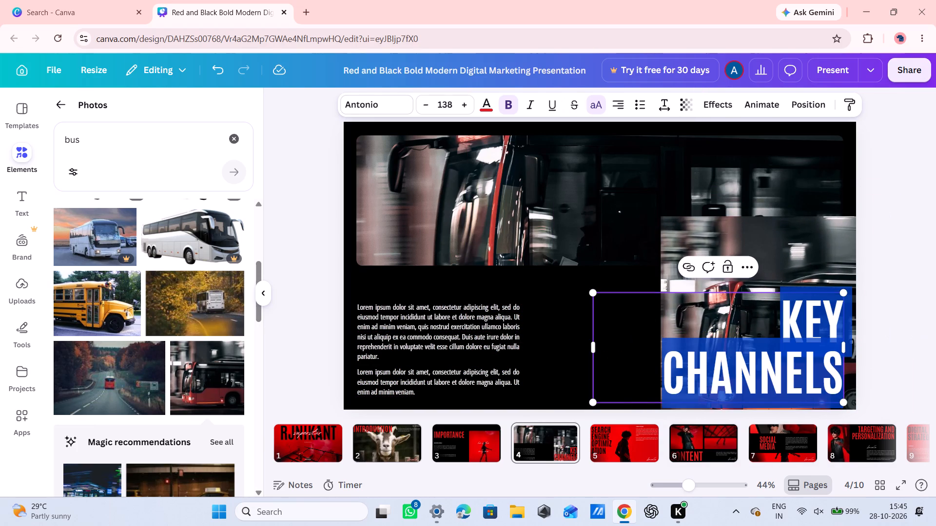
key("BackSpace")
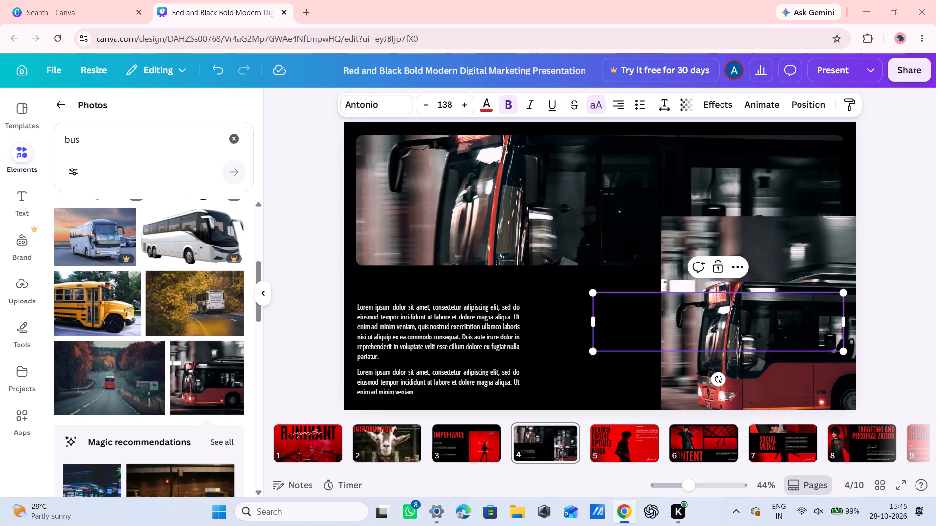
key("t")
type("he story")
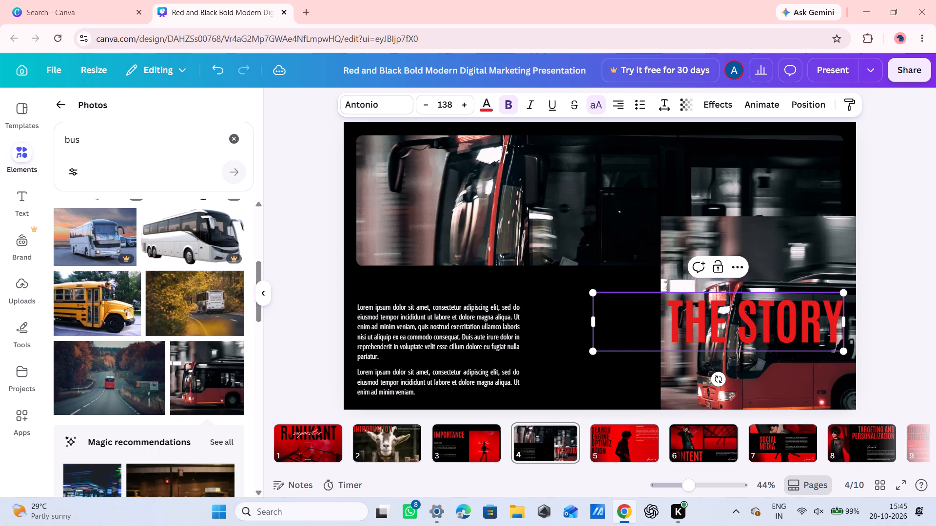
left_click(577, 368)
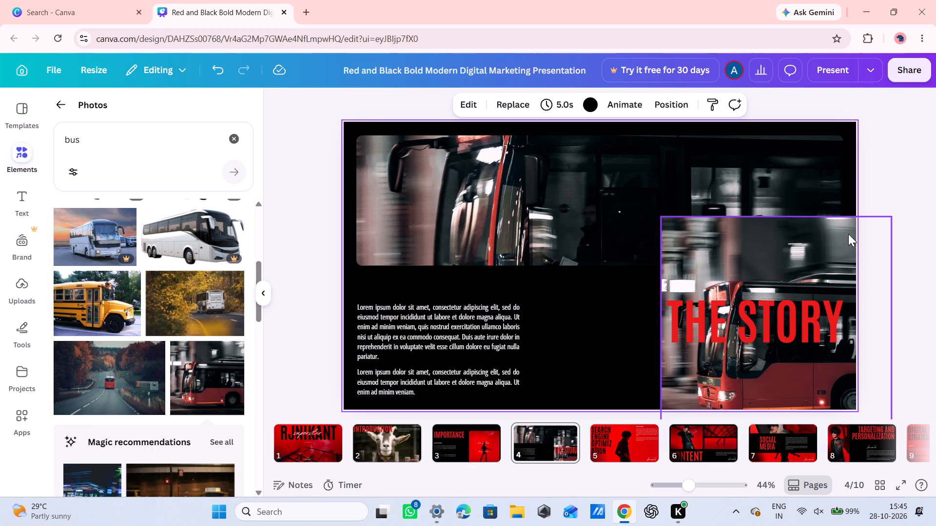
Delete the loose copy of the red bus photo from page 4, keeping the framed one.
left_click_drag(811, 263, 643, 303)
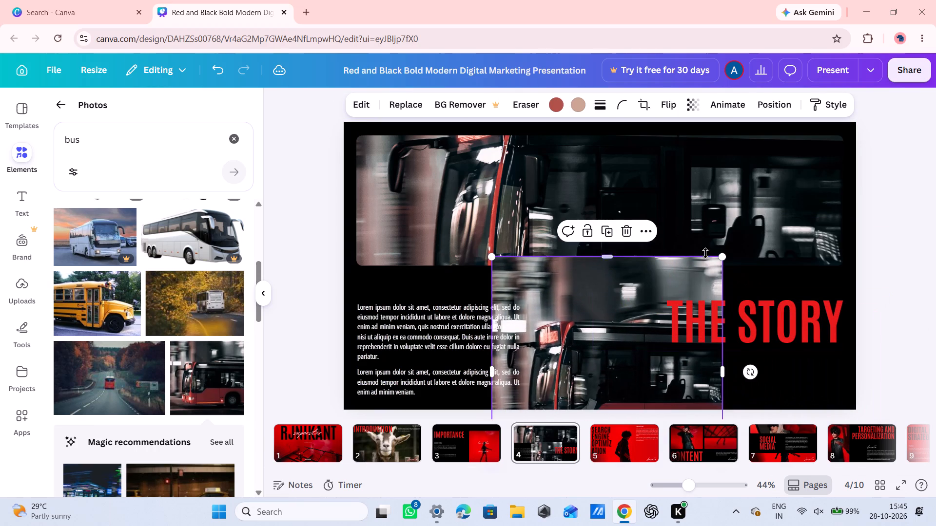
left_click(644, 225)
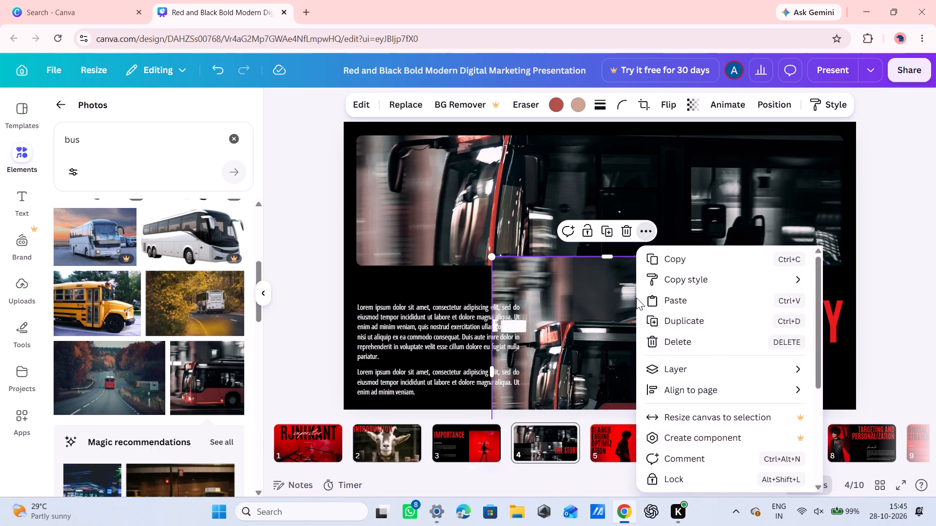
left_click(671, 343)
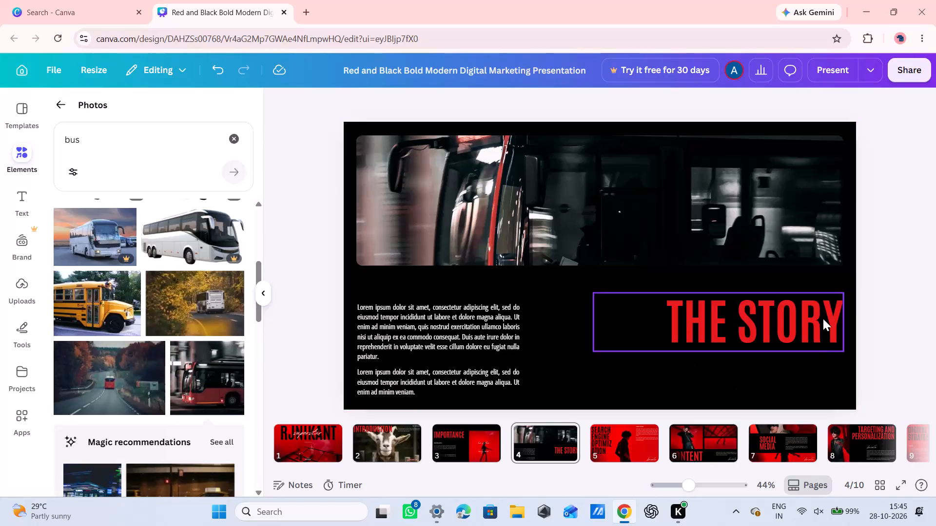
Replace page 4's upper lorem ipsum paragraph with "people are still left in disbeleif whe they hear his story".
left_click(387, 317)
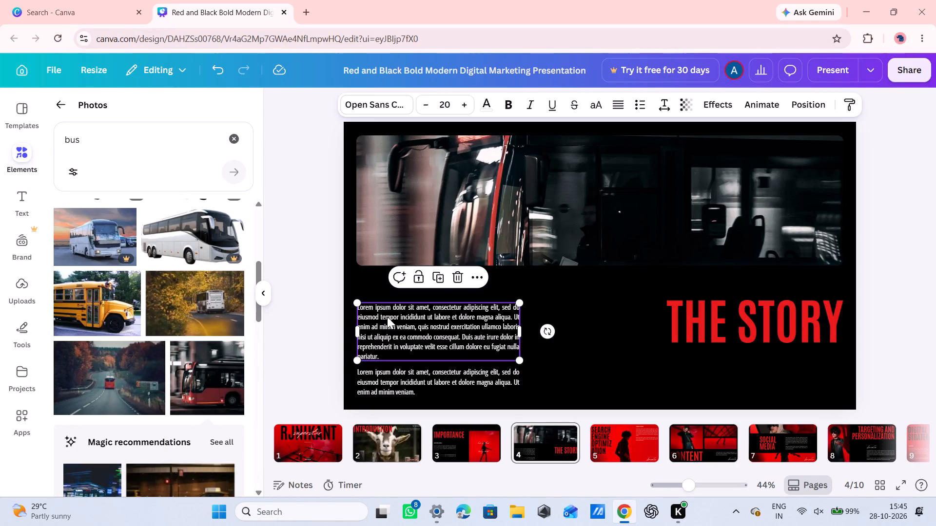
double_click(387, 317)
key("BackSpace")
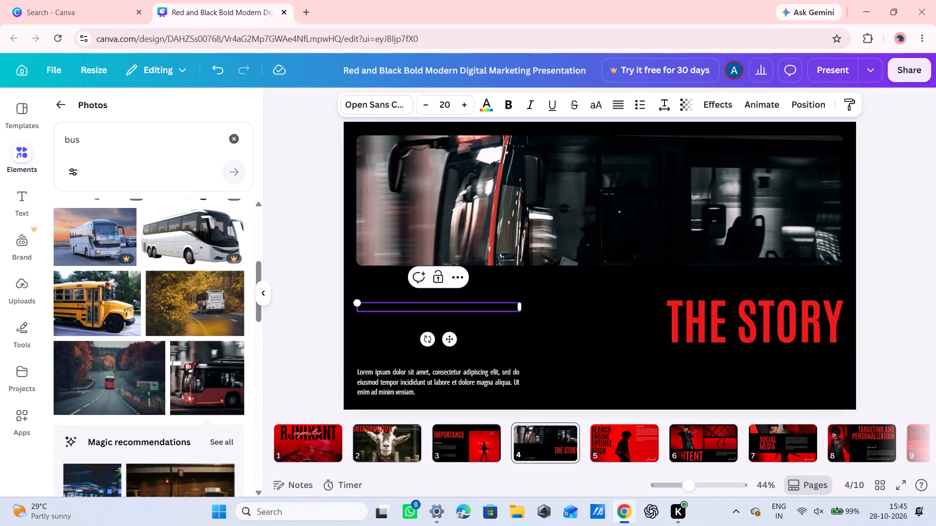
type("people are still")
key("space")
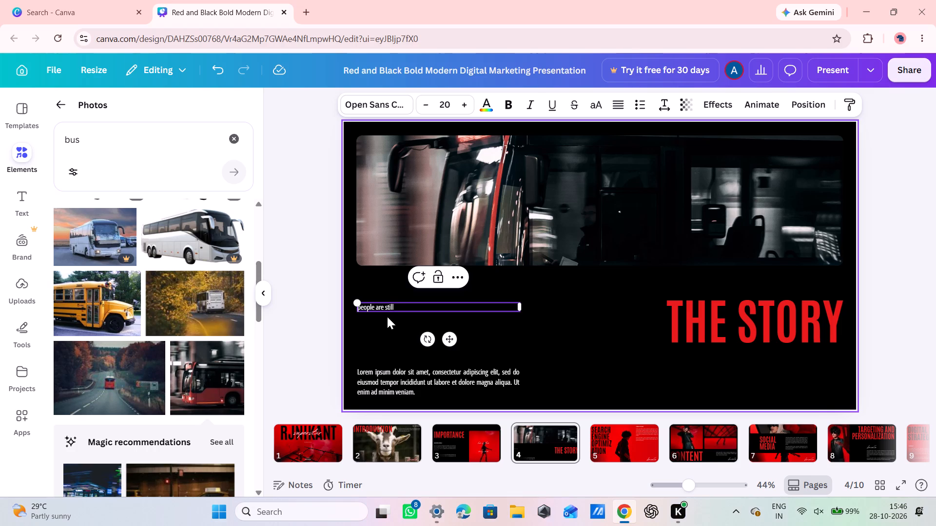
type("left")
key("space")
type("in dis")
type("beleif")
key("space")
type("whe they hea")
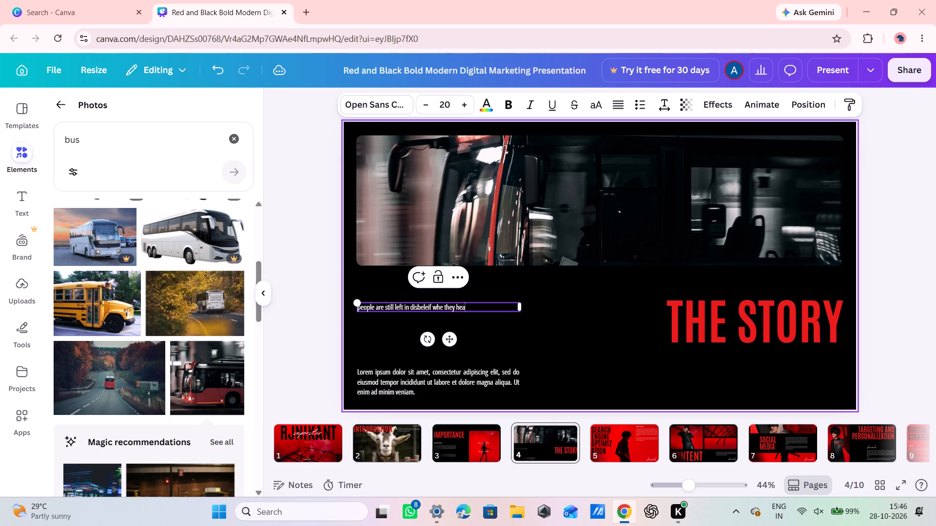
type("r")
key("space")
type("his story")
key("space")
Continue page 4's upper paragraph with ".A boy coming from a poor family in mobile village".
key("period")
type("coming from a")
key("space")
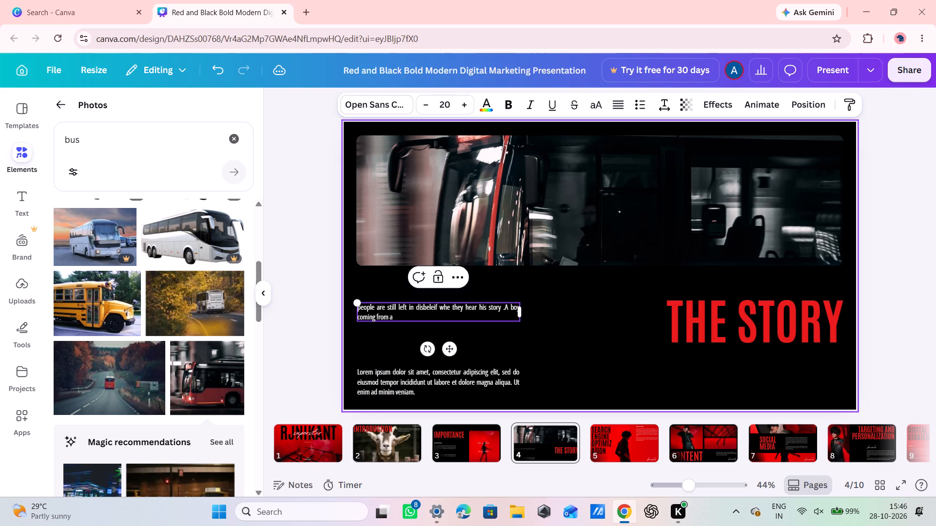
type("poor")
key("space")
type("family in")
key("space")
key("space")
type("mobile village")
key("space")
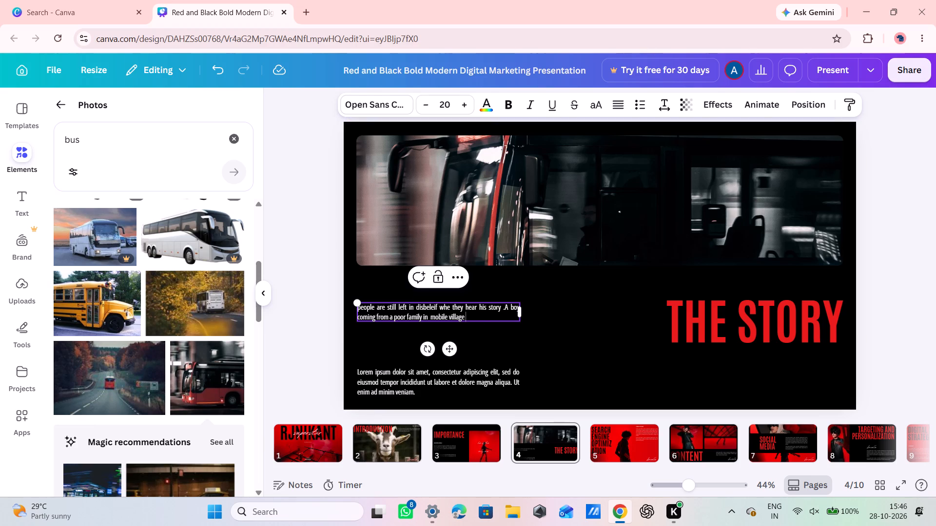
Extend the upper paragraph on page 4 with "who became a bus conductor after his 12th .".
type("who became an")
key("space")
key("BackSpace")
key("BackSpace")
key("BackSpace")
type("a bus conductor")
key("space")
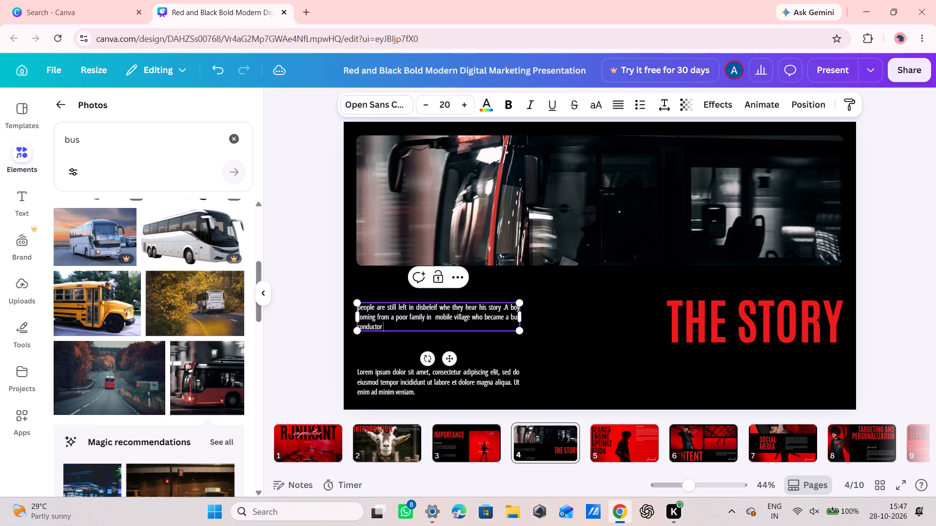
key("s")
key("BackSpace")
type("af")
type("ter his")
key("space")
type("12th")
key("space")
type(".")
key("space")
End page 4's upper paragraph with "And now rules the heart of every indian.".
type("nd")
key("space")
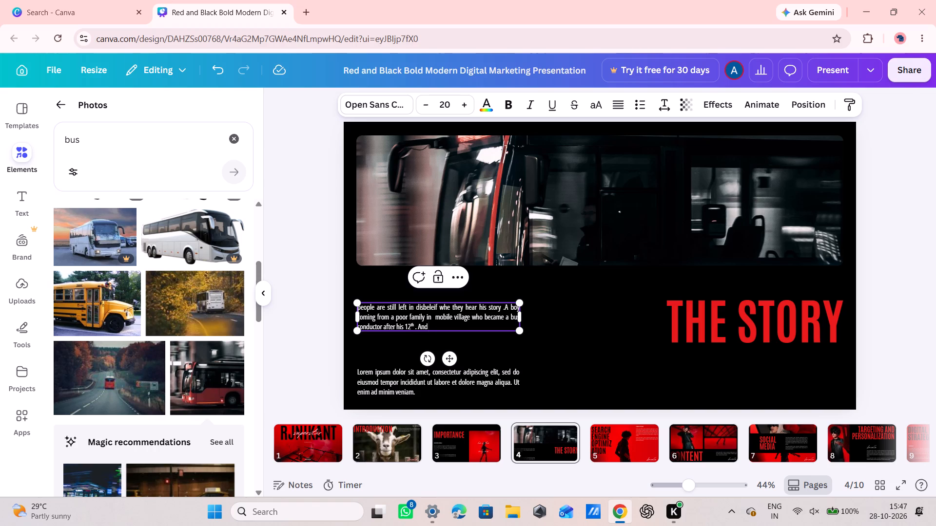
type("now rules")
key("space")
type("the hearn")
key("BackSpace")
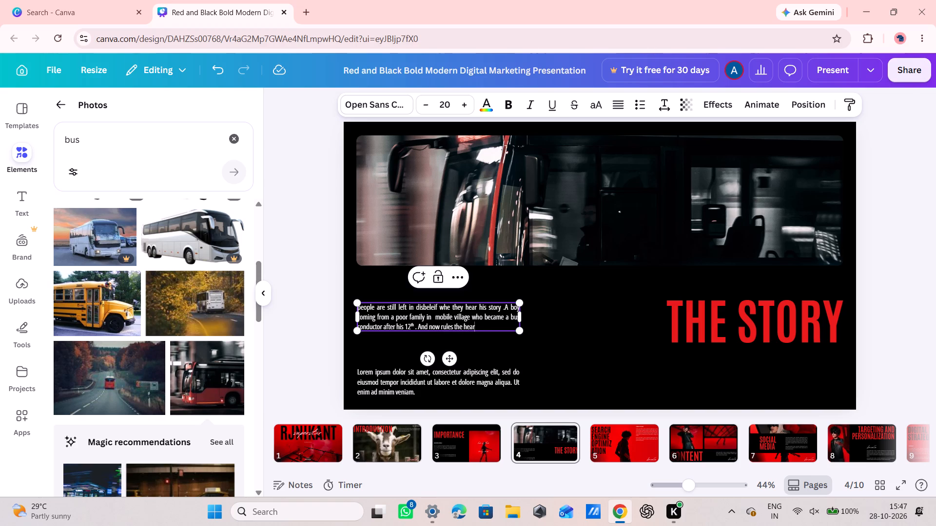
type("t")
key("space")
type("of")
key("space")
type("indians")
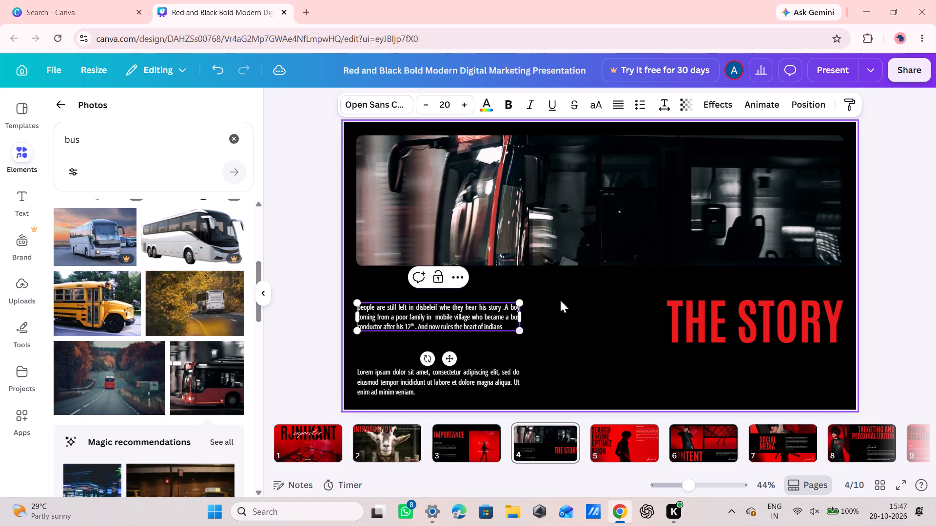
key("BackSpace")
key("BackSpace")
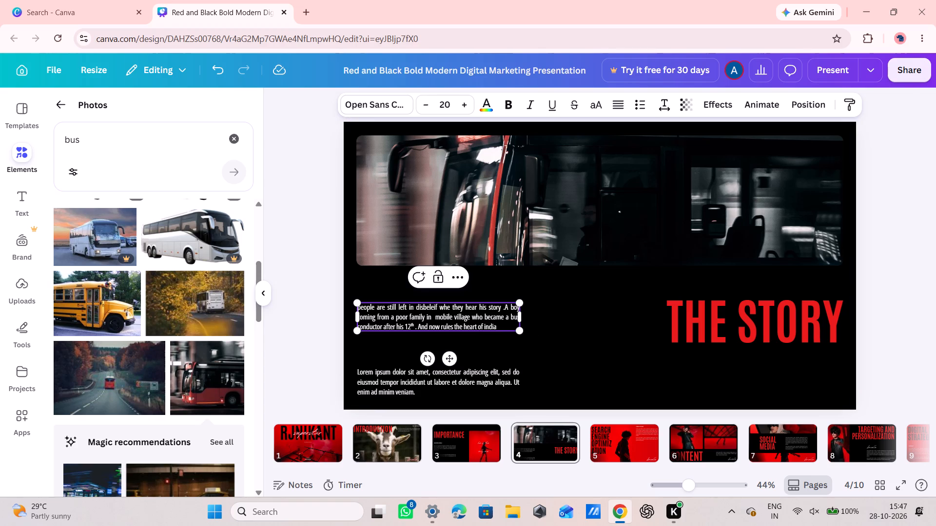
key("BackSpace")
key("BackSpace")
key("BackSpace")
key("BackSpace")
key("BackSpace")
type("ever")
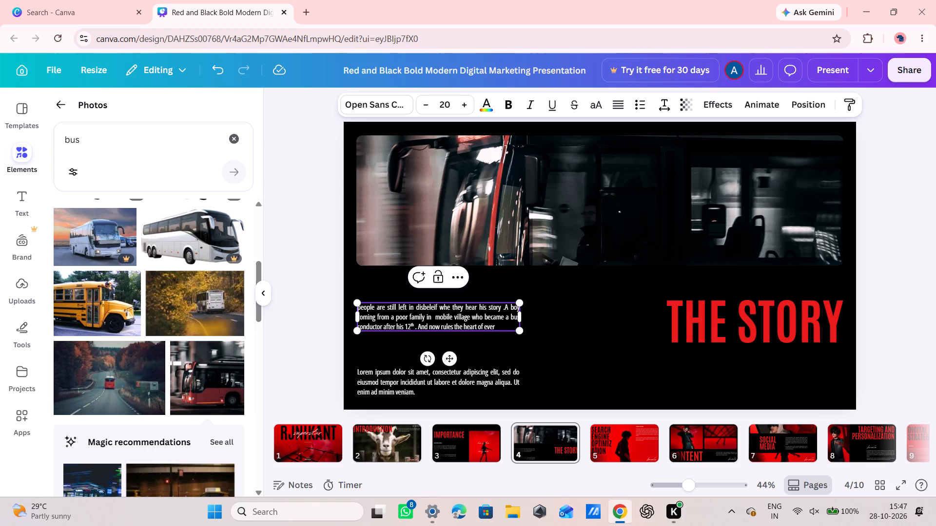
type("y indian")
key("period")
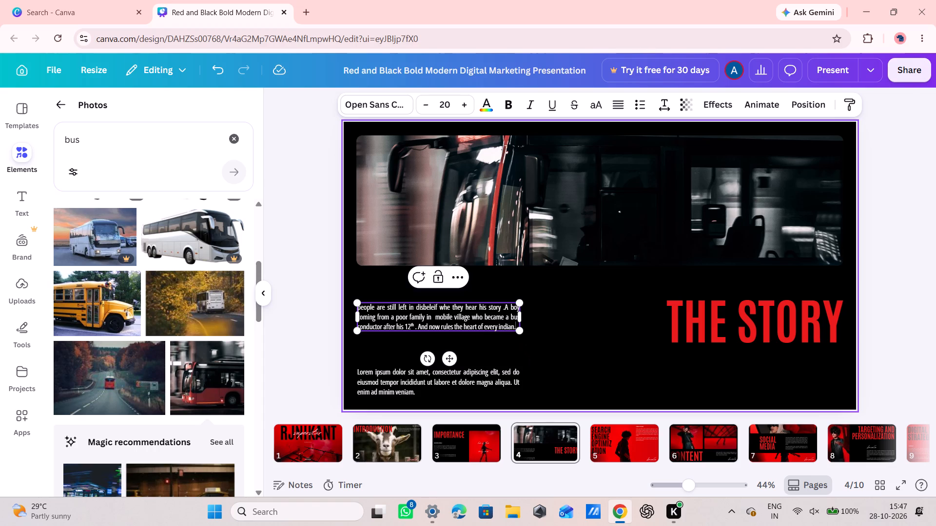
Replace page 4's lower lorem ipsum paragraph with "his story is far inspiring than any inspirational quote .".
left_click(457, 384)
left_click(457, 384)
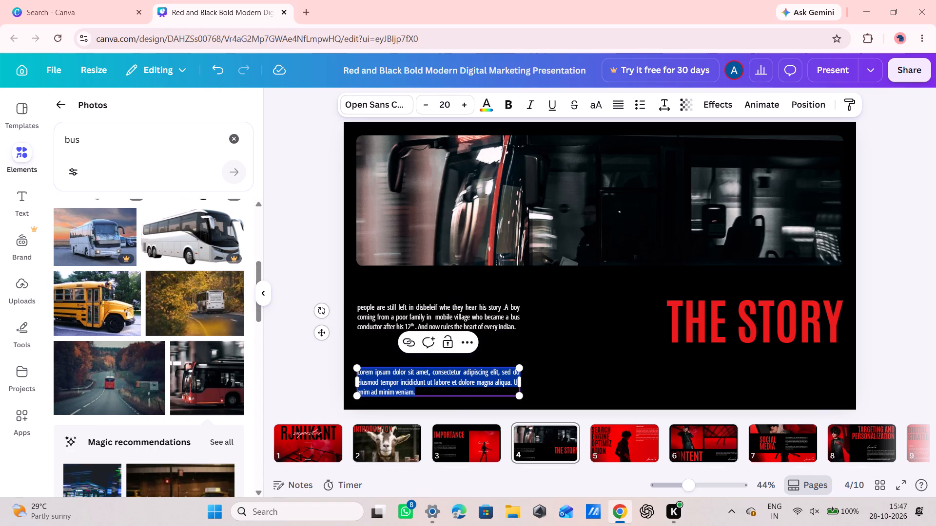
key("BackSpace")
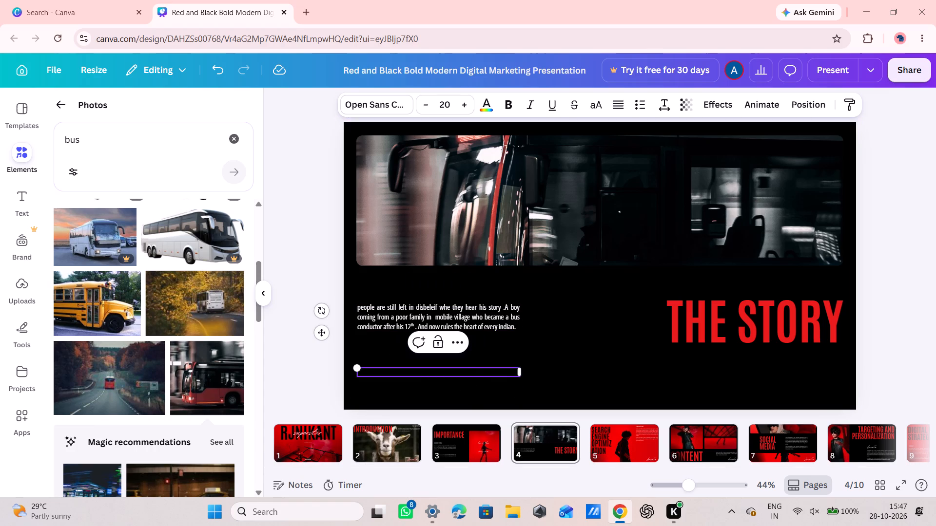
type("his")
key("space")
type("story is")
key("space")
type("far")
key("space")
type("inspiring")
key("space")
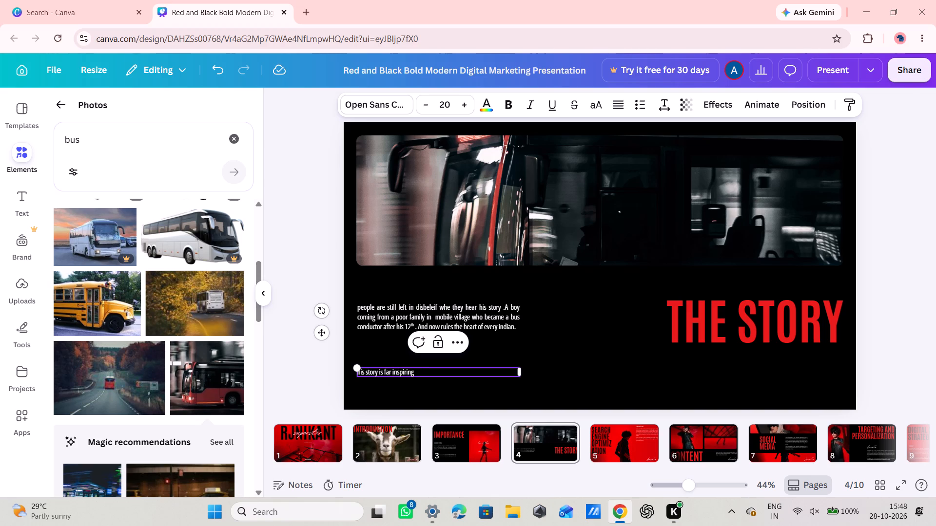
type("than")
key("space")
type("any ins")
type("pirational s")
key("BackSpace")
type("quote")
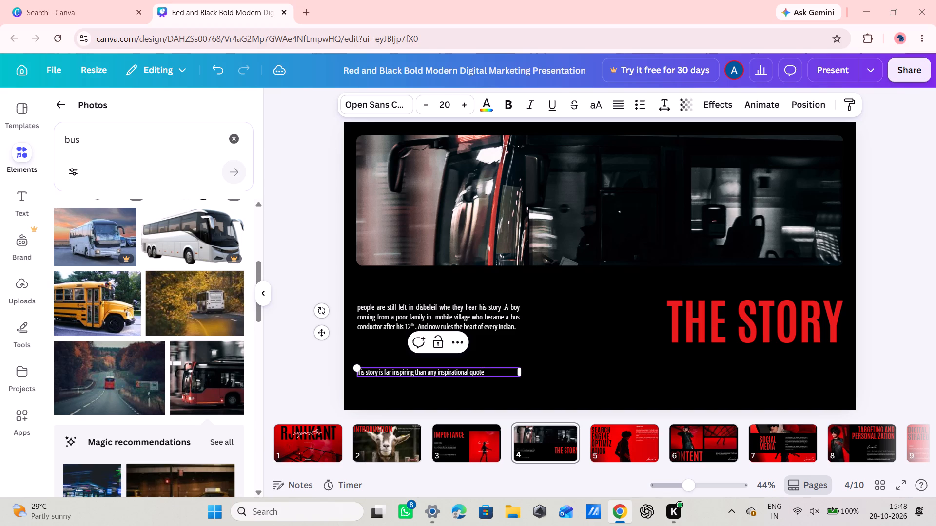
key("space")
key("period")
Continue page 4's lower paragraph with "thats one of the reason peole love him that much and connect their".
type("thats one of the reason")
key("space")
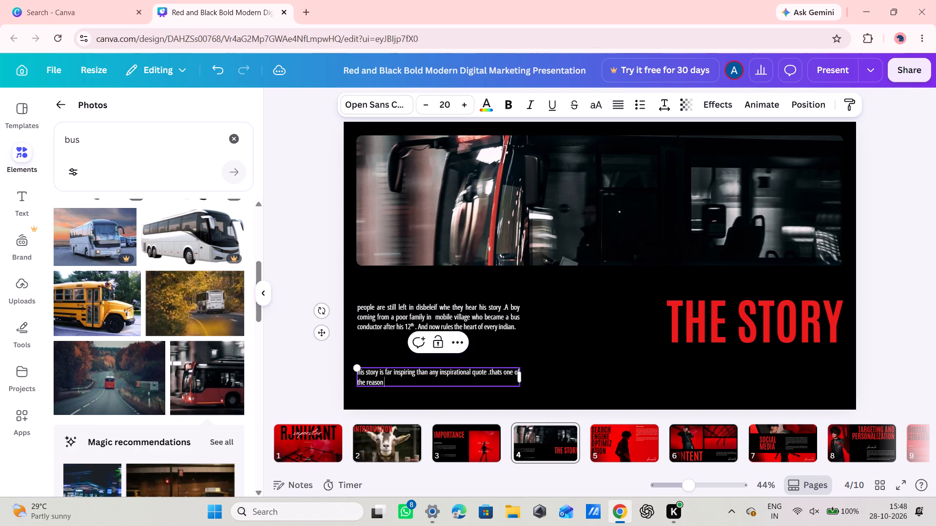
type("peole love him that much")
key("space")
type("and")
key("space")
type("connect thei")
key("space")
key("BackSpace")
type("r")
key("space")
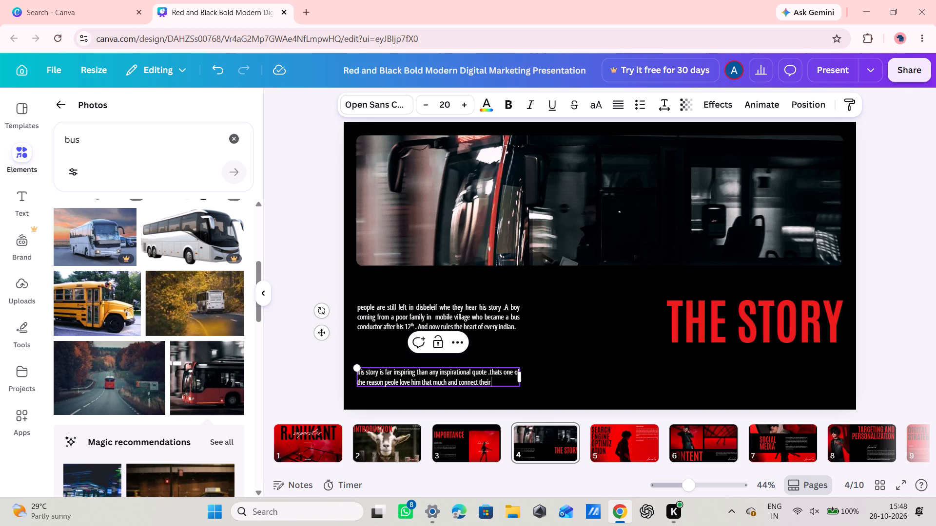
End page 4's lower paragraph with "struggle with him.".
type("stru")
key("ctrl+g")
key("ctrl+g")
type("le")
key("space")
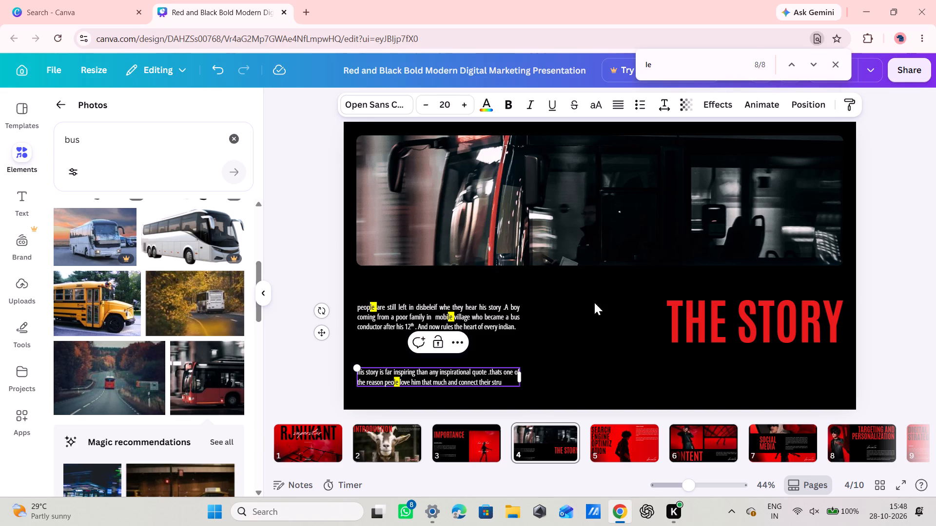
left_click(839, 65)
left_click(503, 379)
key("g")
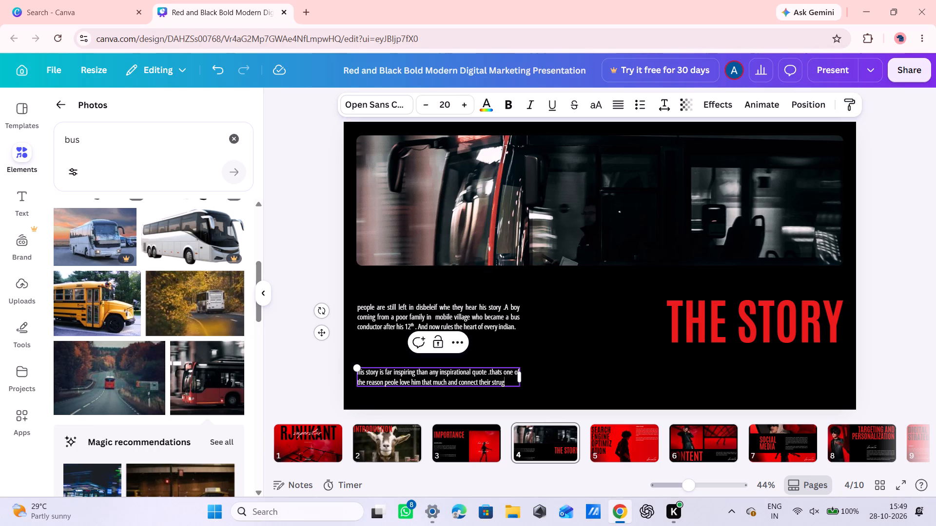
type("gle with him")
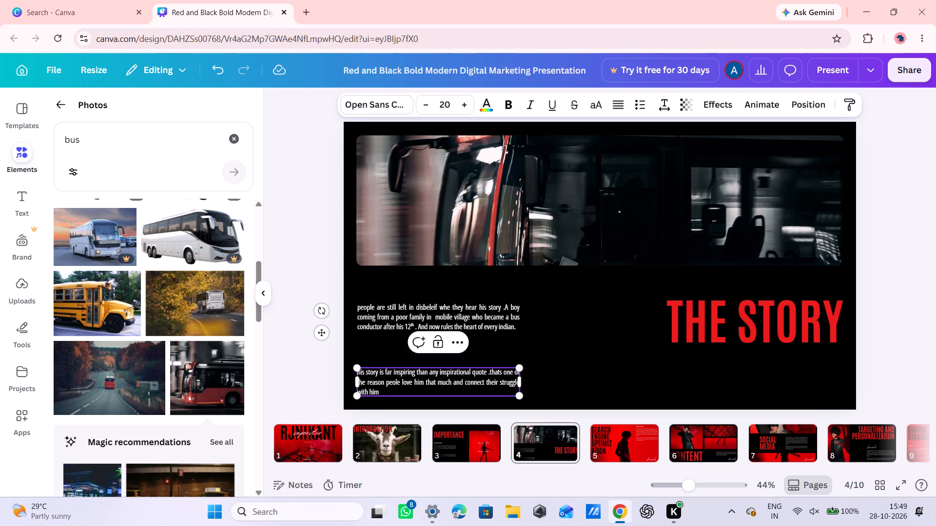
key("period")
key("Escape")
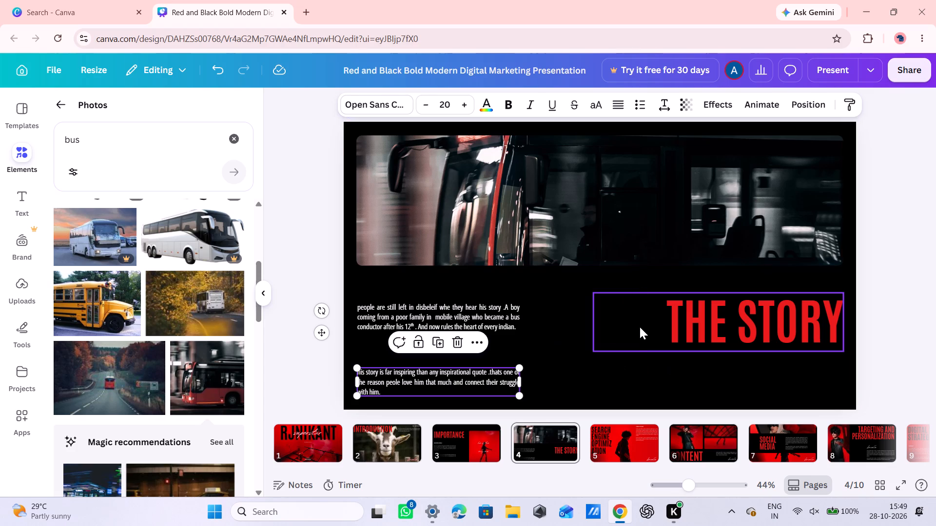
Look back through pages 1 to 4 to review the customised slides.
left_click(605, 438)
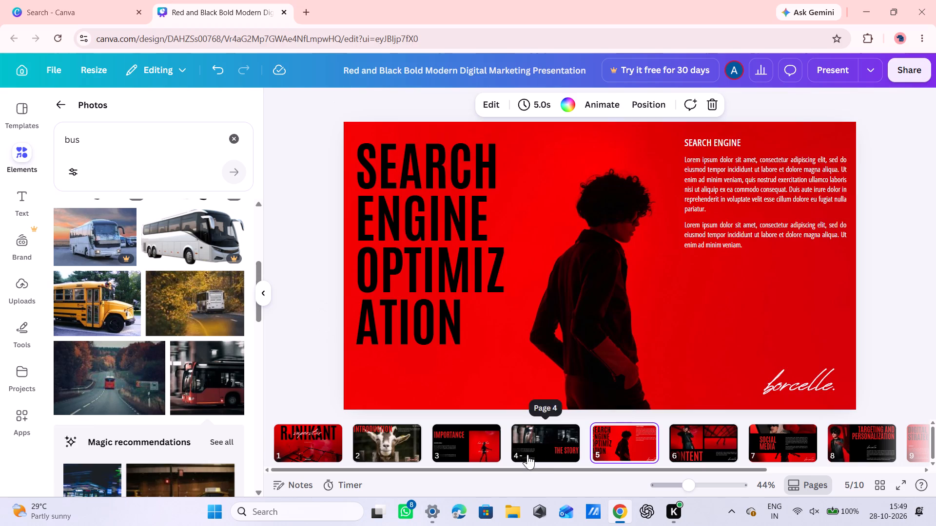
left_click(320, 443)
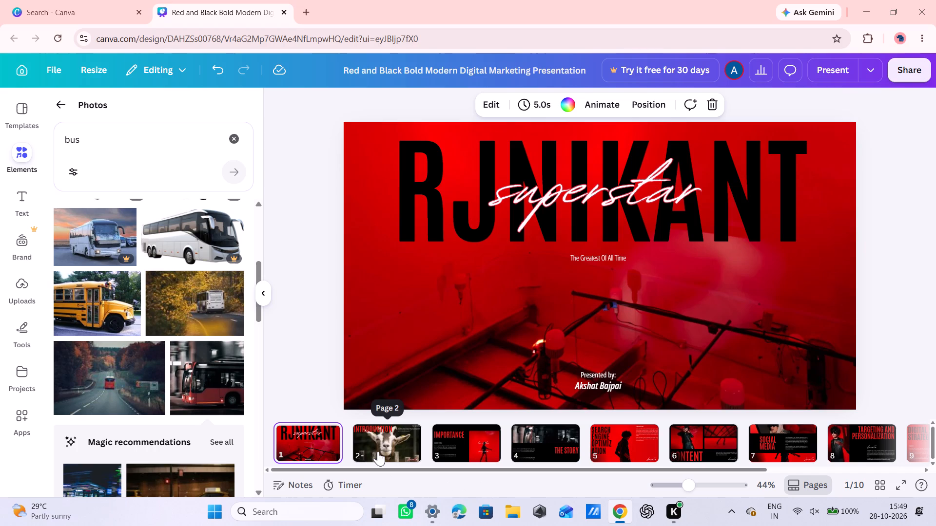
left_click(378, 451)
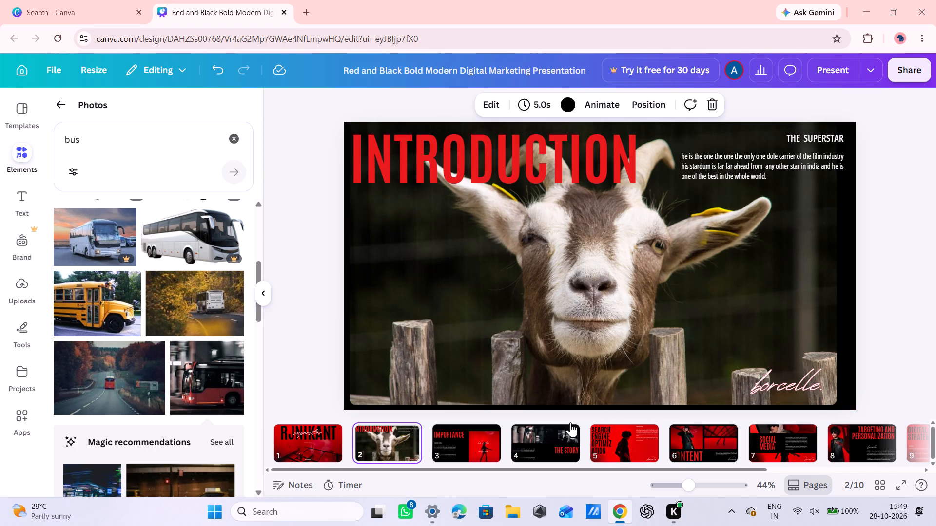
left_click(477, 439)
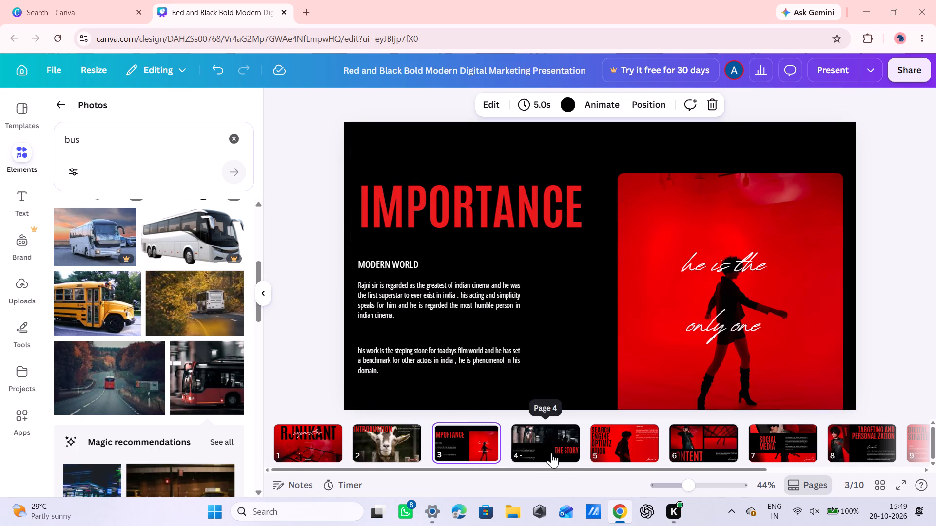
left_click(551, 453)
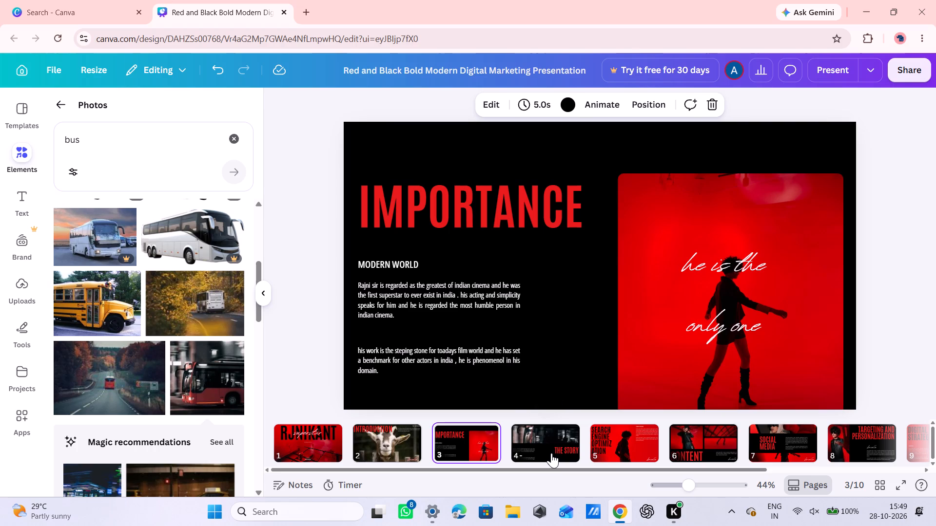
Search the photos for "dark" and add the foggy night picture of a street lamp and bench to page 5.
left_click(612, 447)
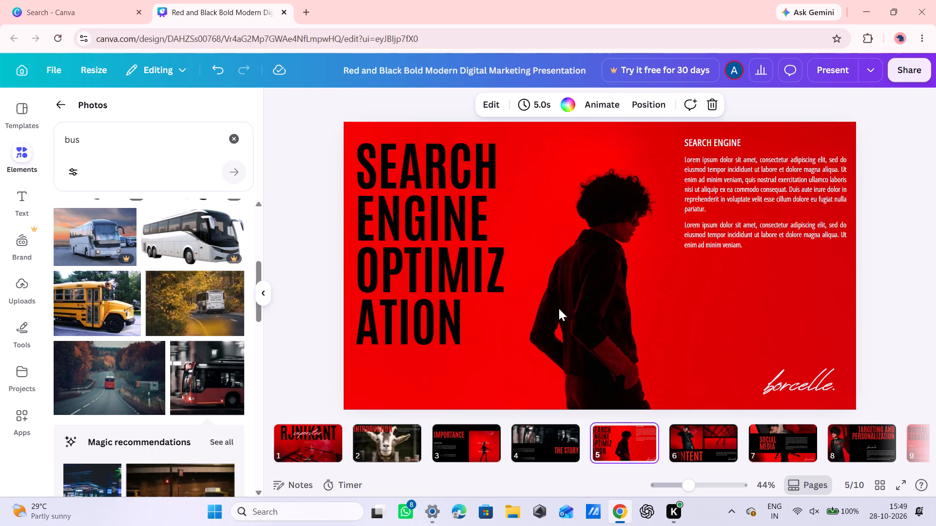
scroll(165, 339, "down", 3)
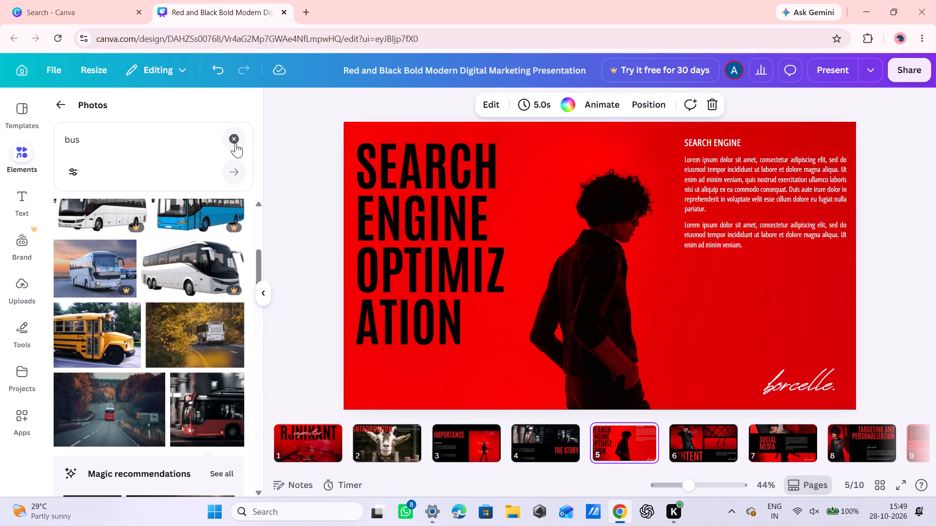
left_click(236, 142)
type("dark")
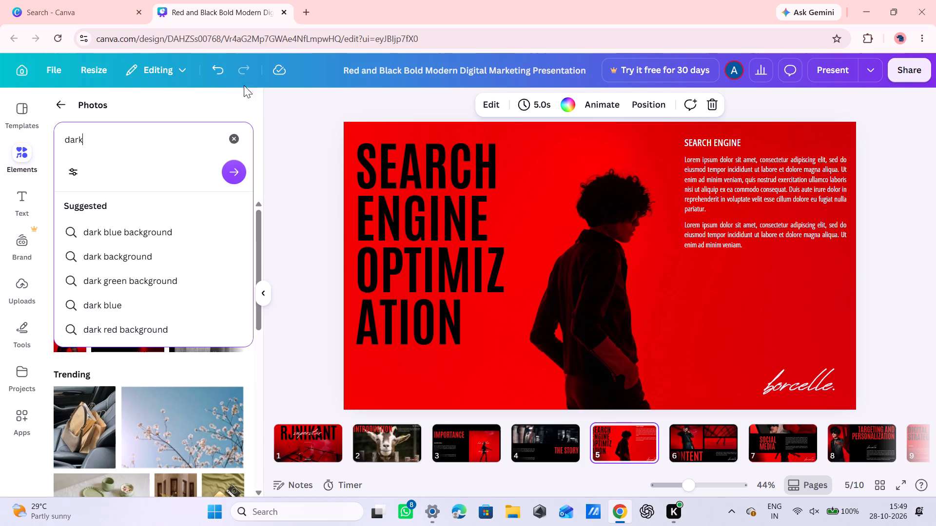
left_click(233, 177)
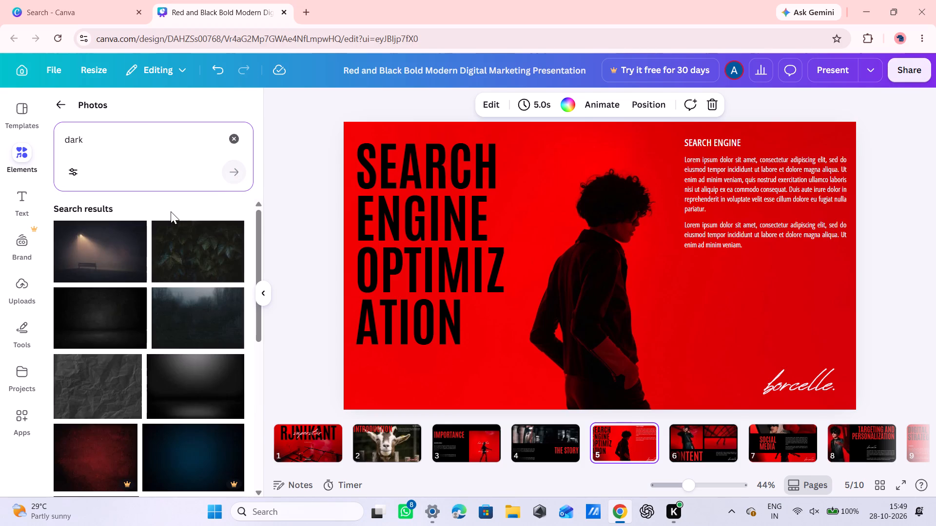
double_click(107, 262)
double_click(582, 272)
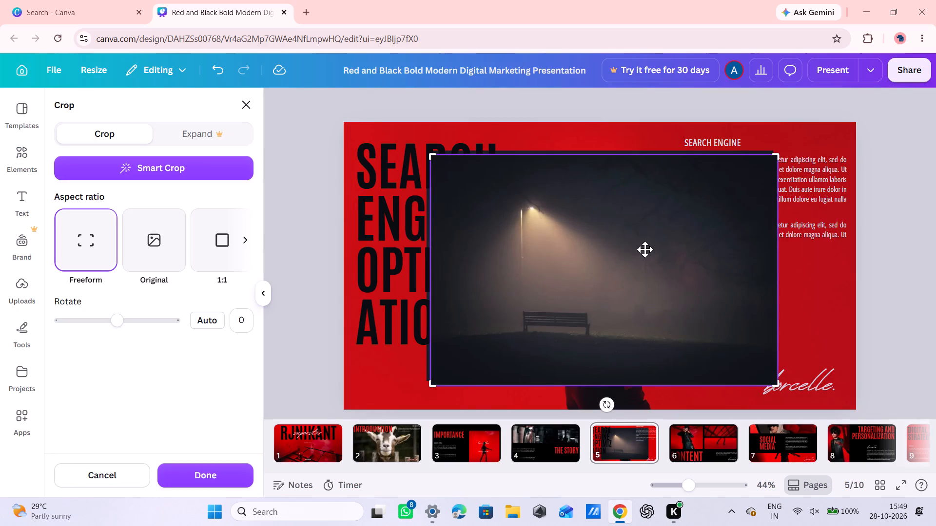
left_click(645, 249)
left_click(783, 294)
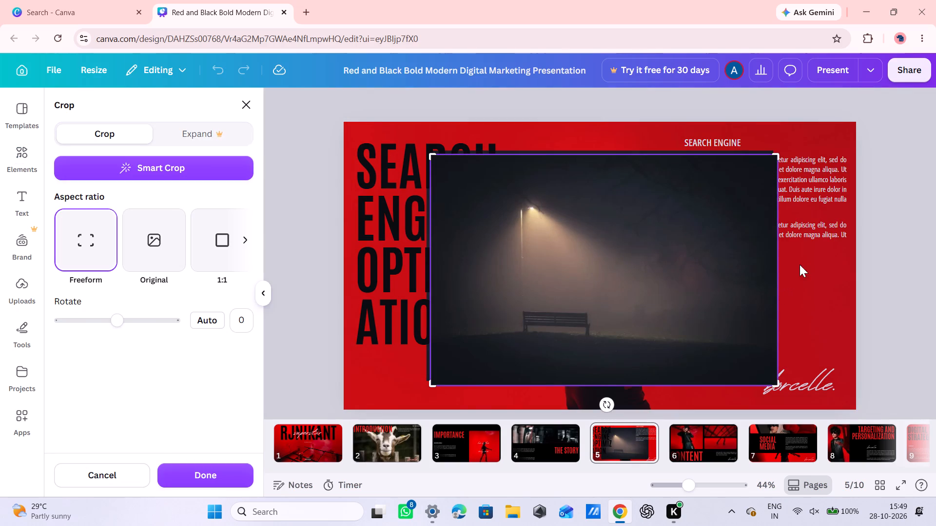
left_click(799, 264)
Move and enlarge the street lamp photo to cover all of page 5, at 1,920 wide by 1,268 high.
left_click_drag(672, 282, 712, 283)
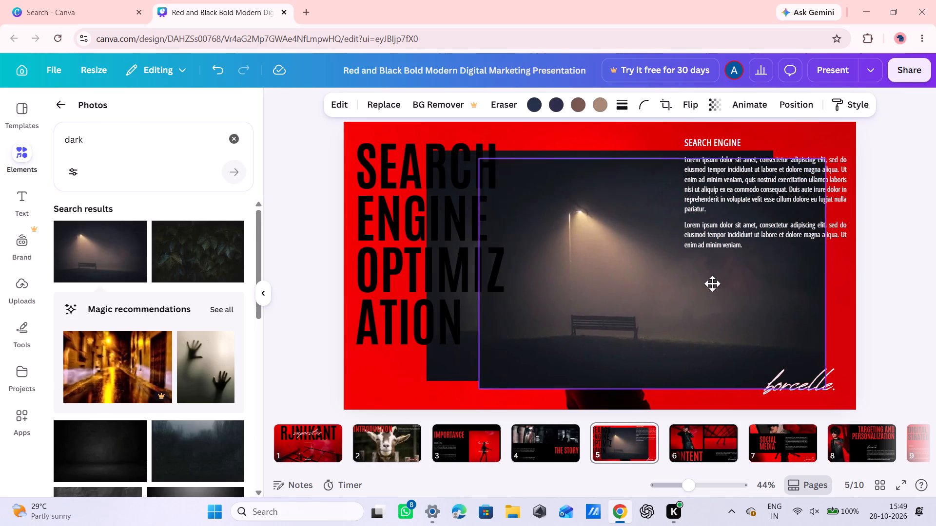
left_click_drag(712, 283, 601, 262)
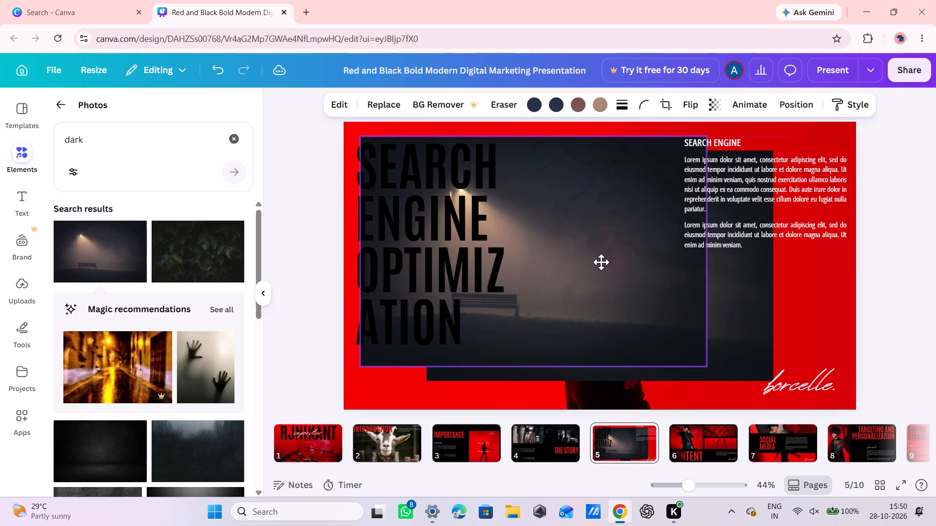
left_click_drag(601, 262, 584, 248)
left_click_drag(690, 352, 855, 356)
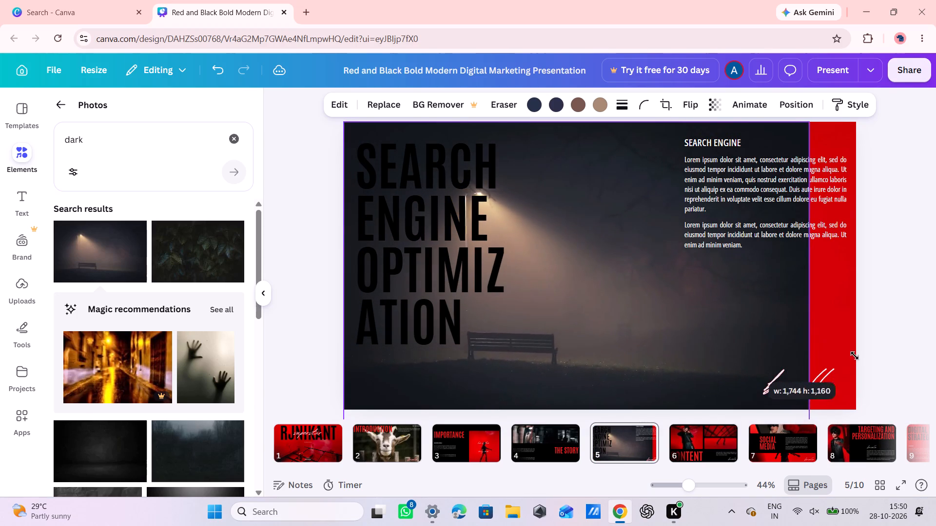
left_click_drag(855, 356, 921, 377)
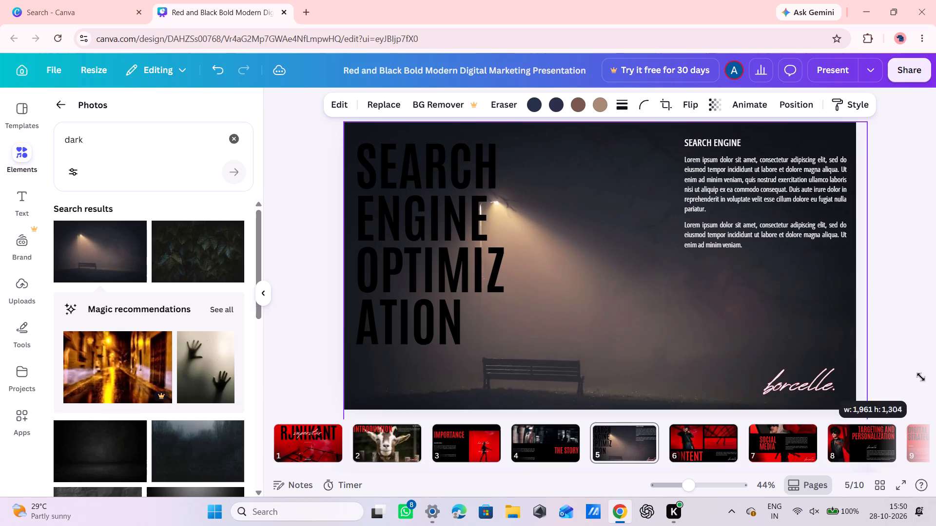
left_click_drag(921, 377, 911, 372)
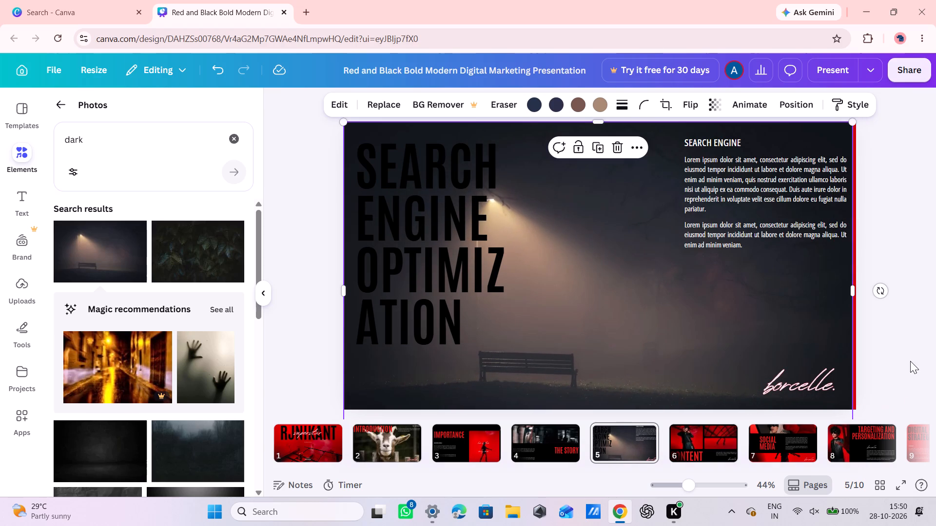
left_click(857, 292)
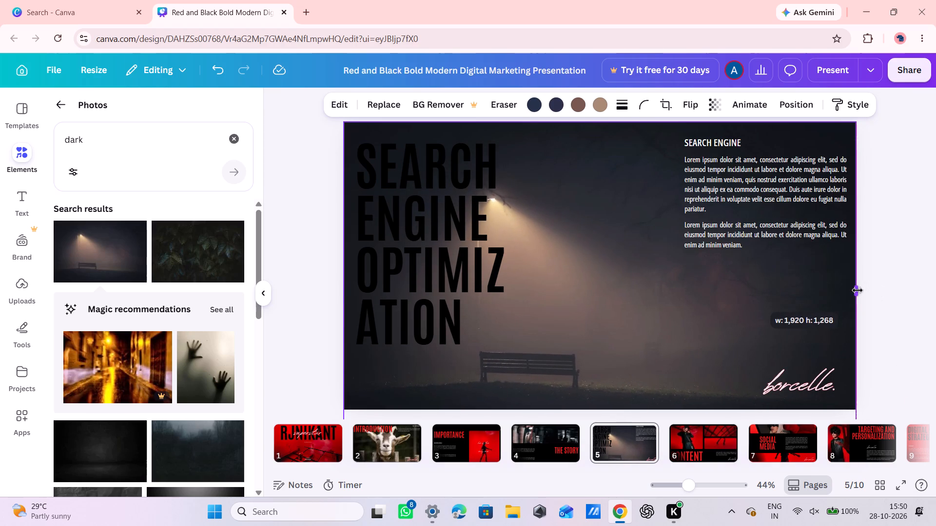
left_click(881, 259)
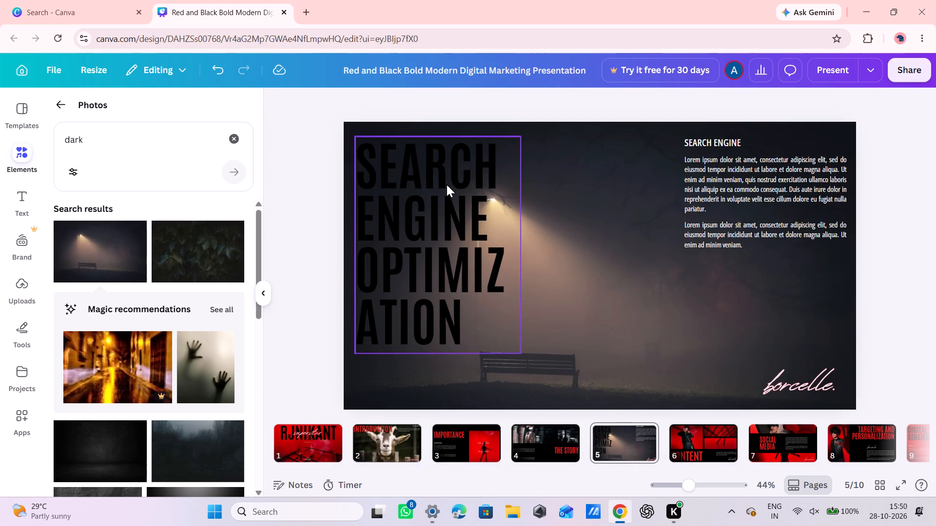
Recolour page 5's "Search Engine Optimization" heading with the greyish brown from the street lamp photo's colours.
left_click(445, 183)
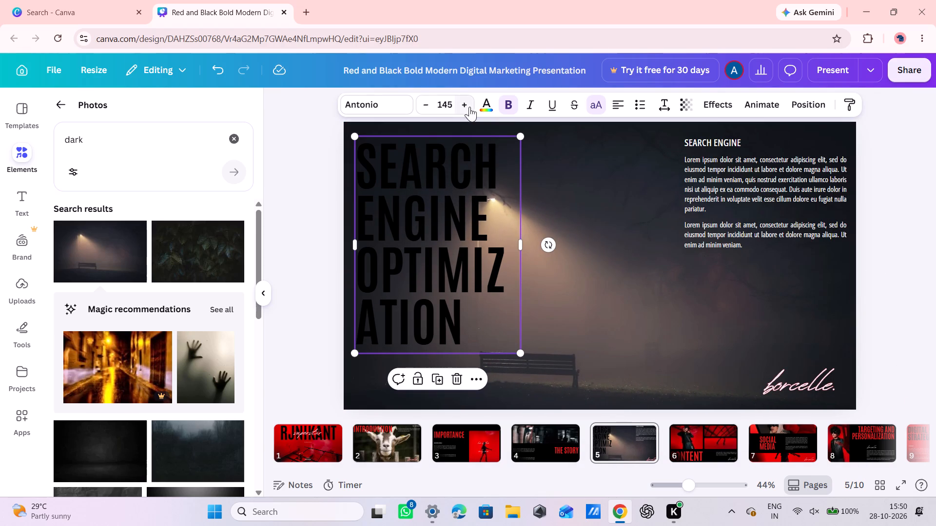
left_click(482, 103)
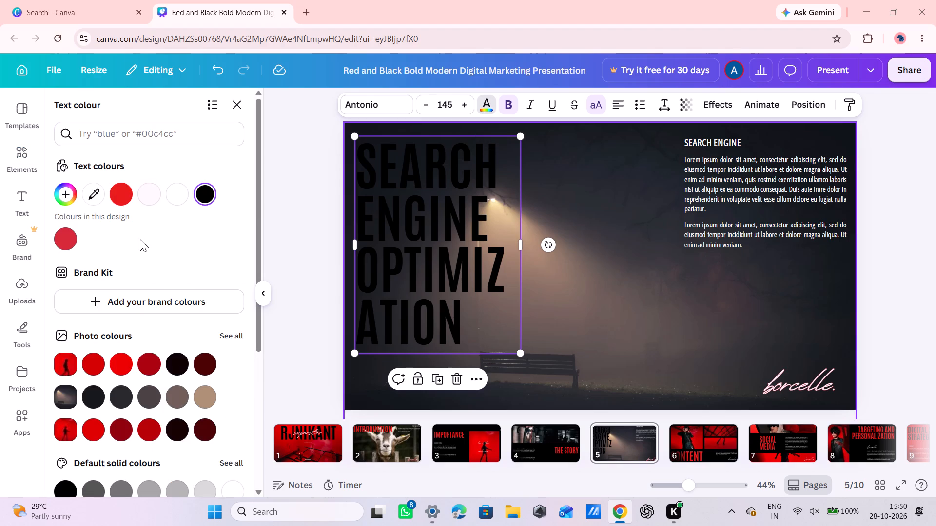
left_click(123, 194)
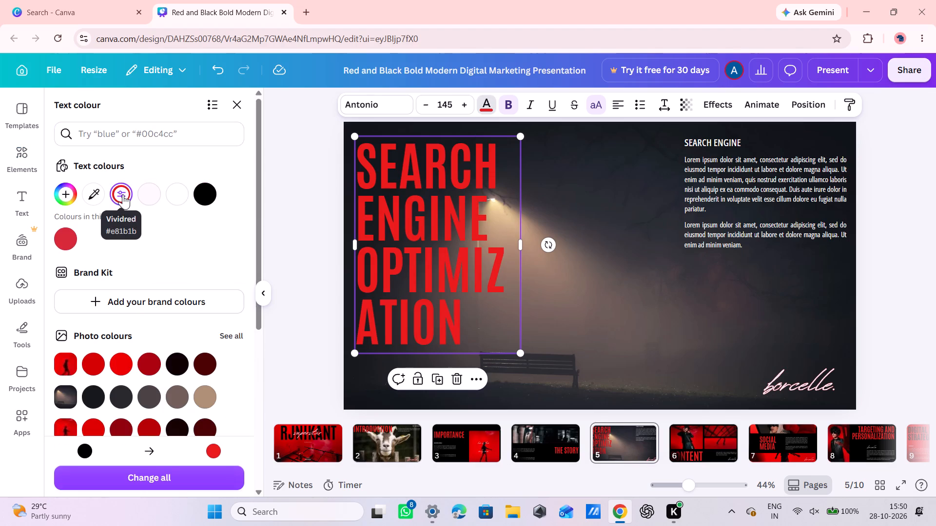
left_click(171, 193)
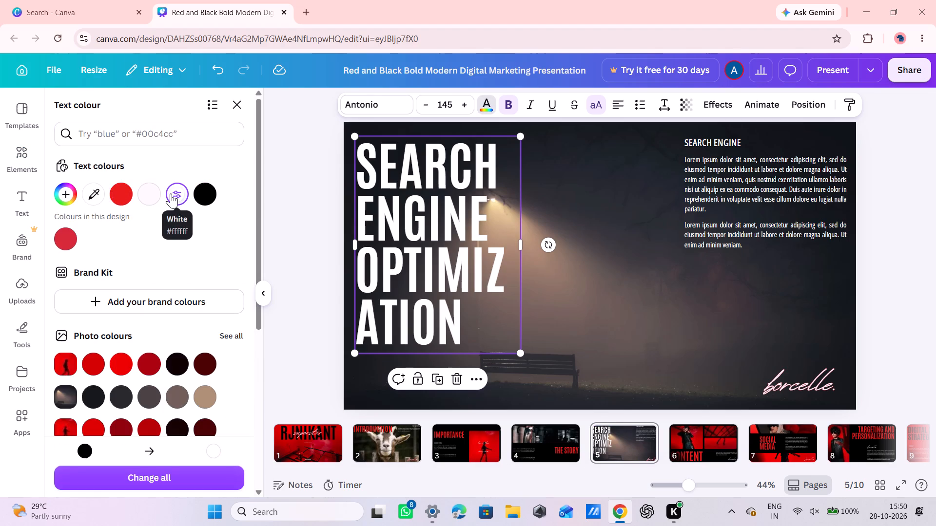
left_click(177, 361)
left_click(202, 364)
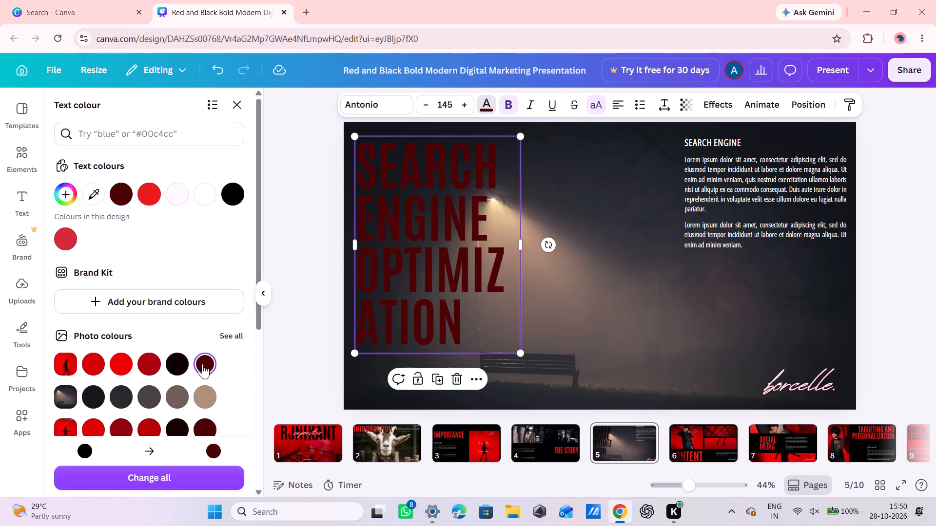
left_click(184, 394)
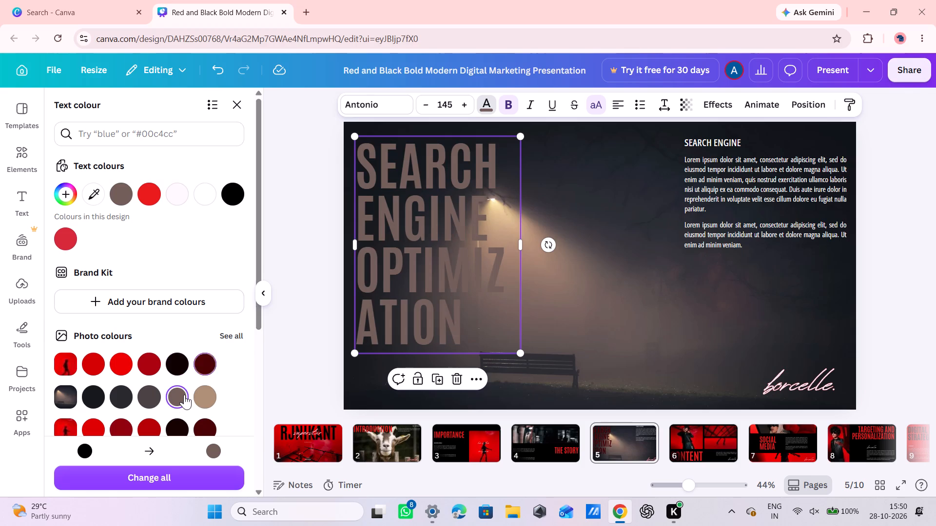
left_click(206, 394)
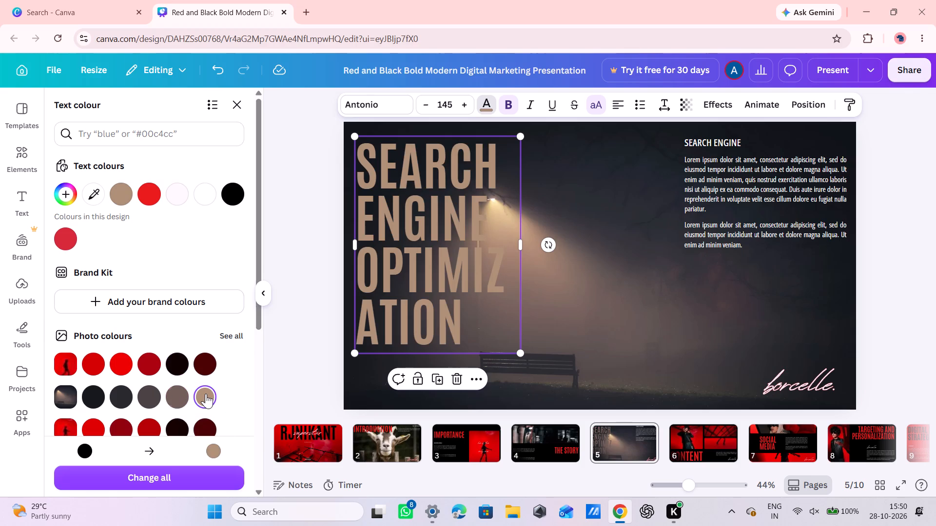
left_click(185, 394)
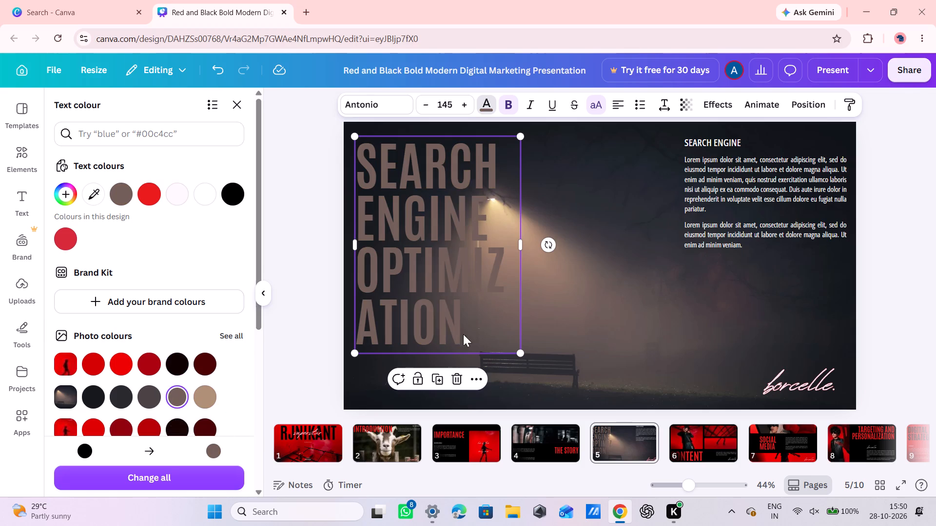
left_click(604, 309)
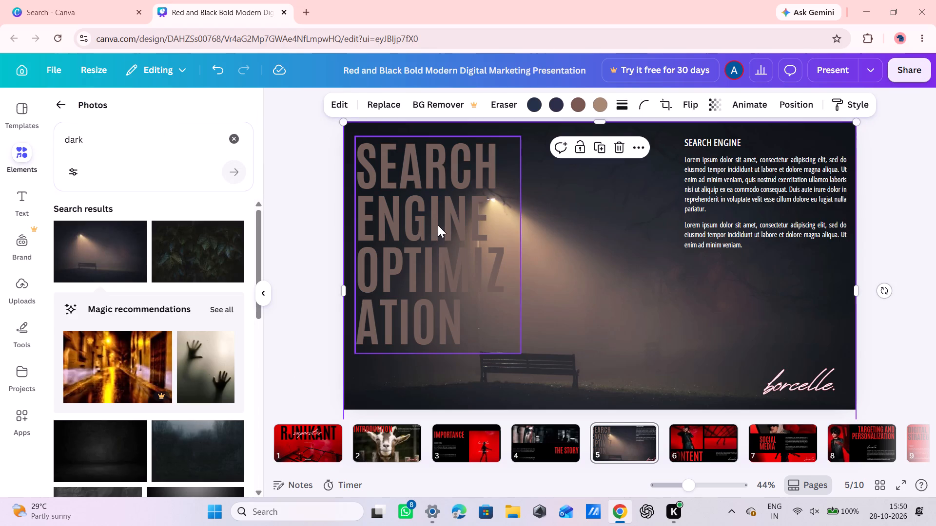
Open page 5's "Search Engine Optimization" heading for text editing and try to select all of its words.
left_click(438, 224)
double_click(438, 224)
left_click(438, 224)
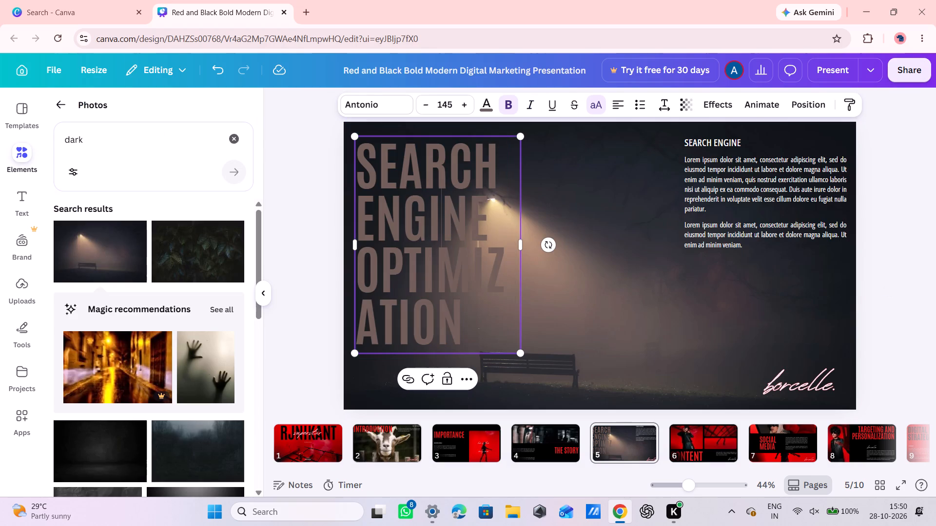
double_click(438, 224)
double_click(438, 224)
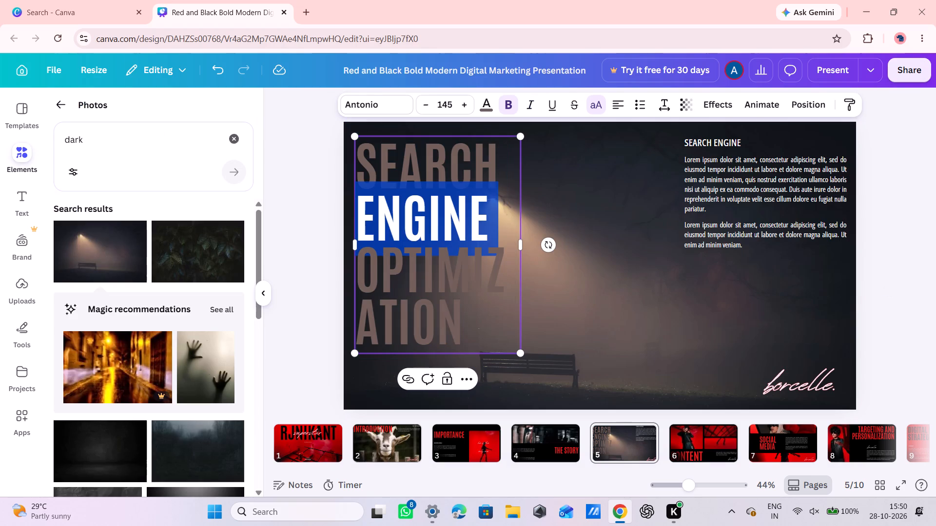
double_click(392, 177)
left_click_drag(392, 199, 419, 304)
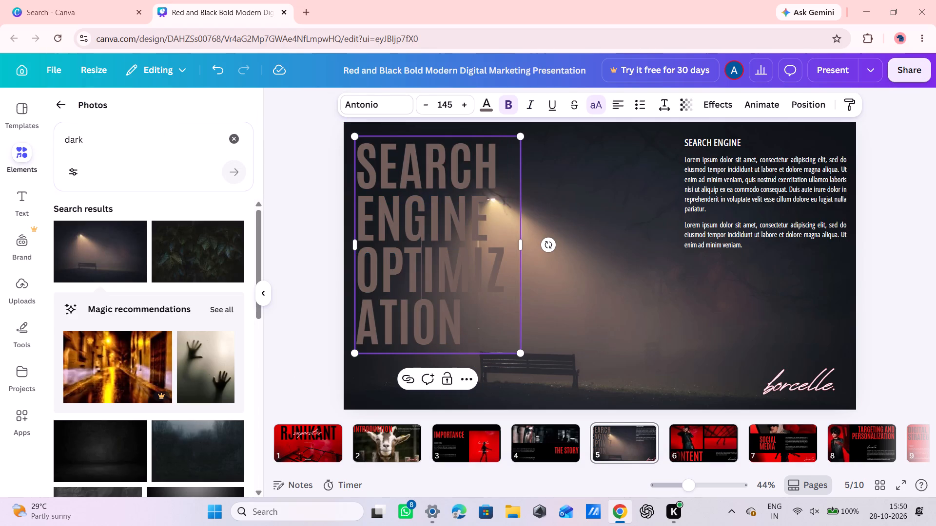
left_click_drag(419, 304, 389, 191)
left_click(353, 178)
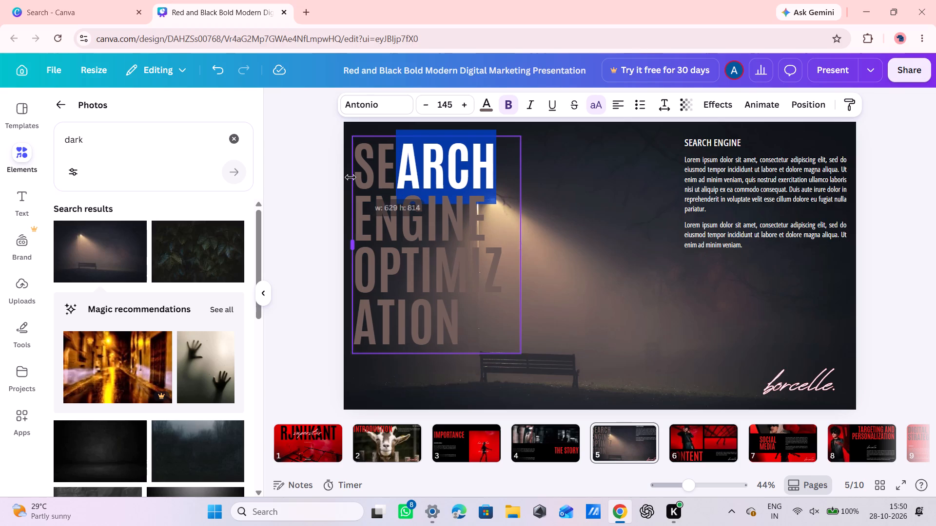
double_click(372, 171)
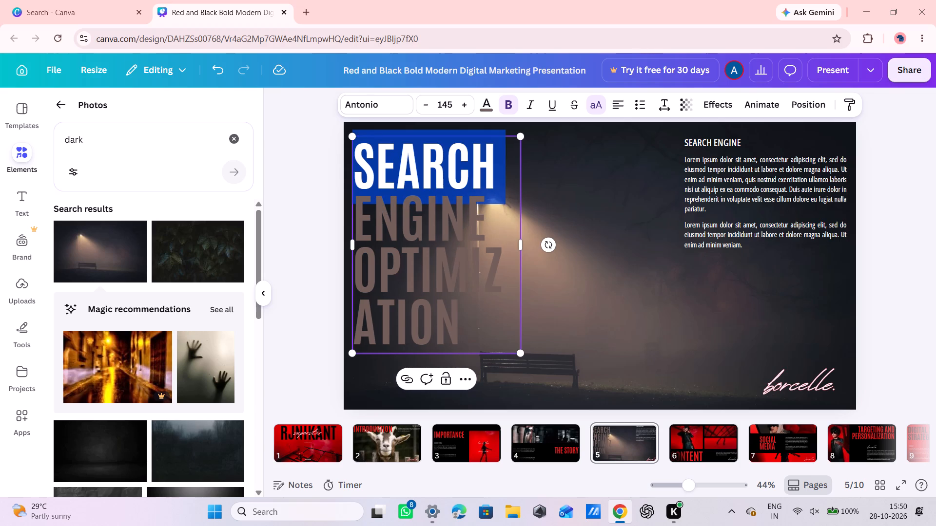
left_click_drag(393, 224, 508, 294)
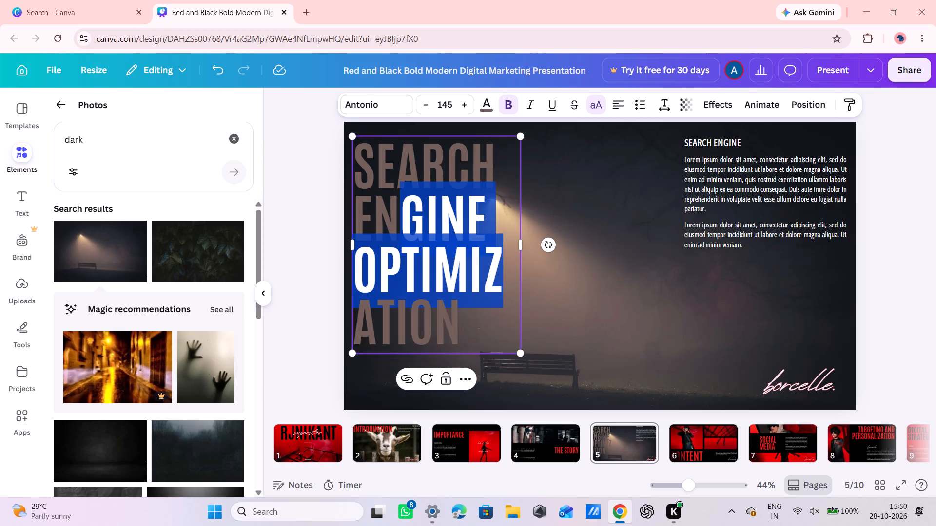
left_click_drag(508, 294, 452, 155)
left_click(360, 152)
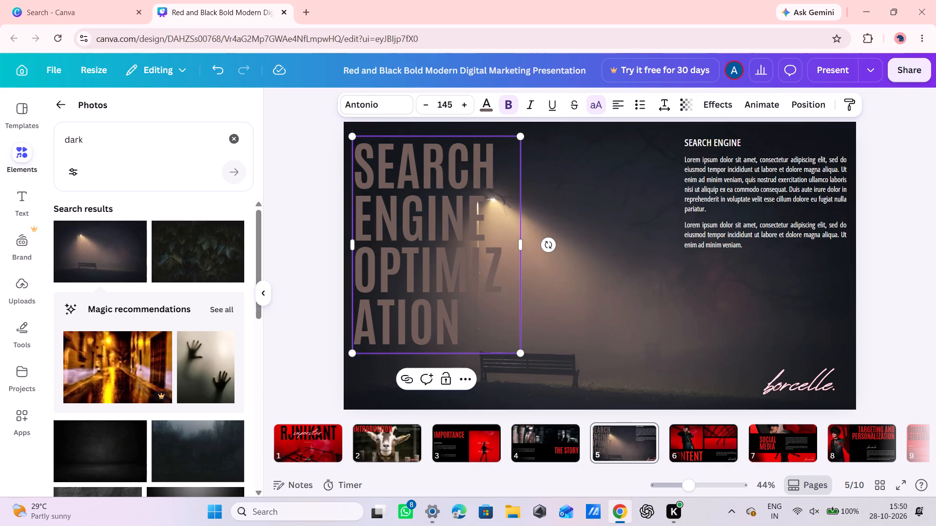
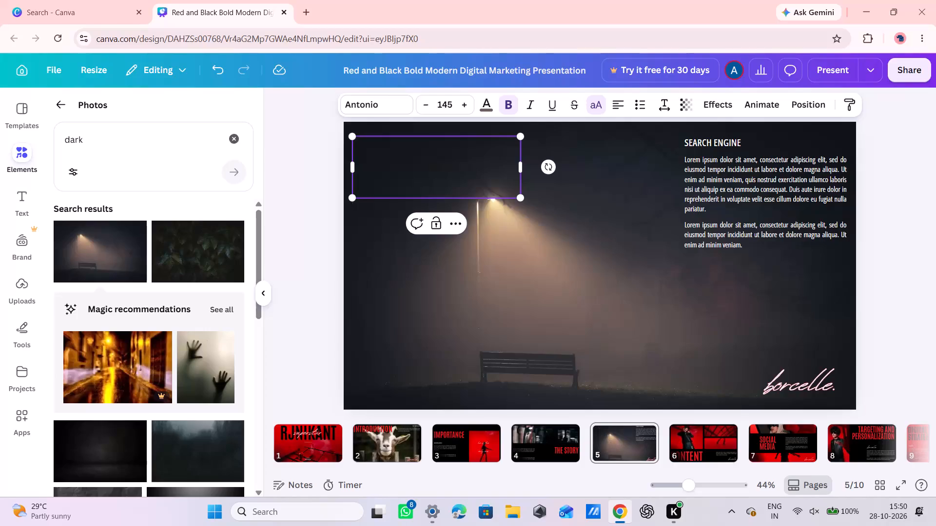
Enter "THE HARDWORK" as the new wording of page 5's large heading.
type("thw")
key("BackSpace")
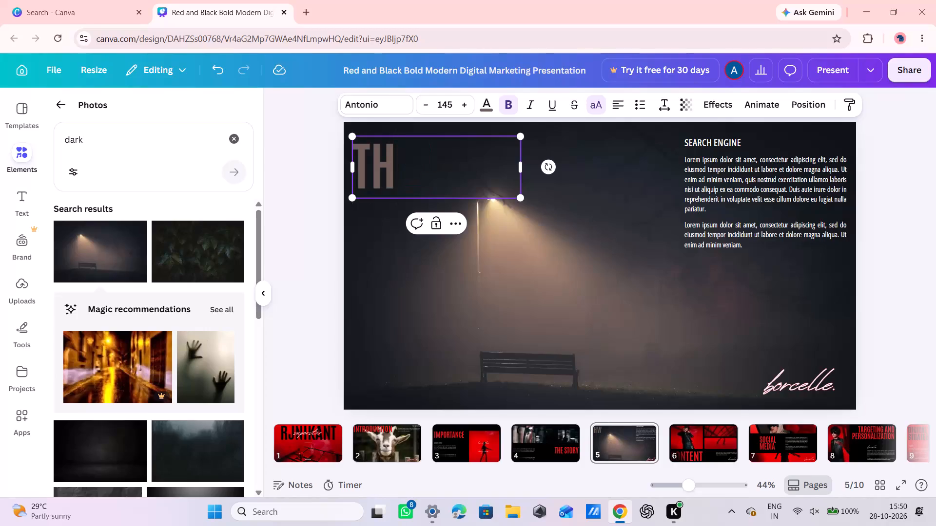
type("e")
key("space")
type("hardwork")
key("space")
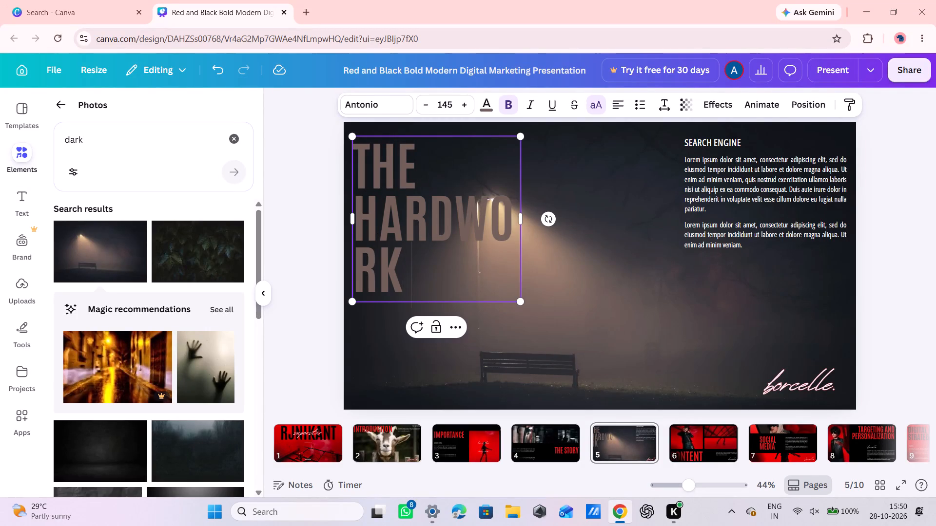
key("BackSpace")
key("BackSpace")
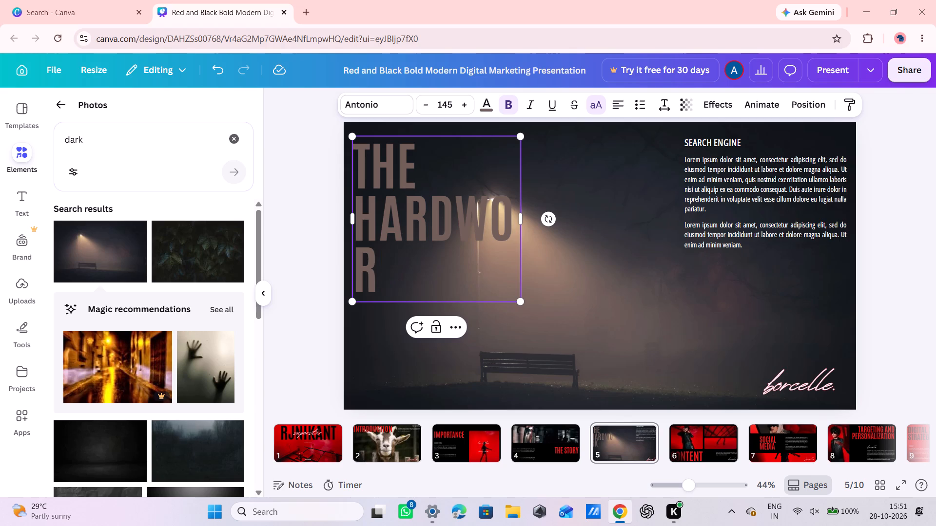
key("BackSpace")
type("rk")
Widen page 5's heading text box until "HARDWORK" fits on a single line.
left_click_drag(522, 216, 561, 224)
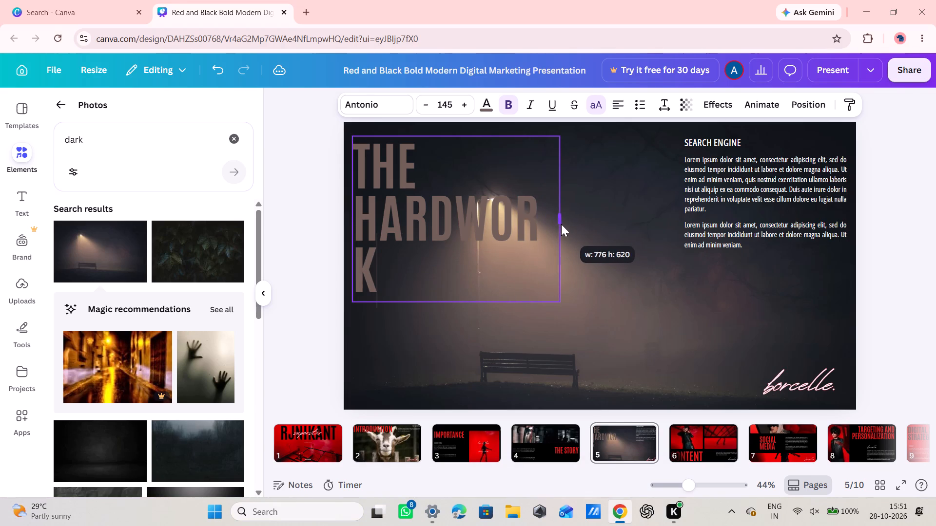
left_click_drag(561, 224, 568, 225)
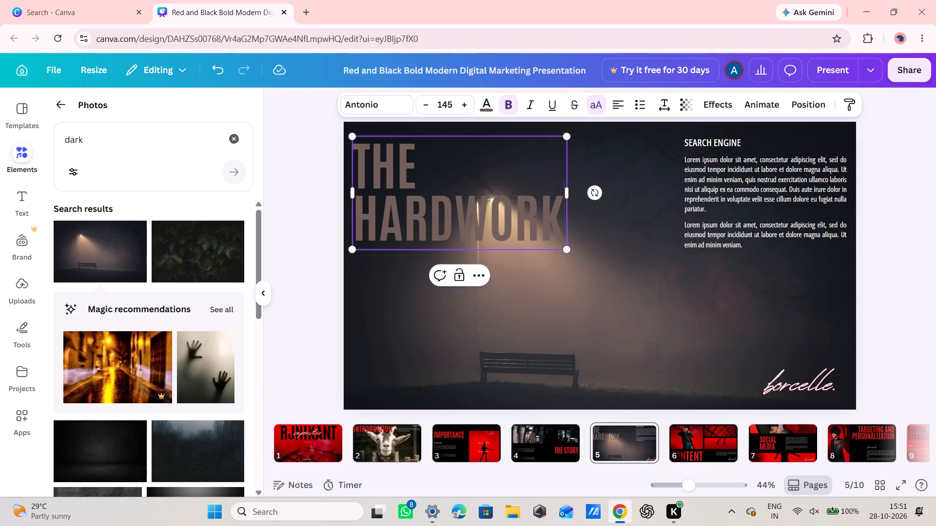
Add a third line reading "THAT PAID" below "HARDWORK" in page 5's heading.
key("Return")
left_click(554, 215)
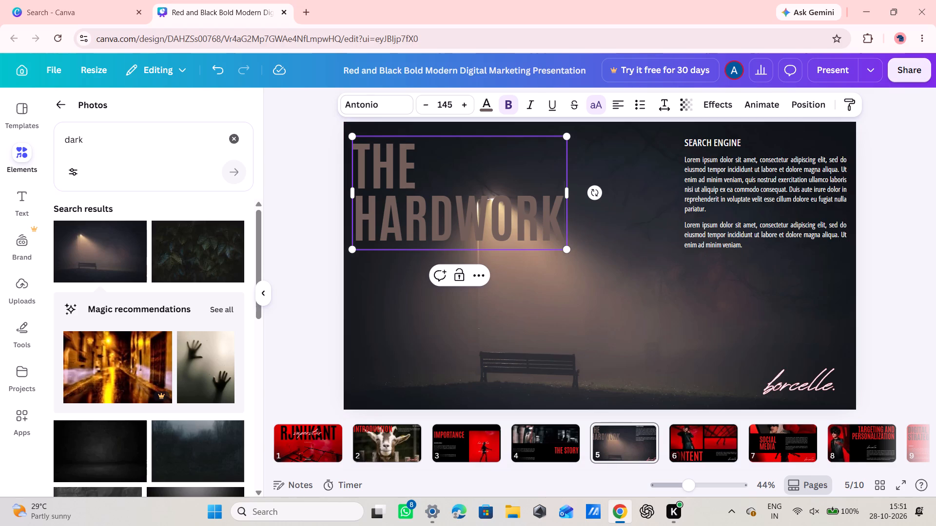
double_click(560, 220)
left_click(560, 220)
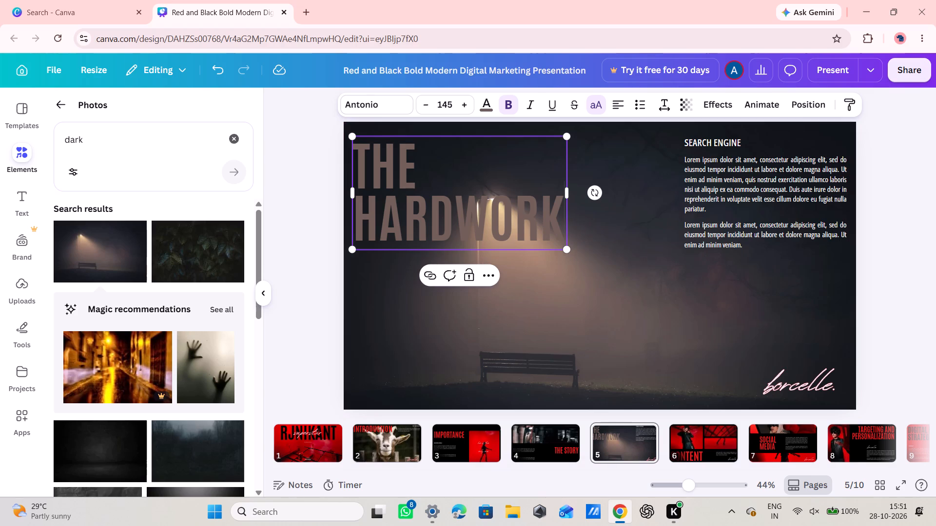
key("space")
key("Return")
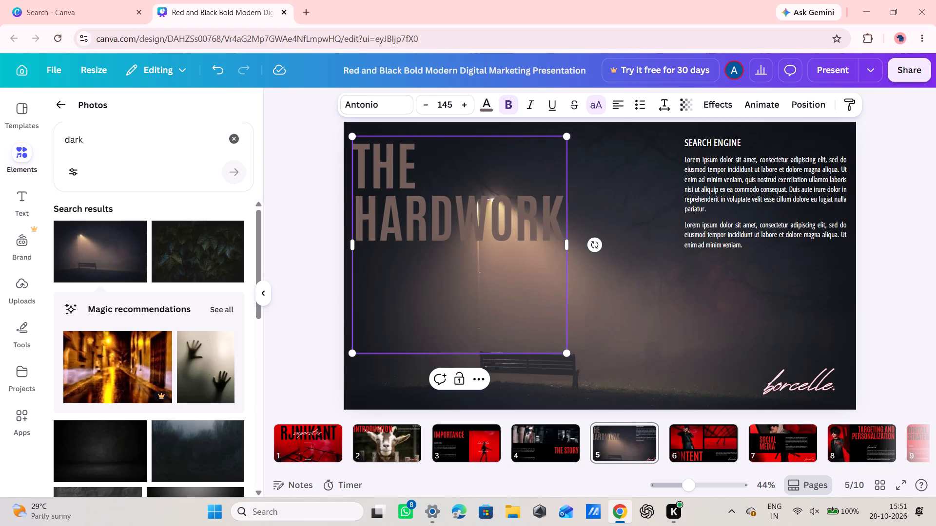
type("thar")
key("space")
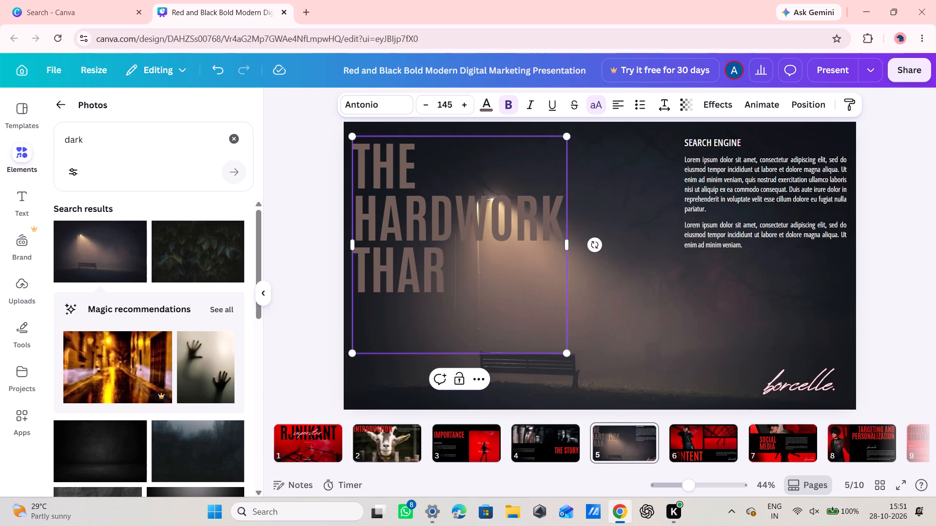
key("BackSpace")
key("BackSpace")
type("t")
key("space")
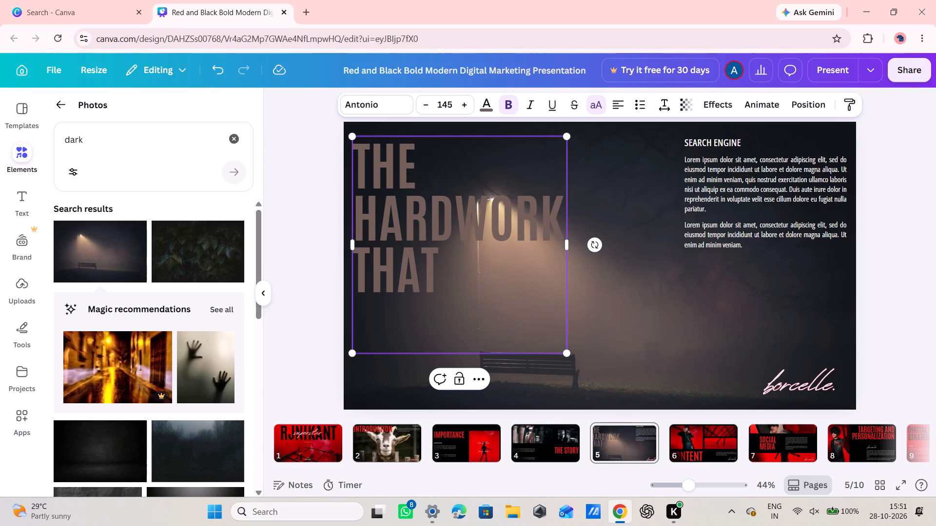
type("apid")
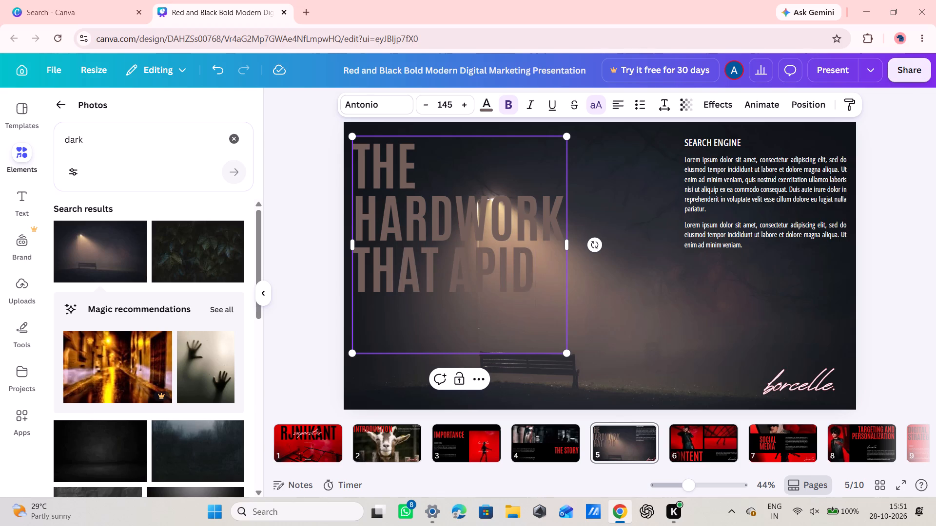
key("BackSpace")
key("BackSpace")
key("BackSpace")
key("BackSpace")
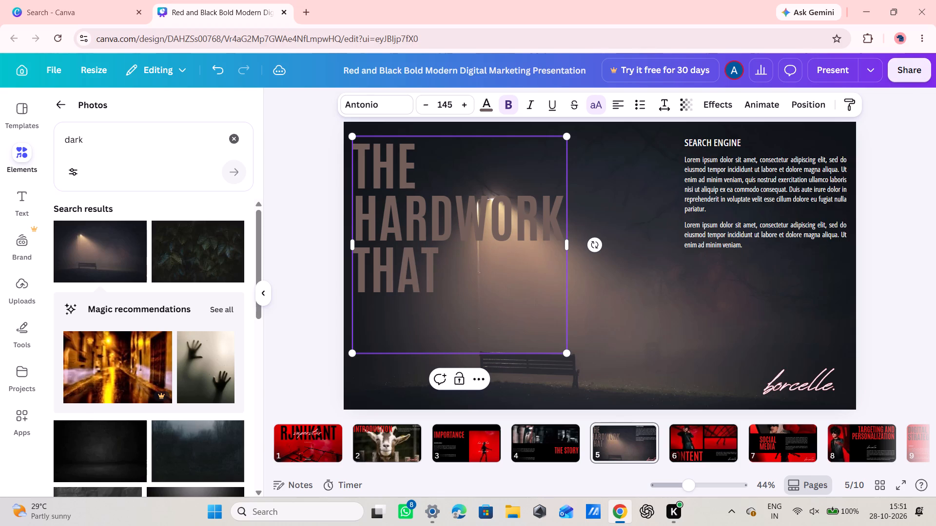
type("paid")
key("space")
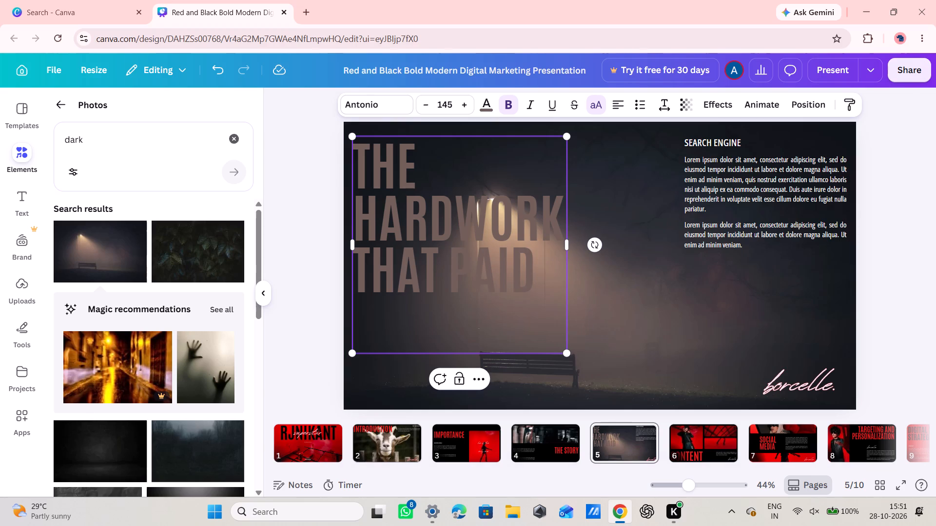
left_click(633, 304)
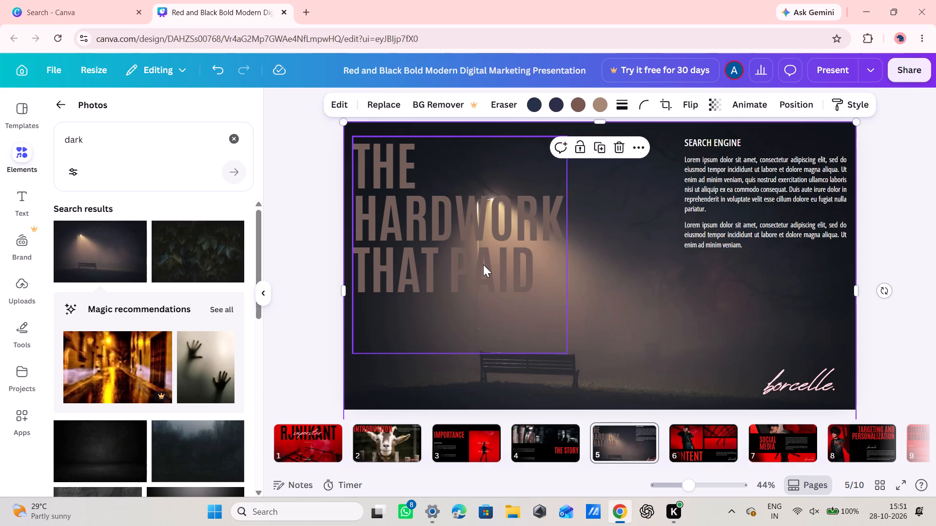
Recolour the word "THE" in page 5's heading, trying the default greys before choosing a dark red from the photo colours.
left_click(483, 264)
left_click(475, 253)
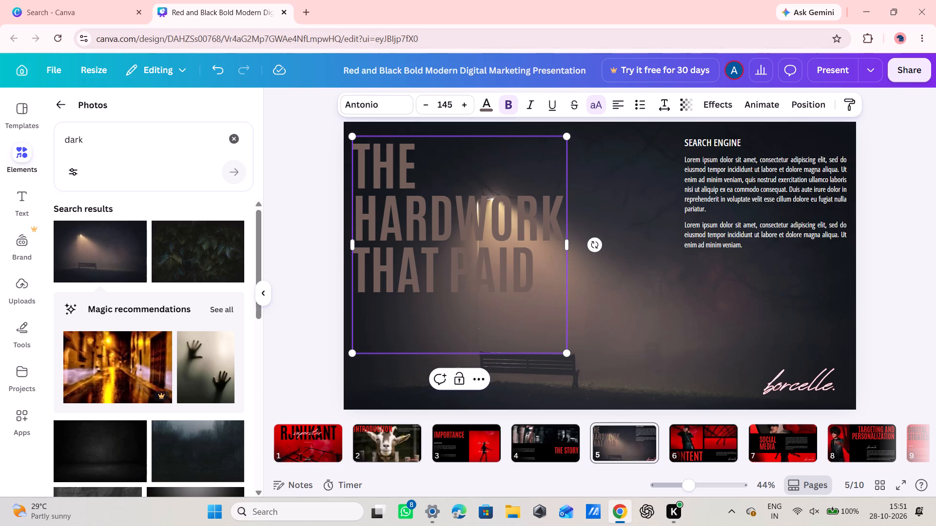
double_click(390, 169)
left_click_drag(390, 169, 492, 284)
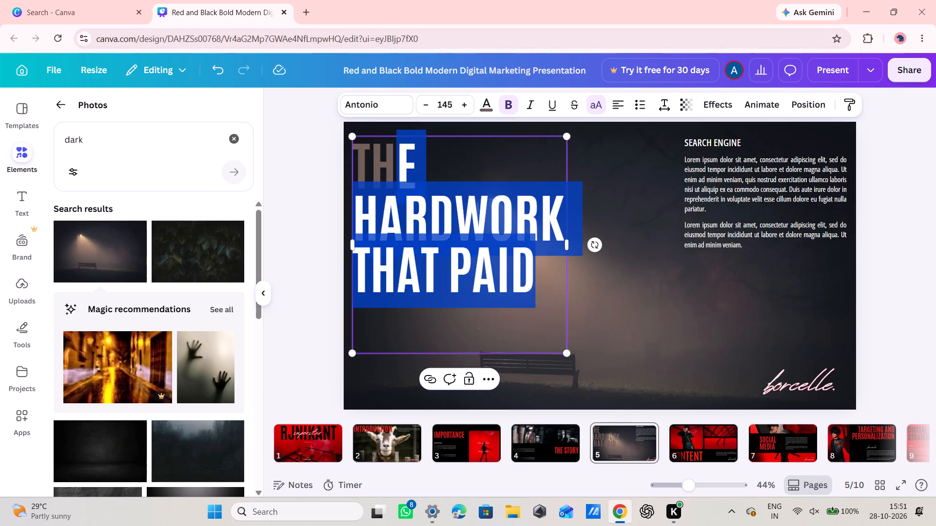
left_click_drag(492, 284, 368, 154)
left_click(483, 106)
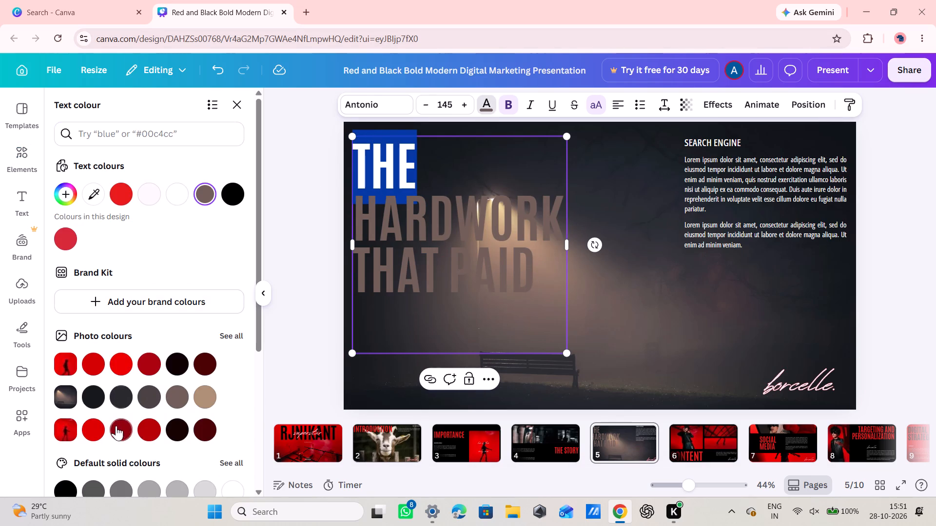
scroll(185, 436, "down", 1)
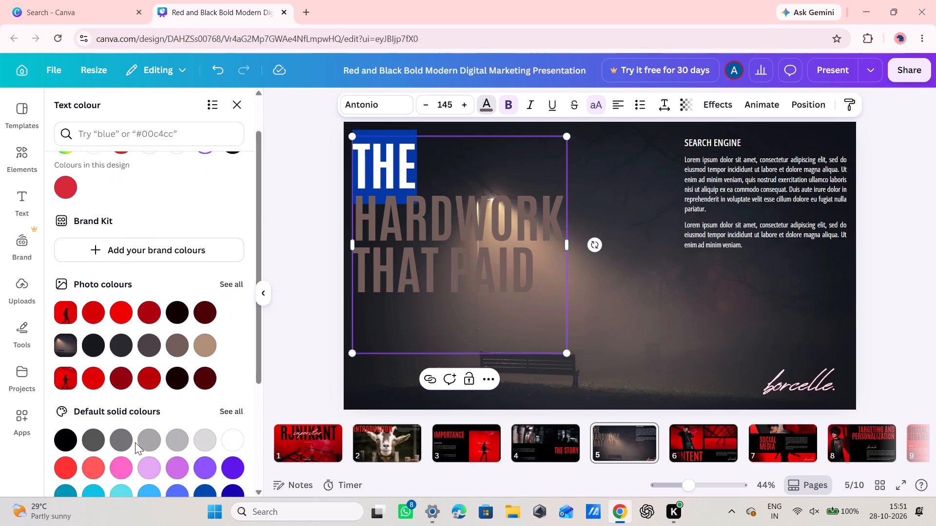
left_click(135, 442)
double_click(147, 443)
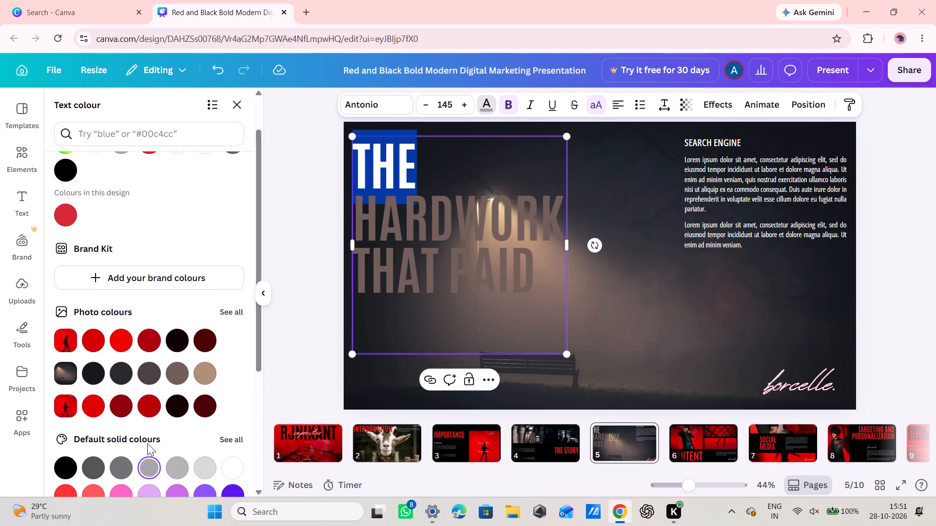
left_click_drag(150, 470, 121, 466)
double_click(121, 466)
double_click(149, 470)
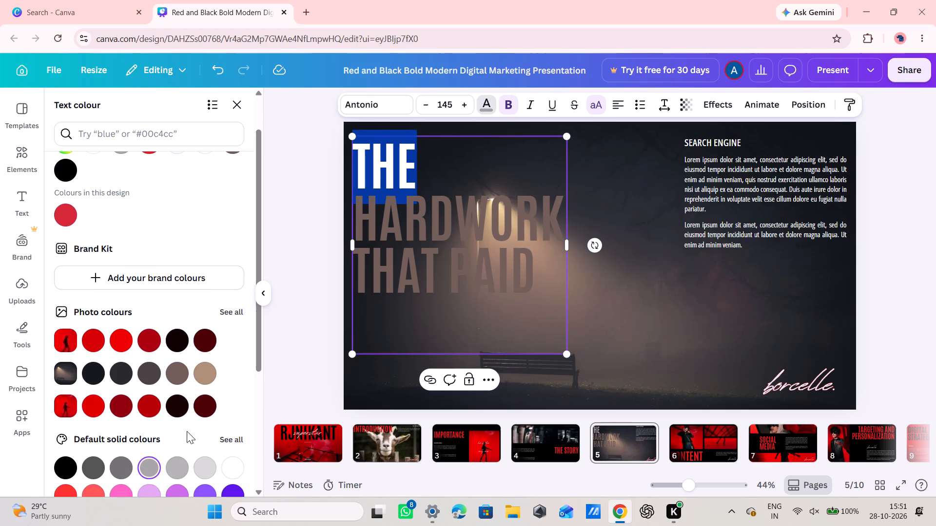
double_click(149, 406)
left_click(529, 332)
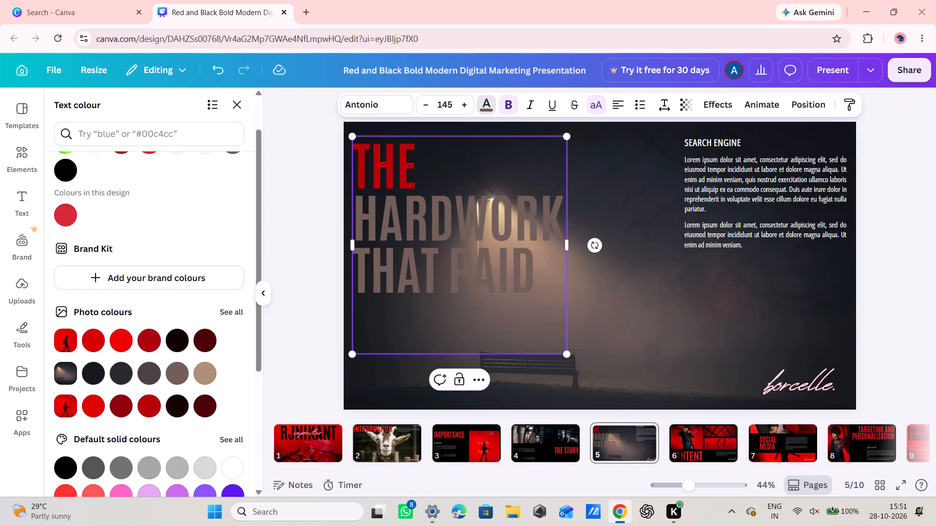
Recolour the word "PAID" in page 5's heading, trying dark red before choosing bright red from the first photo's colours.
double_click(454, 254)
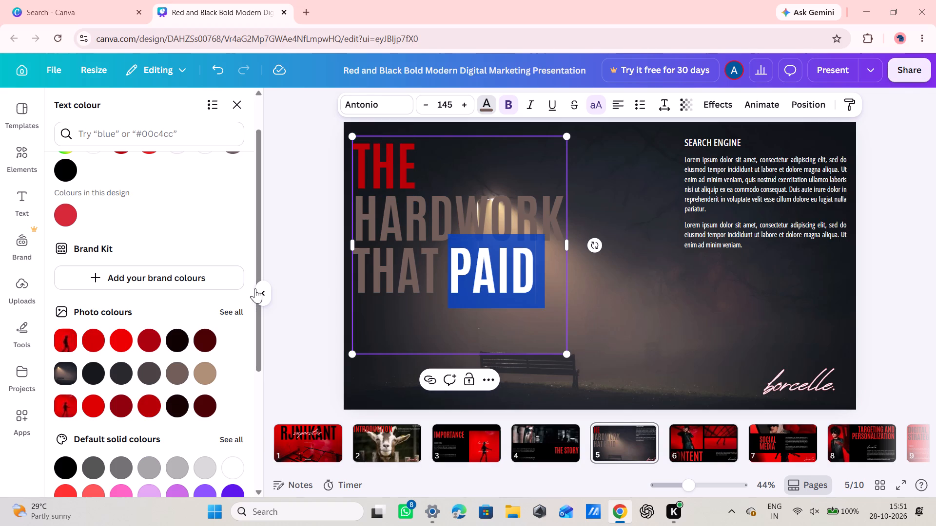
left_click(151, 343)
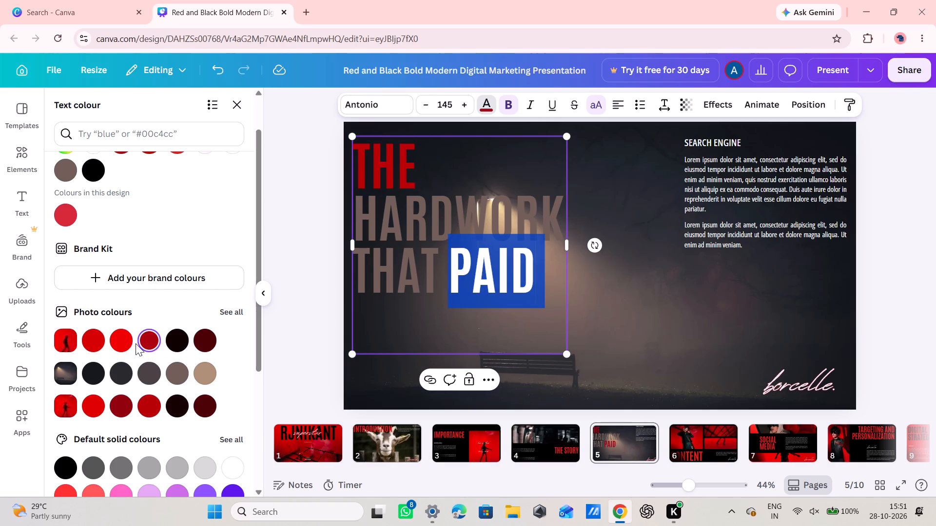
double_click(121, 342)
left_click(407, 342)
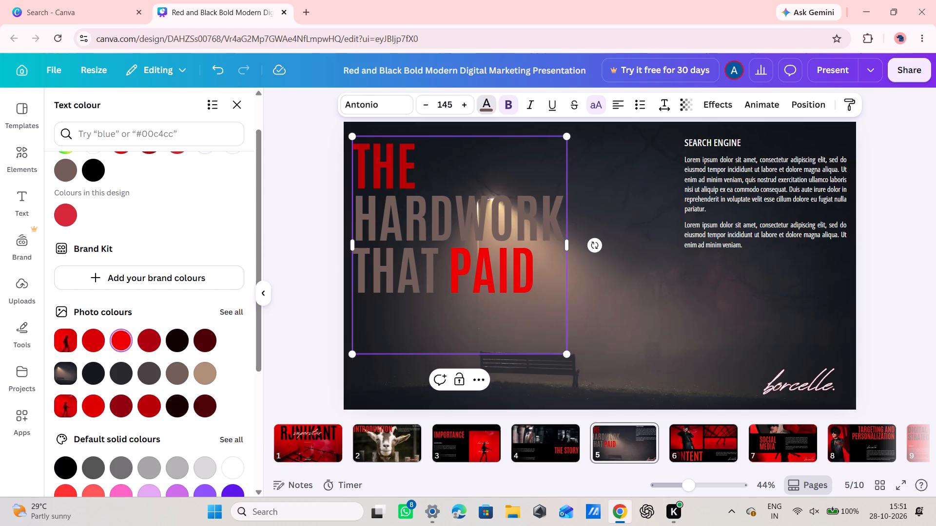
left_click(643, 319)
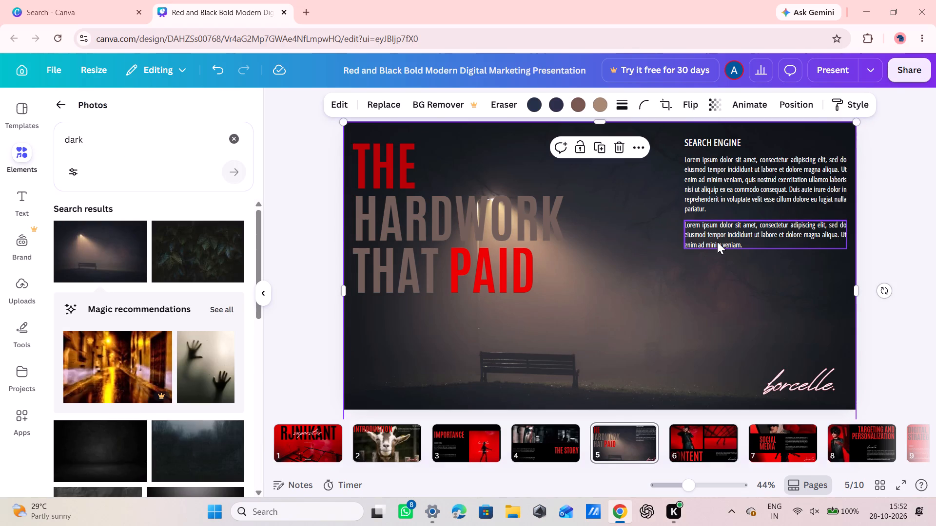
Replace the first paragraph under page 5's "SEARCH ENGINE" with "his hardwork speaks his story of succuss ratheer than his mouth".
scroll(711, 196, "up", 1)
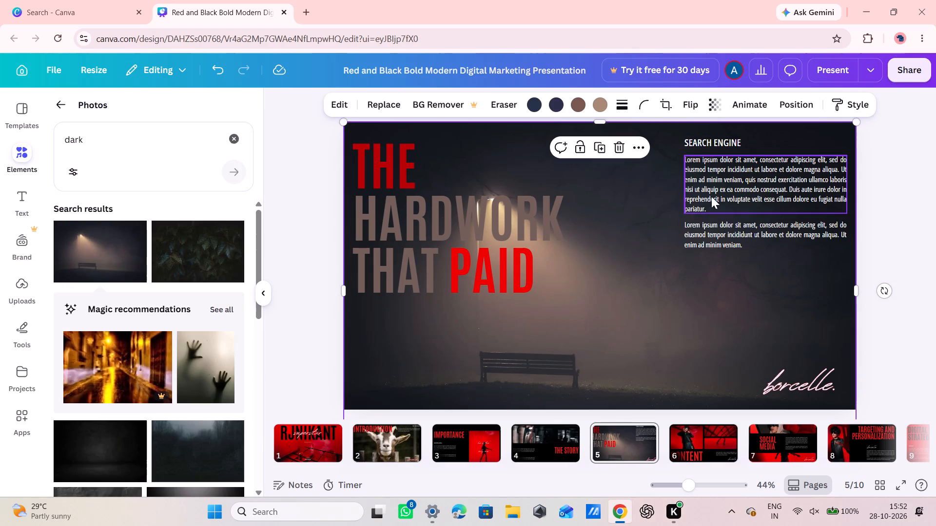
scroll(711, 196, "up", 1)
double_click(701, 172)
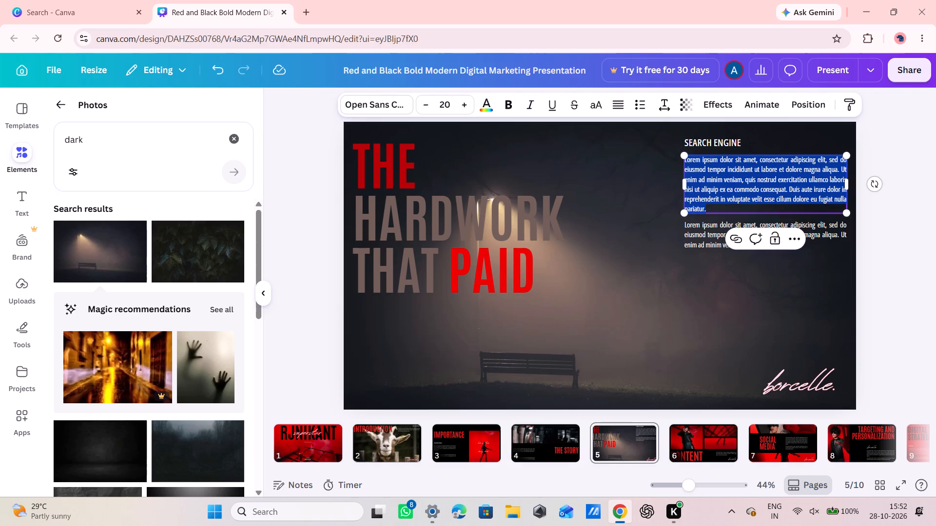
key("BackSpace")
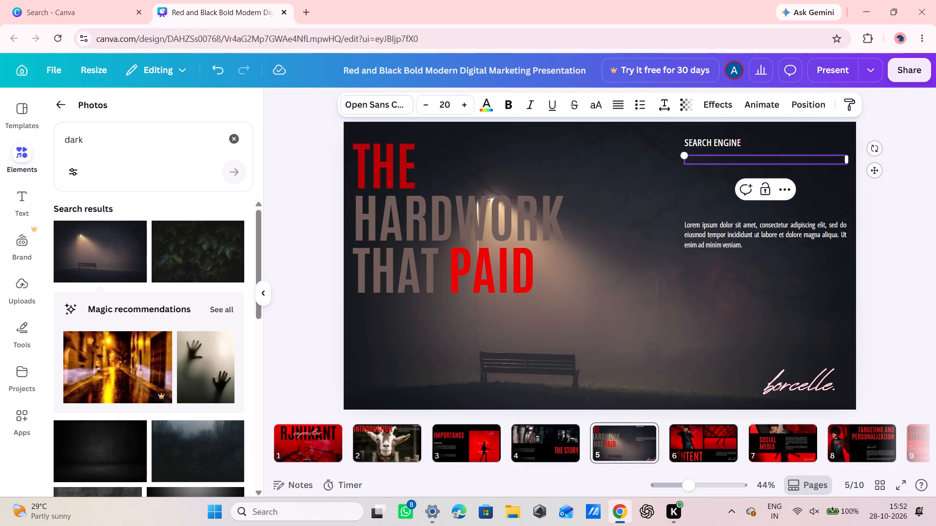
type("his")
key("space")
type("hardwork speaks his story of succciss")
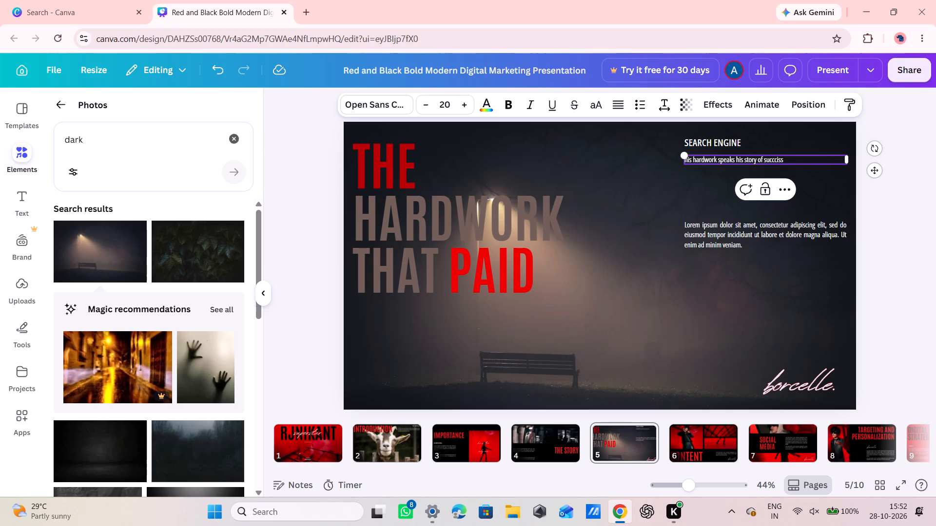
key("BackSpace")
key("BackSpace")
key("BackSpace")
key("BackSpace")
type("uss")
key("space")
type("ratheer than")
key("space")
key("h")
type("is mouth")
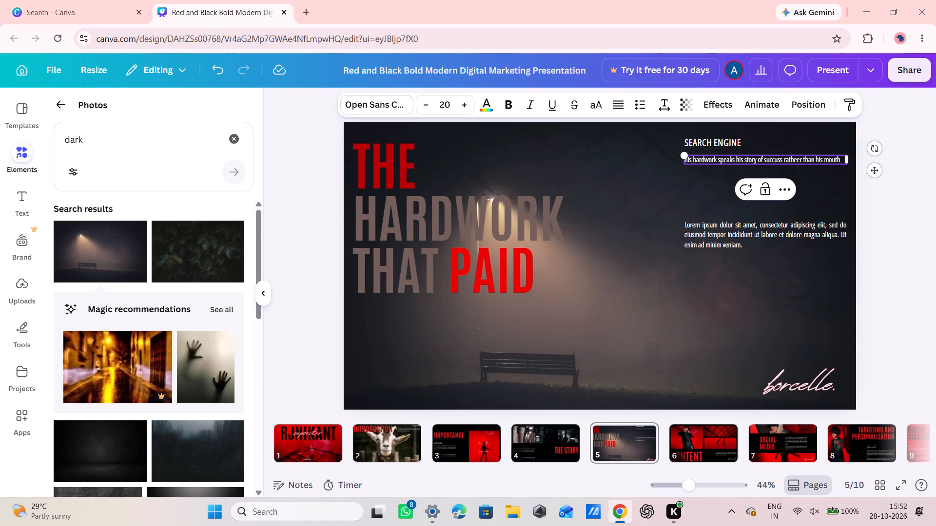
Continue page 5's first paragraph with "and his eyes narrates his legacy which he has built in past 50 years".
key("space")
type("and his")
key("space")
type("eyes")
key("space")
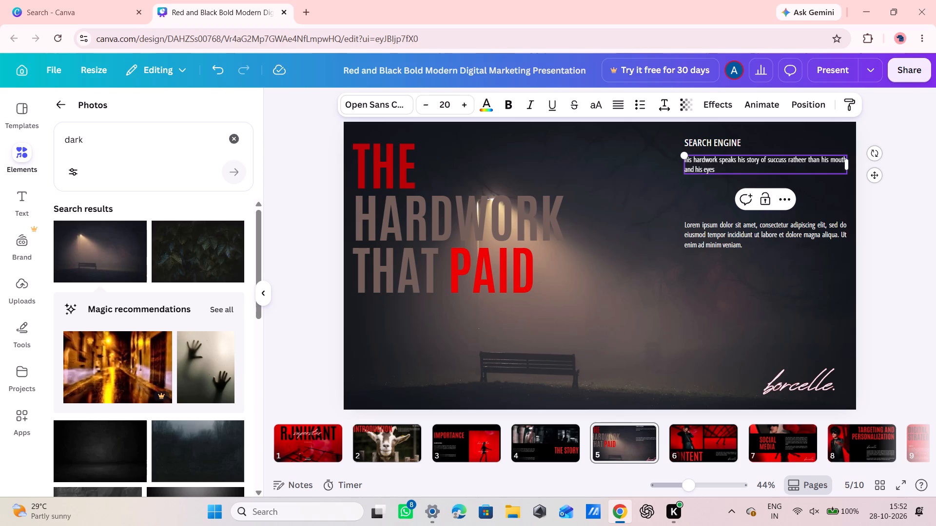
type("barr")
type("ted")
key("BackSpace")
key("BackSpace")
key("BackSpace")
key("BackSpace")
key("BackSpace")
key("BackSpace")
key("BackSpace")
type("narrates")
key("space")
type("his legacy which he has b")
type("uilt in")
key("space")
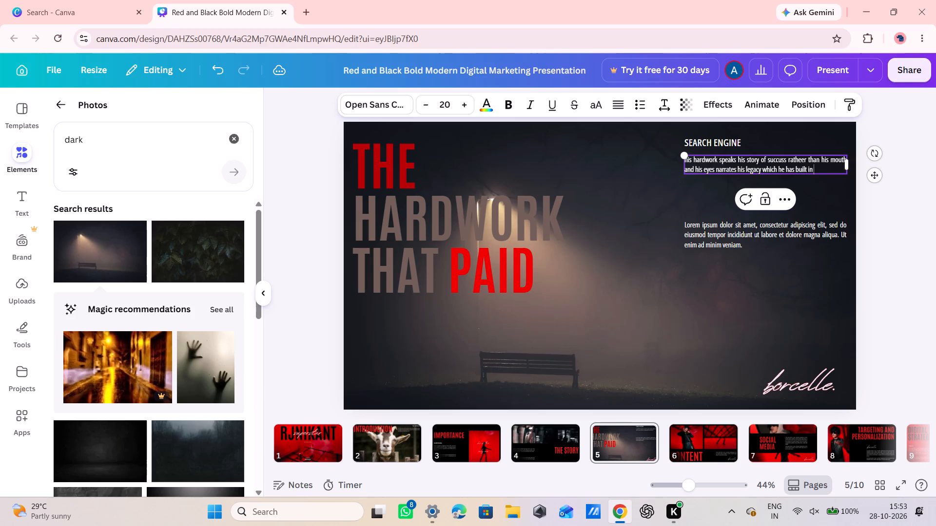
type("past 50 years")
key("space")
Add a new line to page 5's first paragraph reading "and the attitude taht gets reflected through his work is still climbing castles".
key("Return")
type("and the attid")
key("BackSpace")
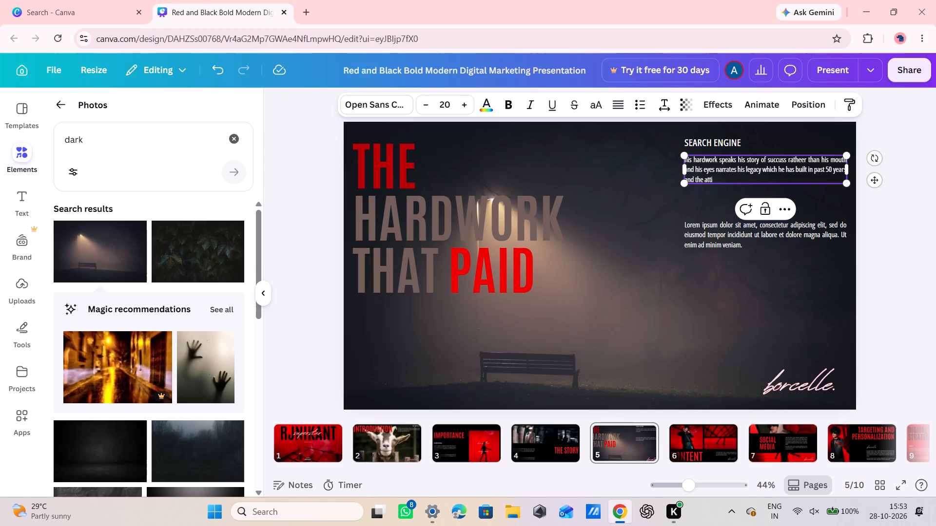
type("tude taht gets reflected")
key("space")
key("space")
key("BackSpace")
key("space")
type("through")
key("space")
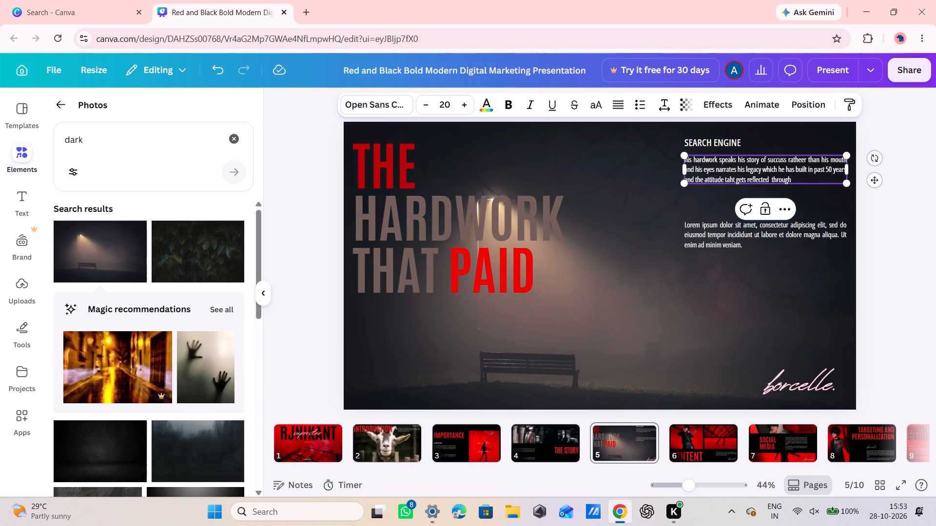
type("his work")
key("space")
type("is still")
key("space")
type("clim")
type("bing castles")
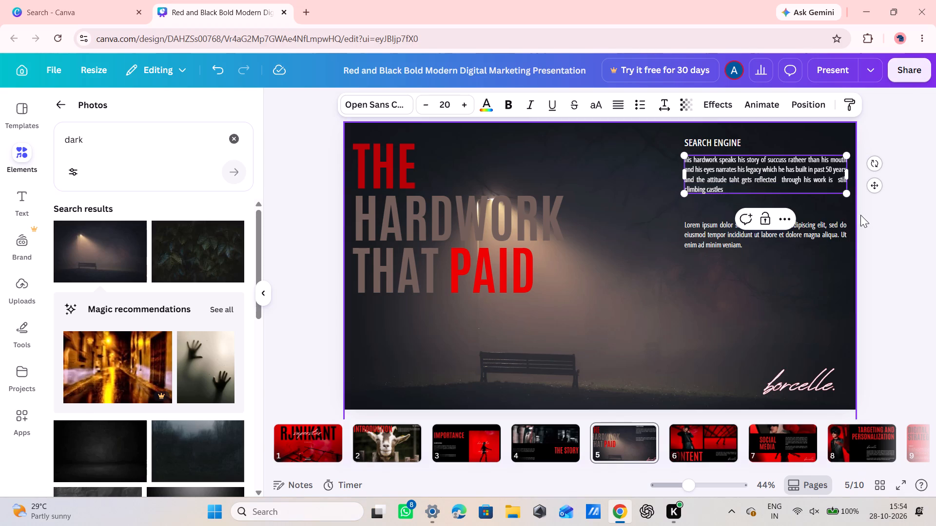
Replace page 5's second paragraph with "the hardwork and strugle taht made him the greatest of all time".
left_click(737, 228)
double_click(713, 233)
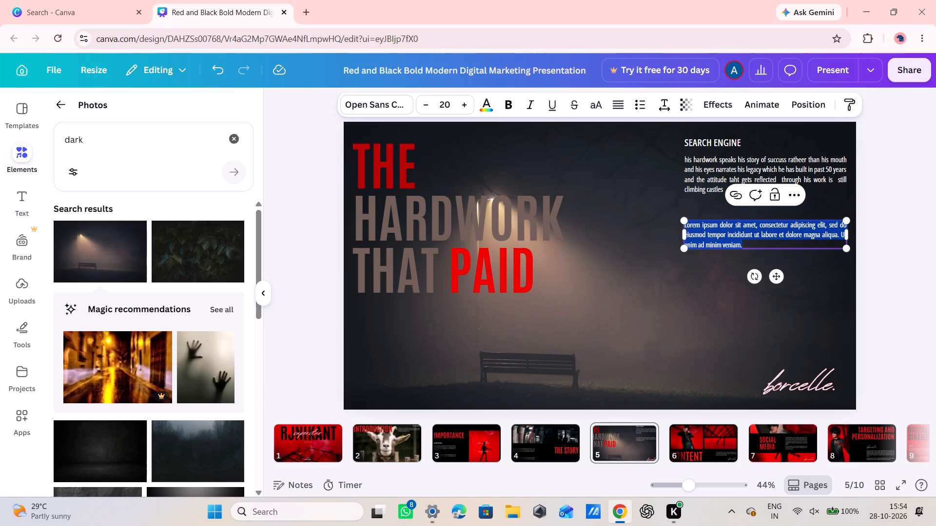
key("BackSpace")
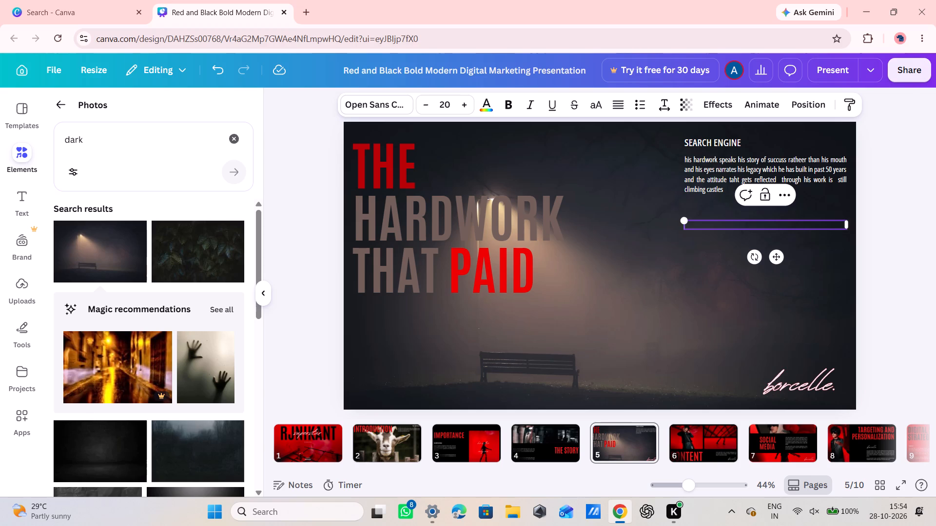
type("the hardwork and str")
type("ugle taht maid")
key("BackSpace")
key("BackSpace")
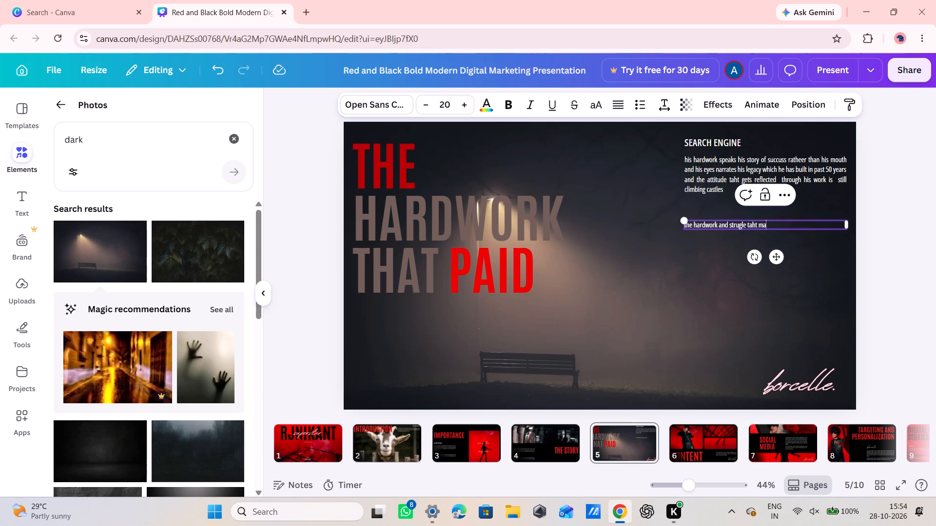
key("BackSpace")
type("ade g")
key("BackSpace")
type("him the greatest")
key("space")
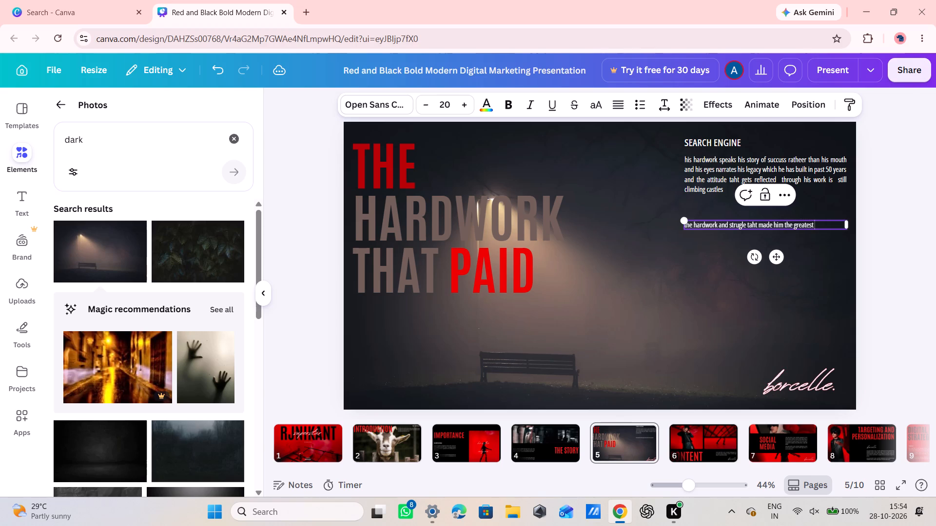
type("of all")
key("space")
type("time")
key("space")
Finish the second paragraph on page 5 with "is not so different than ours.".
type("is")
key("space")
type("not so diffe")
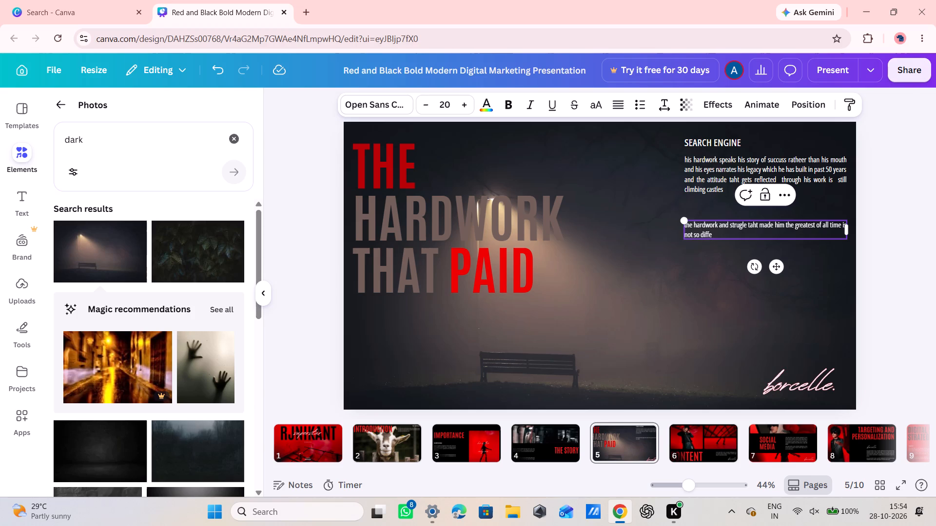
type("rent tahn ours")
key("space")
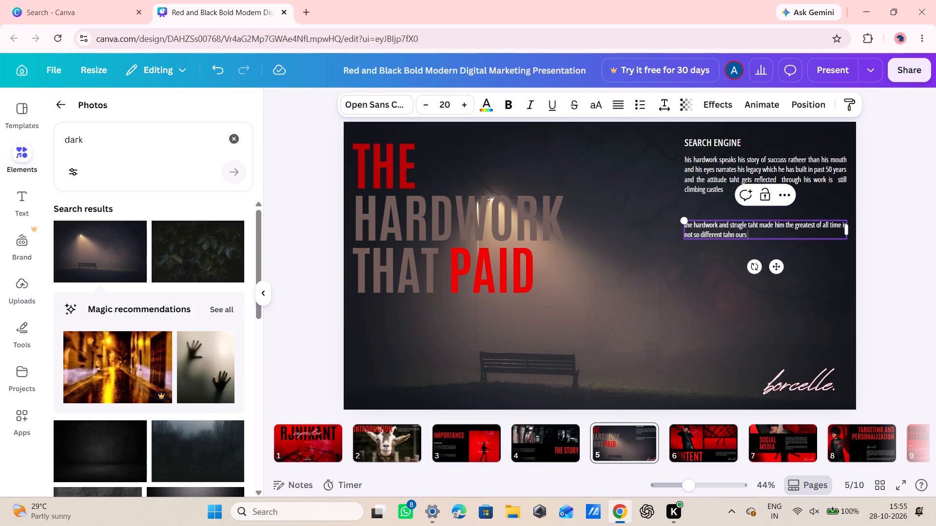
key("BackSpace")
key("BackSpace")
key("BackSpace")
key("BackSpace")
key("BackSpace")
key("BackSpace")
key("BackSpace")
key("BackSpace")
key("BackSpace")
key("BackSpace")
type("than ours")
key("period")
left_click(670, 301)
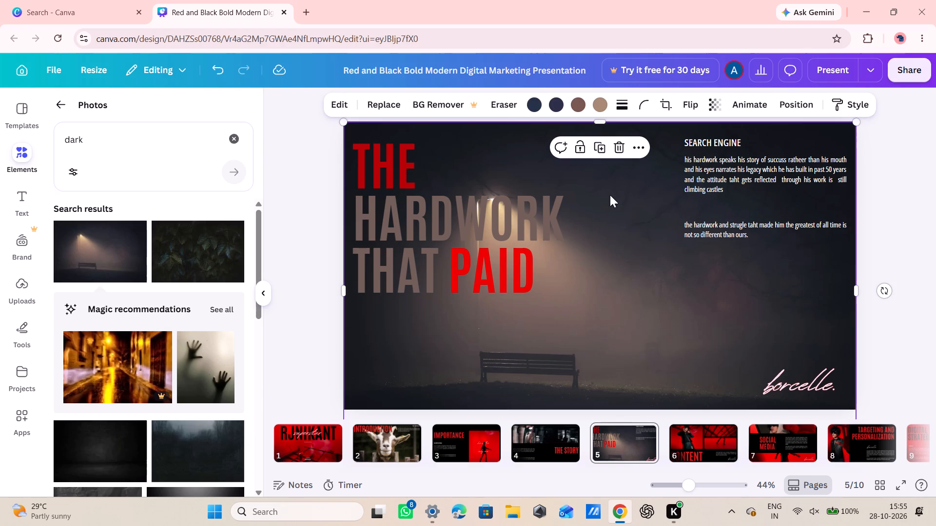
Review pages 1 to 6 of the presentation, comparing the finished pages with the untouched page 6.
left_click(532, 450)
left_click(706, 442)
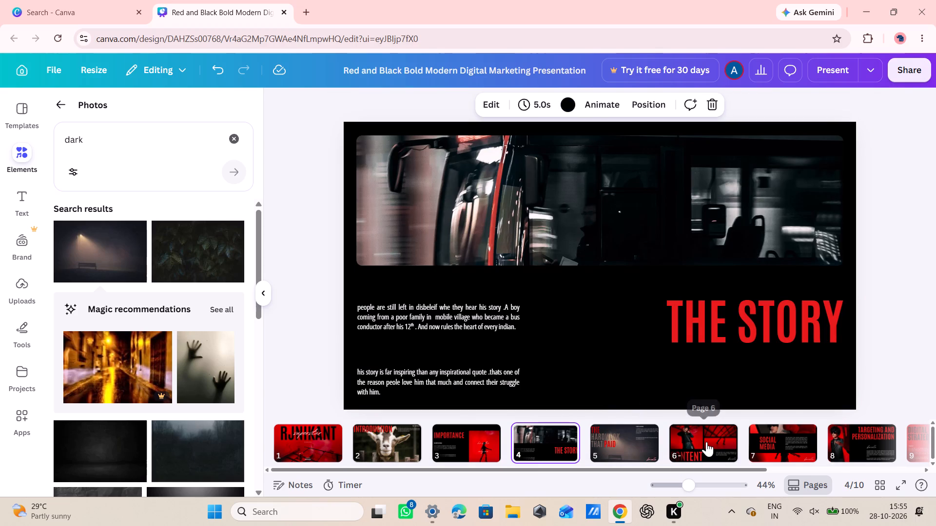
scroll(706, 442, "left", 1)
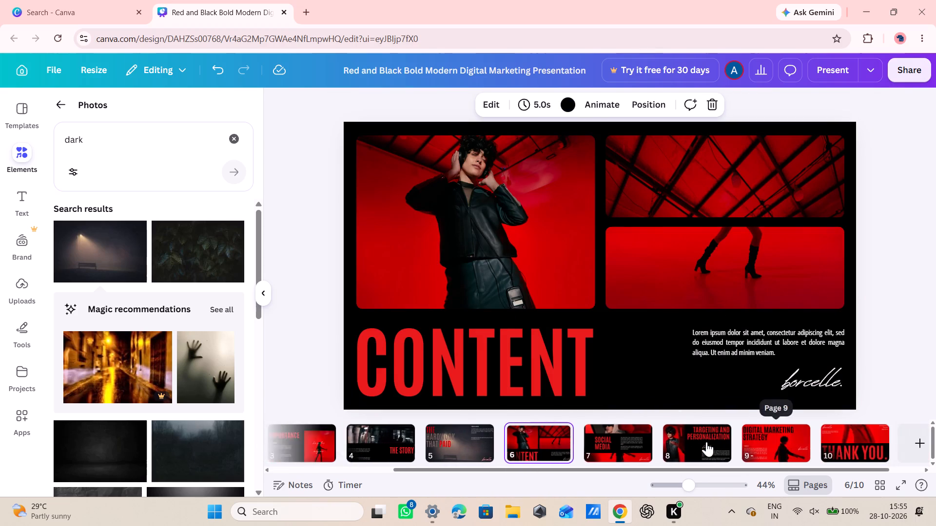
scroll(706, 442, "right", 2)
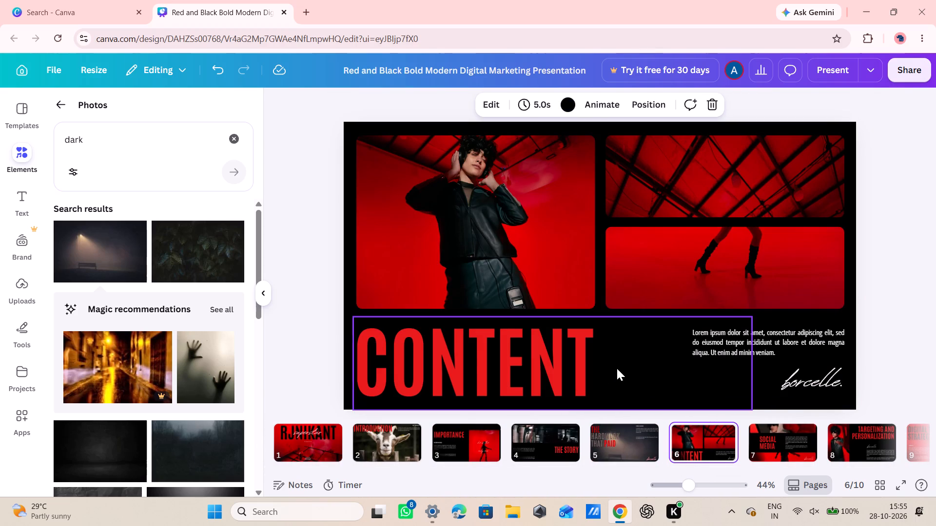
left_click(294, 436)
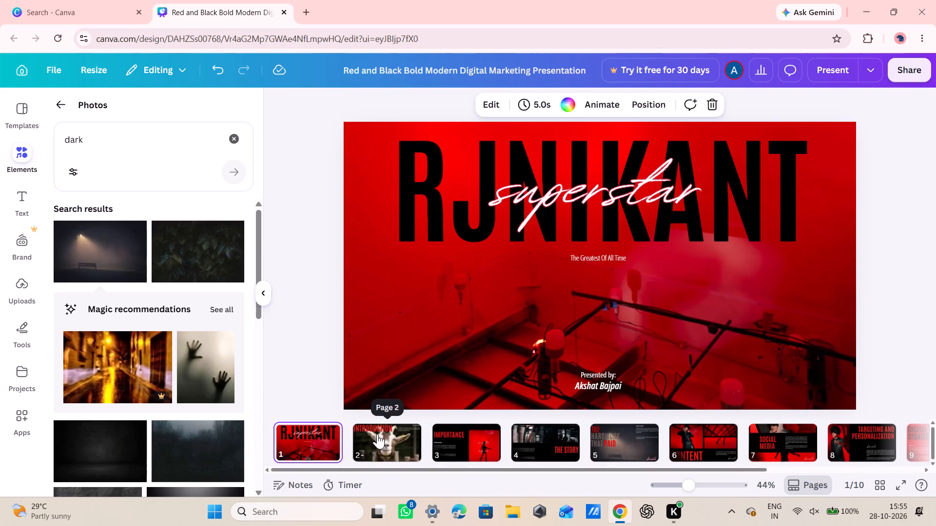
left_click(377, 434)
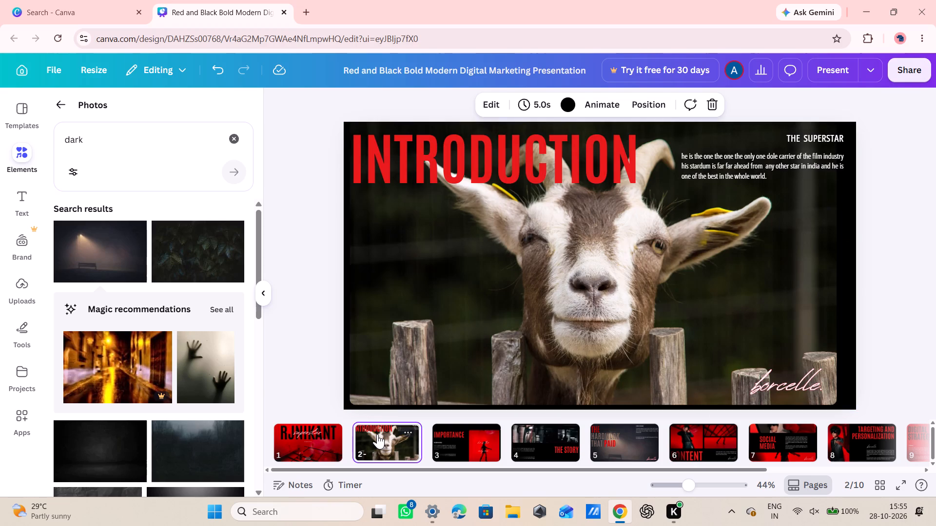
left_click(460, 440)
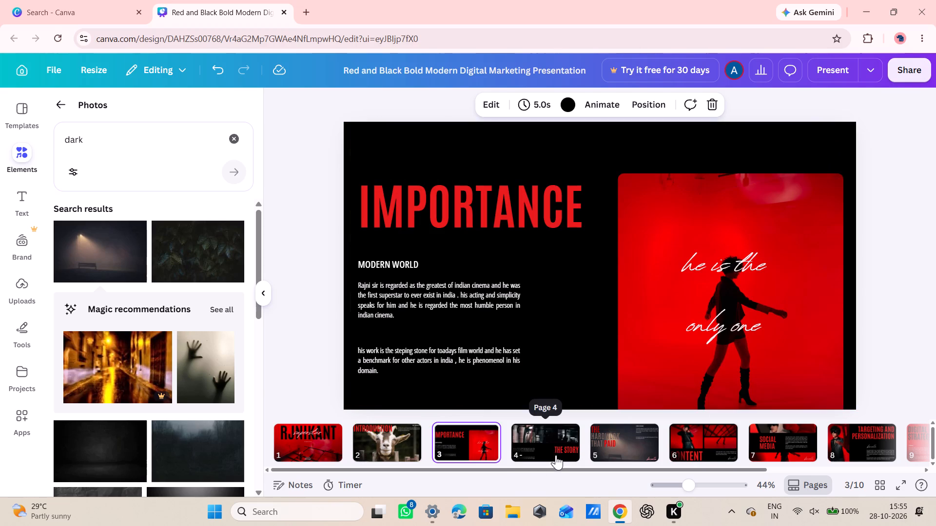
left_click(550, 443)
left_click(605, 447)
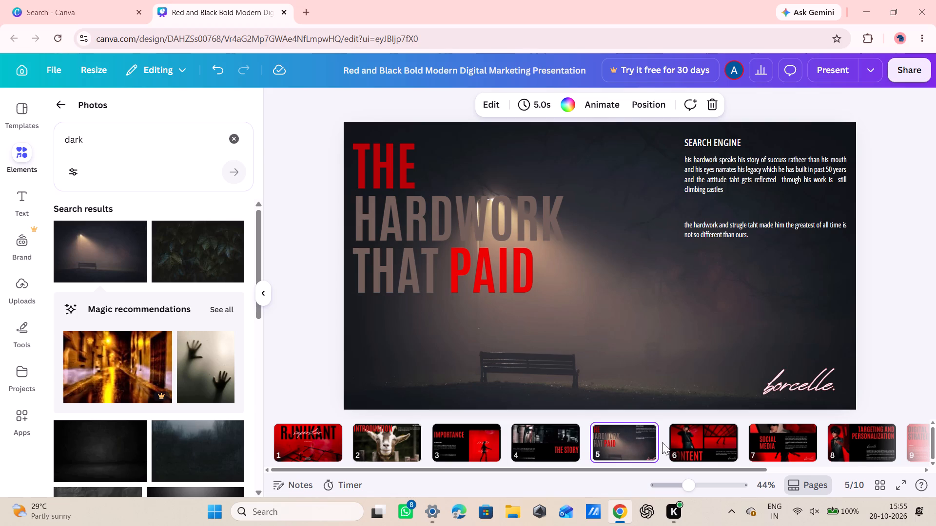
left_click(688, 447)
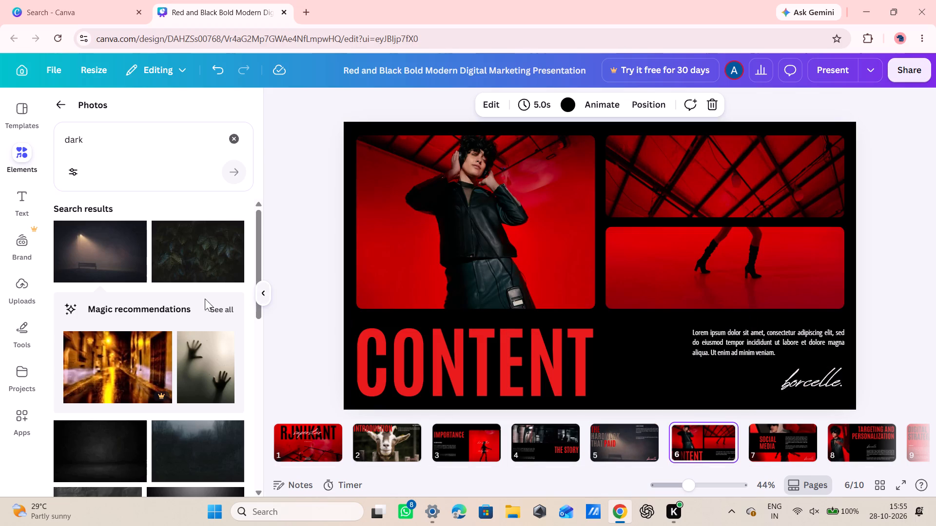
Browse the "dark" photo results for a picture that could suit page 6.
scroll(183, 387, "down", 4)
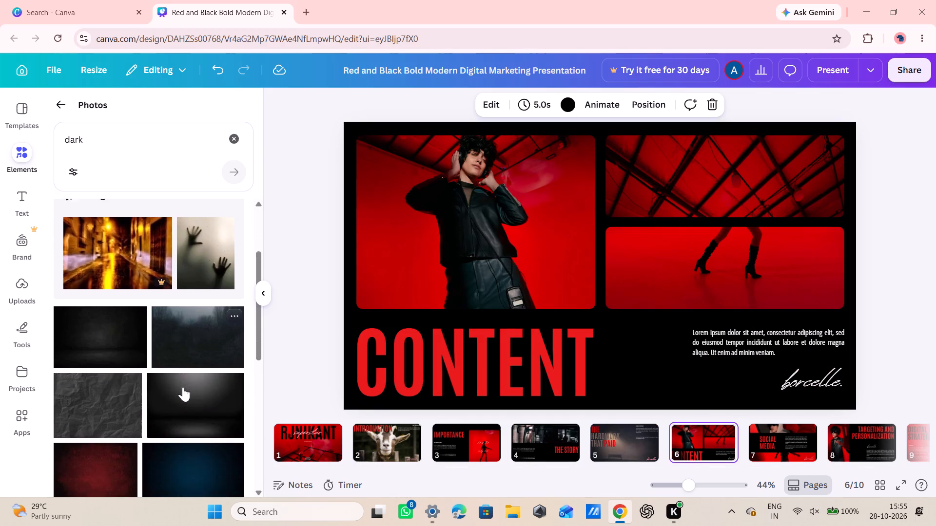
scroll(183, 387, "down", 1)
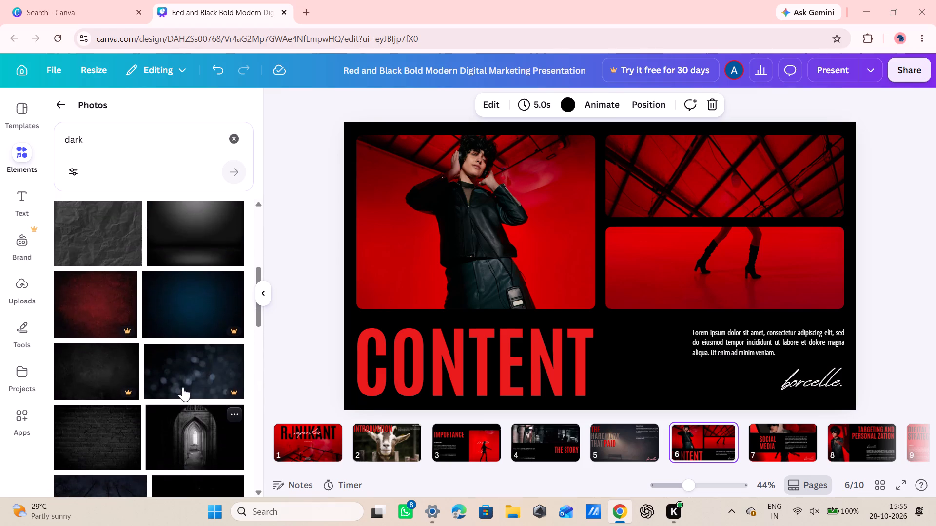
scroll(183, 387, "down", 1)
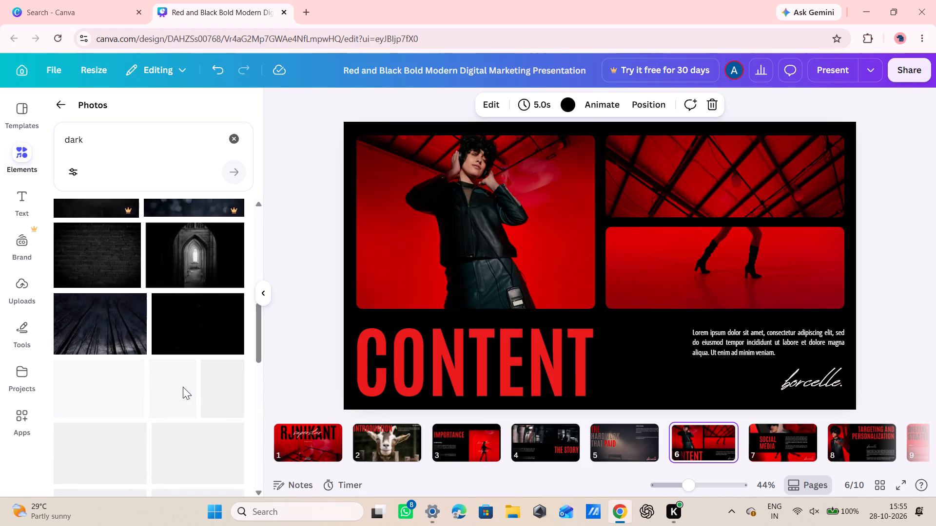
scroll(183, 387, "up", 2)
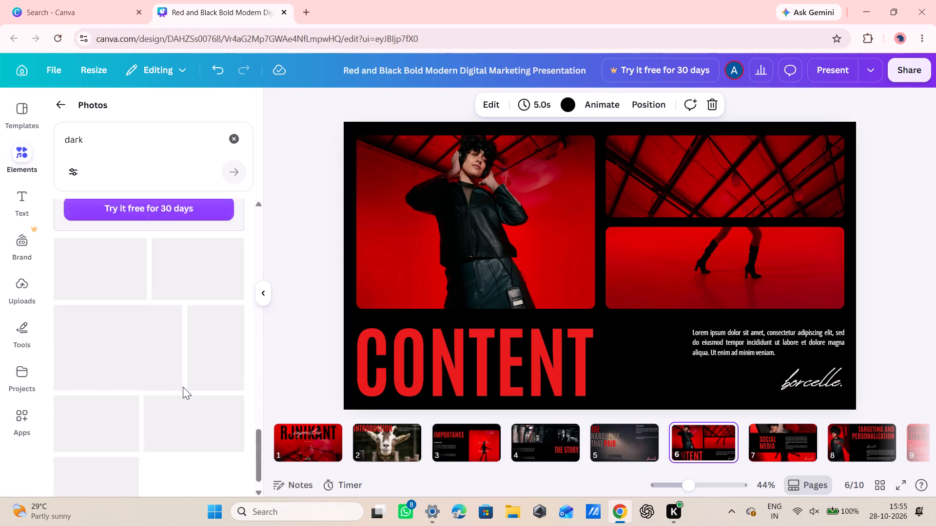
scroll(183, 387, "up", 8)
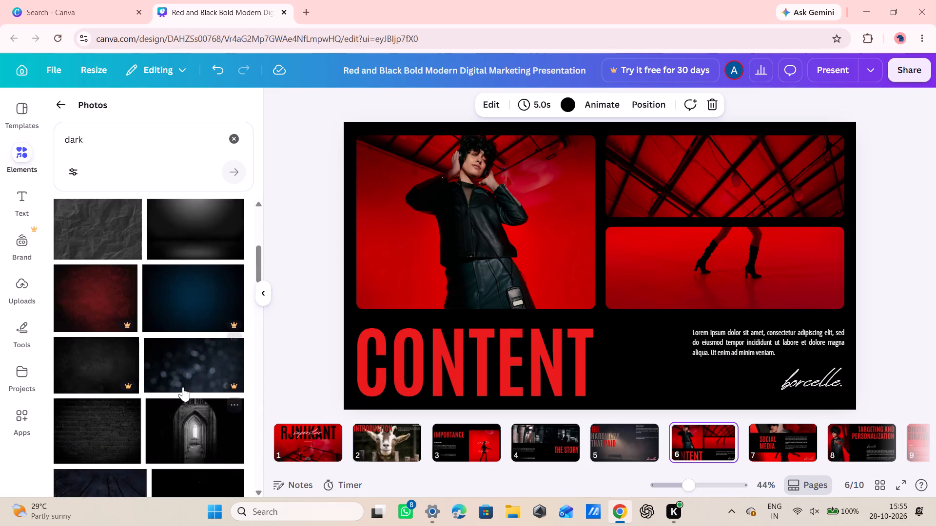
scroll(183, 387, "up", 8)
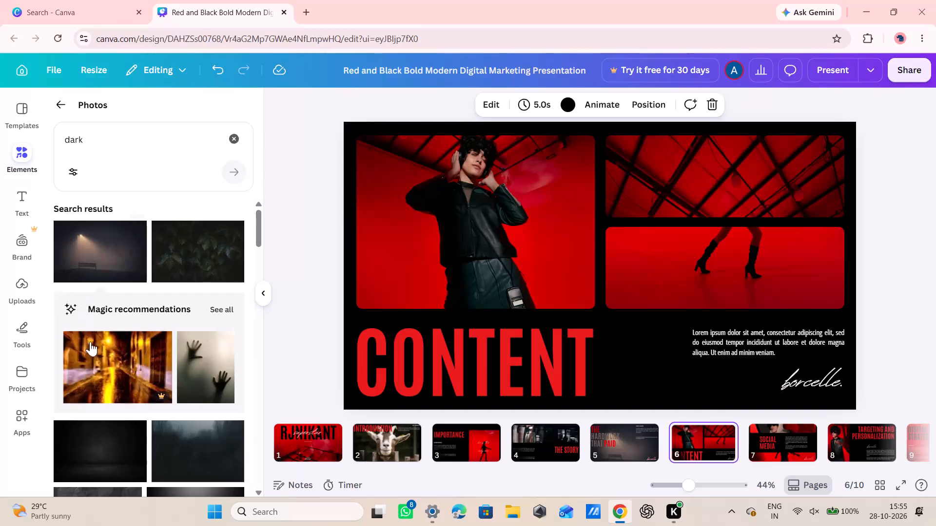
Replace page 6's large heading "CONTENT" with "works".
double_click(404, 365)
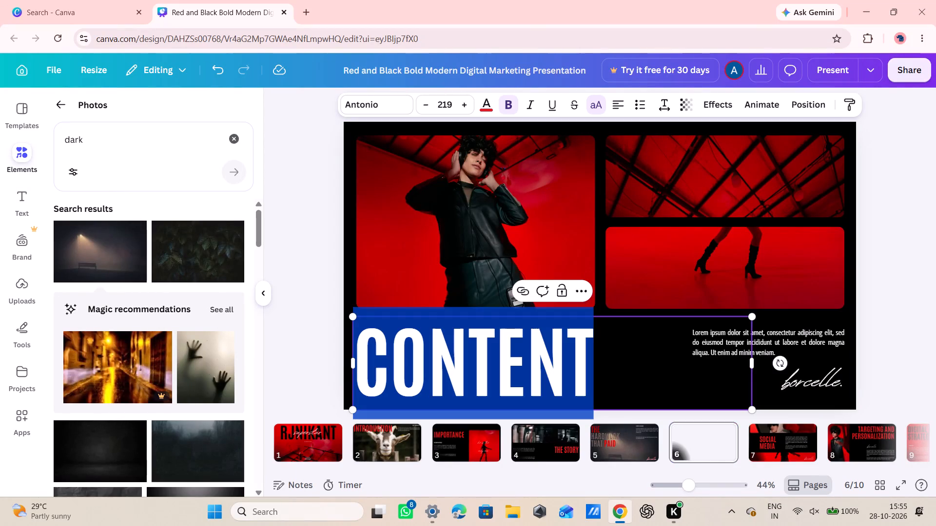
key("BackSpace")
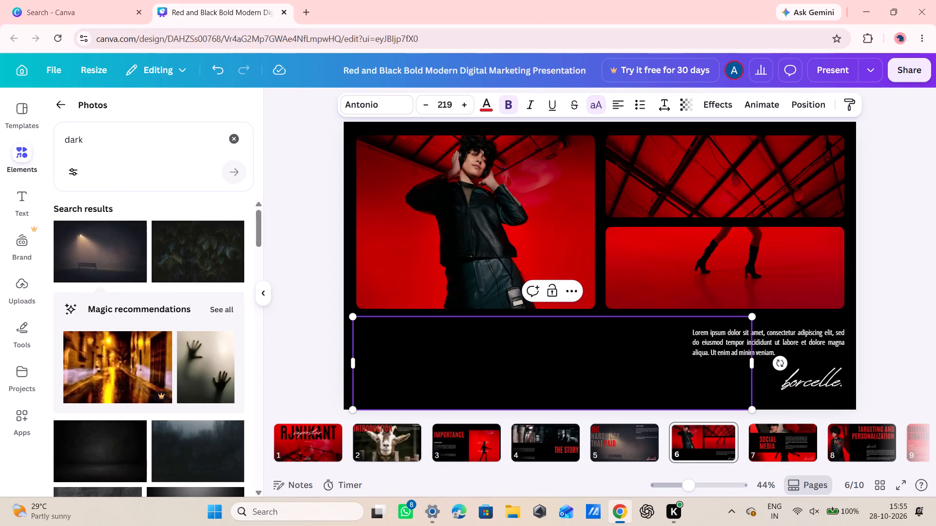
type("works")
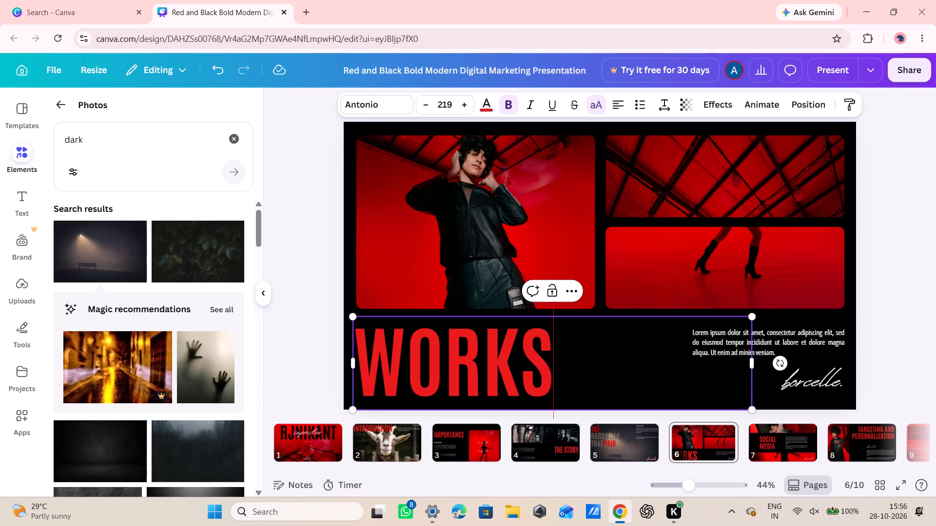
Fill page 6's largest picture frame with the photo of shadowy hands behind glass and delete the spare copy.
left_click(487, 205)
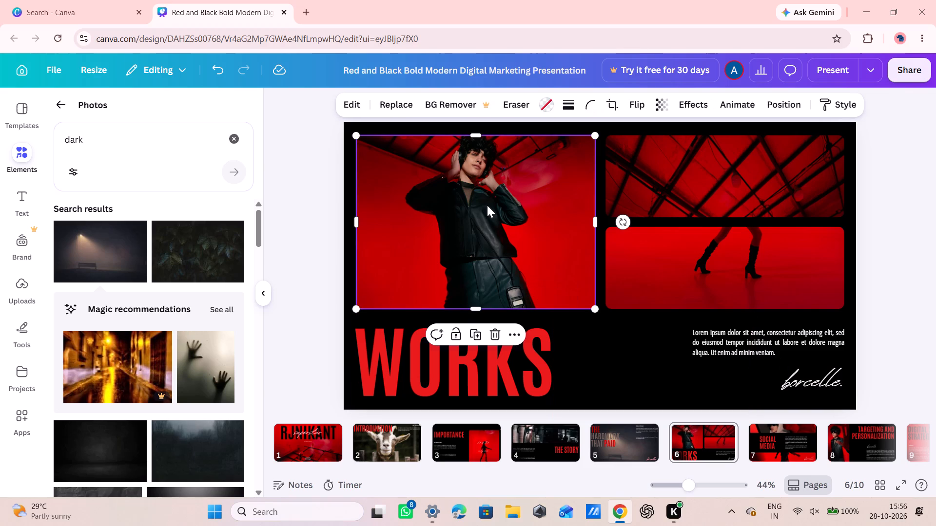
scroll(124, 340, "down", 2)
scroll(124, 340, "up", 1)
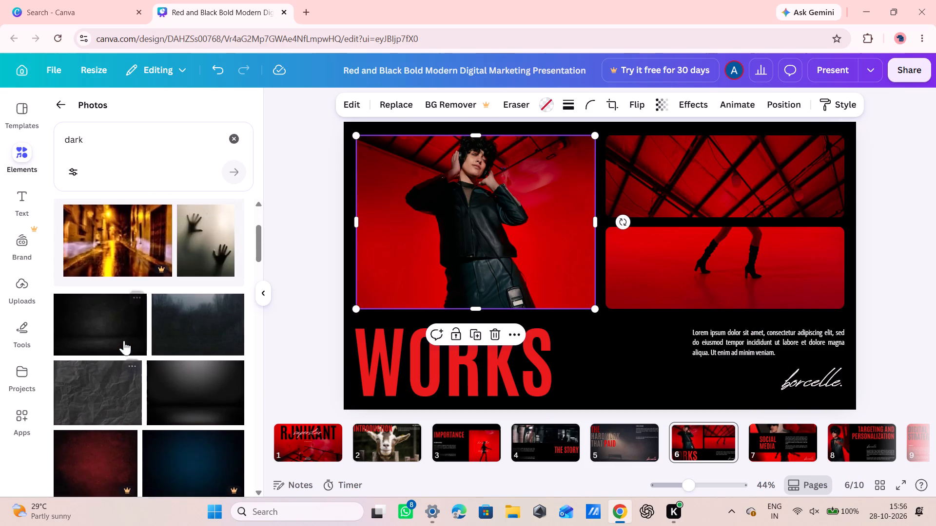
scroll(124, 340, "up", 1)
double_click(212, 272)
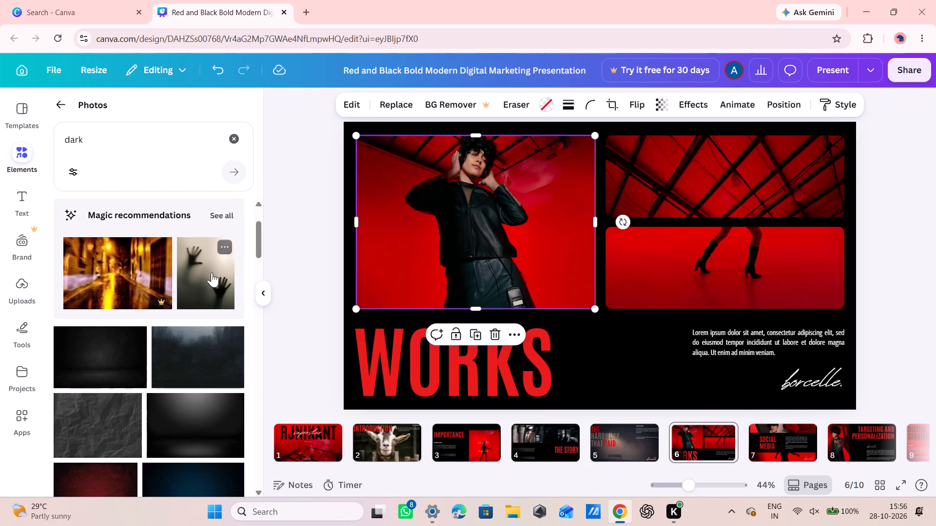
left_click_drag(600, 244, 480, 191)
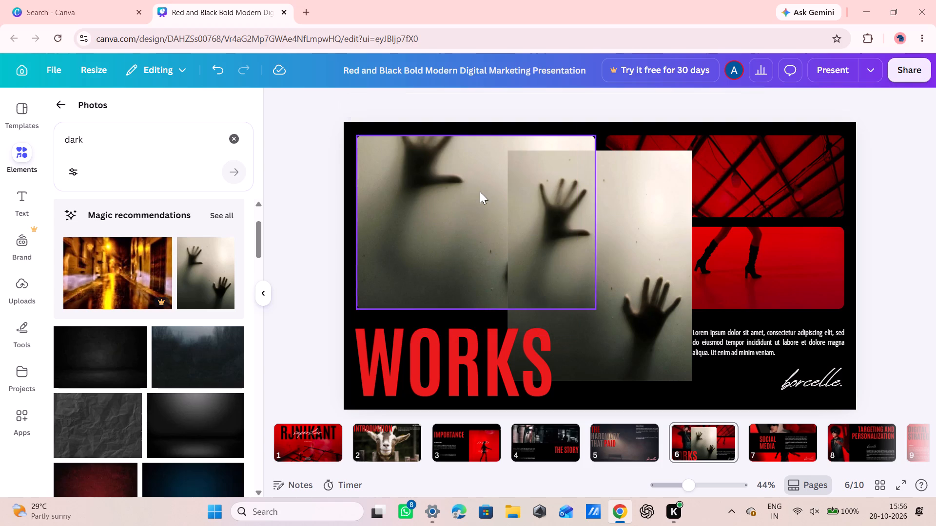
left_click(634, 219)
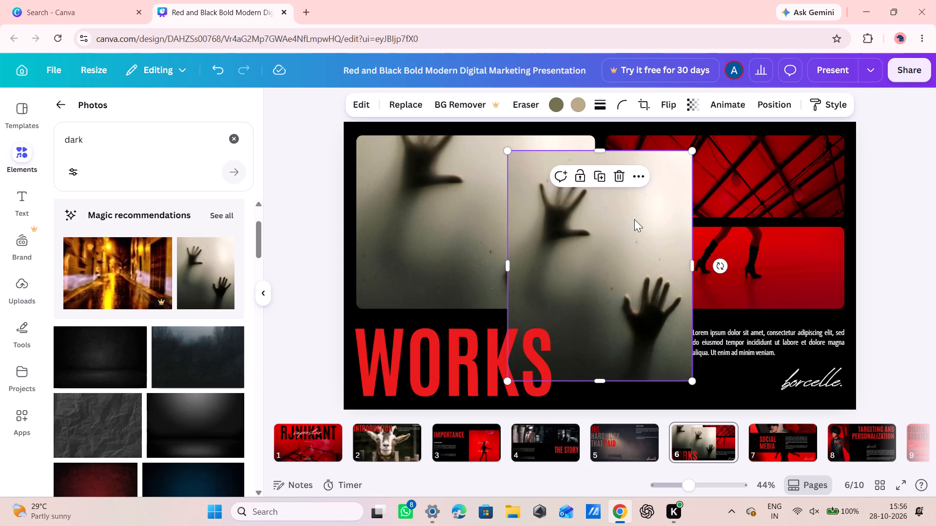
left_click(634, 219)
left_click(624, 192)
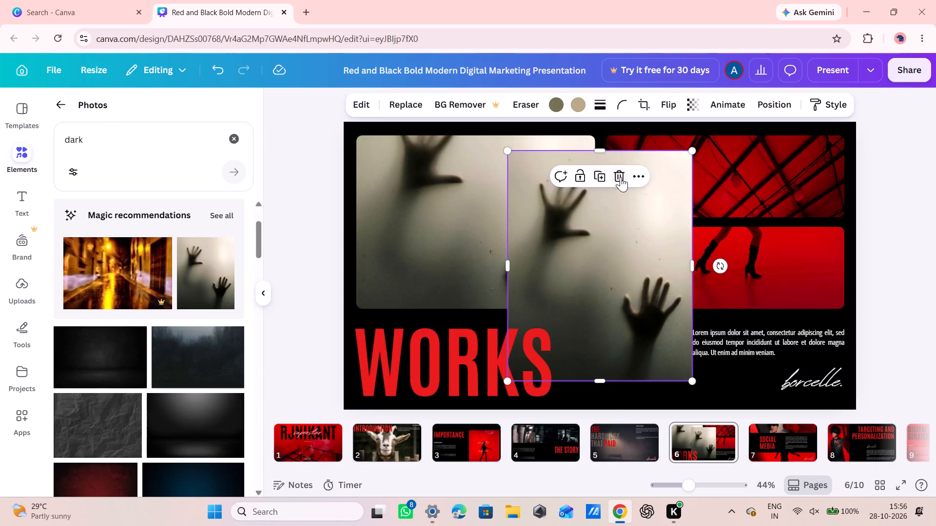
left_click(620, 176)
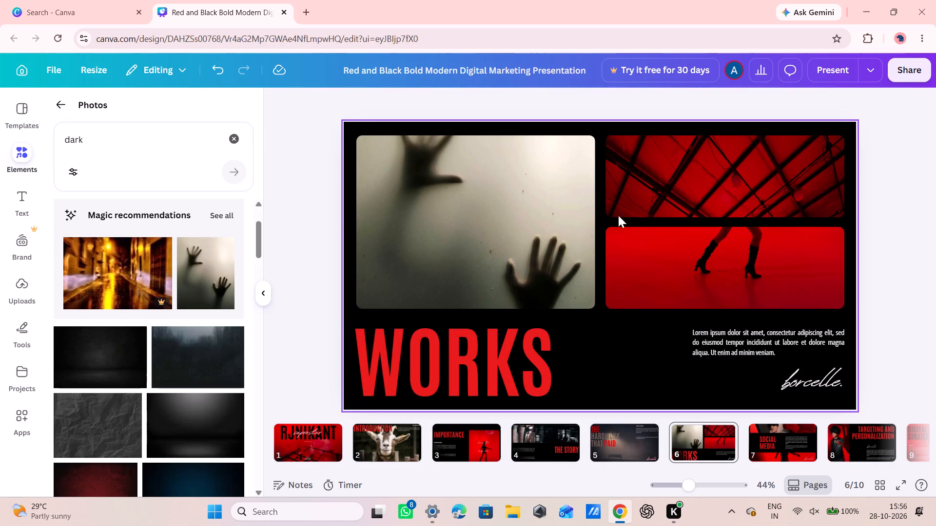
Search the photos for "robot", put the human-and-robot-hands picture in page 6's upper small frame, and delete the spare copy.
left_click(230, 139)
type("robot")
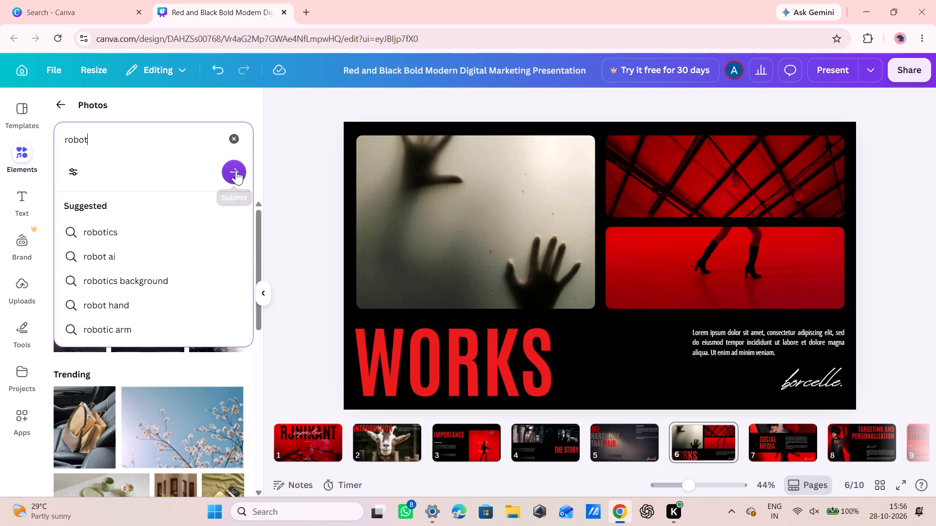
left_click(236, 170)
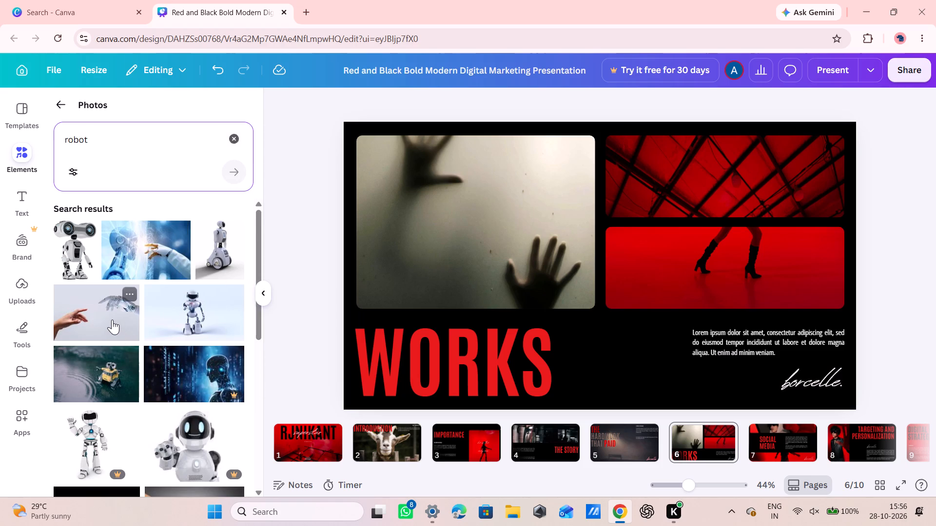
double_click(112, 319)
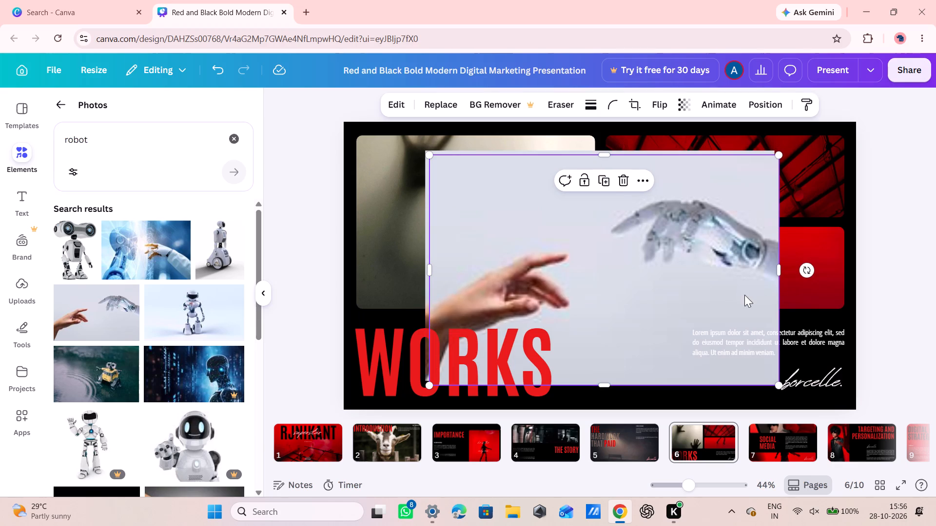
double_click(786, 209)
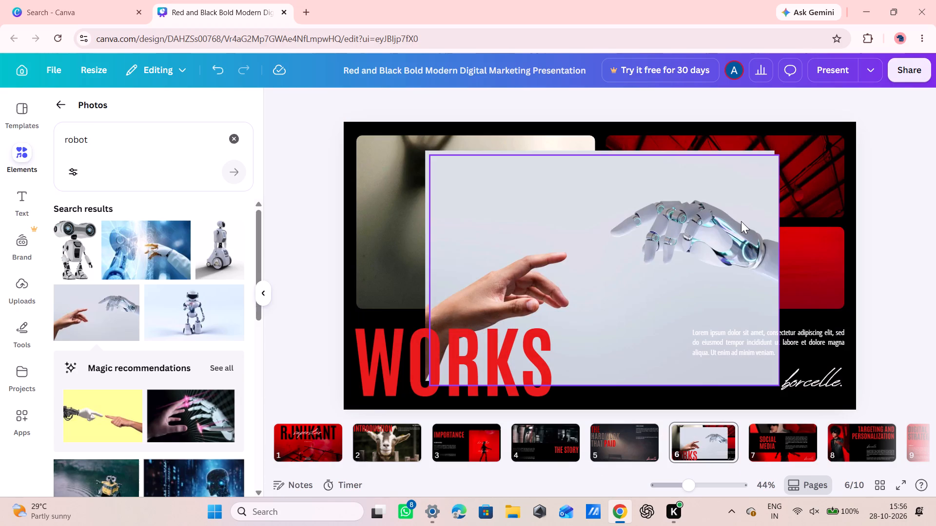
left_click_drag(706, 225, 776, 169)
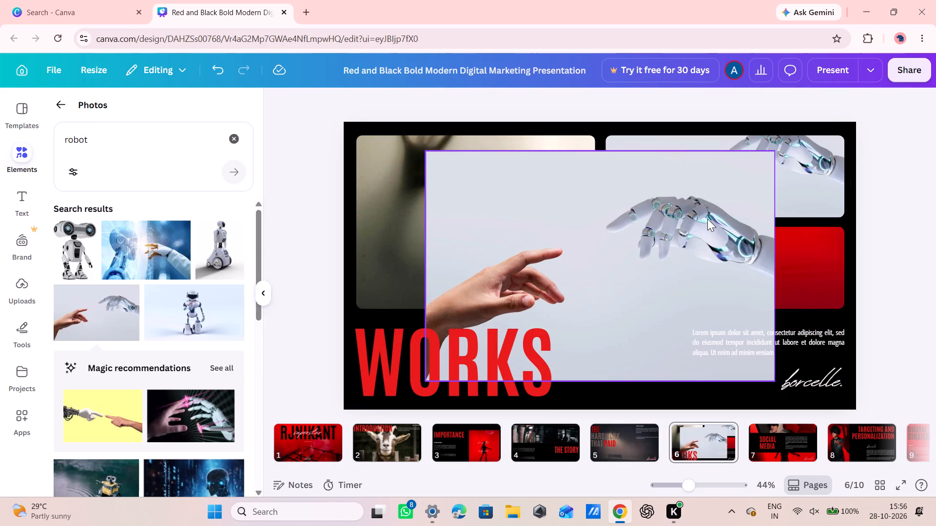
left_click(667, 198)
left_click(623, 170)
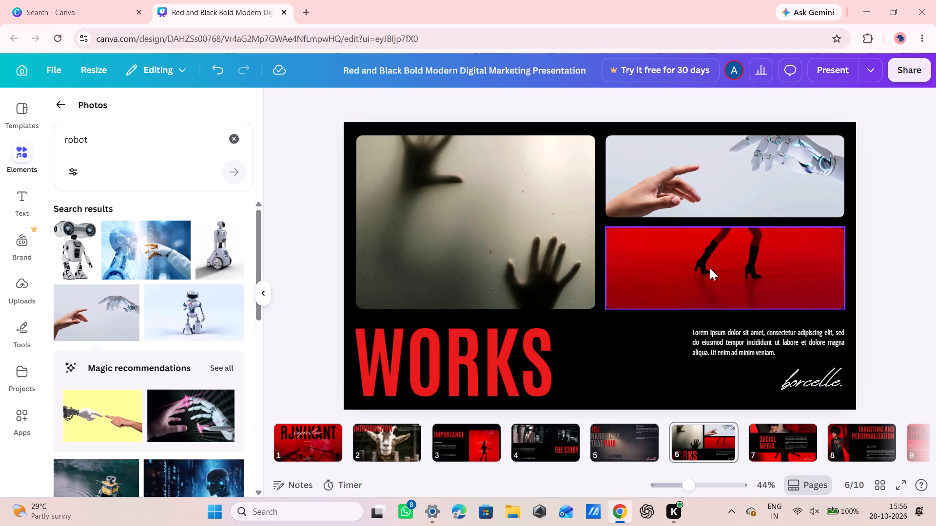
Search the photos for "acting" and look through the results for a picture suiting page 6's lower small frame.
scroll(155, 359, "down", 5)
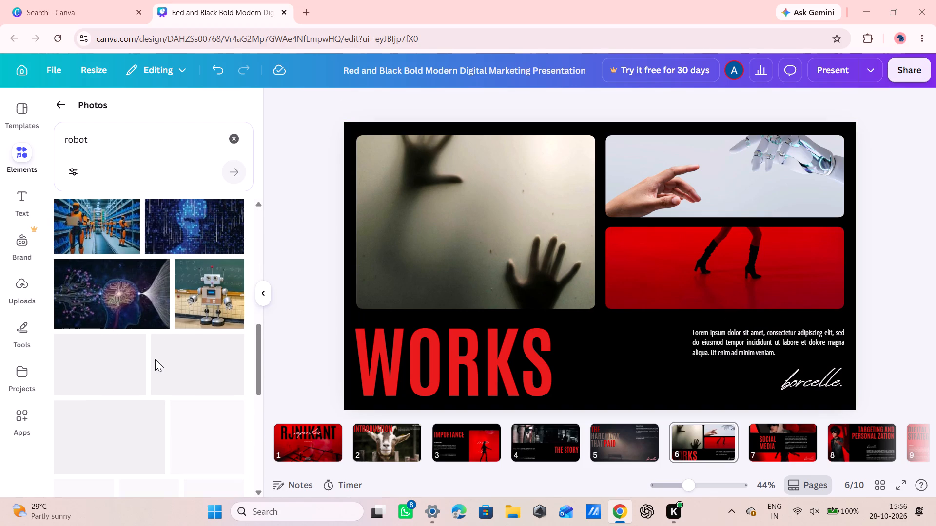
left_click(233, 132)
type("acting")
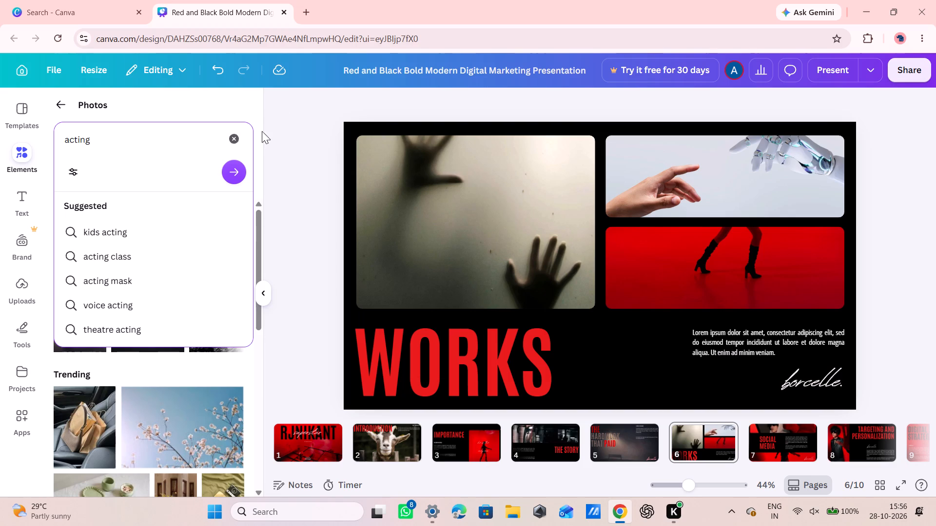
left_click(230, 175)
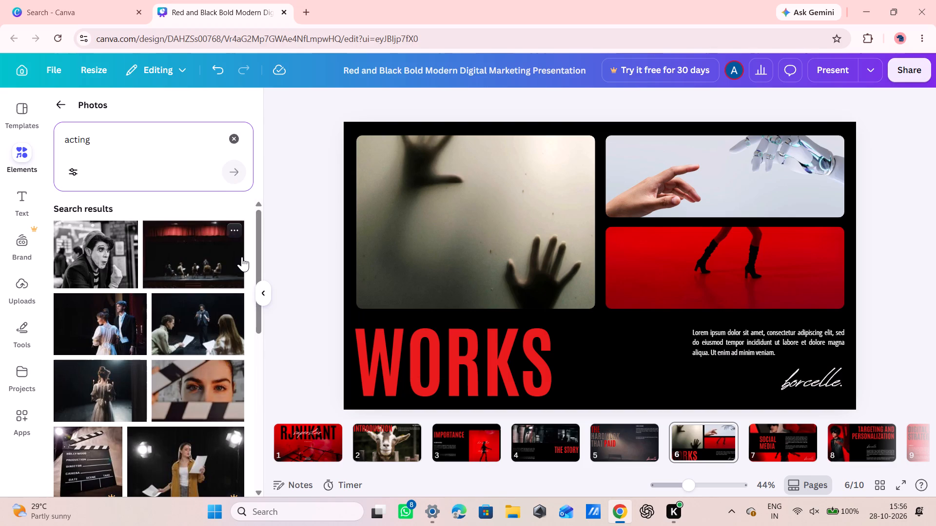
scroll(175, 321, "down", 2)
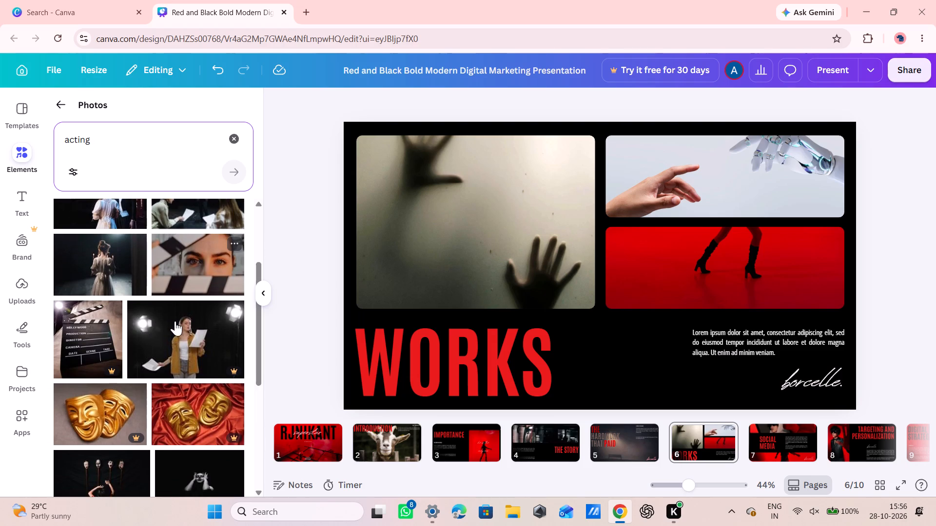
scroll(175, 321, "down", 1)
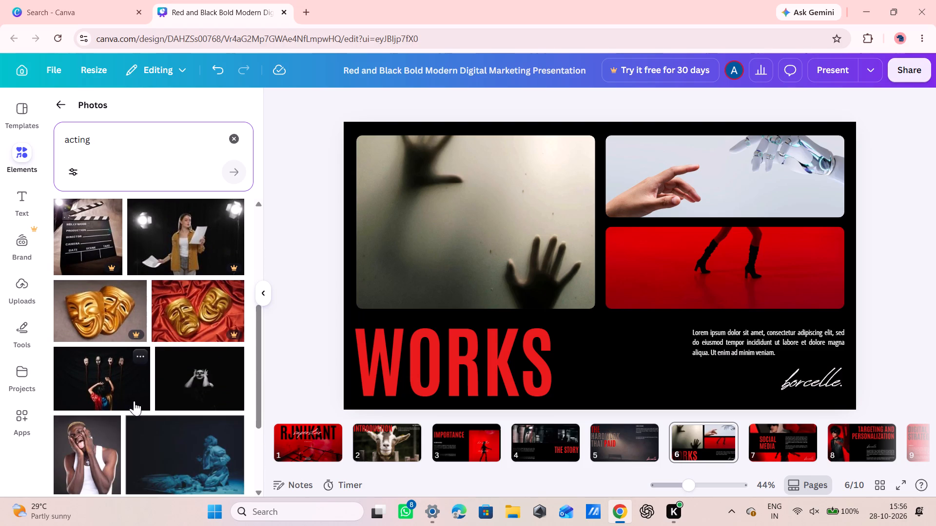
scroll(157, 407, "down", 1)
scroll(157, 407, "up", 1)
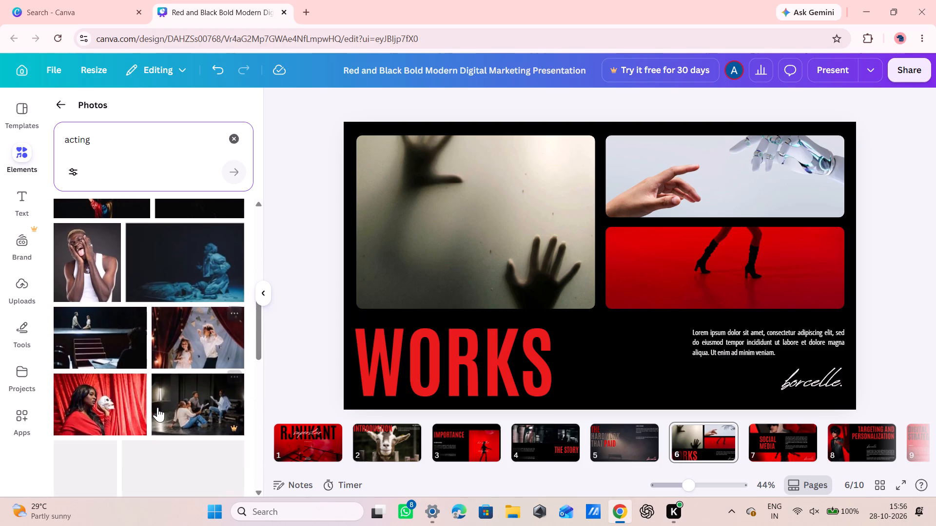
scroll(157, 407, "up", 1)
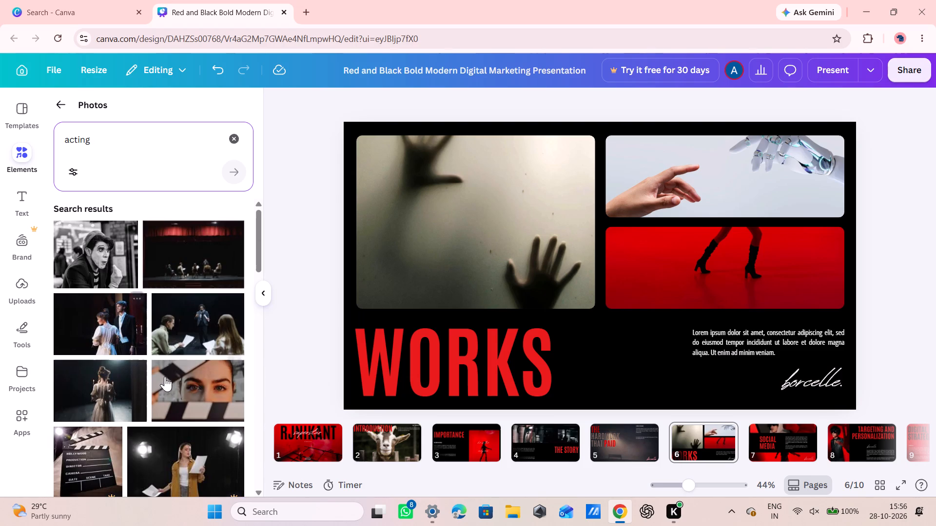
scroll(165, 376, "down", 6)
scroll(165, 376, "up", 1)
scroll(165, 376, "down", 1)
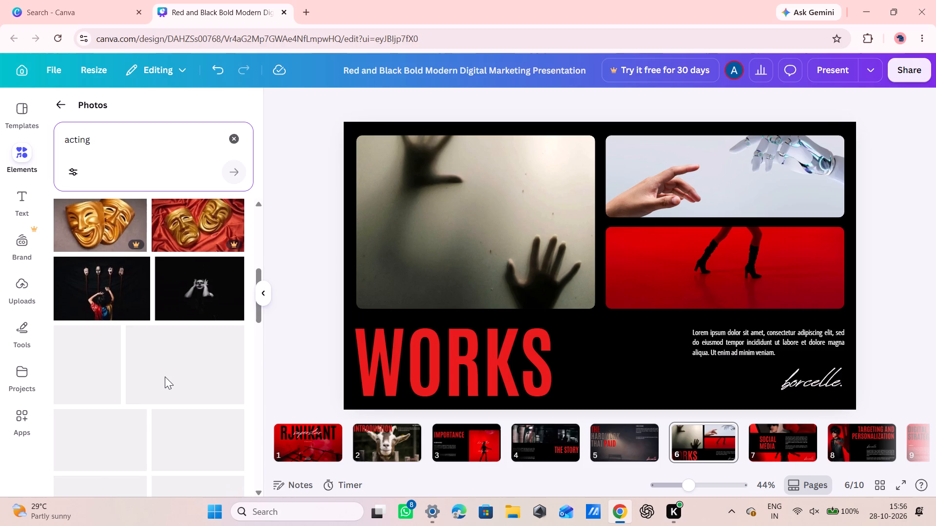
scroll(165, 376, "down", 6)
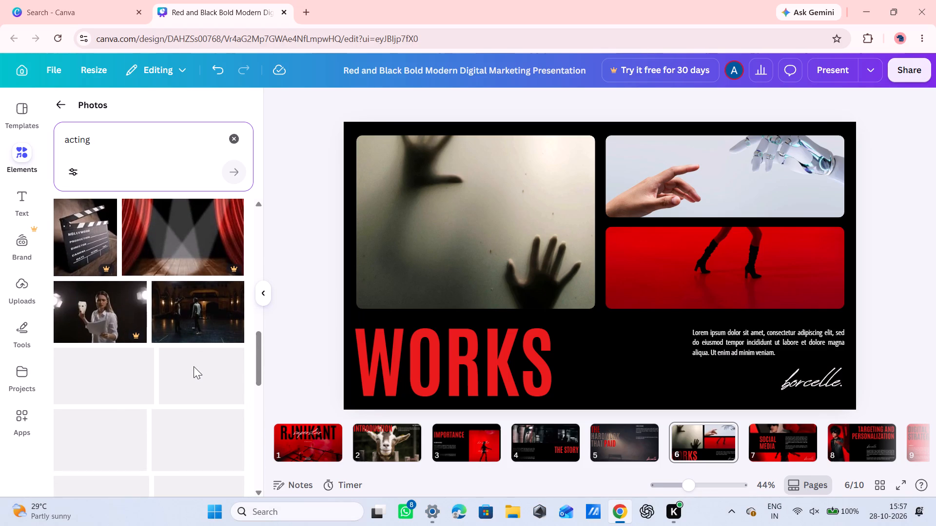
scroll(197, 324, "down", 3)
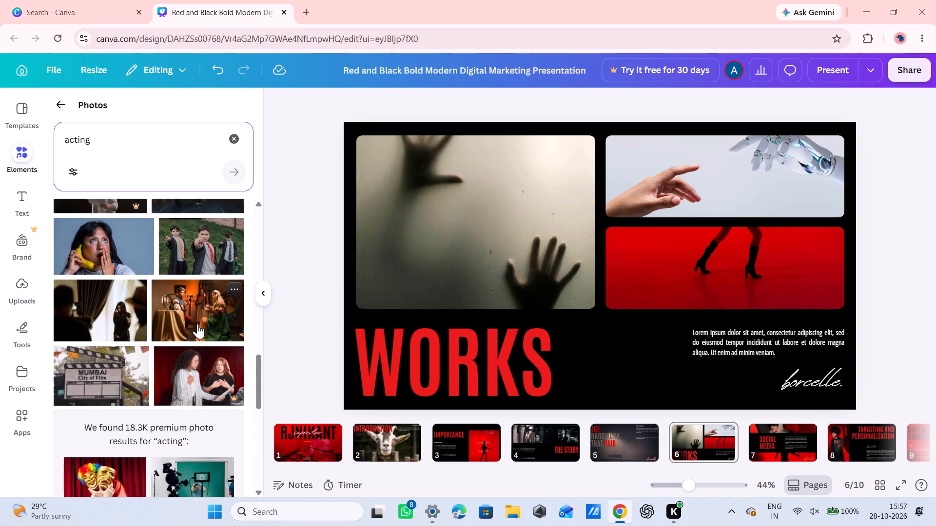
scroll(197, 324, "down", 4)
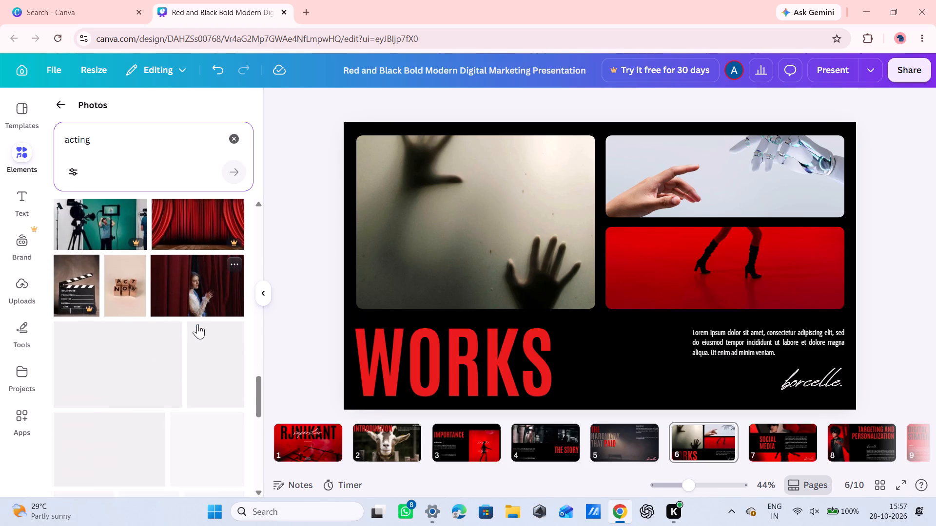
scroll(197, 324, "down", 2)
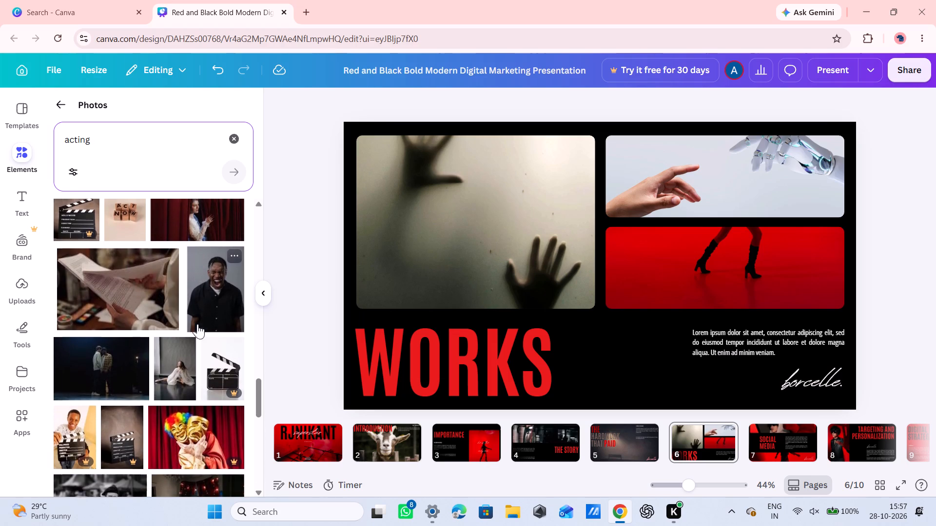
scroll(197, 324, "down", 1)
scroll(197, 324, "up", 2)
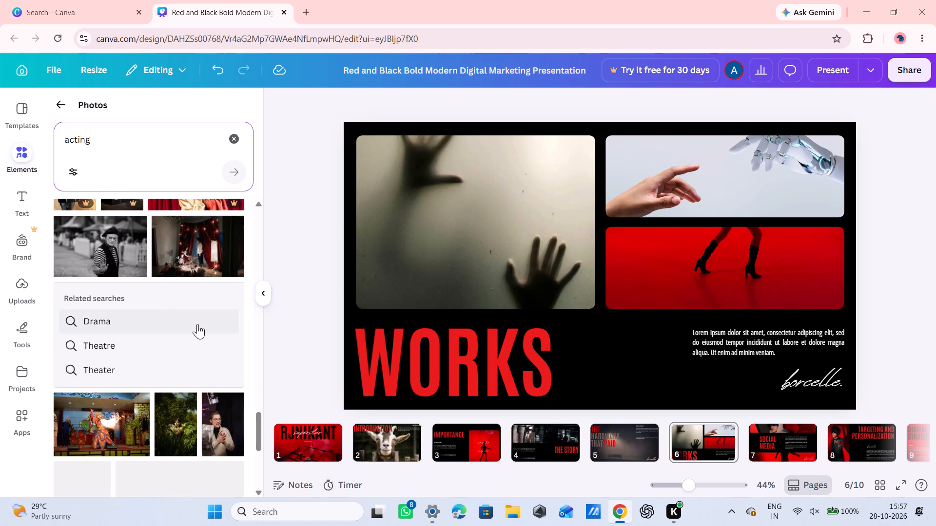
Fill page 6's lower small frame with the black-and-white photo of the mime in a beret and delete the spare copy.
double_click(117, 248)
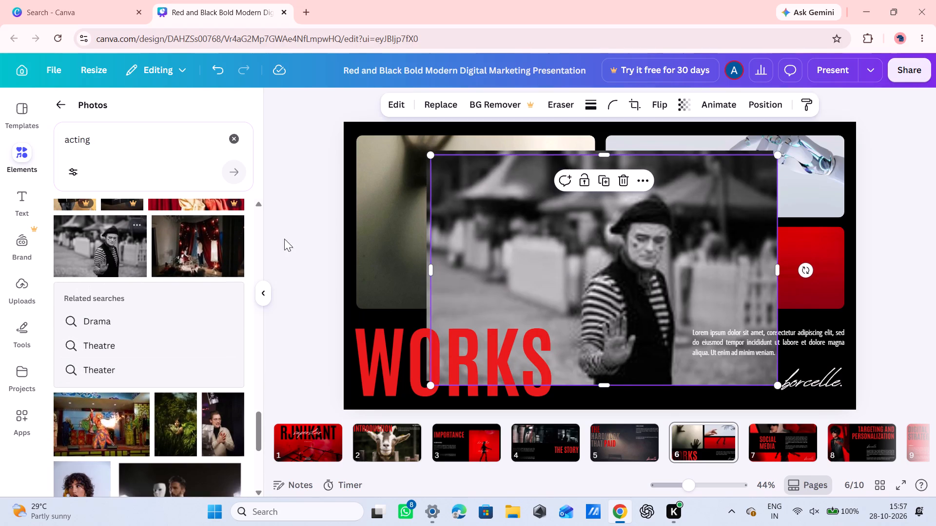
left_click_drag(679, 283, 784, 284)
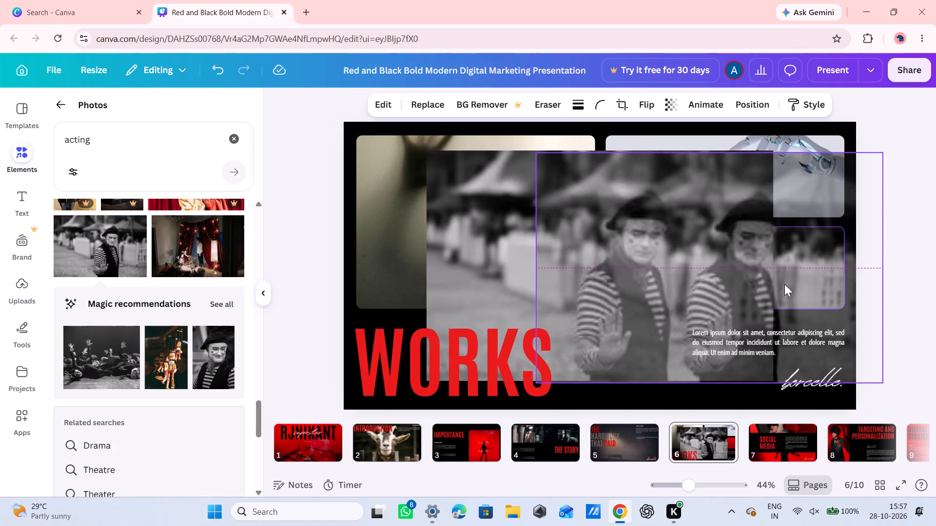
left_click(624, 175)
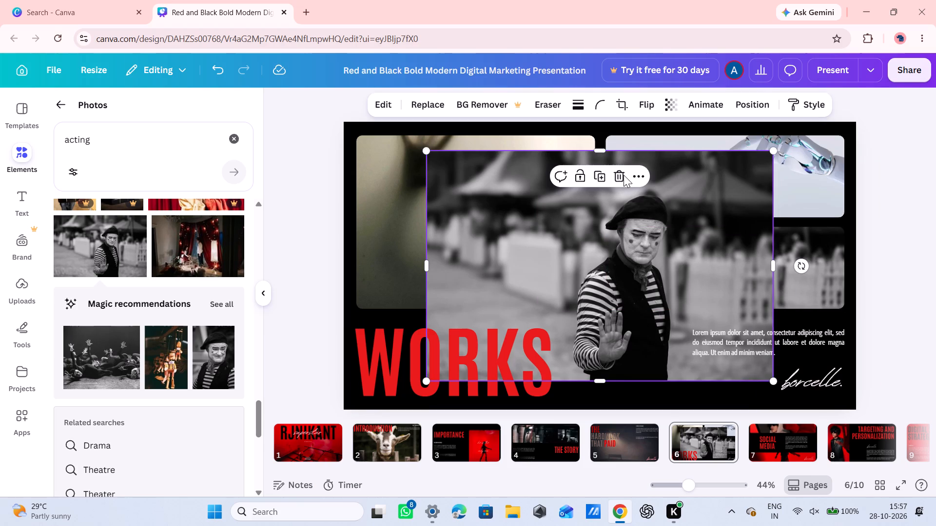
left_click(614, 173)
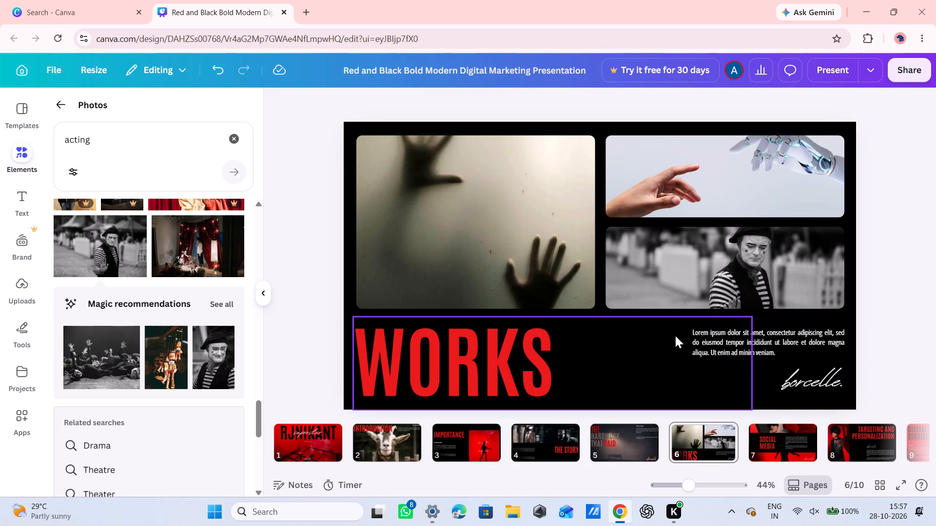
Replace page 6's placeholder paragraph with "his works like him needs no introduction ,world will remember him and his work for ever and ever .".
left_click(764, 344)
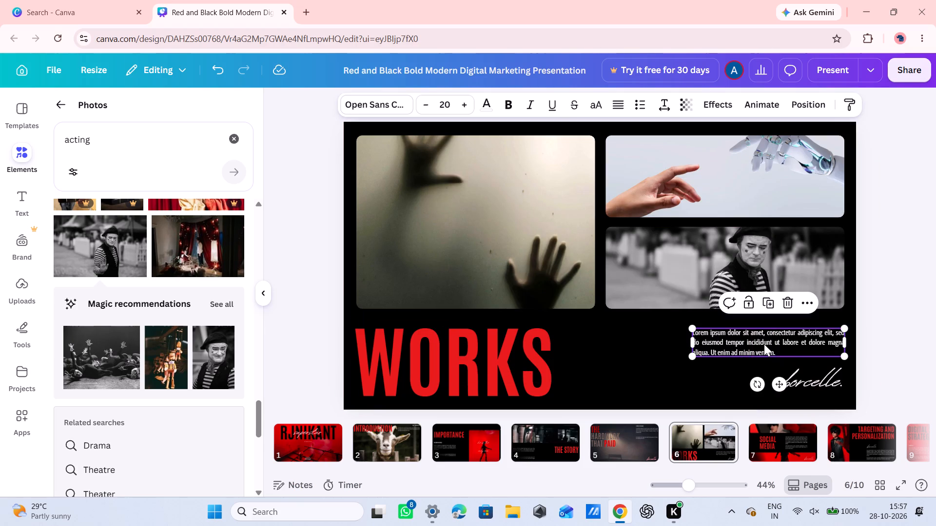
double_click(764, 344)
key("BackSpace")
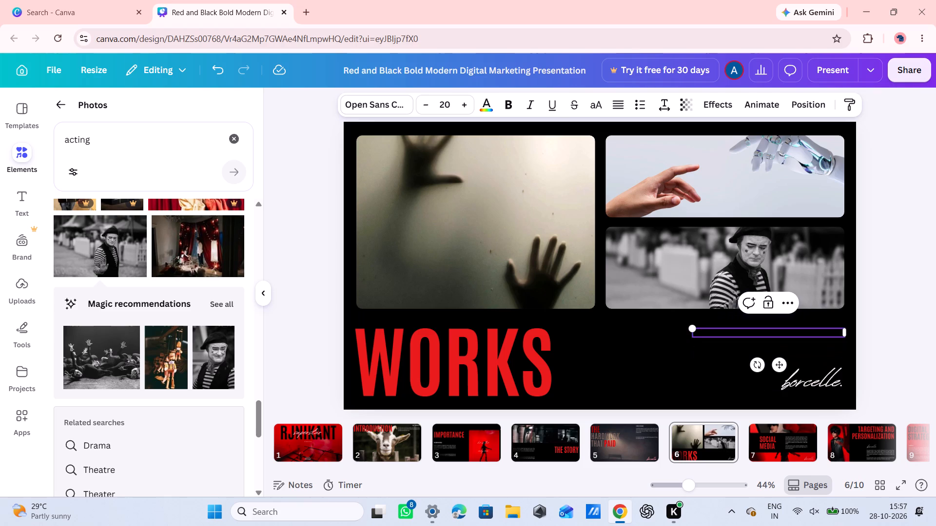
type("his works")
key("space")
type("like him needs no introduction")
key("space")
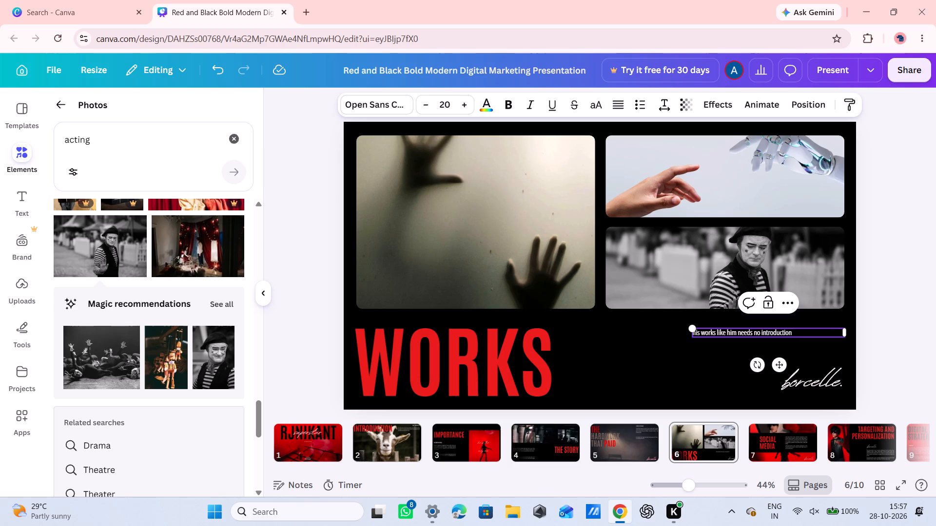
key("comma")
type("world will no")
key("BackSpace")
key("BackSpace")
key("n")
key("BackSpace")
type("reme")
type("mber")
key("space")
type("him al")
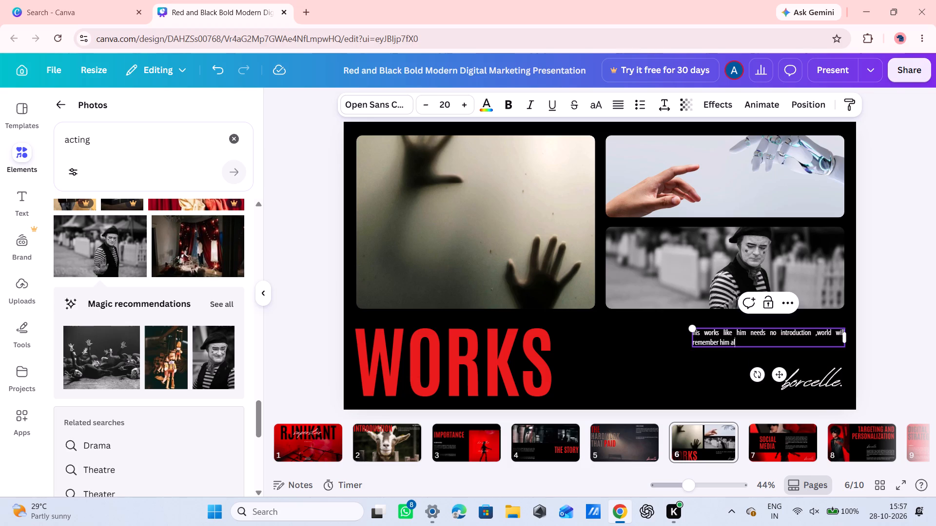
key("BackSpace")
type("nd his work for ever and")
key("space")
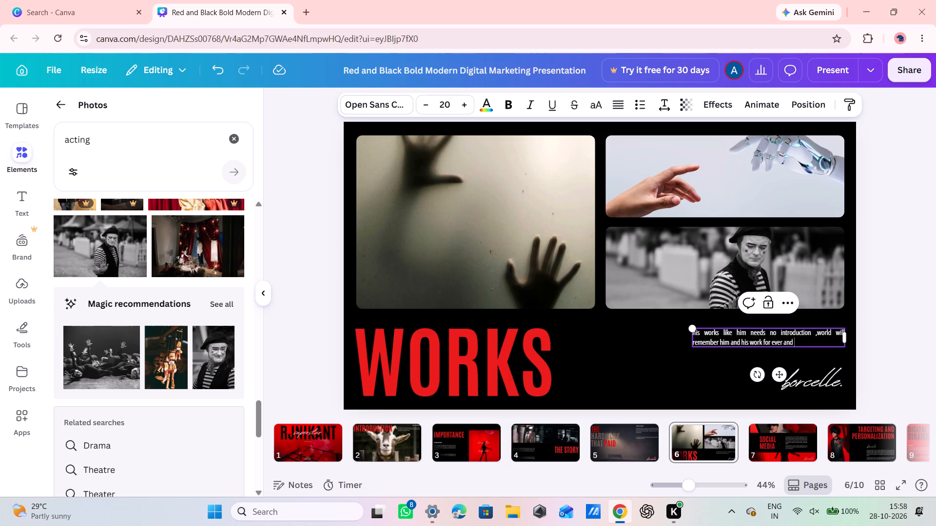
type("ever")
key("space")
key("period")
Add a second line to page 6's paragraph: "his films like robot , chandramukhi , kaala , kabali and currently jailer".
key("Return")
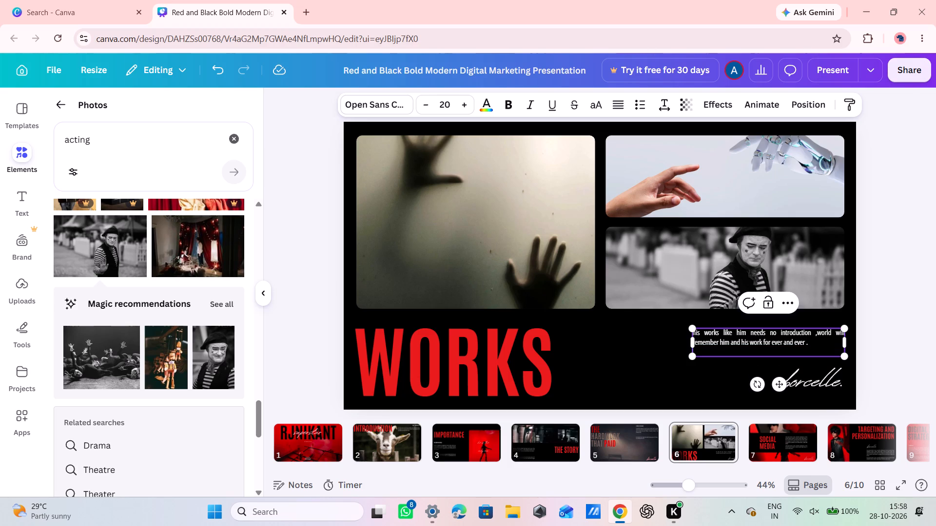
type("his films like")
key("space")
type("robot")
key("space")
type(",")
key("space")
type("chandramukhi")
key("space")
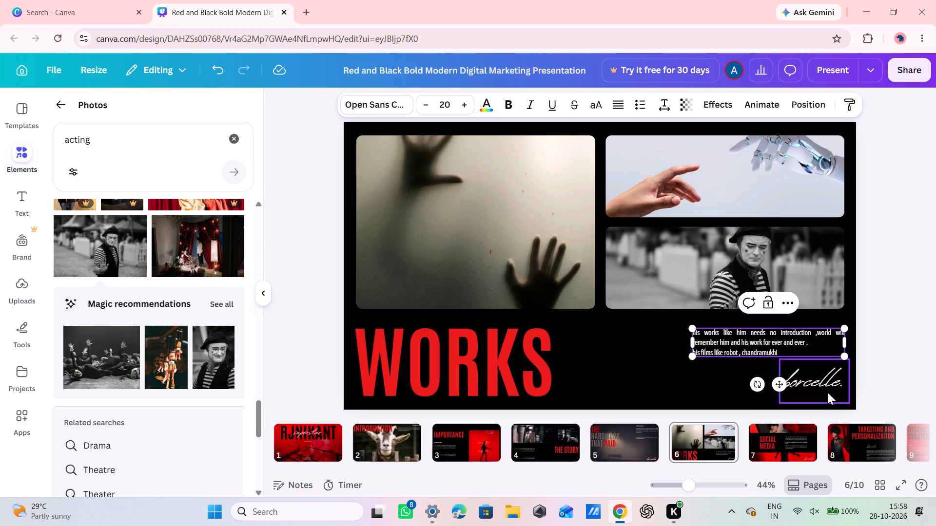
key("comma")
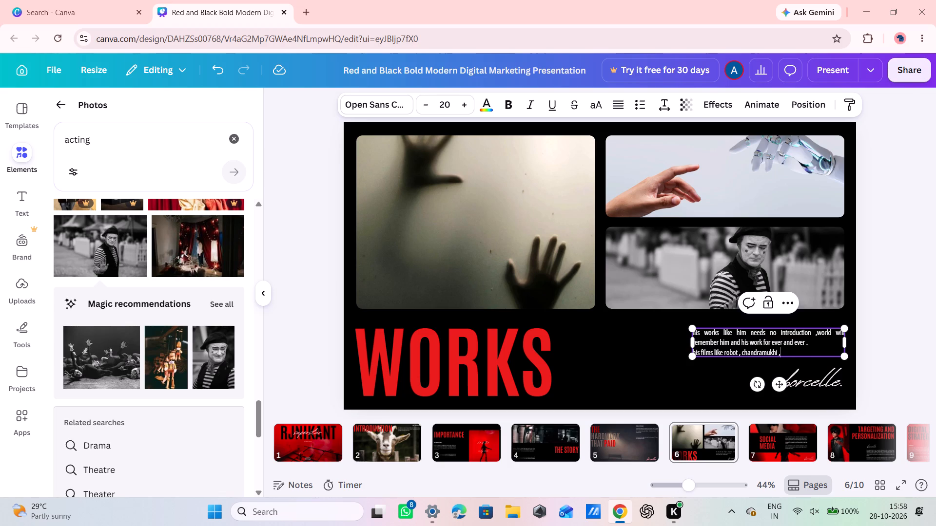
key("space")
type("kaala")
key("space")
type(", kabali")
key("space")
type("and")
key("space")
type("currently")
key("space")
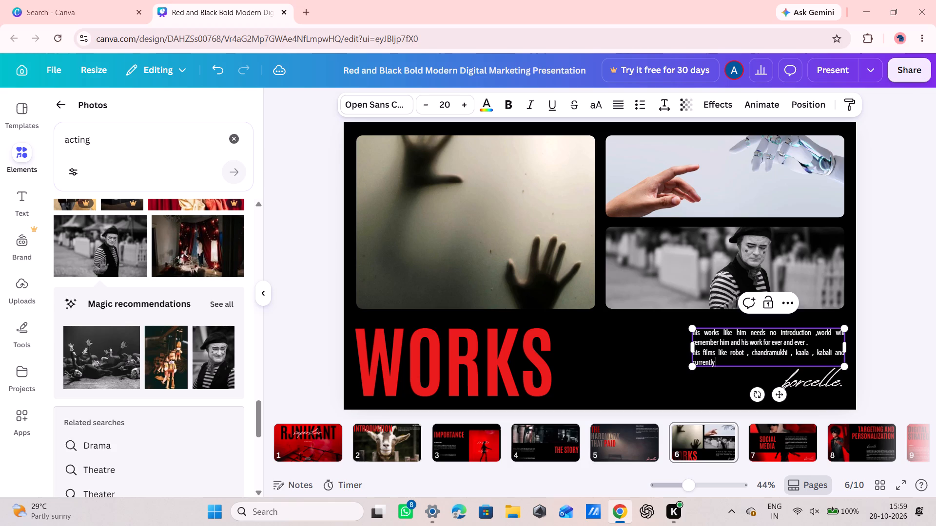
type("jailer")
key("space")
Continue the films line on page 6 with "are all critically acclaimed masterpieced".
type("are all")
key("space")
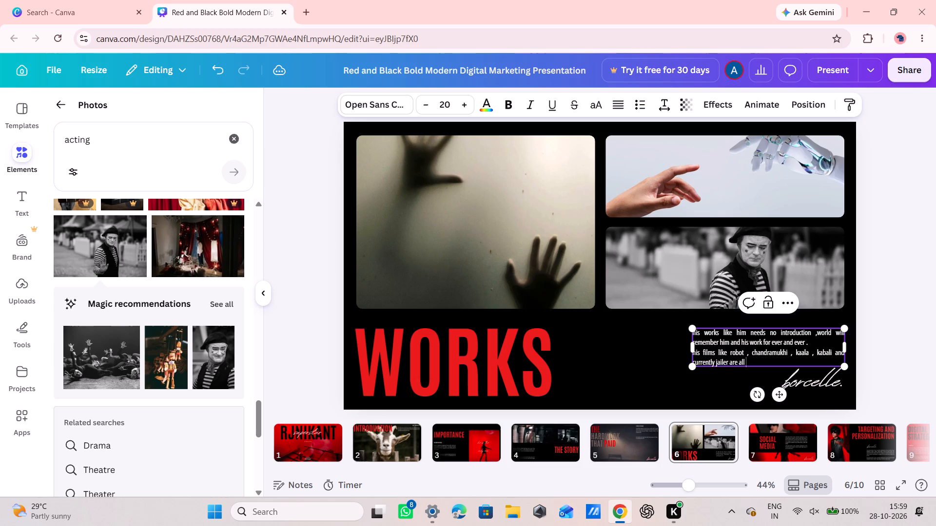
key("c")
type("ri")
type("tically")
key("space")
type("acclaimed master")
type("pieced with mass")
key("space")
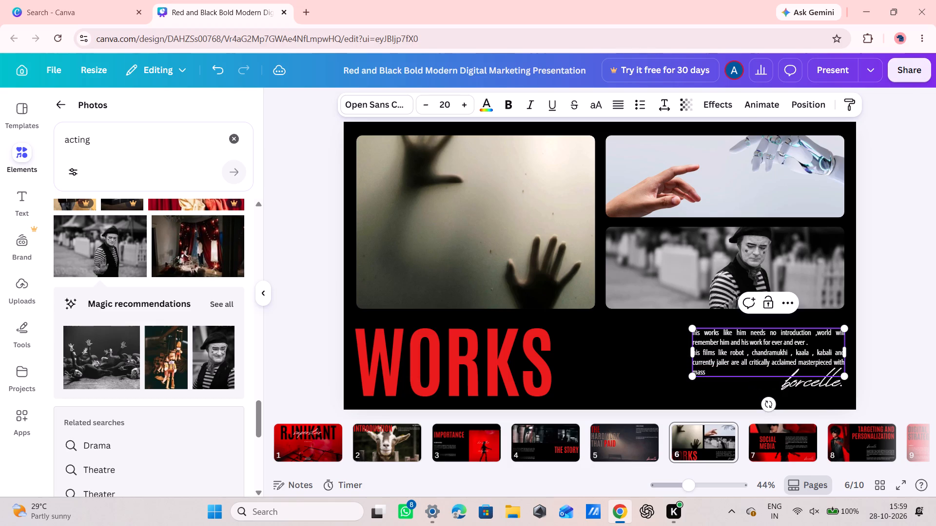
type("masa")
key("BackSpace")
key("BackSpace")
key("BackSpace")
key("BackSpace")
key("BackSpace")
key("BackSpace")
key("BackSpace")
key("BackSpace")
key("BackSpace")
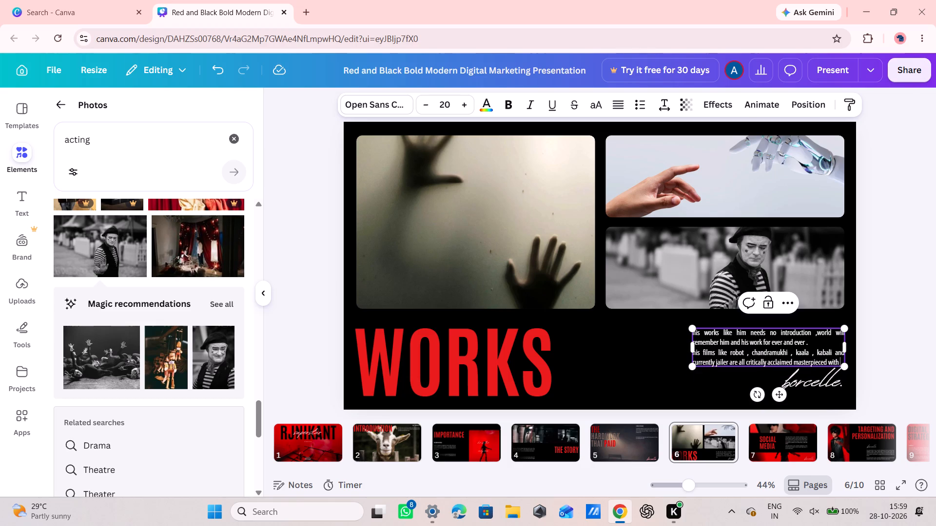
key("BackSpace")
key("BackSpace")
key("BackSpace")
key("BackSpace")
key("BackSpace")
Finish page 6's paragraph with ", the variety of his genre his limitless from horror to mass action and underrated folklore , he is the best".
type(",")
key("space")
type("the")
key("space")
type("variety of his")
key("space")
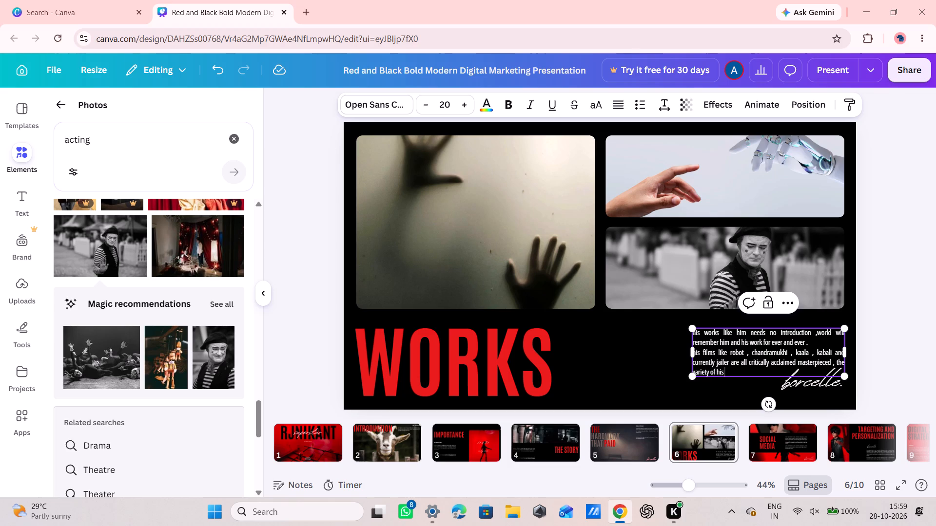
type("genre")
key("space")
type("his limitless")
key("space")
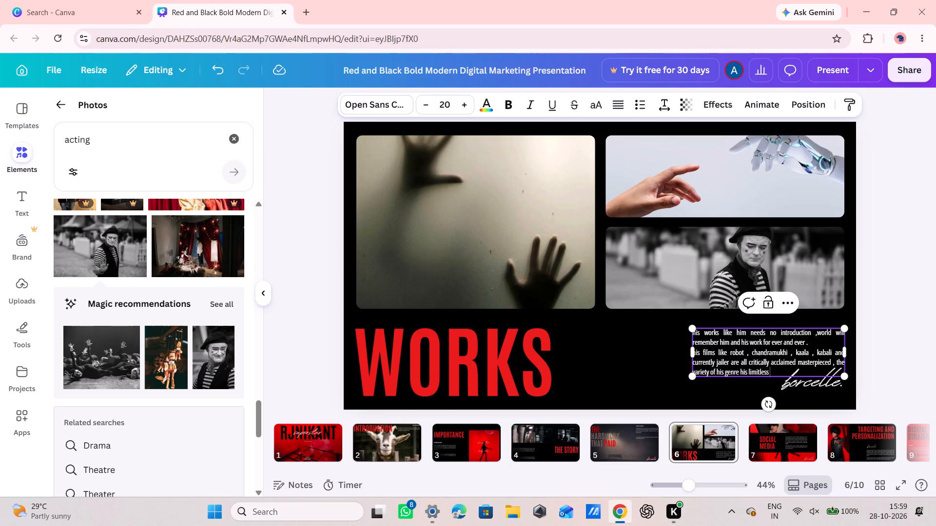
type("from horror")
key("space")
type("to mass action and underrated folk")
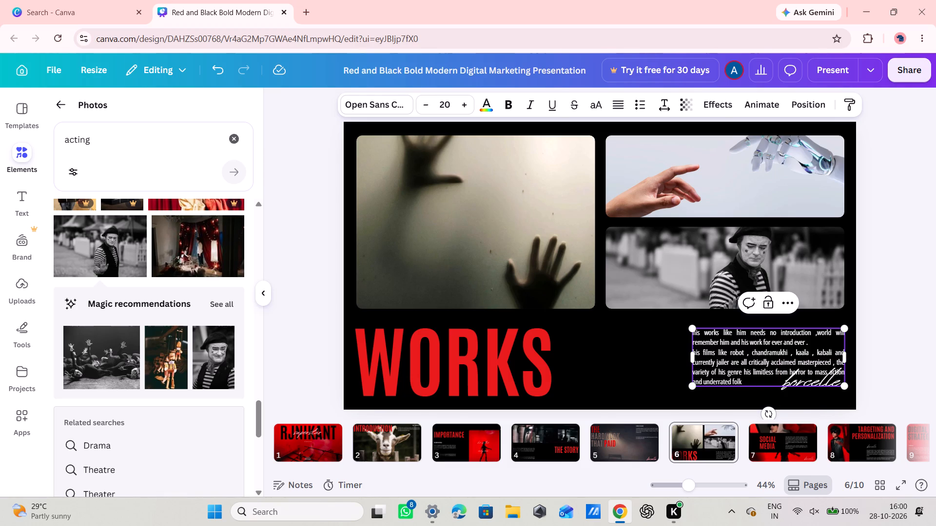
type("lore")
key("space")
type(", he is the best")
key("space")
left_click(819, 421)
Move page 6's paragraph slightly up and left, beneath the mime photo, to reduce its overlap with the "borcelle." signature.
left_click(644, 341)
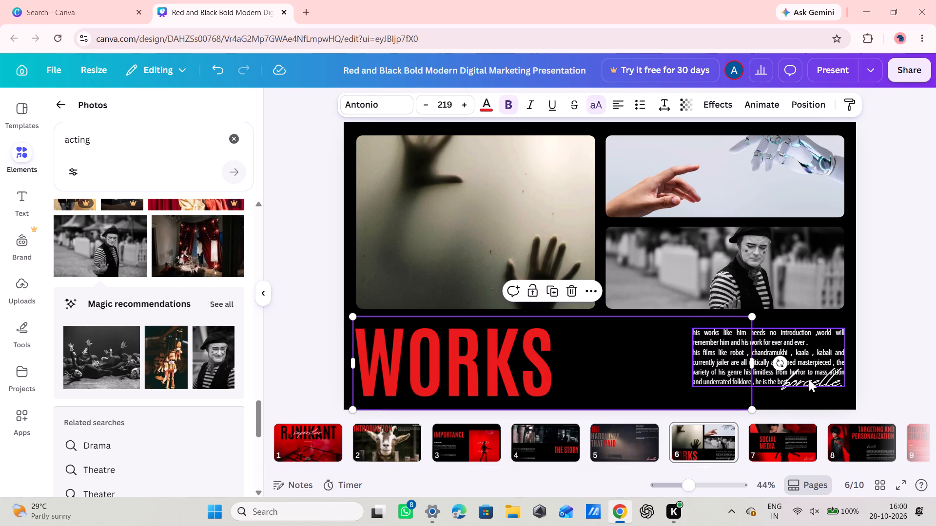
left_click(809, 379)
left_click_drag(809, 381, 799, 341)
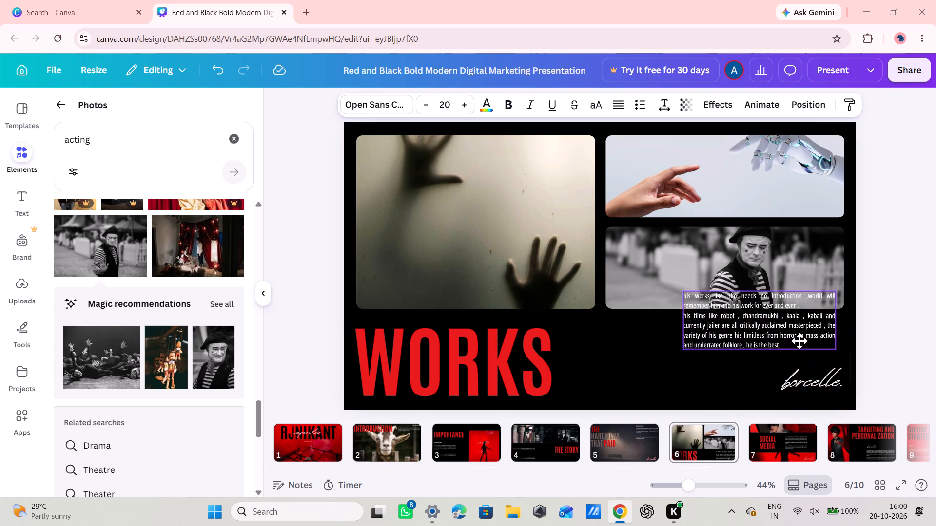
left_click_drag(799, 341, 790, 370)
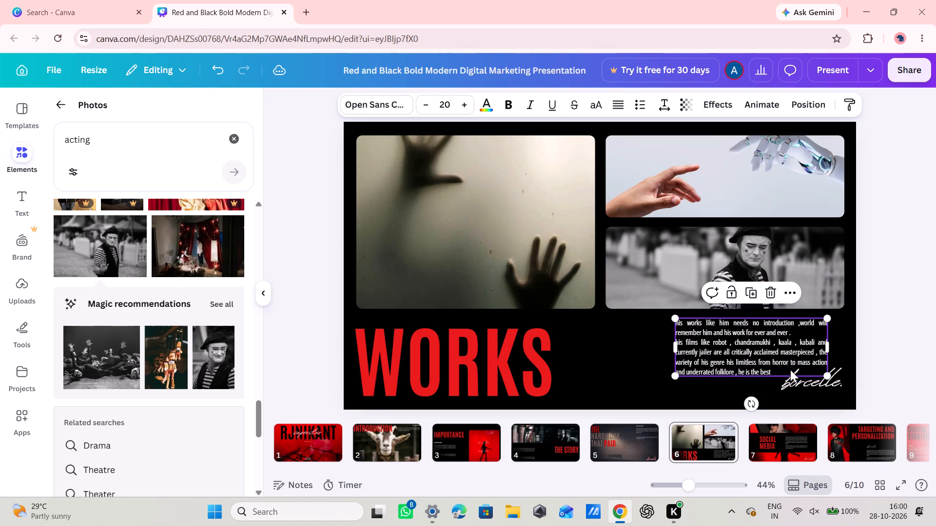
Replace page 6's "borcelle." signature text with "masterclasssss".
left_click(822, 388)
left_click(822, 388)
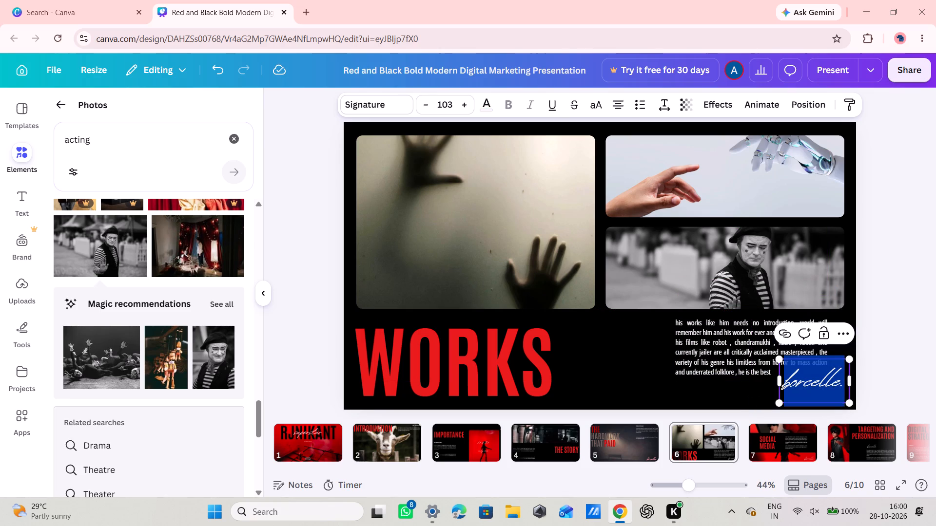
key("BackSpace")
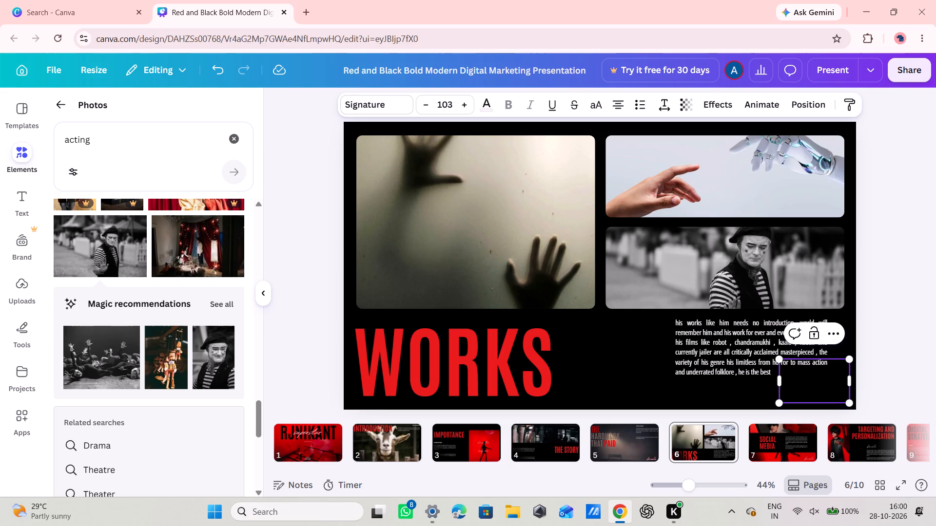
type("masterclasss")
type("ss")
Widen page 6's signature text box leftwards so that "masterclass" fits on one line.
left_click_drag(811, 392, 784, 393)
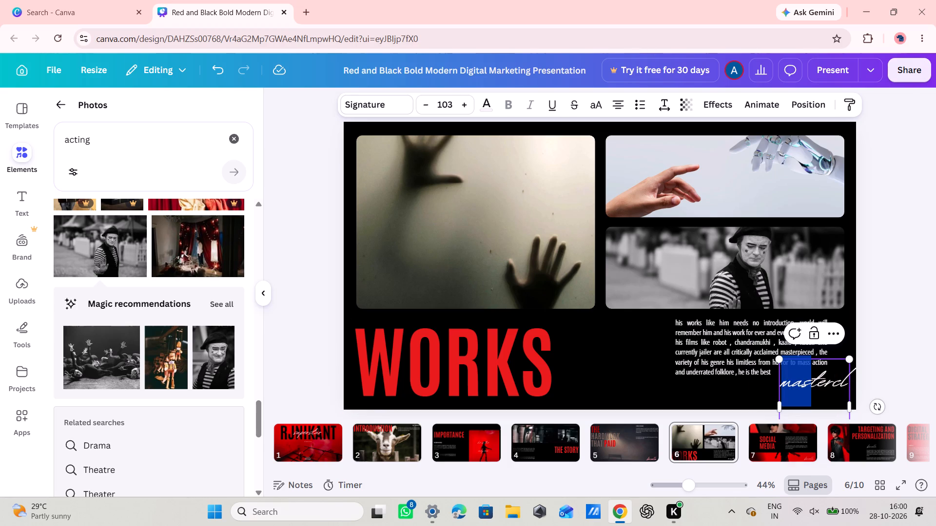
left_click_drag(784, 393, 789, 393)
left_click_drag(778, 388, 777, 388)
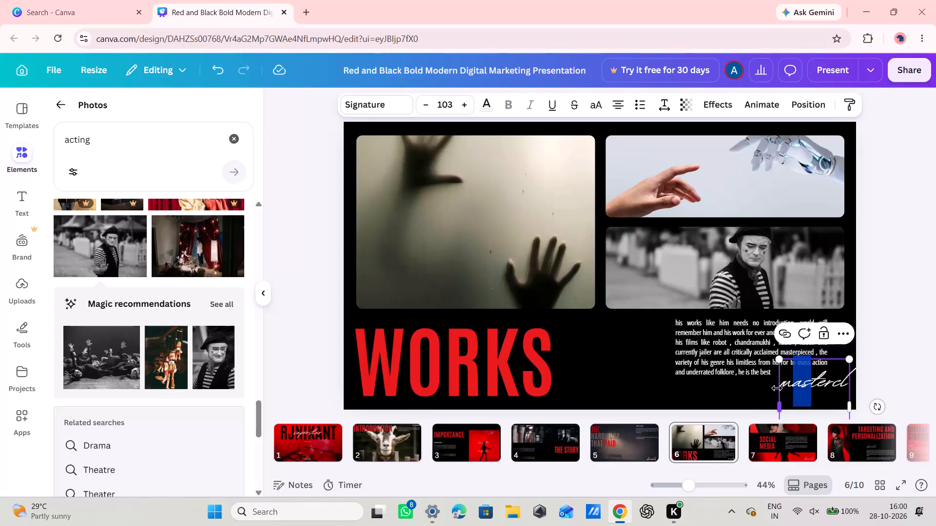
left_click_drag(777, 388, 749, 388)
left_click(728, 384)
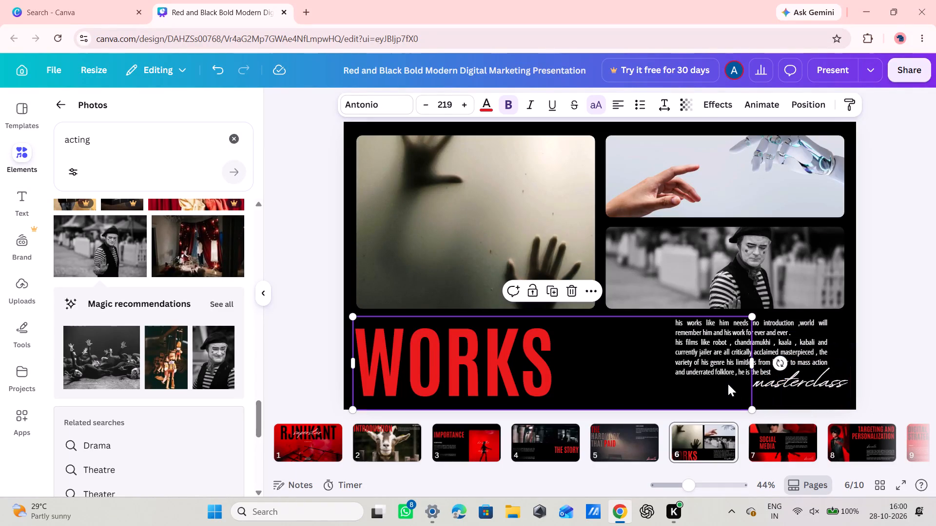
left_click(935, 317)
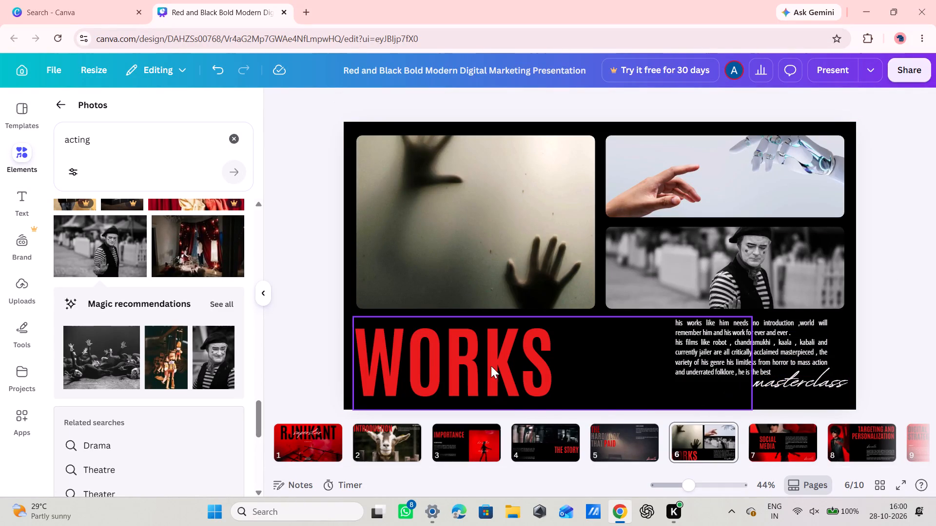
Go to page 7 and replace its "SOCIAL MEDIA" heading with "social life" and "in 2026" on two lines.
left_click(635, 444)
left_click(707, 454)
left_click(768, 450)
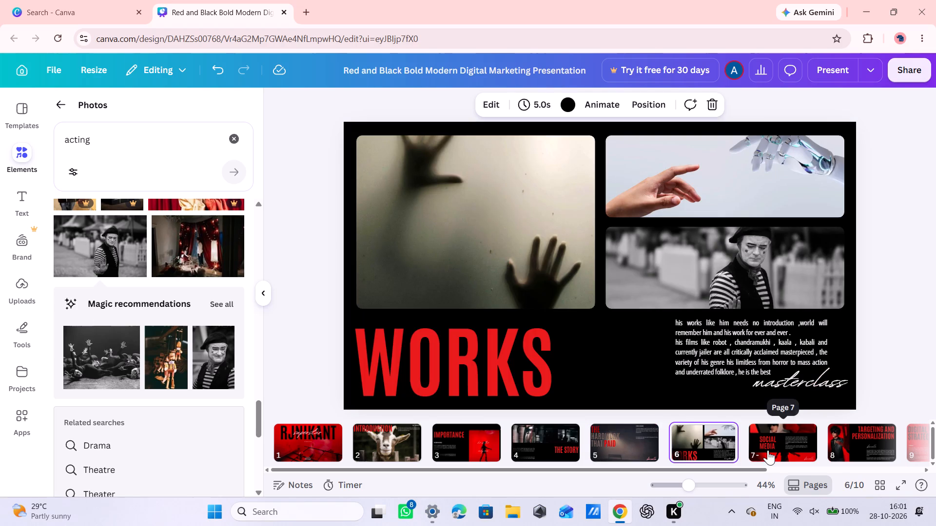
scroll(590, 268, "down", 1)
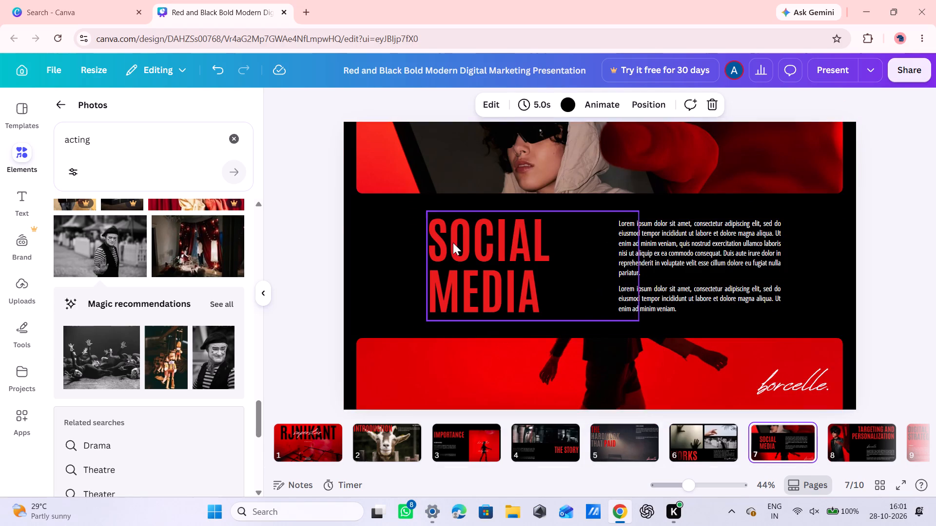
double_click(488, 266)
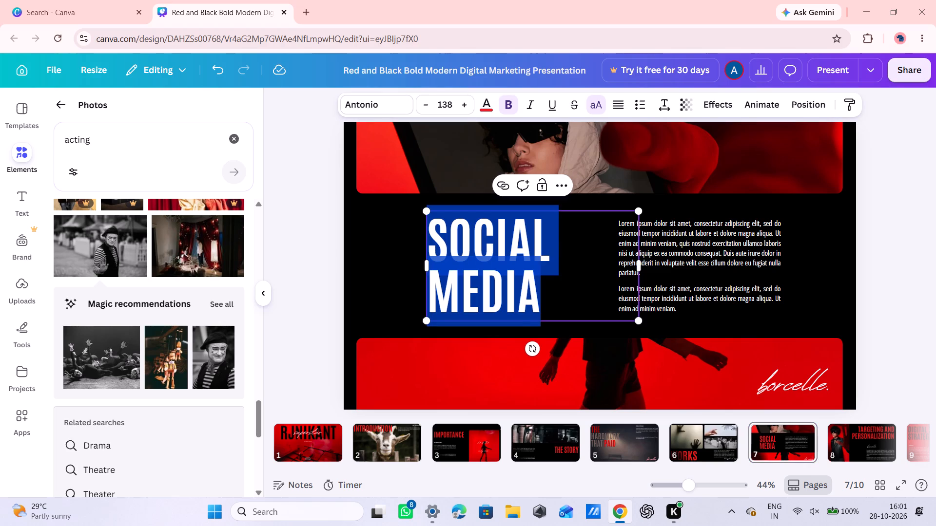
key("BackSpace")
type("social")
key("space")
type("life")
key("space")
key("Return")
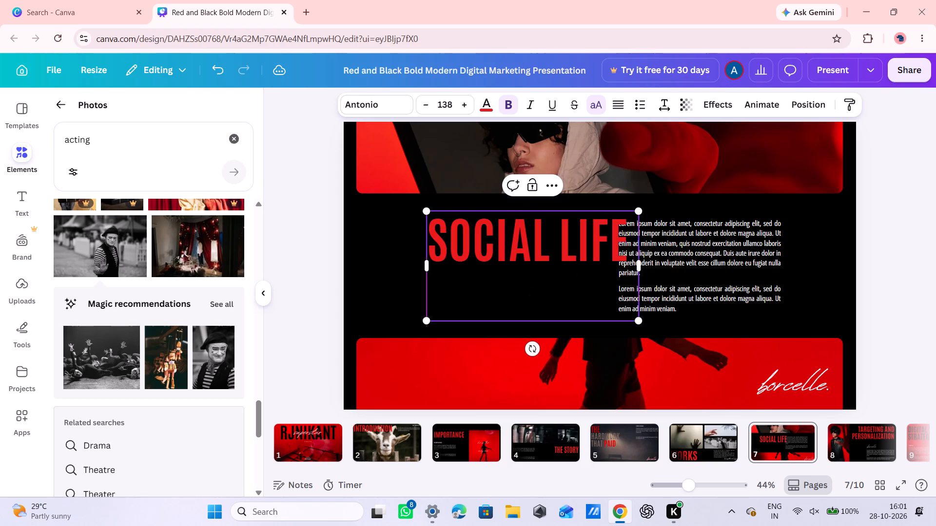
type("in")
key("space")
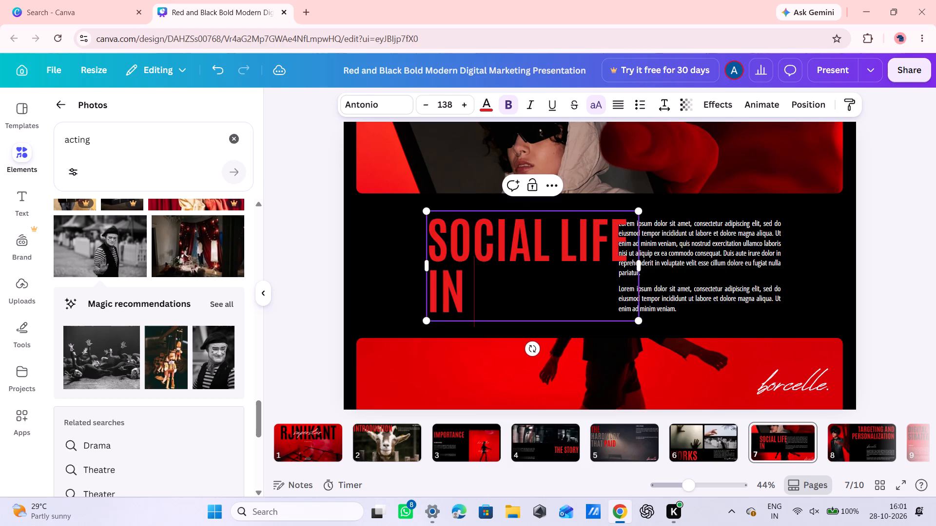
type("202")
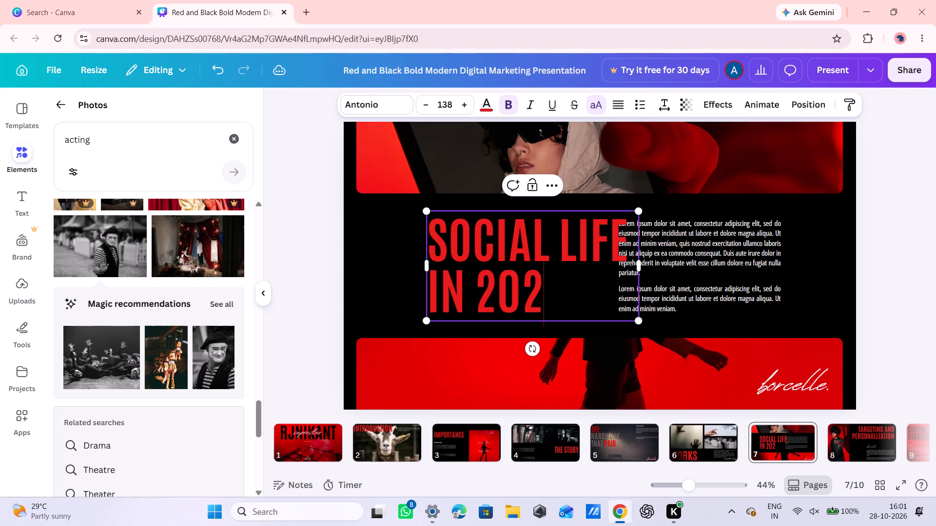
key("6")
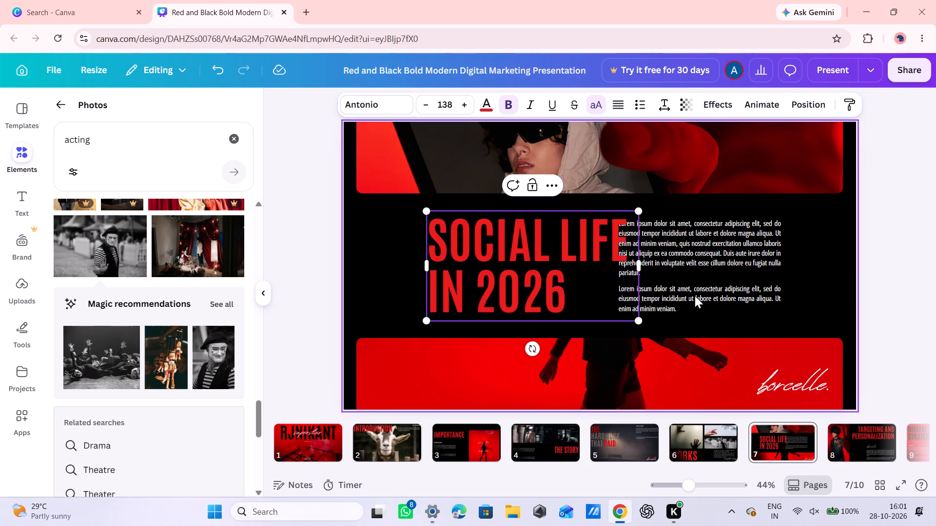
left_click(825, 269)
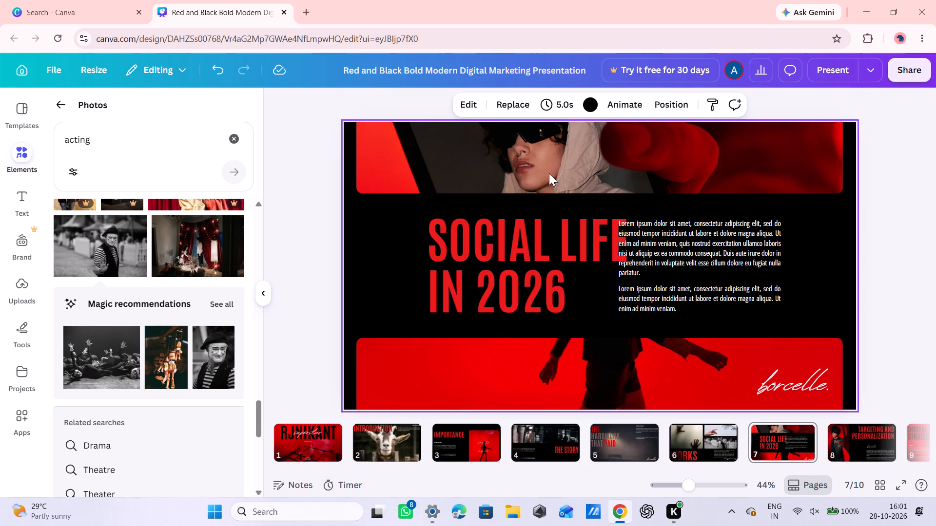
Move page 7's heading horizontally to the right, keeping it between the two image frames.
left_click_drag(544, 246, 562, 246)
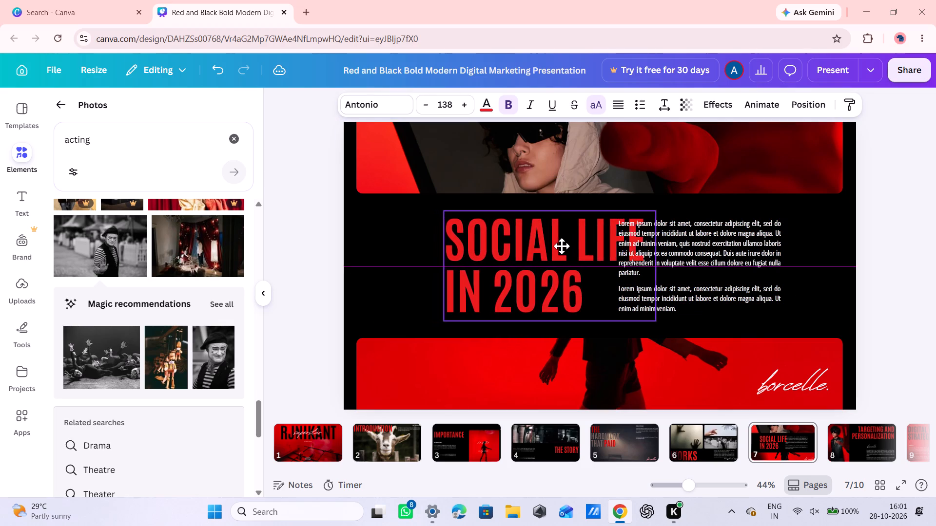
left_click_drag(562, 246, 575, 246)
left_click(809, 281)
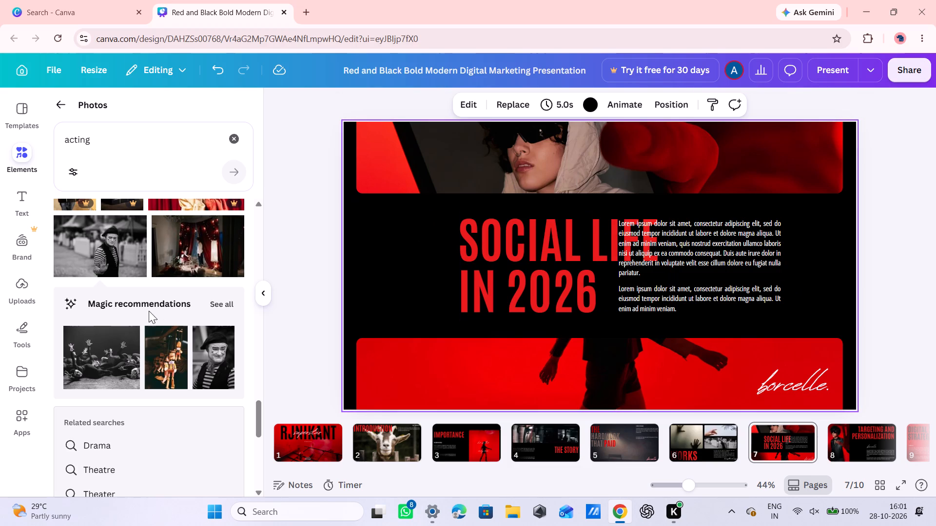
Search the photos for "social" and add the photo of a crowd sitting in a sunlit park to page 7.
left_click(237, 146)
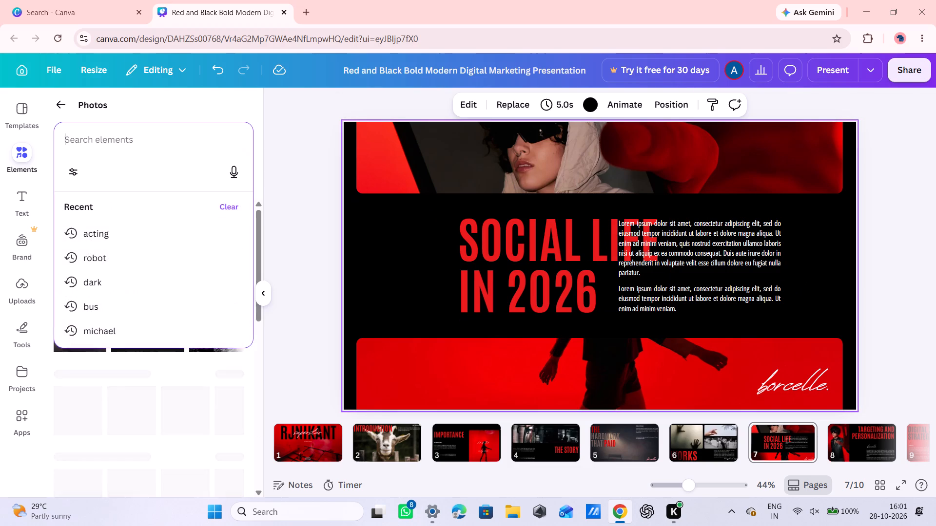
type("social")
left_click(237, 177)
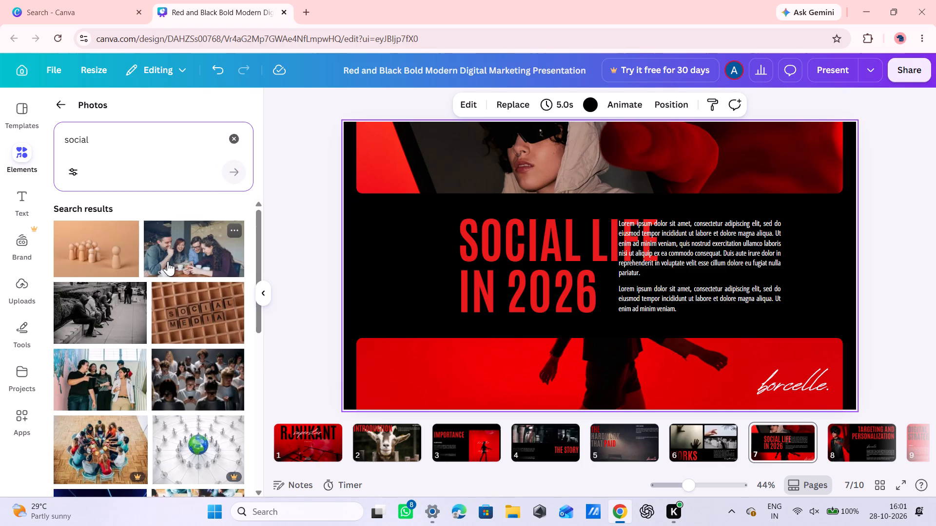
scroll(168, 261, "down", 4)
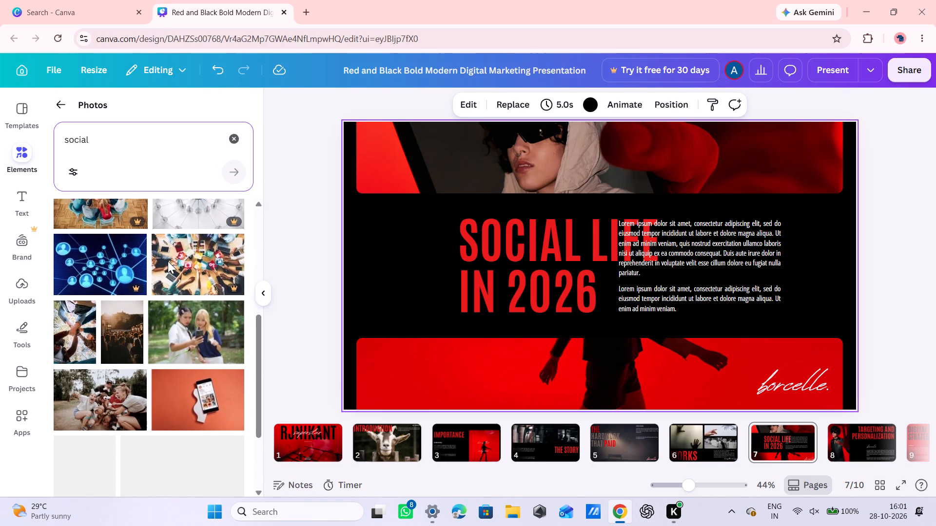
scroll(168, 261, "down", 2)
scroll(168, 261, "up", 1)
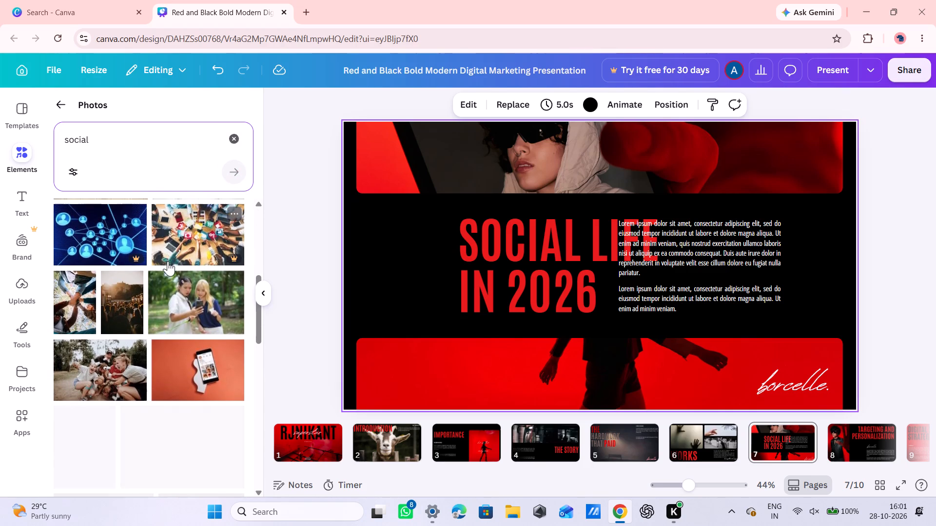
scroll(188, 346, "down", 1)
scroll(106, 390, "down", 1)
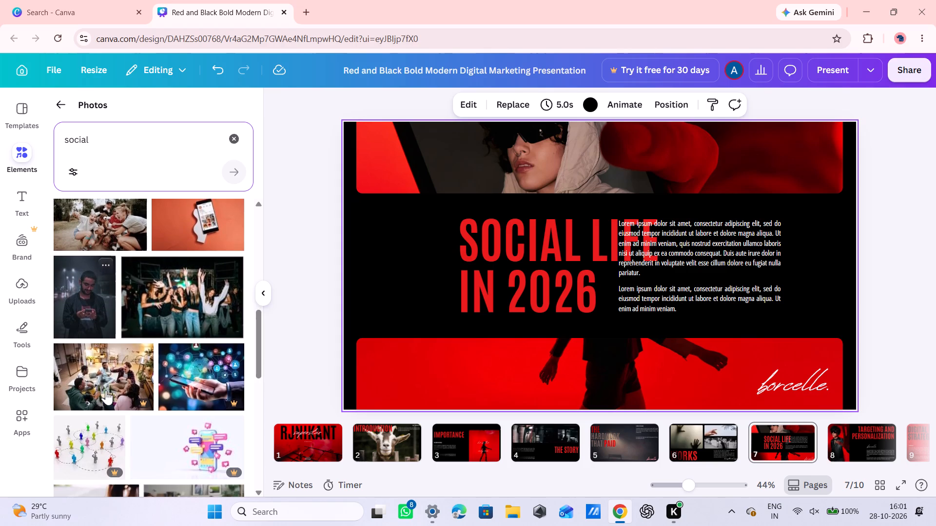
scroll(106, 390, "down", 2)
scroll(152, 432, "down", 1)
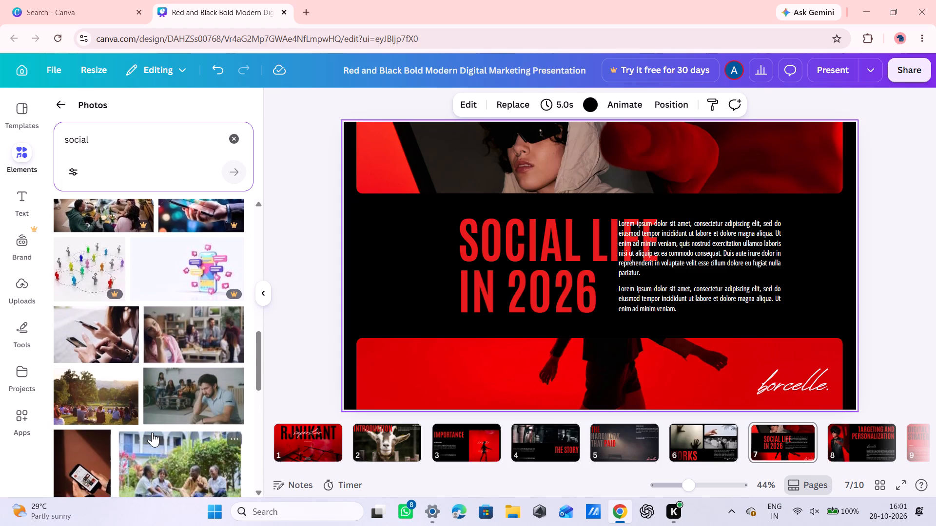
scroll(152, 432, "down", 1)
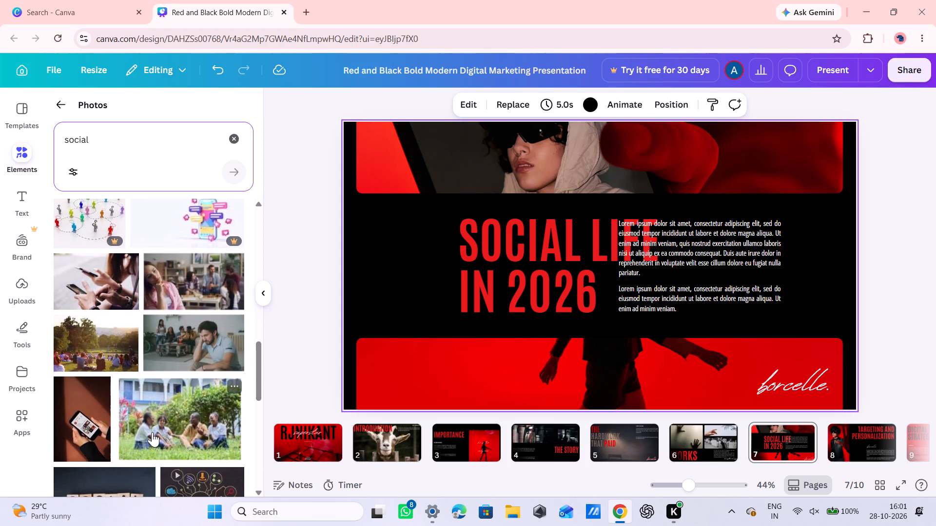
double_click(93, 357)
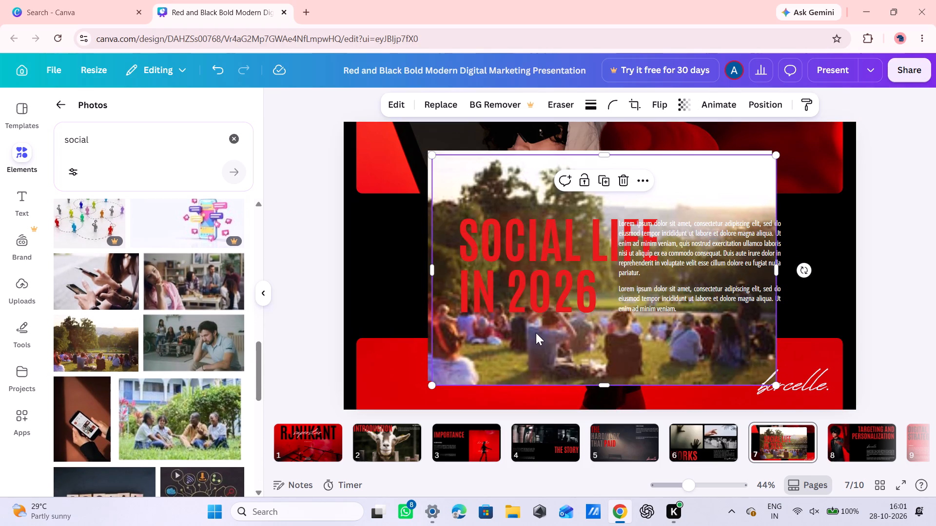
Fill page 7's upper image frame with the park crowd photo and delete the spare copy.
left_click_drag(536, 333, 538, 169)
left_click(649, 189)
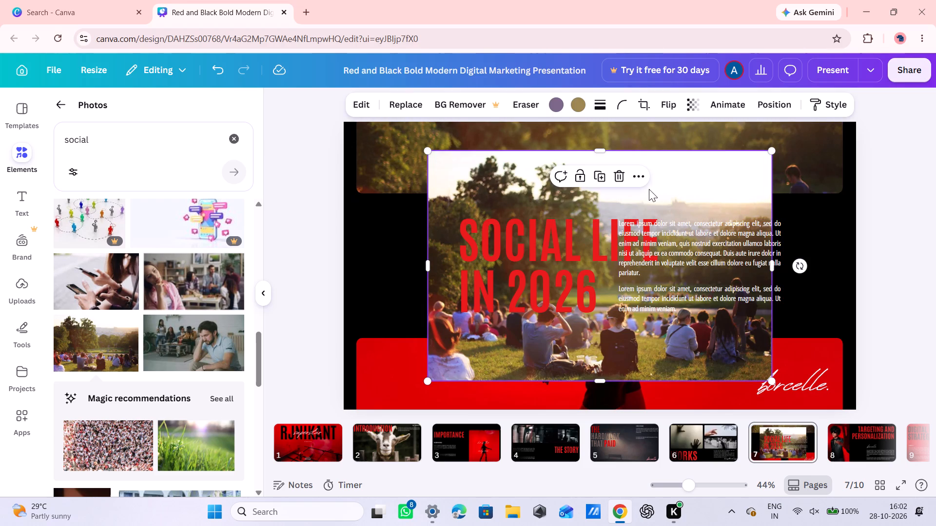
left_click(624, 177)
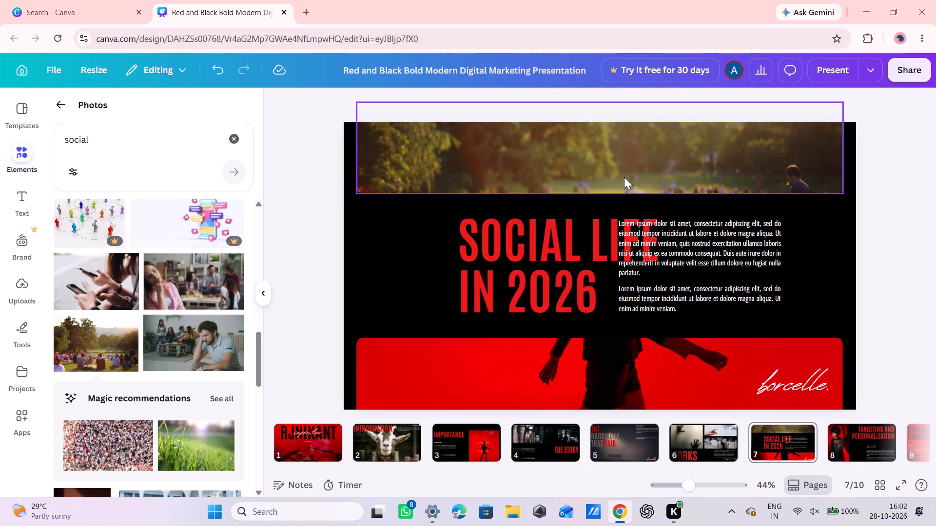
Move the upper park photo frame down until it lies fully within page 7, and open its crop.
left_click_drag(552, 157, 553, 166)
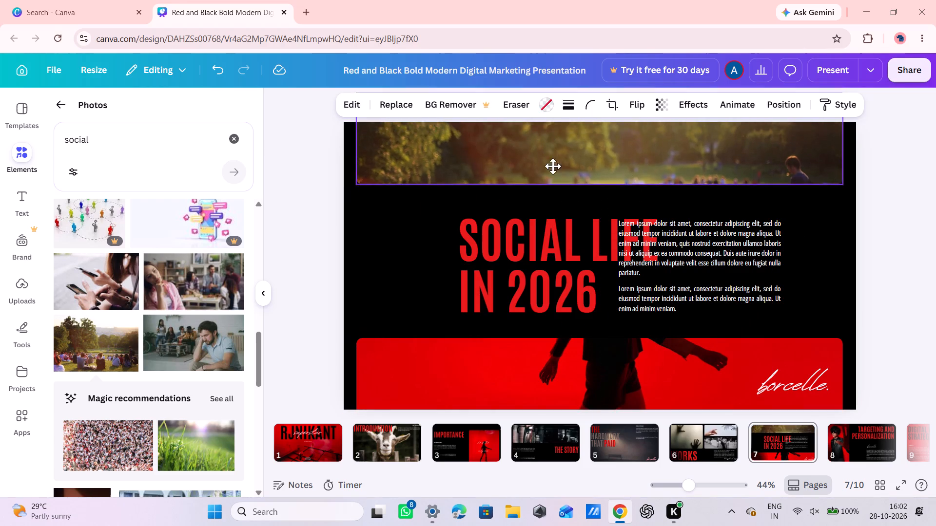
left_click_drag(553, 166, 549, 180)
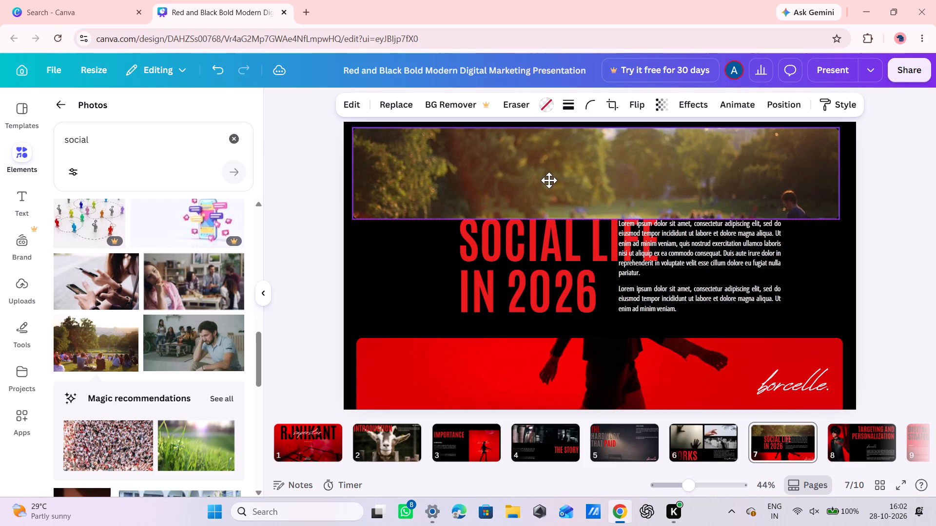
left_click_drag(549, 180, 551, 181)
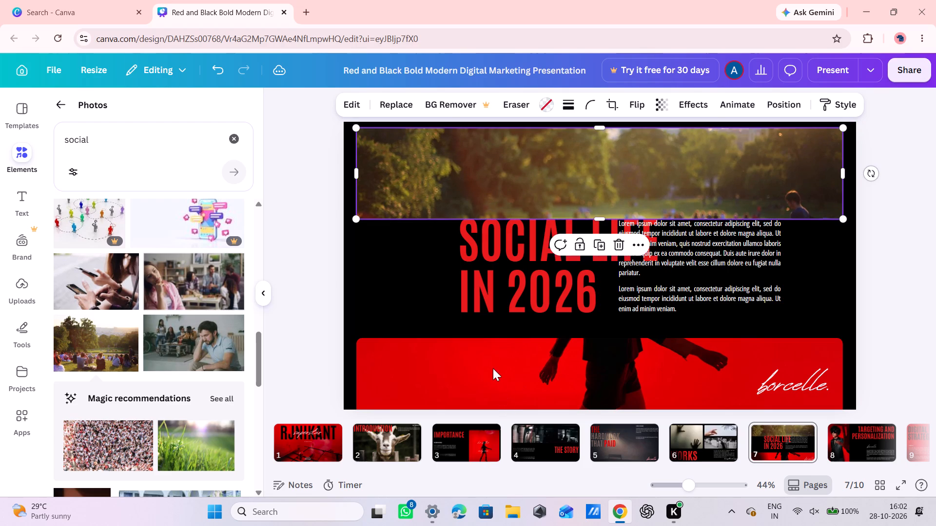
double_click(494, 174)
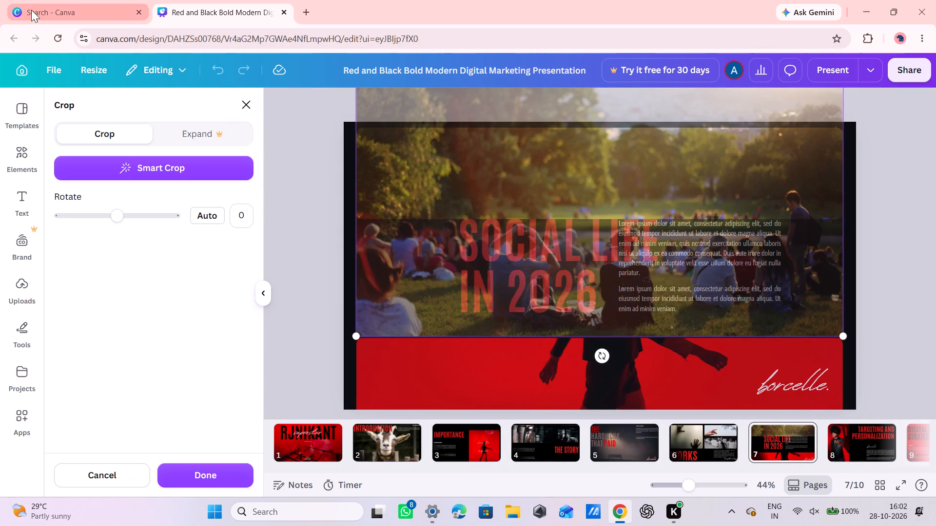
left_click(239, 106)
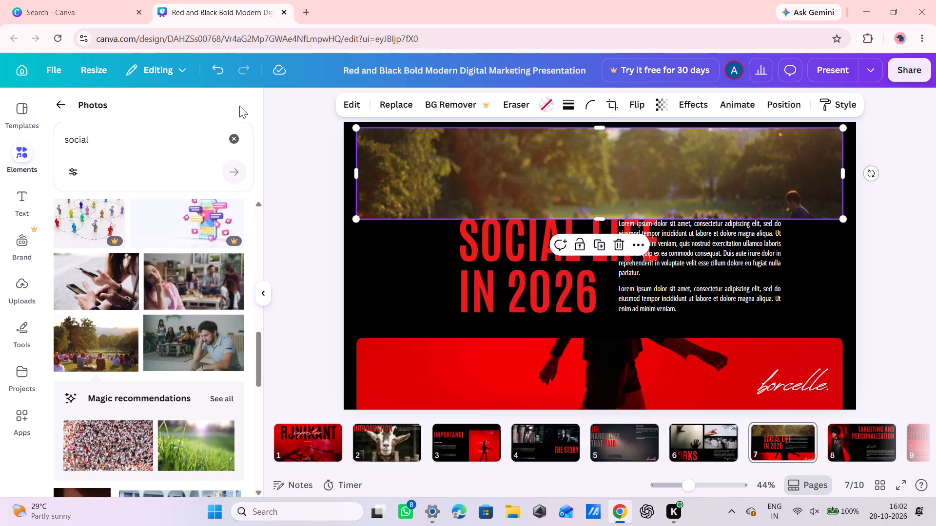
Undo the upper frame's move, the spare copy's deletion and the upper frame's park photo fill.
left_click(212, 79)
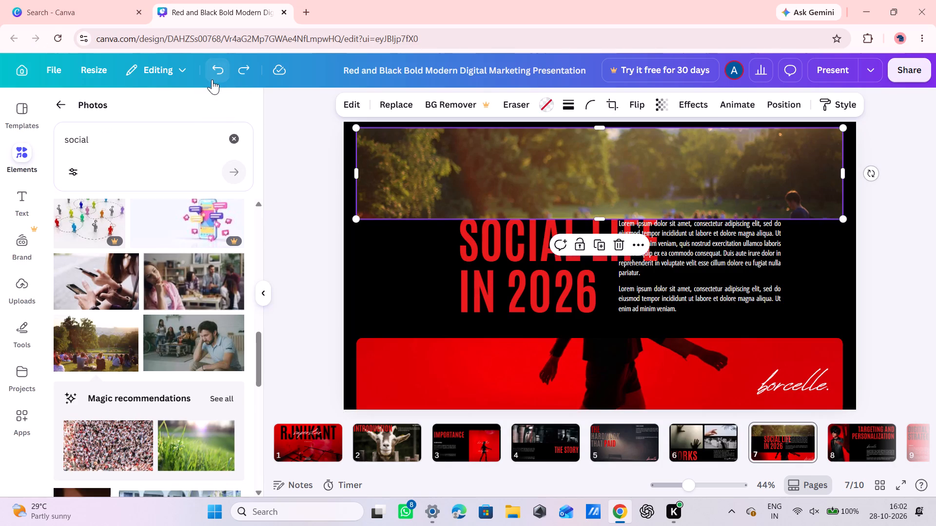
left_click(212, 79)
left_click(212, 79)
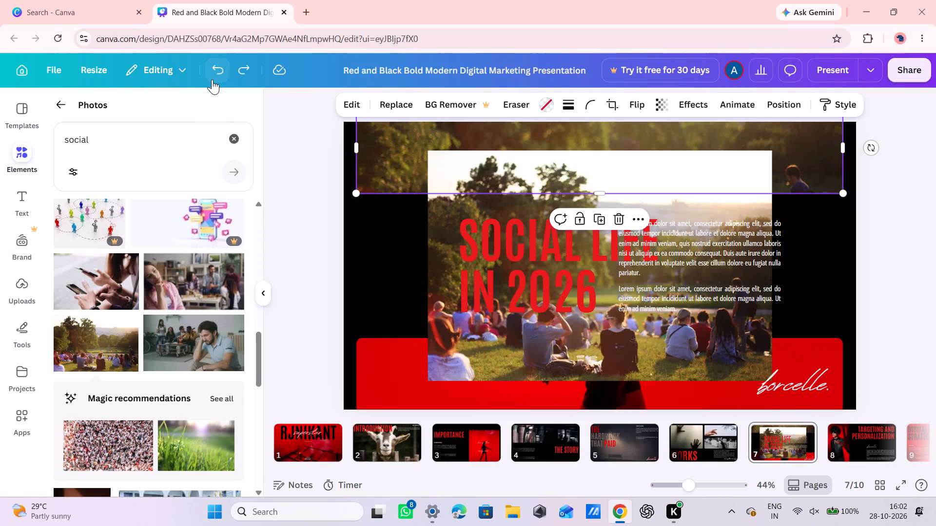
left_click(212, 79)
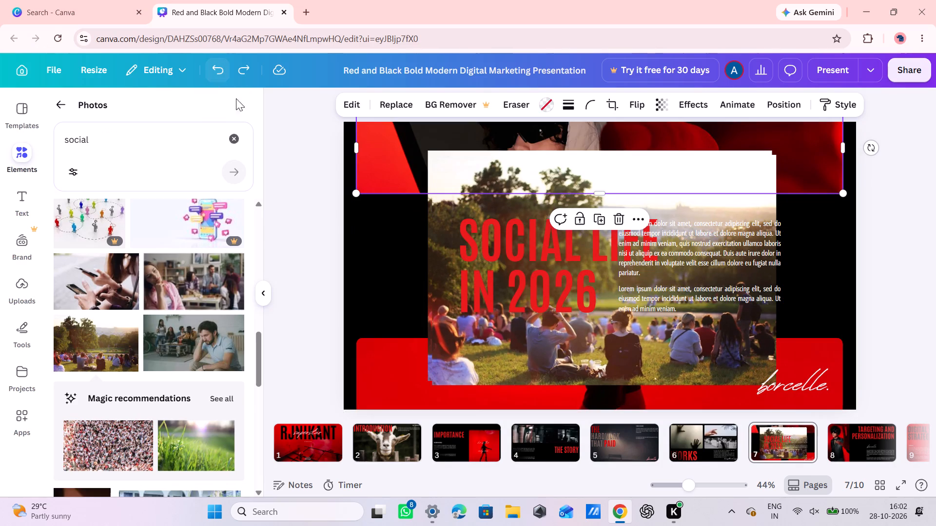
Fill page 7's lower image frame with the park crowd photo and delete the spare copy.
left_click_drag(735, 337, 736, 329)
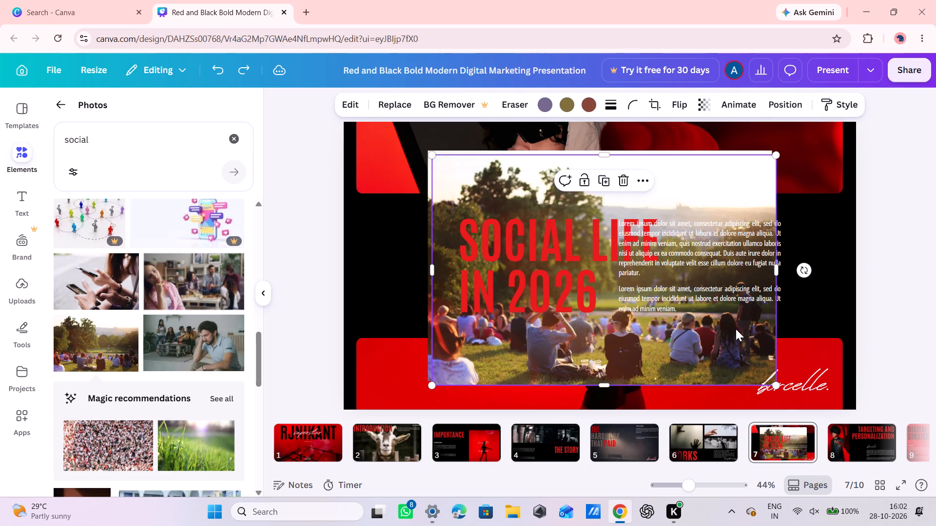
left_click_drag(736, 329, 750, 395)
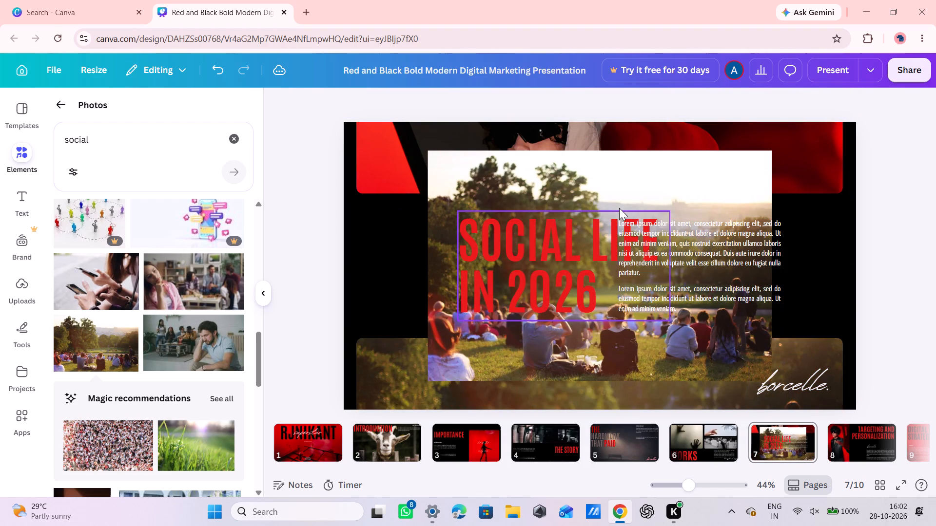
left_click(610, 191)
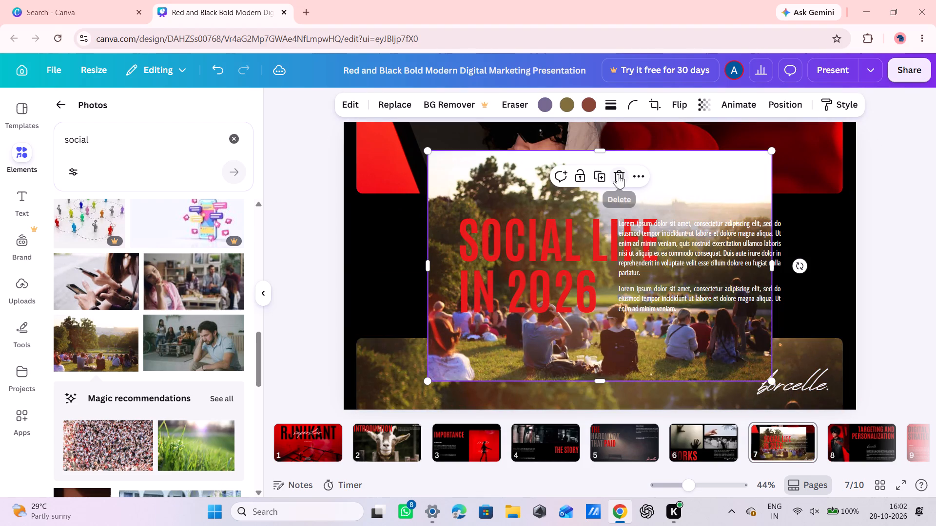
left_click(618, 174)
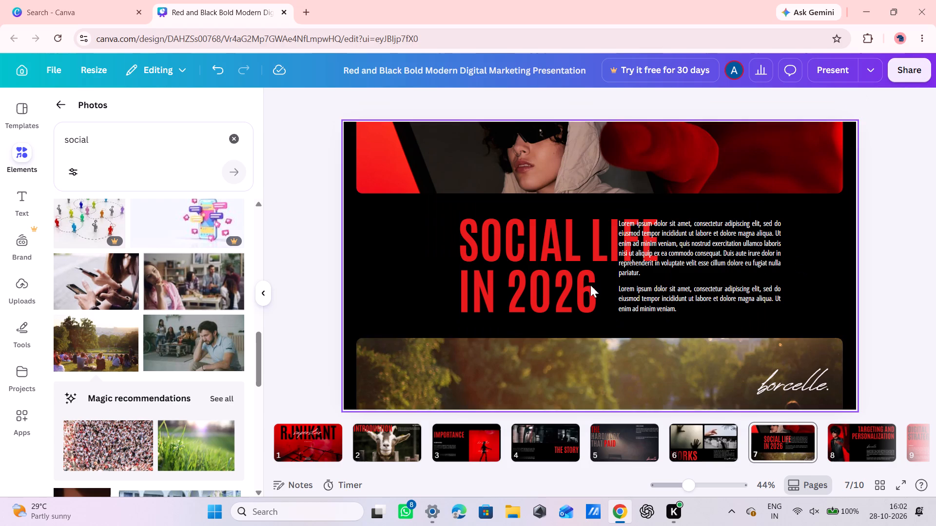
Add the recommended photo of a dense crowd in red and white, fill page 7's upper frame with it, and delete the spare copy.
scroll(157, 326, "down", 1)
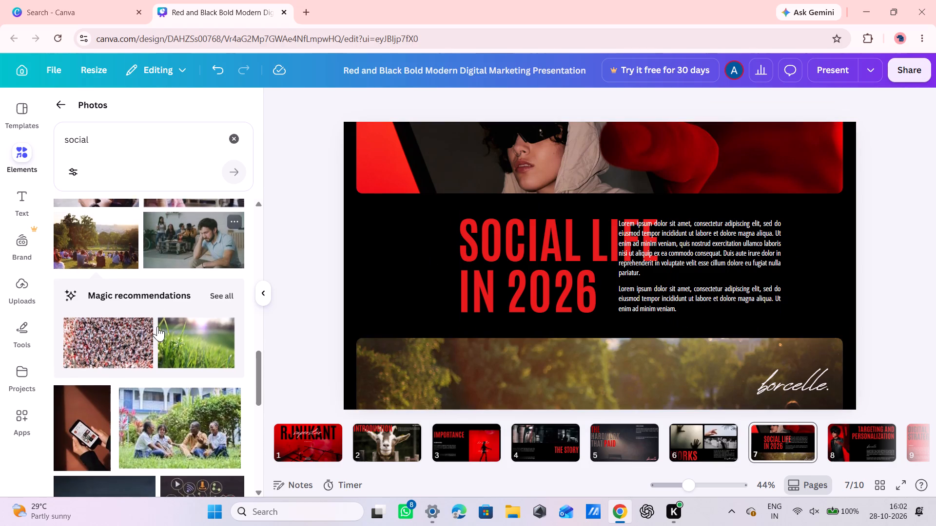
scroll(157, 326, "down", 1)
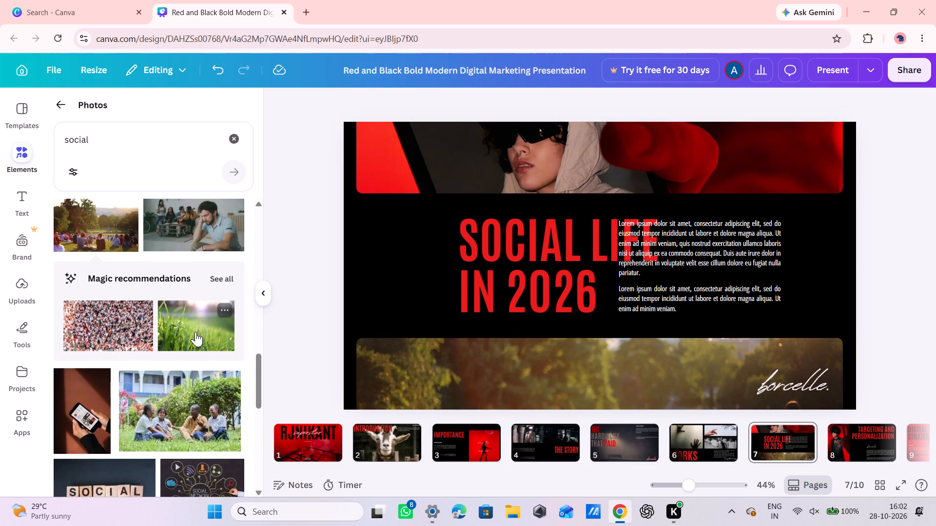
double_click(117, 329)
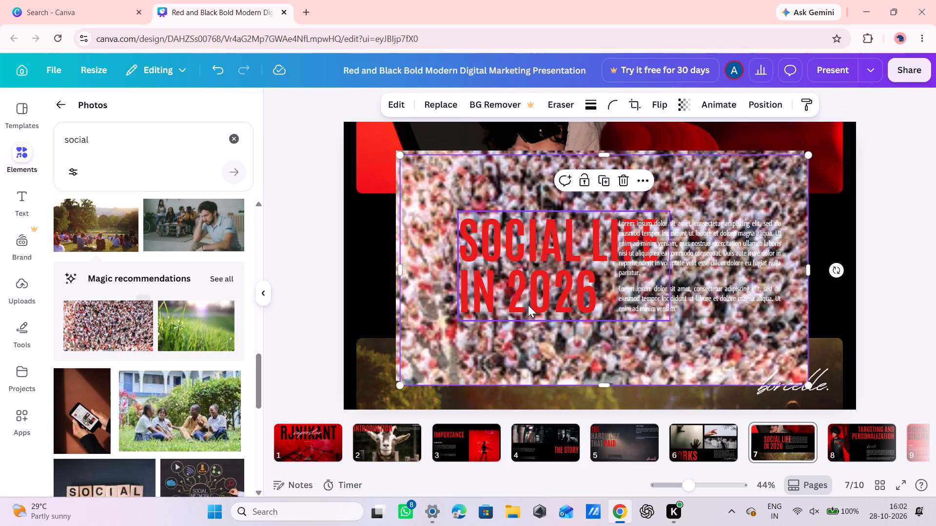
left_click_drag(752, 336, 741, 229)
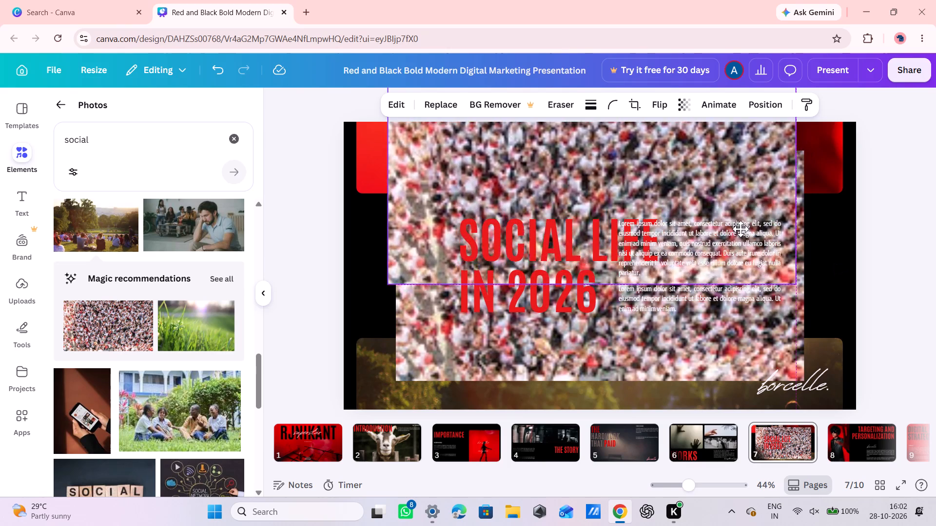
left_click_drag(741, 229, 721, 191)
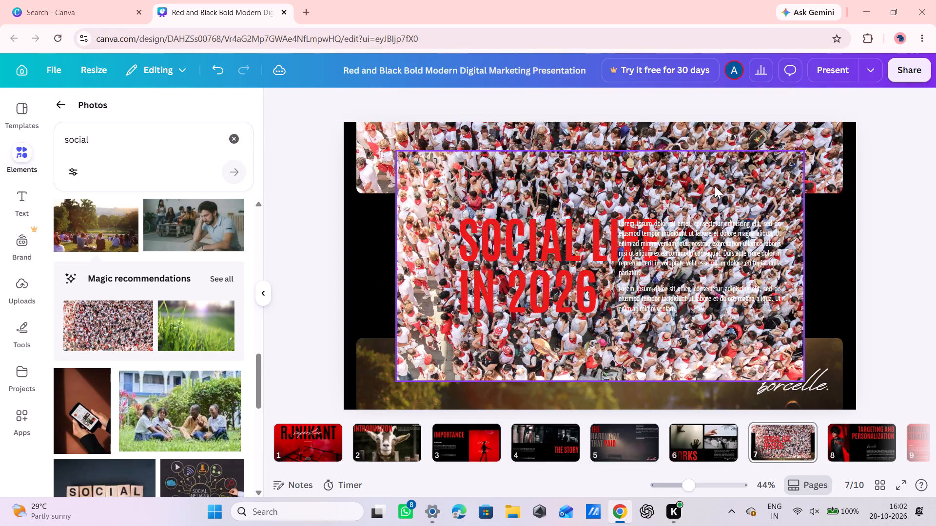
left_click(715, 186)
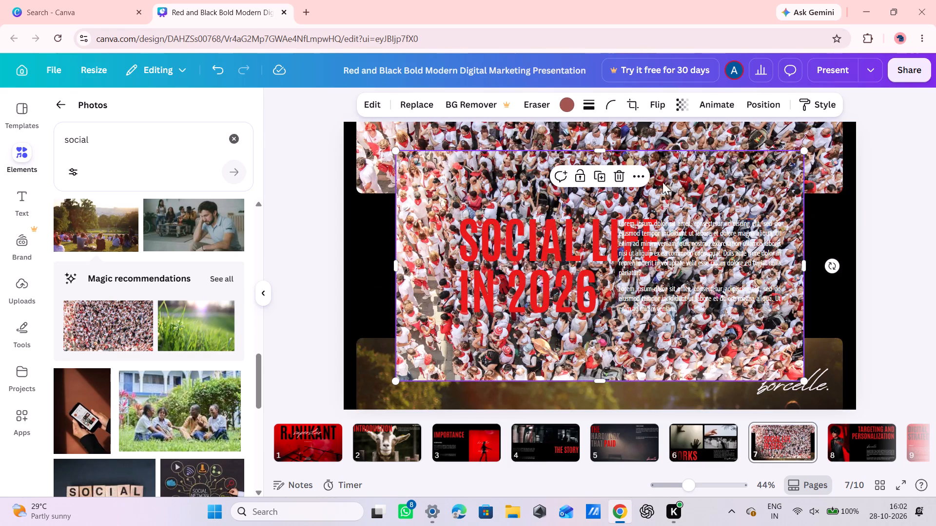
left_click(623, 174)
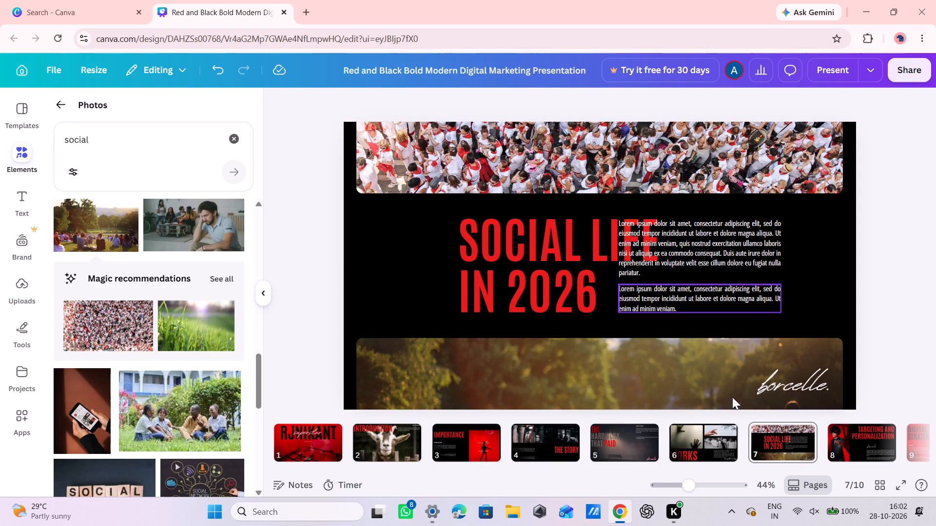
Replace the upper lorem ipsum paragraph beside page 7's heading with "he is not so active in social media".
double_click(678, 248)
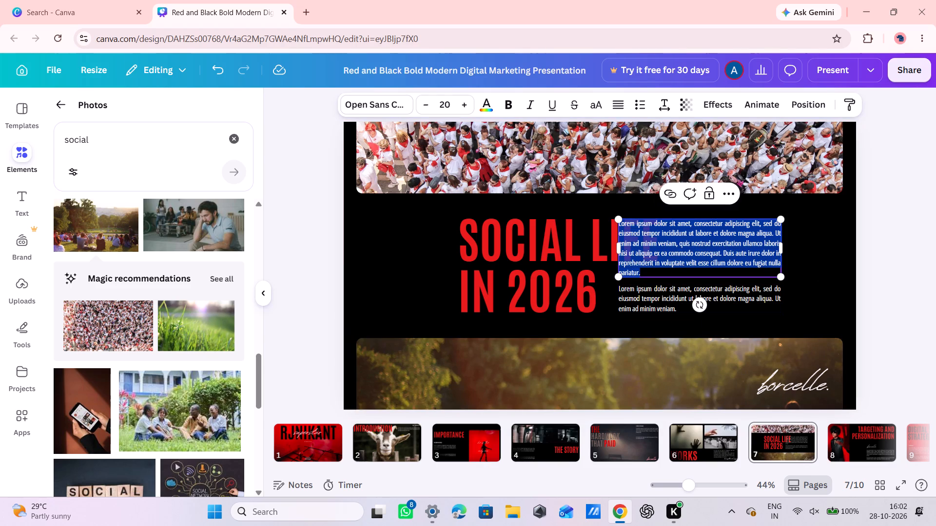
left_click(678, 248)
key("BackSpace")
double_click(678, 248)
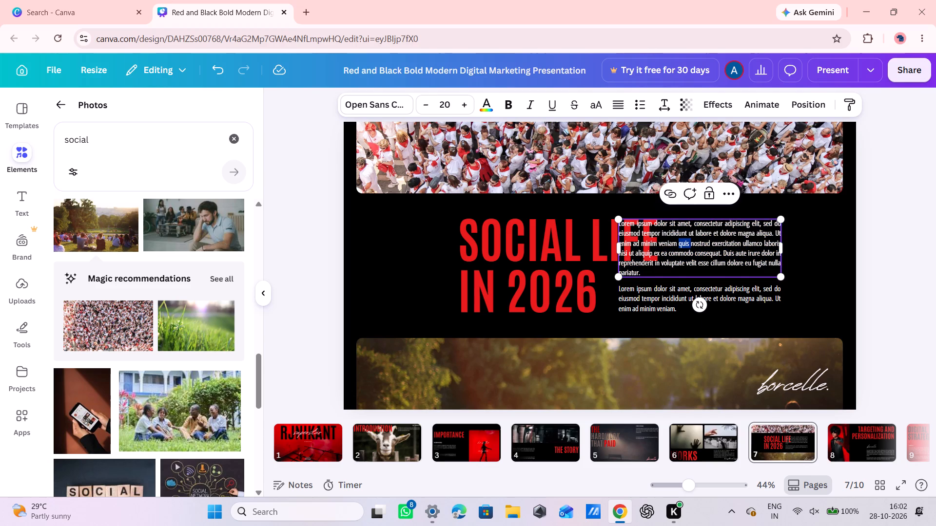
double_click(678, 248)
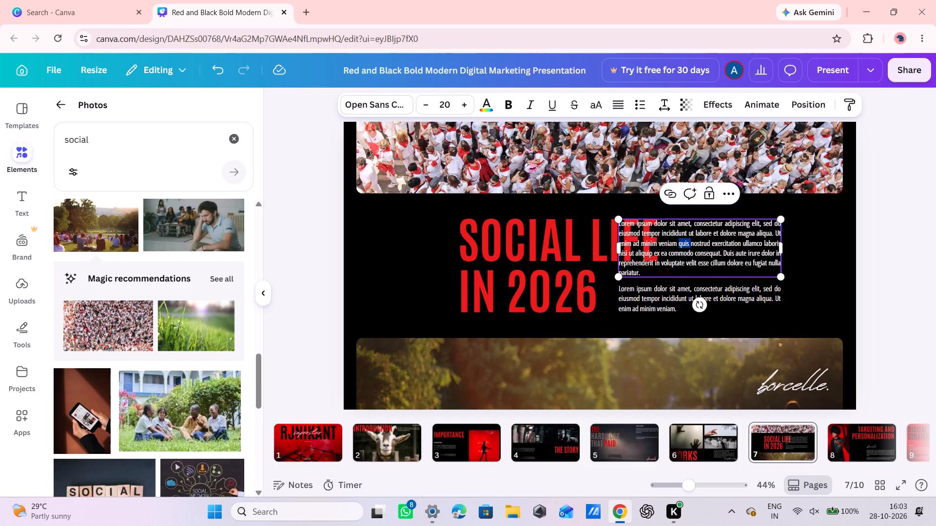
double_click(644, 230)
double_click(626, 224)
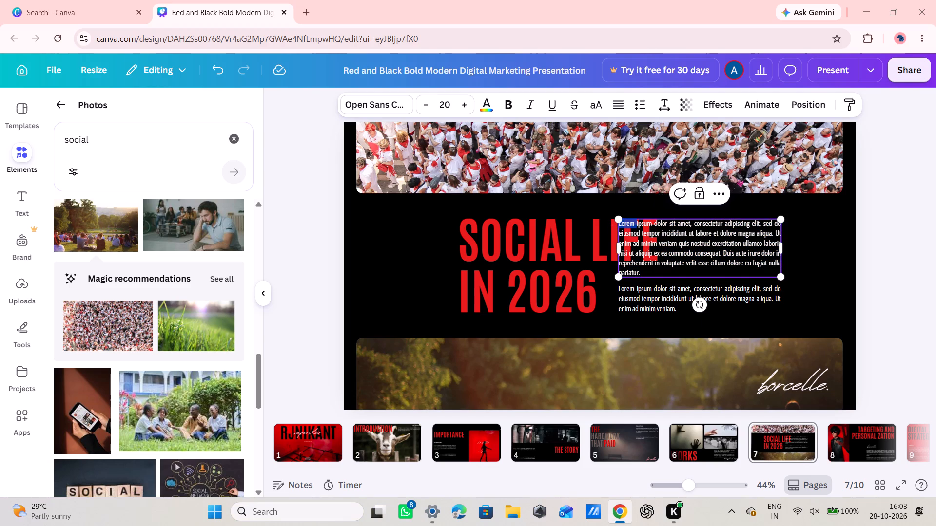
left_click_drag(626, 224, 647, 250)
key("BackSpace")
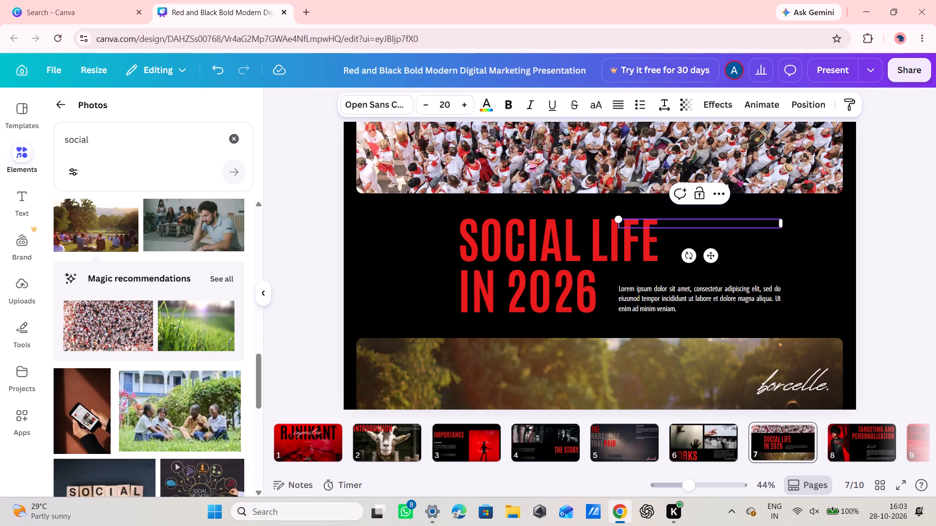
type("he")
key("space")
type("is not so acti")
type("ve in social media")
key("space")
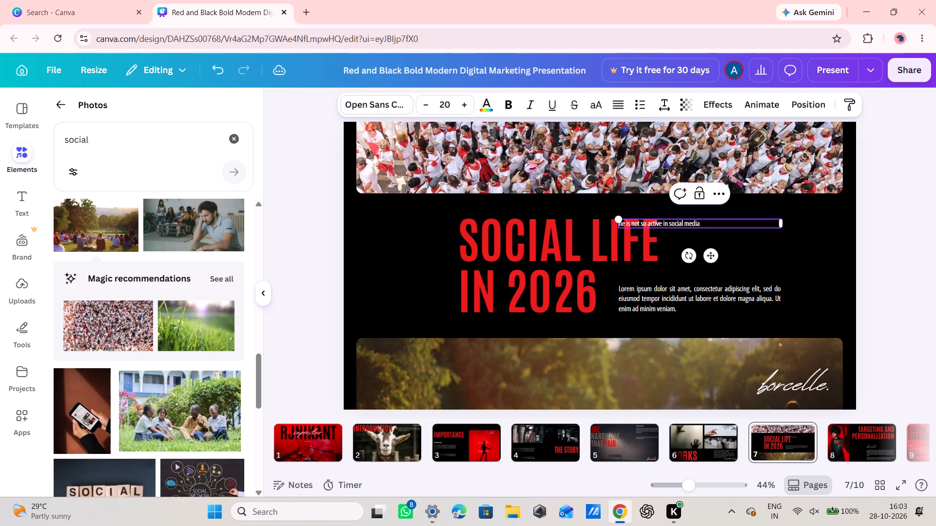
Continue the paragraph's sentence with "but he ha shis very activity in".
type("but")
key("space")
type("he a")
key("bracketright")
key("BackSpace")
key("BackSpace")
key("BackSpace")
key("space")
type("ha shis very activity h")
key("BackSpace")
type("in")
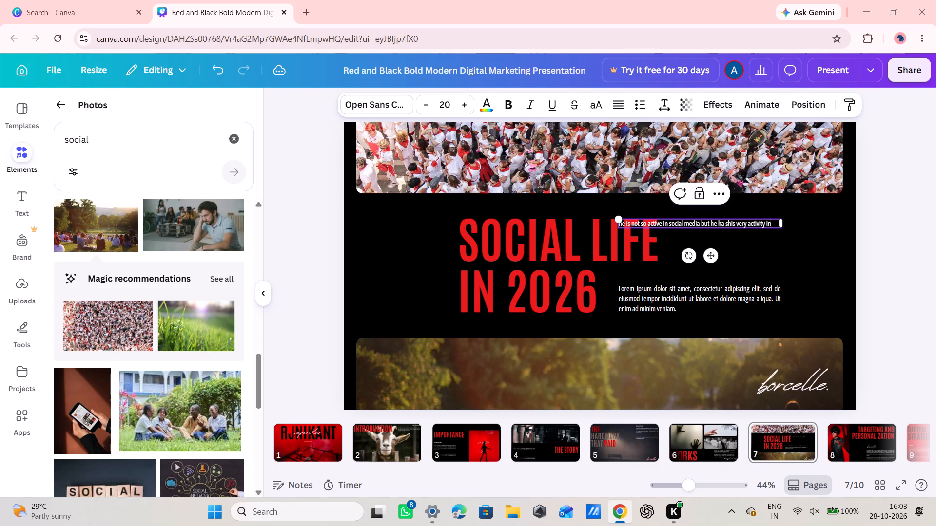
Complete the sentence with "his fan' hearts".
key("space")
type("social")
key("space")
key("BackSpace")
key("BackSpace")
key("BackSpace")
key("BackSpace")
key("BackSpace")
key("BackSpace")
key("BackSpace")
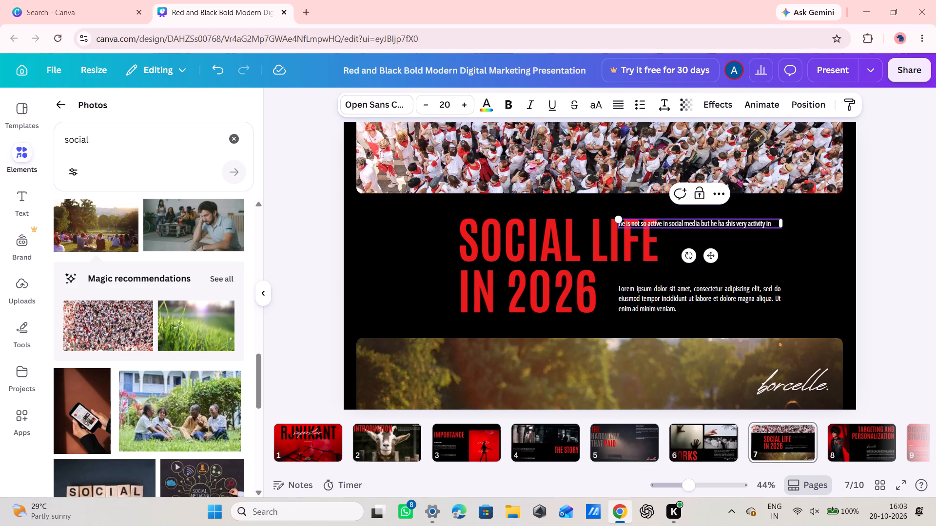
type("his")
key("space")
type("fan")
key("space")
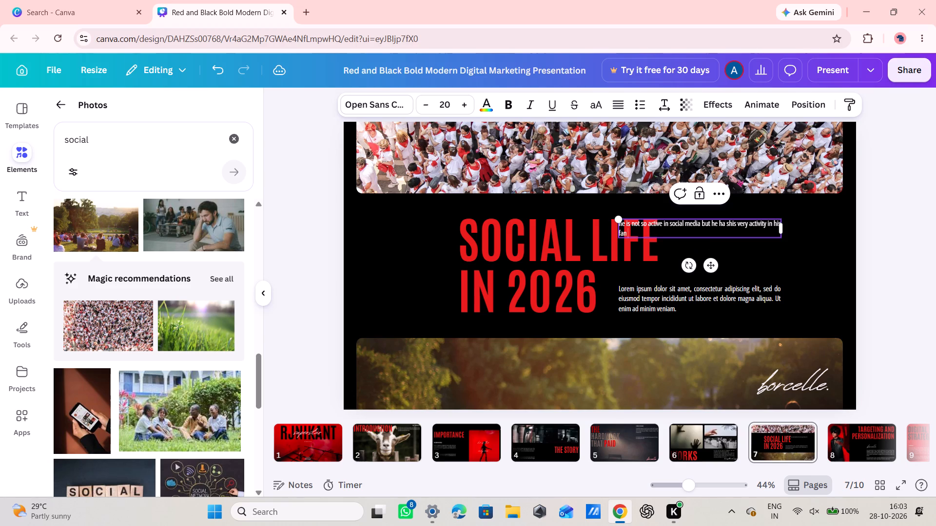
key("BackSpace")
key("shift+quotedbl")
key("BackSpace")
type("'")
key("space")
type("hearts")
Correct the sentence's ending to "fan' s hearts" and close it with a full stop.
key("Left")
key("Left")
key("Left")
key("Left")
key("Left")
key("Left")
key("s")
type("s")
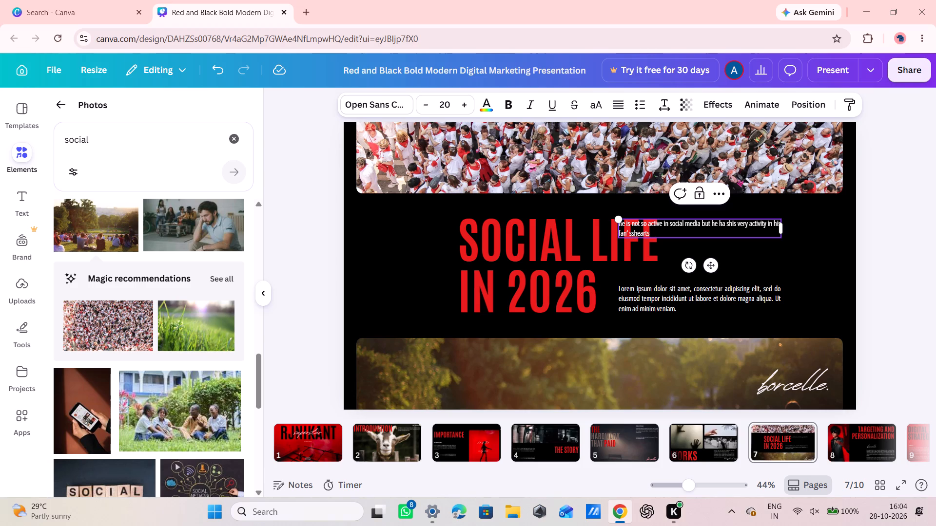
key("space")
key("BackSpace")
key("BackSpace")
key("space")
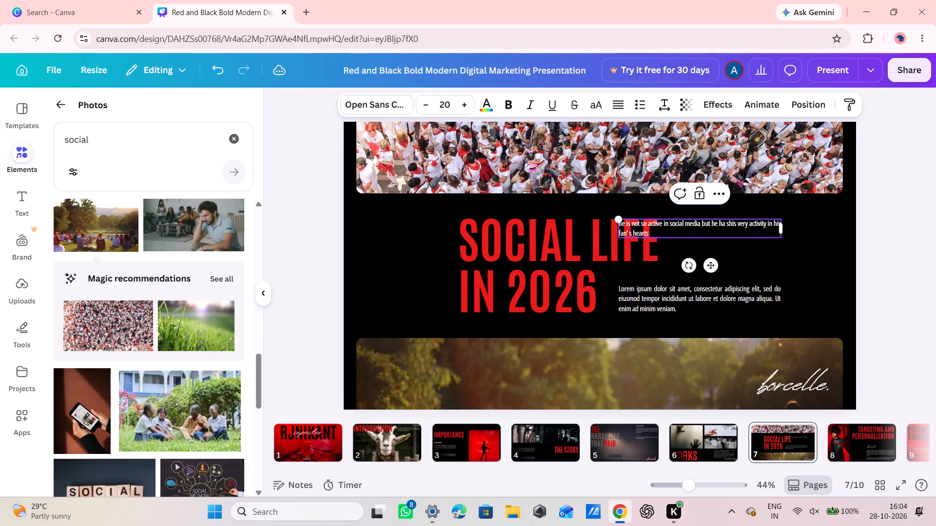
left_click(665, 233)
key("period")
Add a new line to the upper paragraph reading "his fans worship him and loves him from the bottom of their hearts".
key("Return")
type("his fans")
key("space")
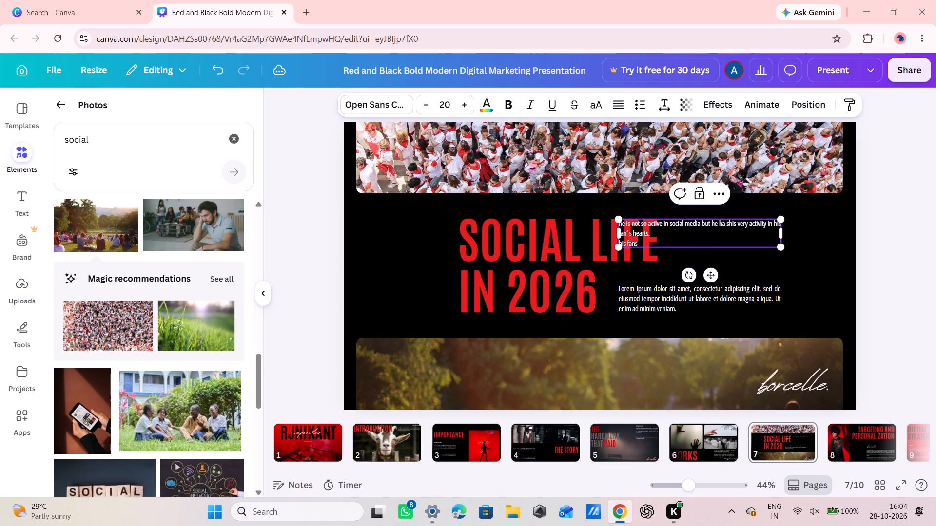
type("worship him")
key("space")
type("and lo")
type("ves him from the bott")
type("om")
key("space")
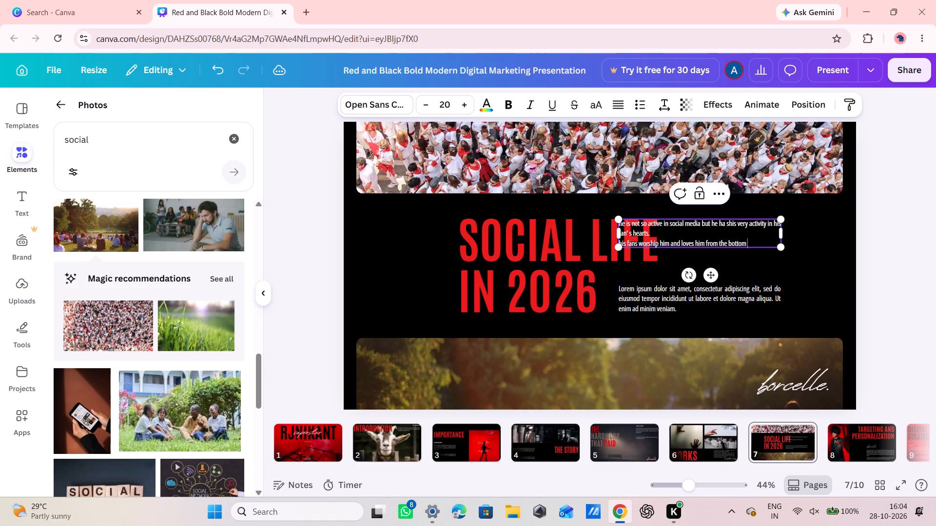
type("of their hearts")
key("space")
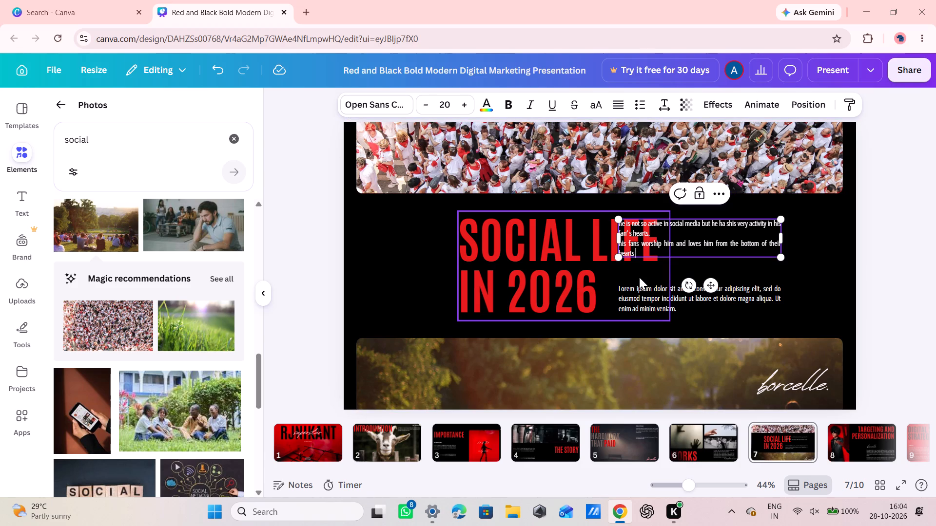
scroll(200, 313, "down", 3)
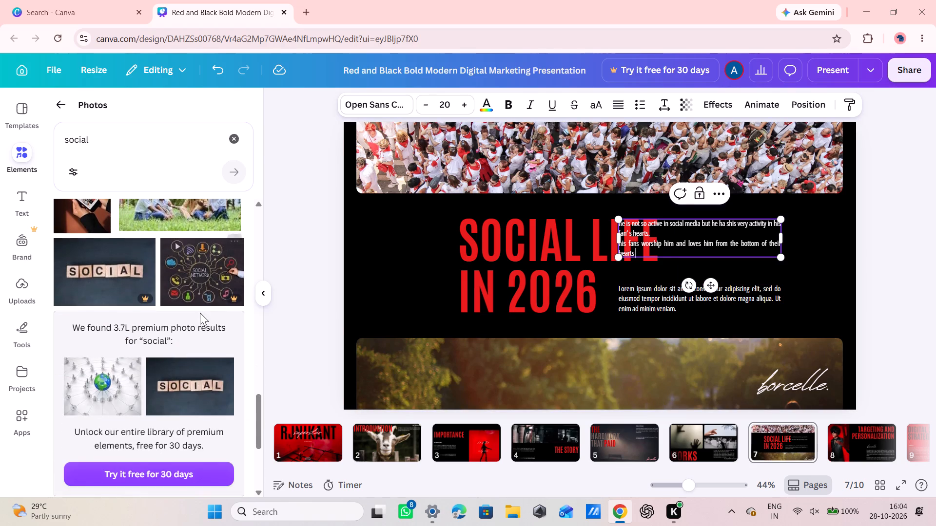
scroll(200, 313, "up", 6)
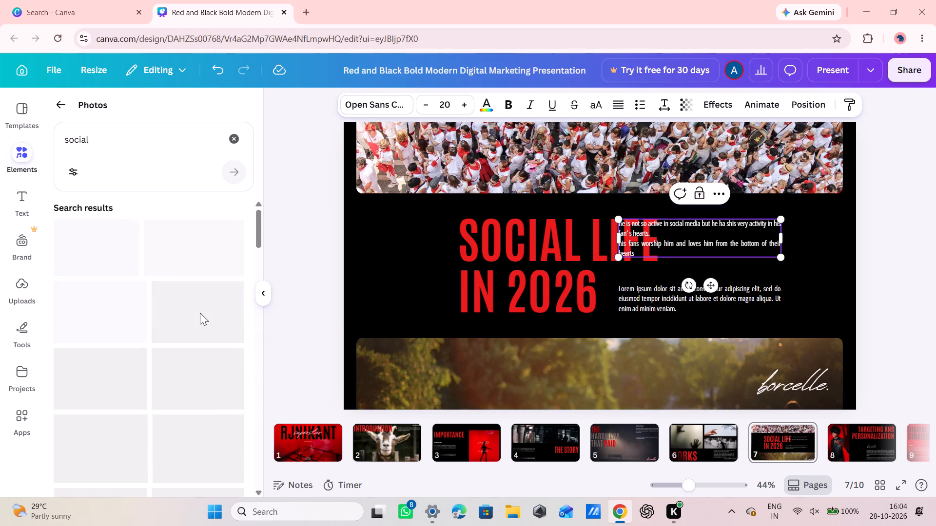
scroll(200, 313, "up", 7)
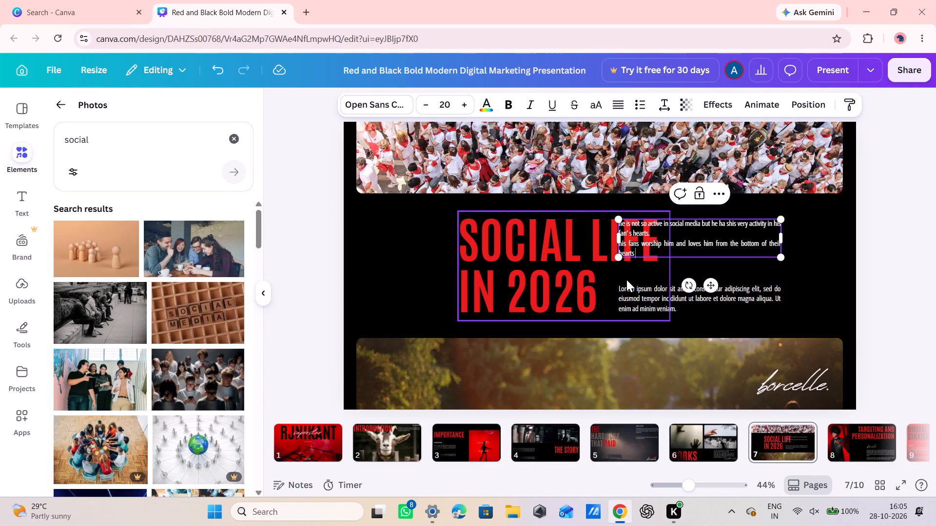
Replace the lower lorem ipsum paragraph on page 7 with "whole india love him especially his south indian fans".
double_click(715, 294)
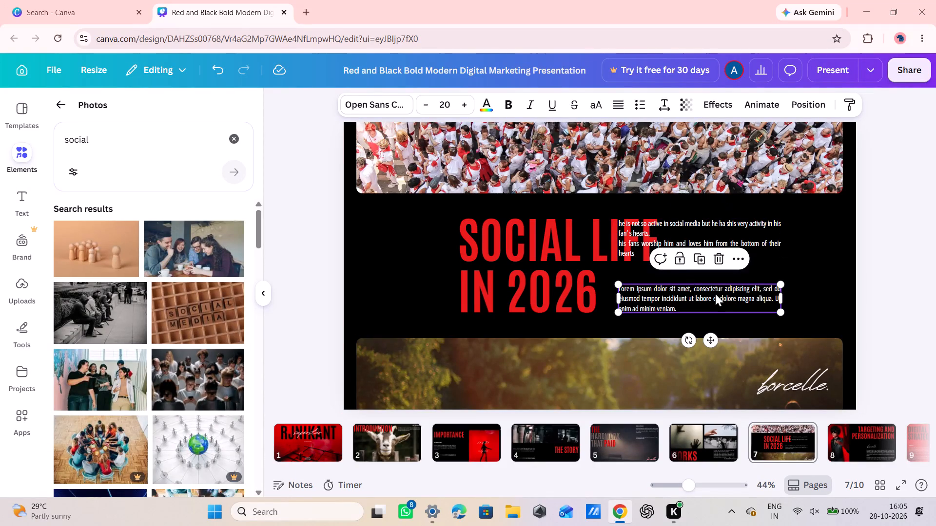
key("BackSpace")
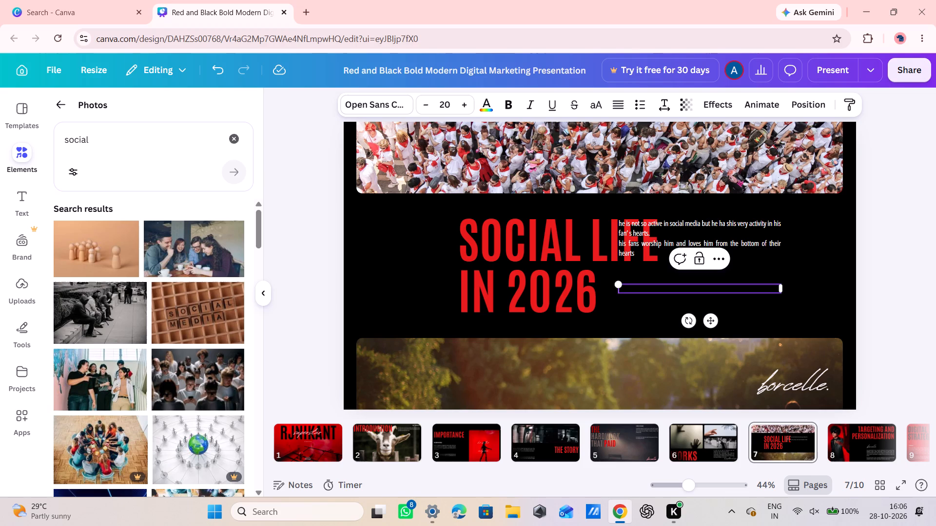
type("whole india")
key("space")
type("love him")
key("space")
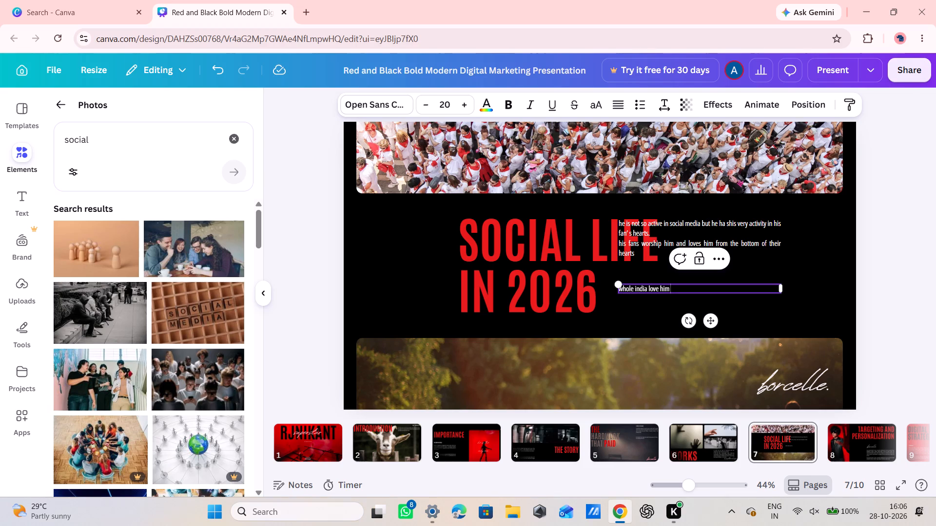
type("es")
type("pecially")
key("space")
key("h")
key("BackSpace")
type("his south indian fans")
key("space")
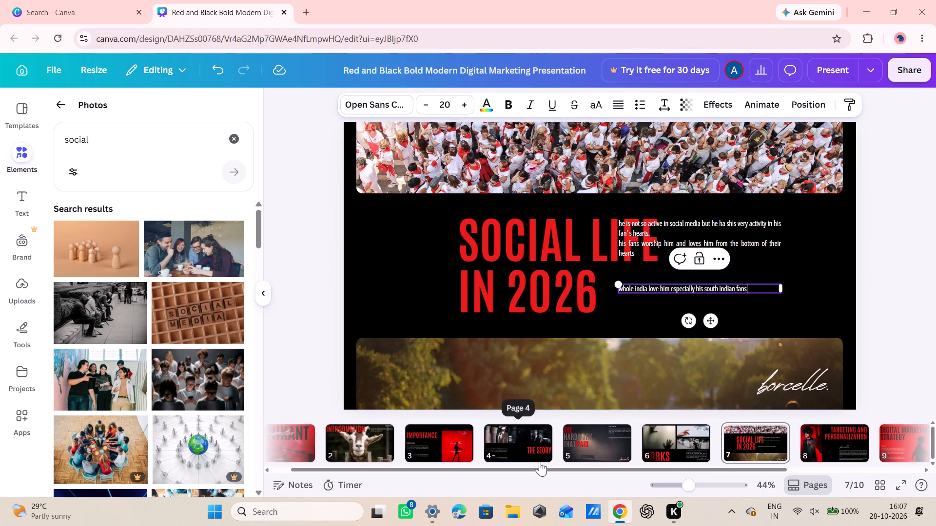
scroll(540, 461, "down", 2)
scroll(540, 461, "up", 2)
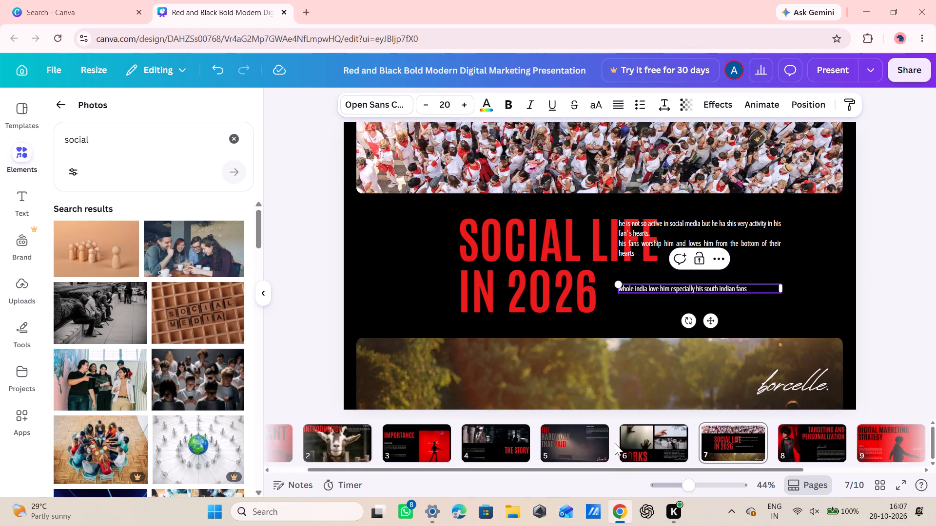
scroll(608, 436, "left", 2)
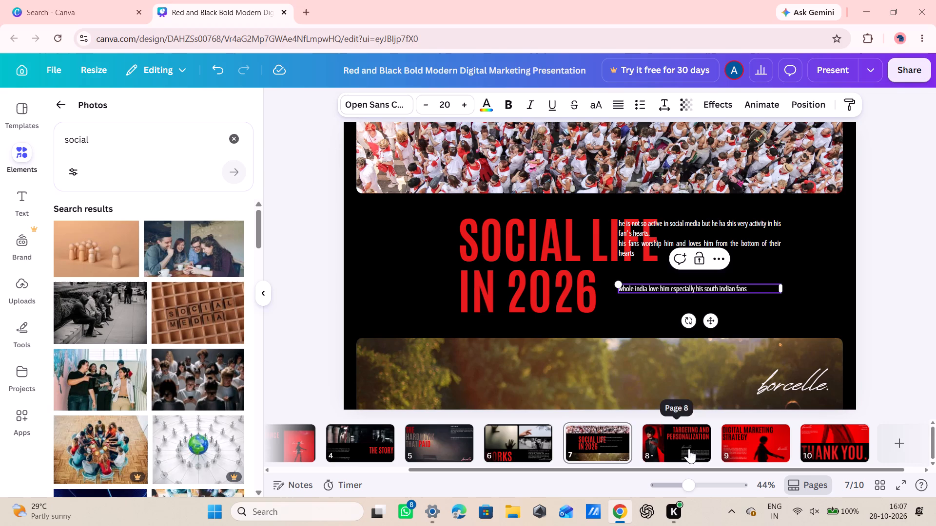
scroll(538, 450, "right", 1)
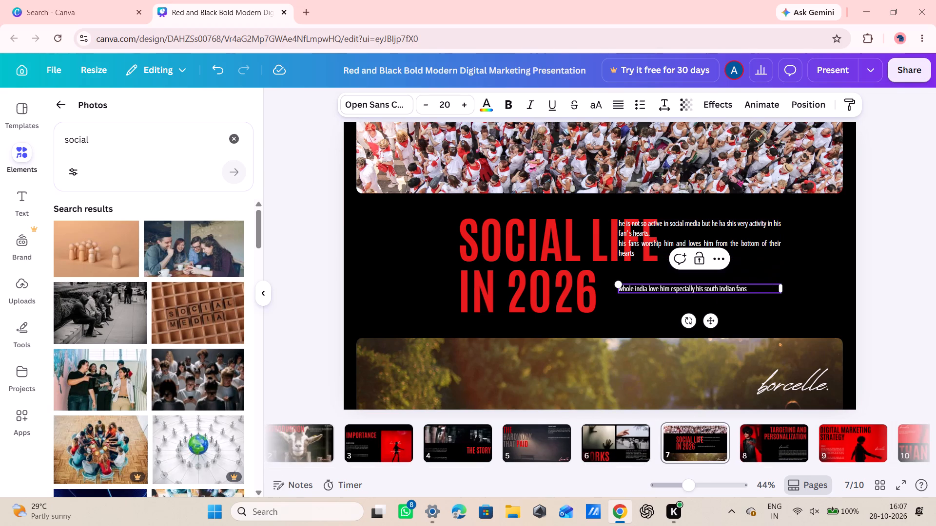
Continue the lower paragraph's sentence with "treats him as god".
type("treats")
key("space")
type("him as")
key("space")
type("god")
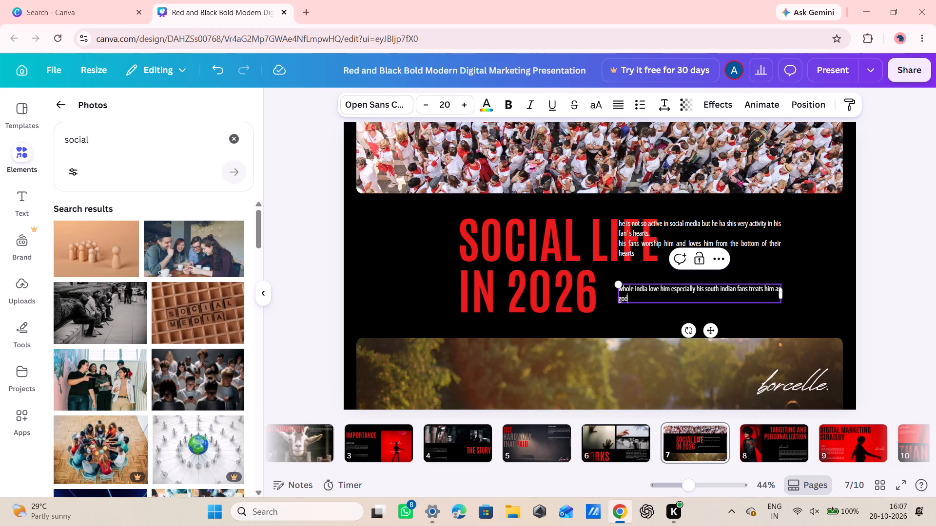
key("space")
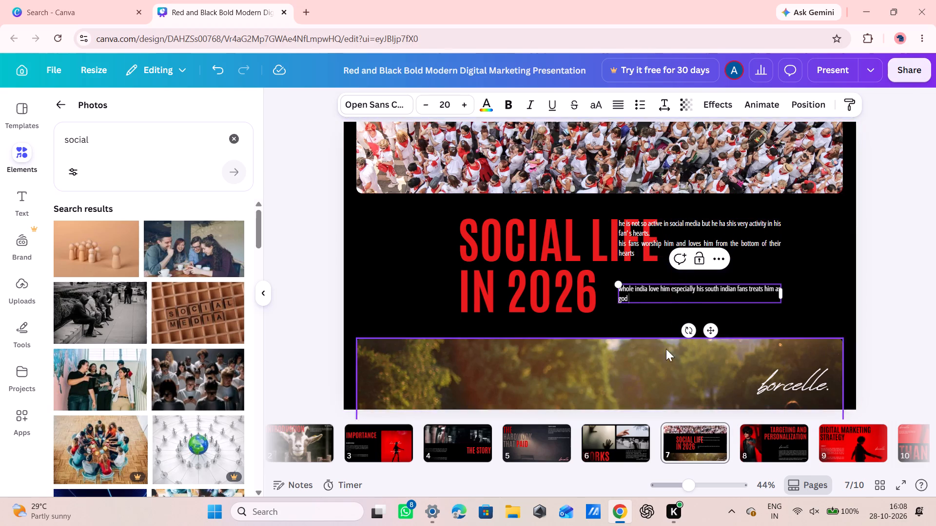
Extend the lower paragraph with "and he did for them like one".
left_click(694, 299)
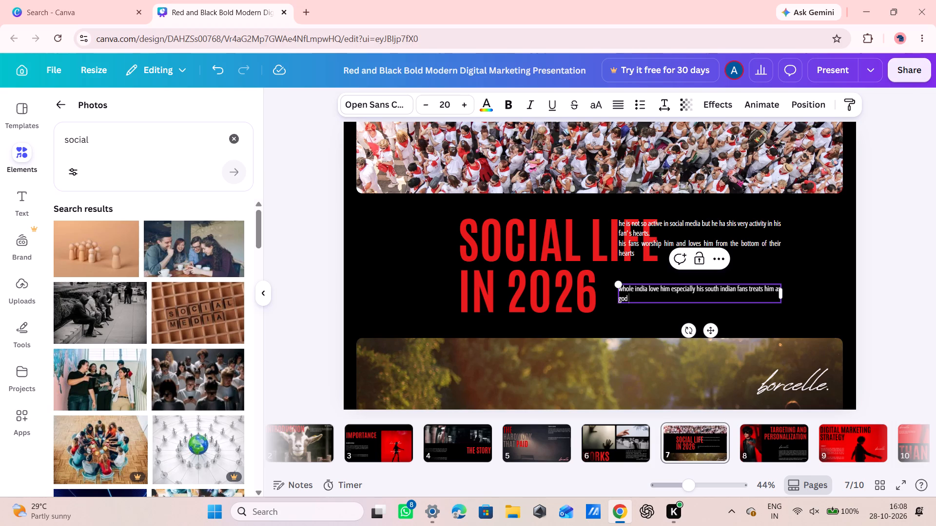
key("space")
type("and")
key("space")
type("he")
key("space")
type("did for")
key("space")
type("hi")
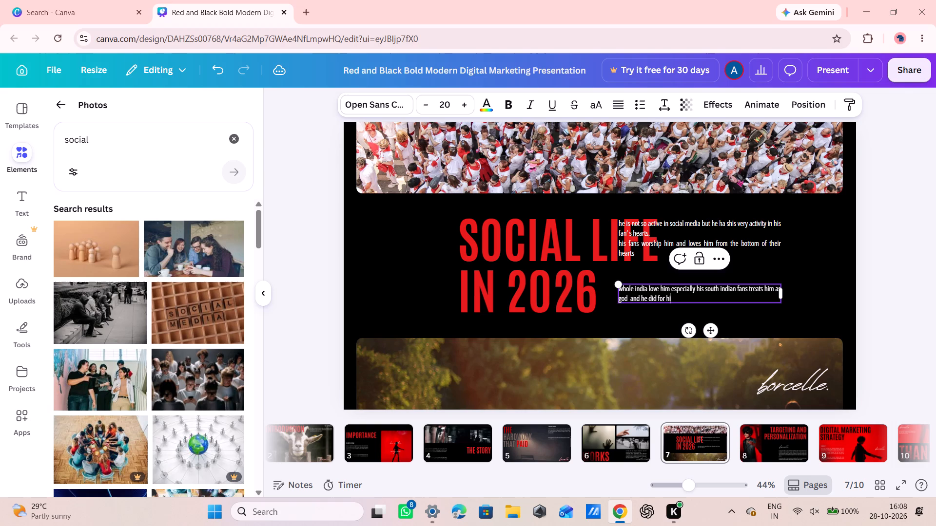
key("BackSpace")
key("BackSpace")
type("them like one")
key("space")
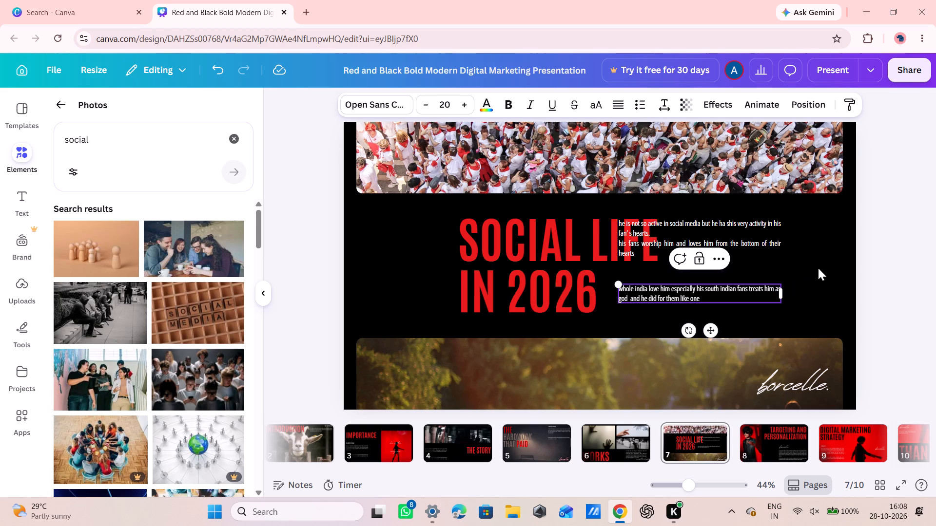
left_click(840, 279)
Clear the "borcelle." signature text over page 7's lower image.
left_click(795, 386)
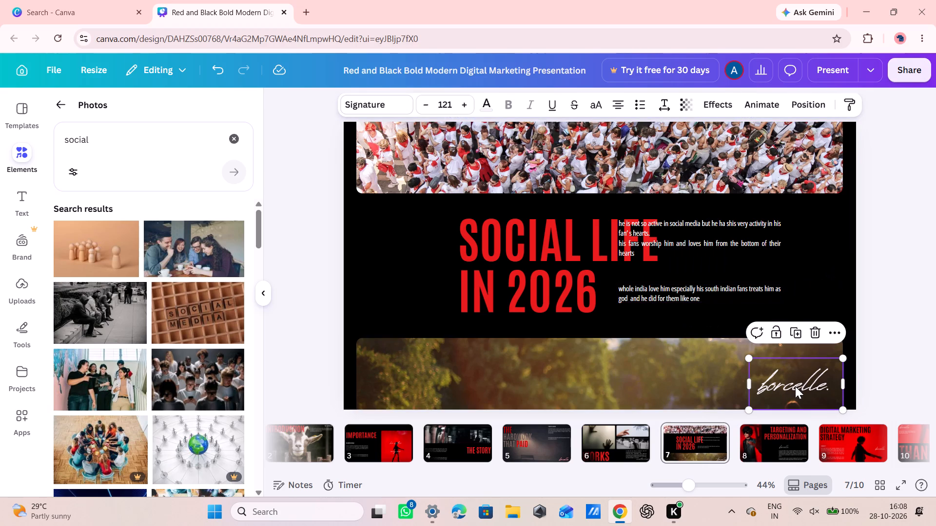
left_click(795, 386)
key("BackSpace")
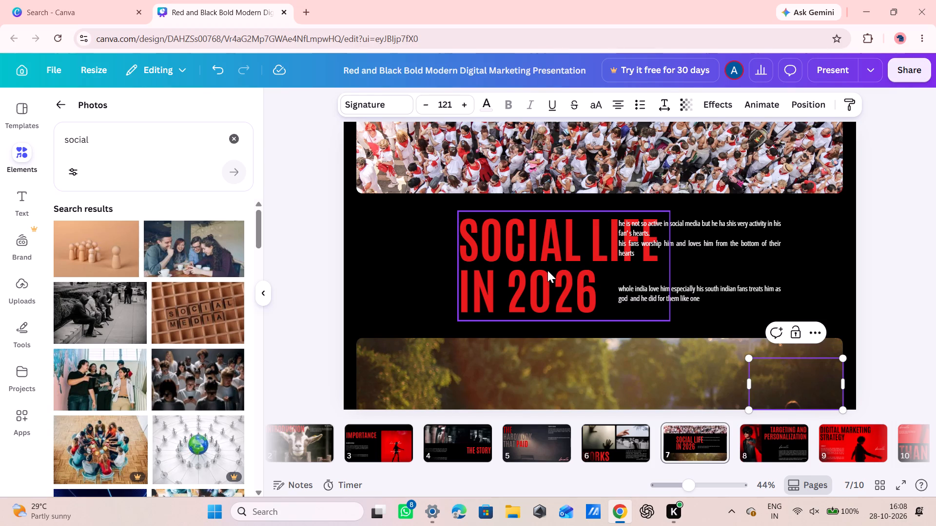
Change page 7's heading to "FANS IN 2026" by replacing the words "SOCIAL LIFE".
left_click(518, 260)
double_click(518, 260)
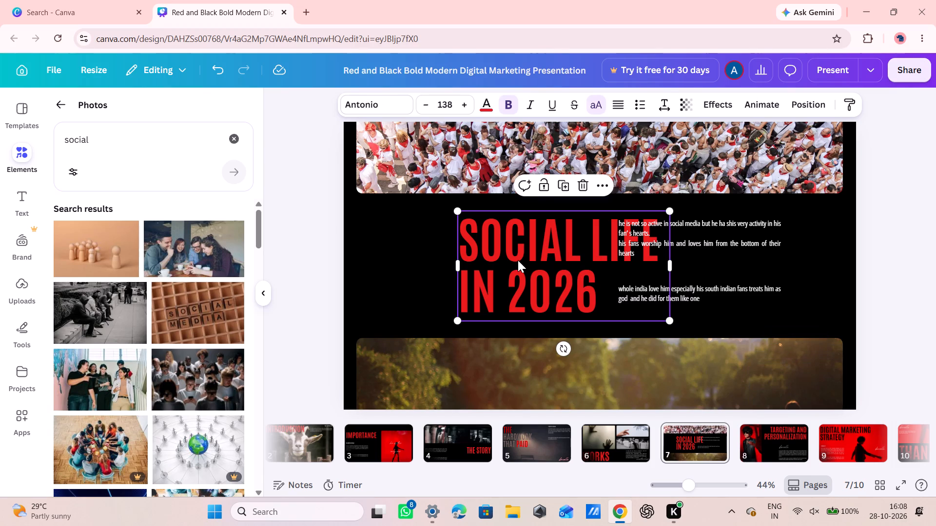
double_click(522, 248)
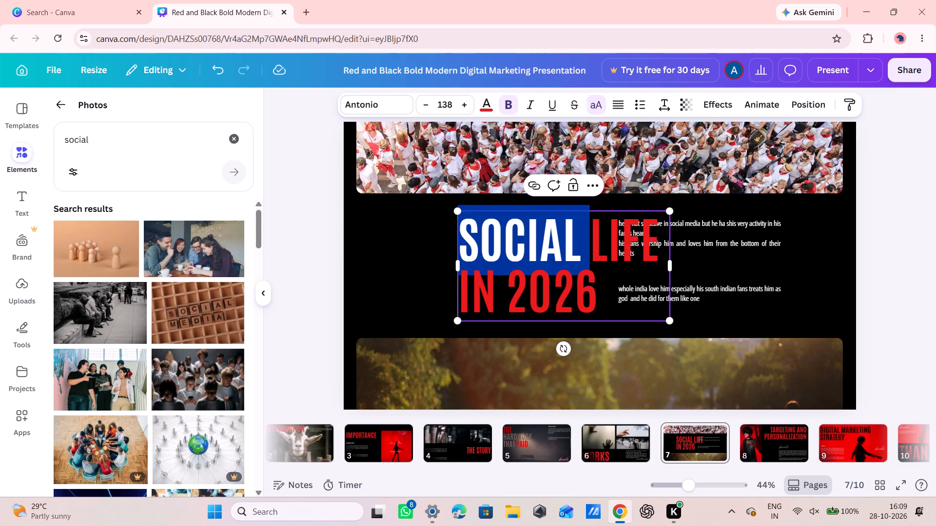
key("BackSpace")
type("ans")
key("space")
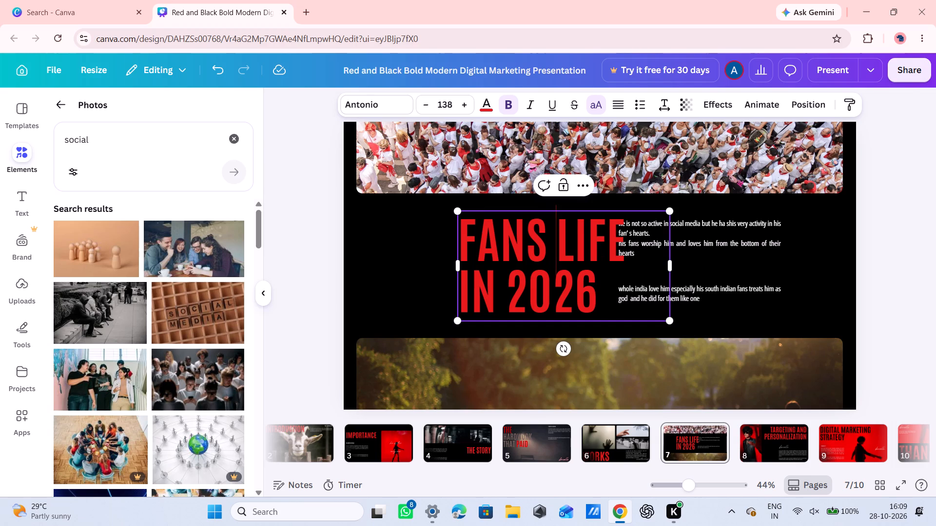
double_click(591, 242)
key("BackSpace")
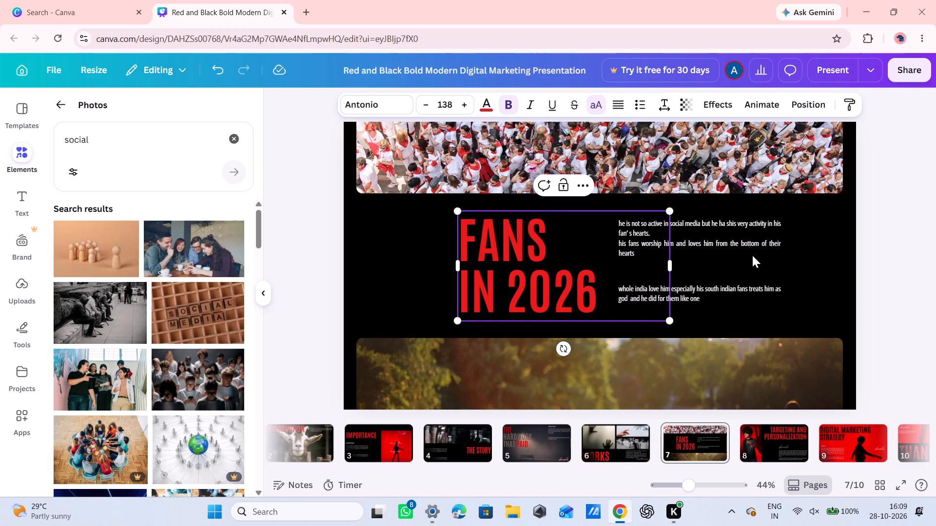
left_click(786, 262)
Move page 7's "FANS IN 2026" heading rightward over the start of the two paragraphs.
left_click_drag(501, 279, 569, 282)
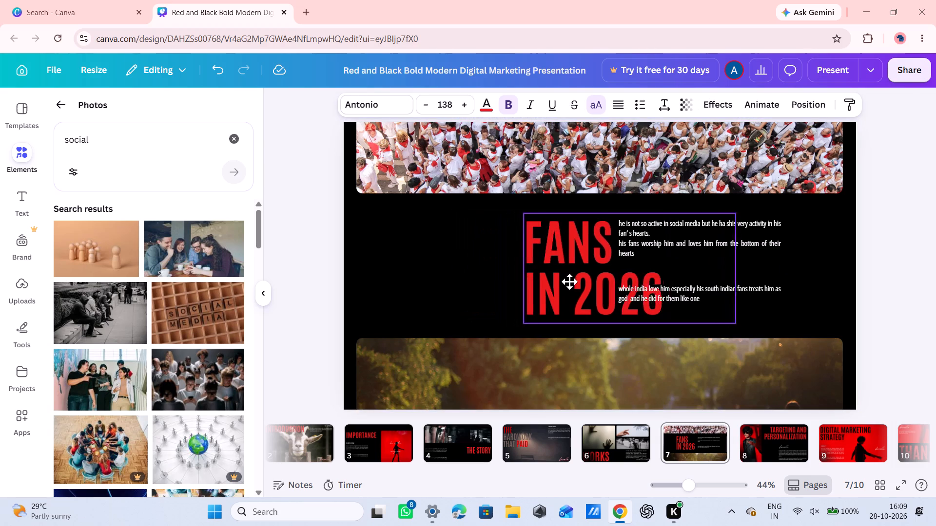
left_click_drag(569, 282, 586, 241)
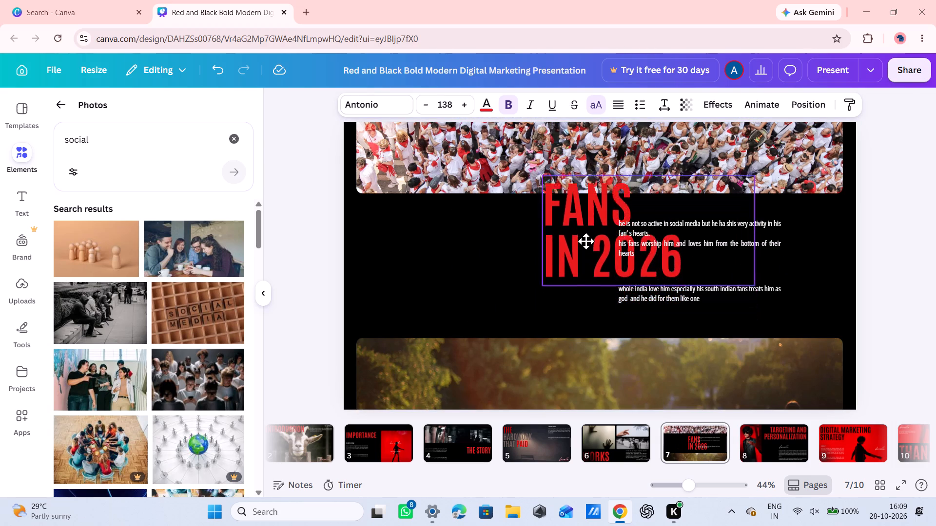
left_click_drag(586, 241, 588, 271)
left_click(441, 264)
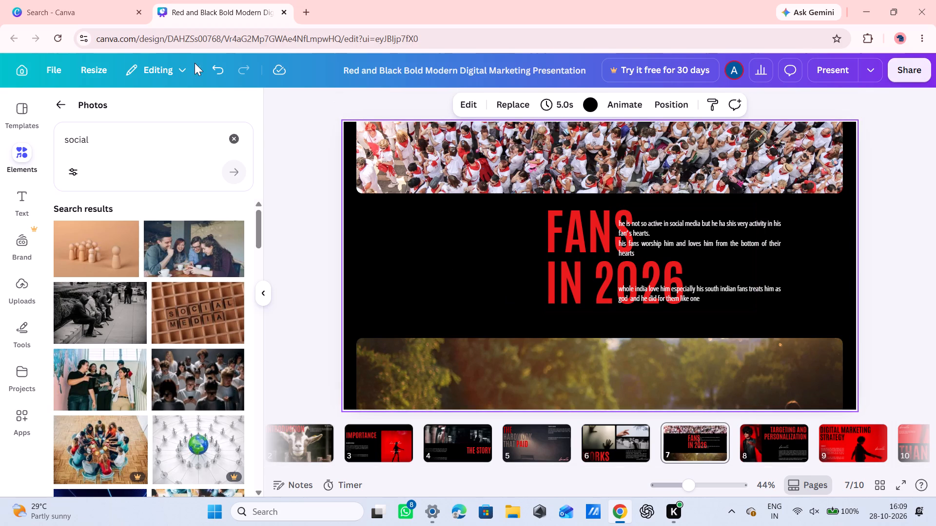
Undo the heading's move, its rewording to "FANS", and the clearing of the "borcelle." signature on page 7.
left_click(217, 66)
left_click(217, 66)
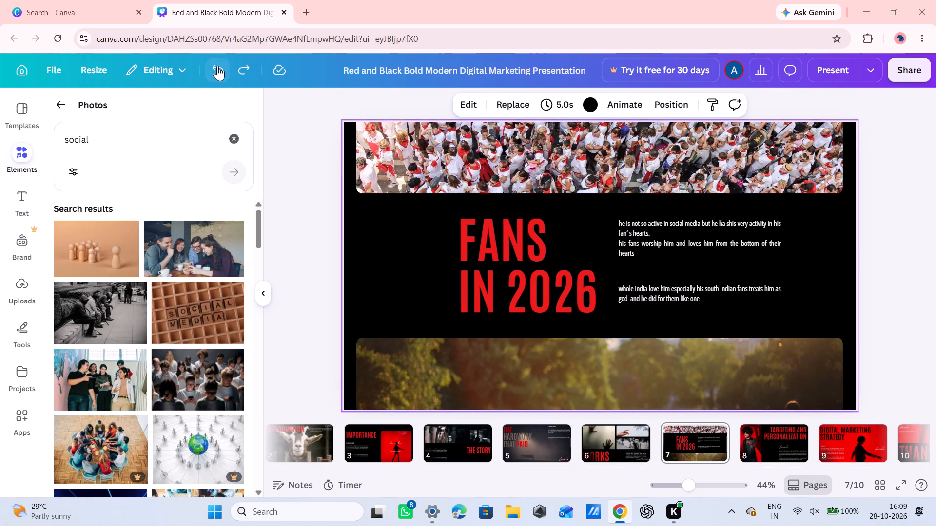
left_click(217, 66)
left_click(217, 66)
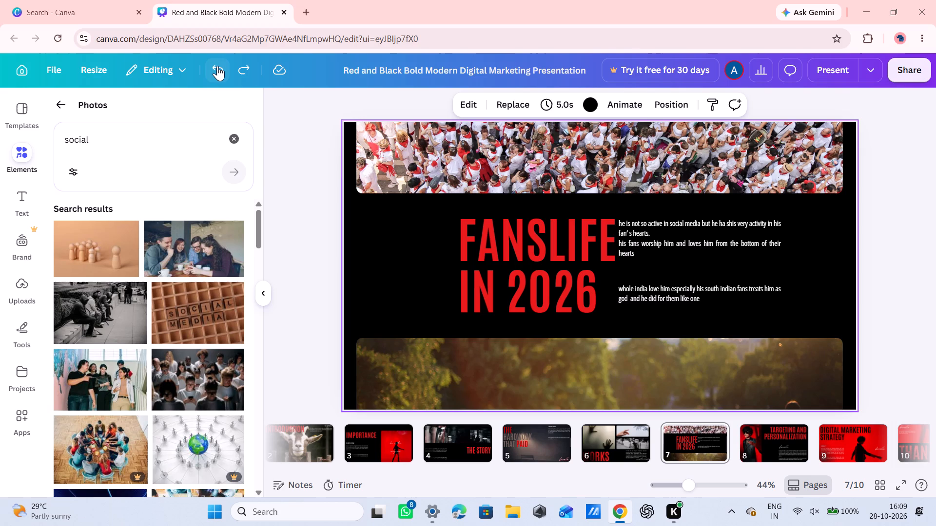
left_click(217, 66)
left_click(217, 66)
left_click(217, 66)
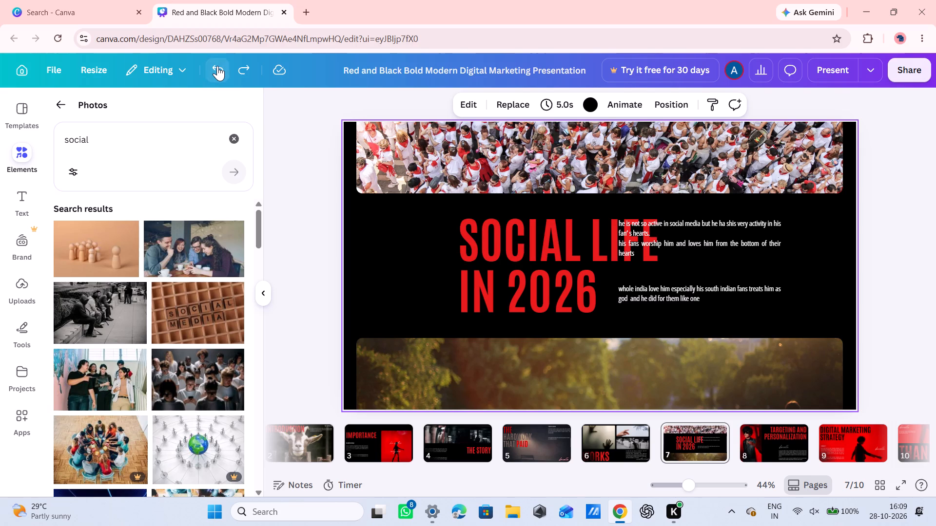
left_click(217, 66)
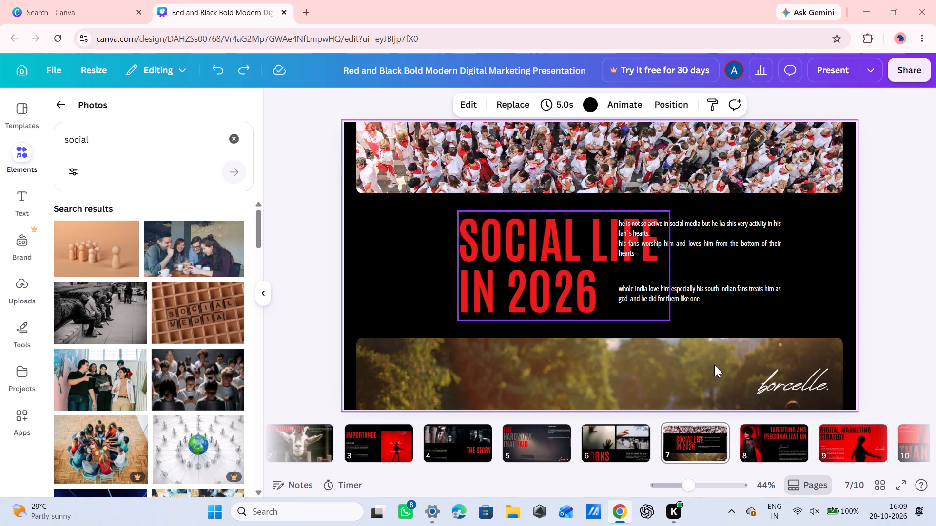
Replace the "borcelle." signature over page 7's lower image with "the myth".
left_click(776, 382)
left_click(776, 382)
key("BackSpace")
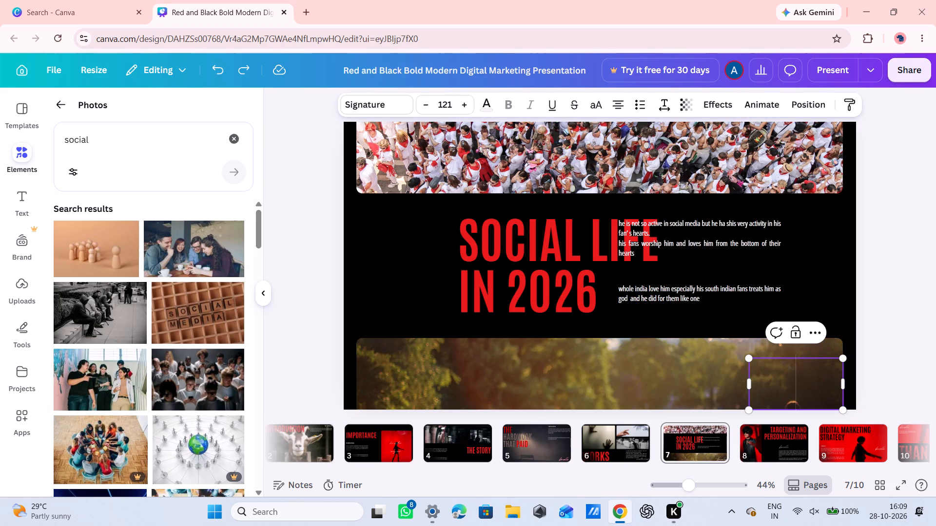
type("the")
key("space")
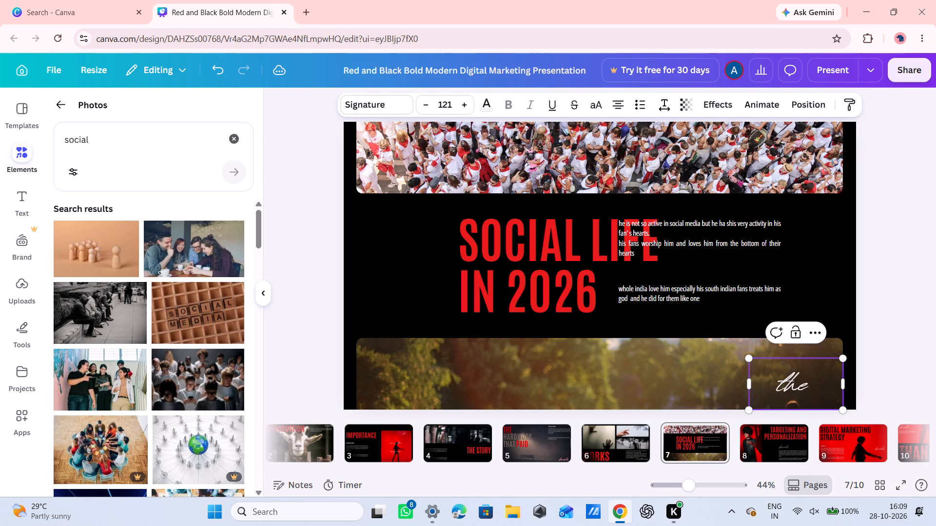
type("myth")
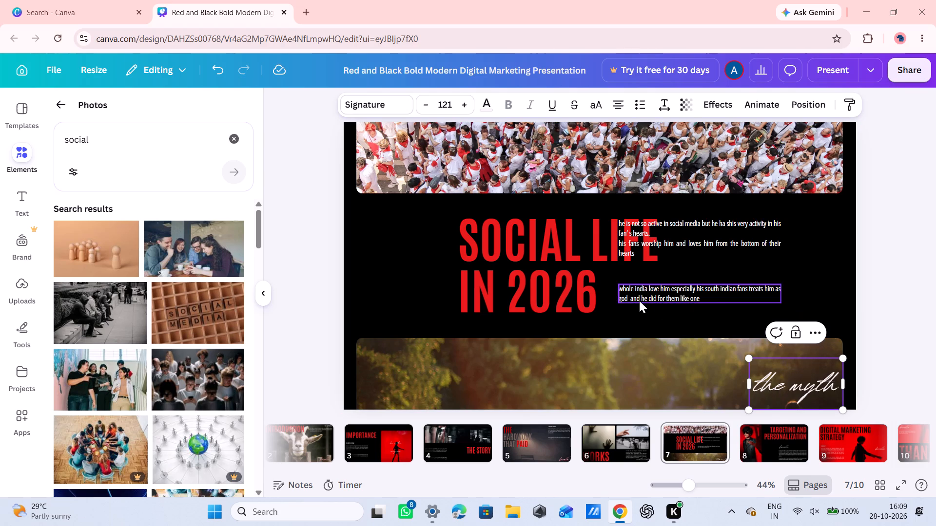
Change page 7's heading to "FANS IN 2026" by replacing the words "SOCIAL LIFE".
double_click(577, 277)
double_click(558, 245)
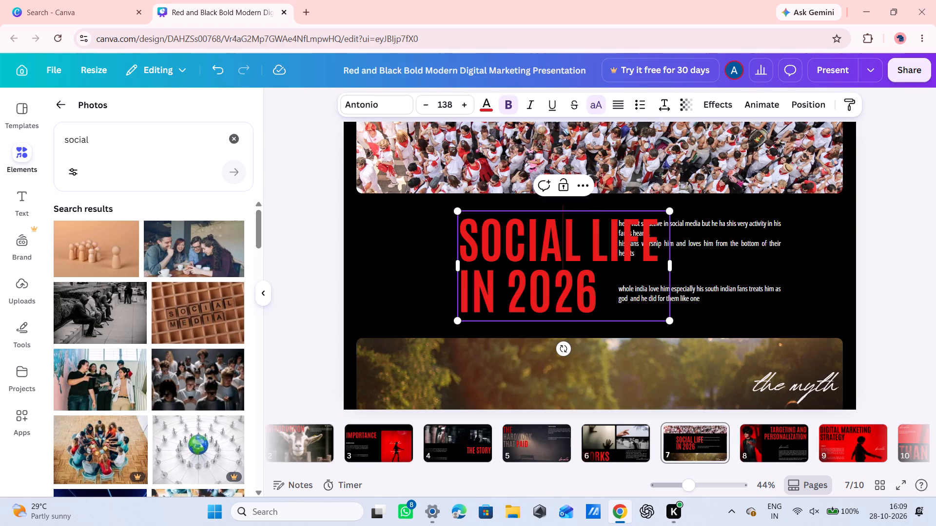
key("BackSpace")
type("fans")
double_click(587, 236)
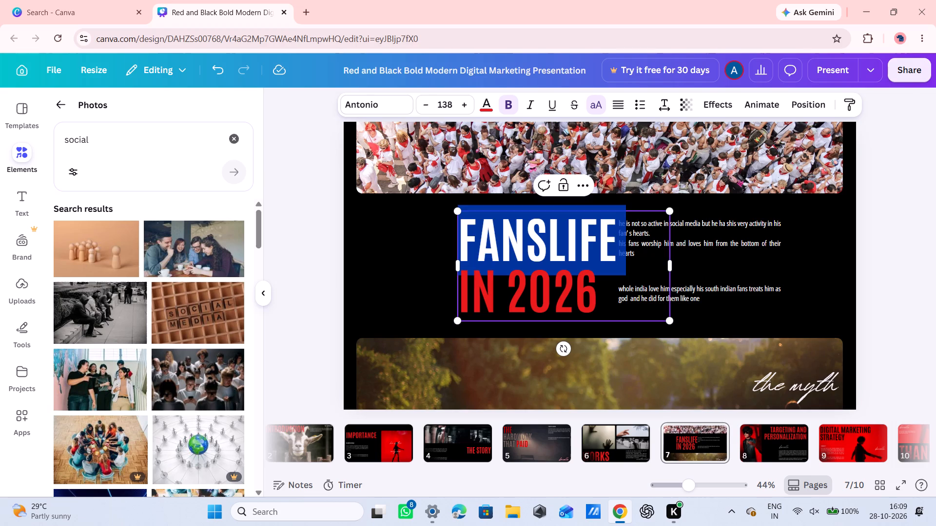
double_click(587, 236)
left_click(543, 240)
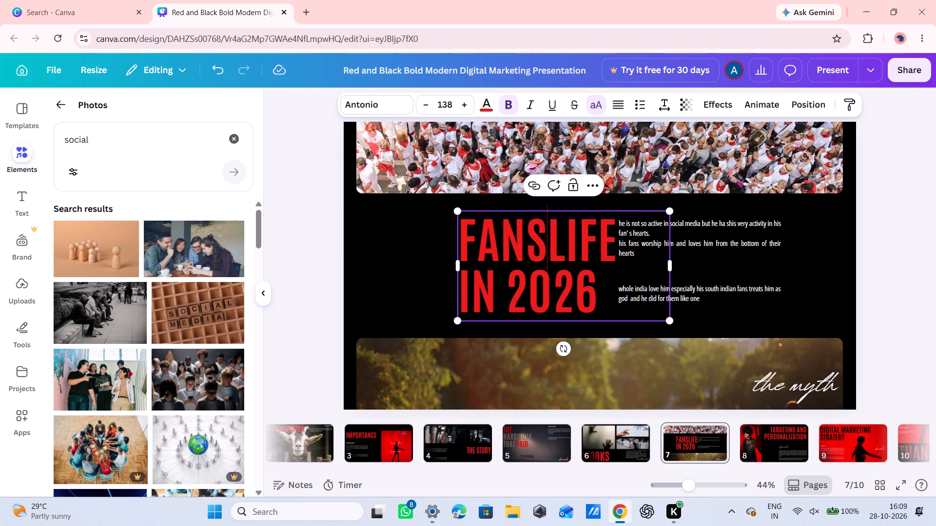
key("space")
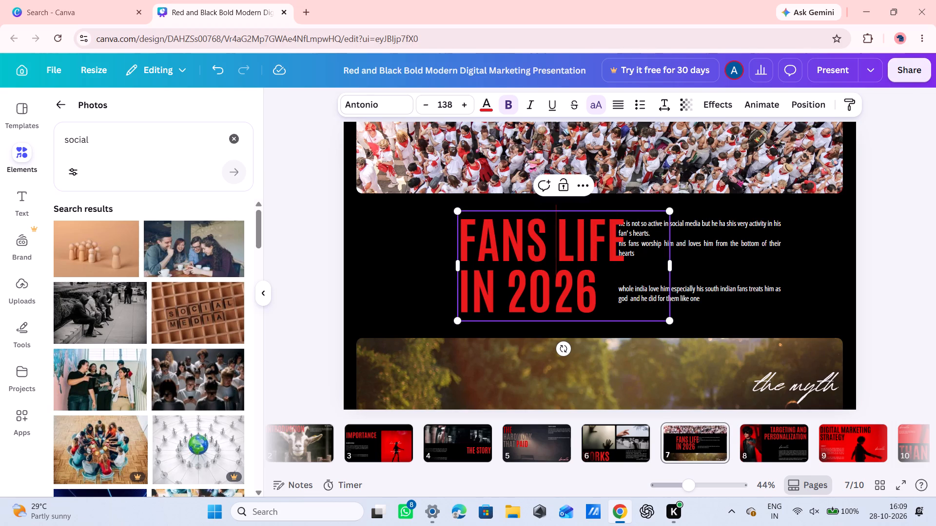
double_click(592, 252)
key("BackSpace")
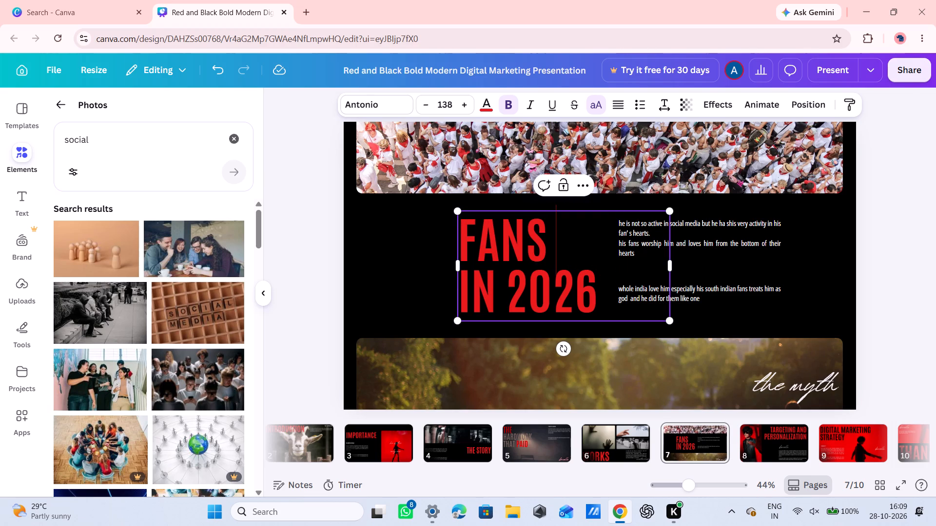
Move the "FANS IN 2026" heading rightward at the same height so it overlaps the start of both paragraphs.
left_click_drag(806, 269, 599, 271)
left_click_drag(599, 271, 642, 299)
left_click_drag(642, 299, 655, 305)
left_click(410, 265)
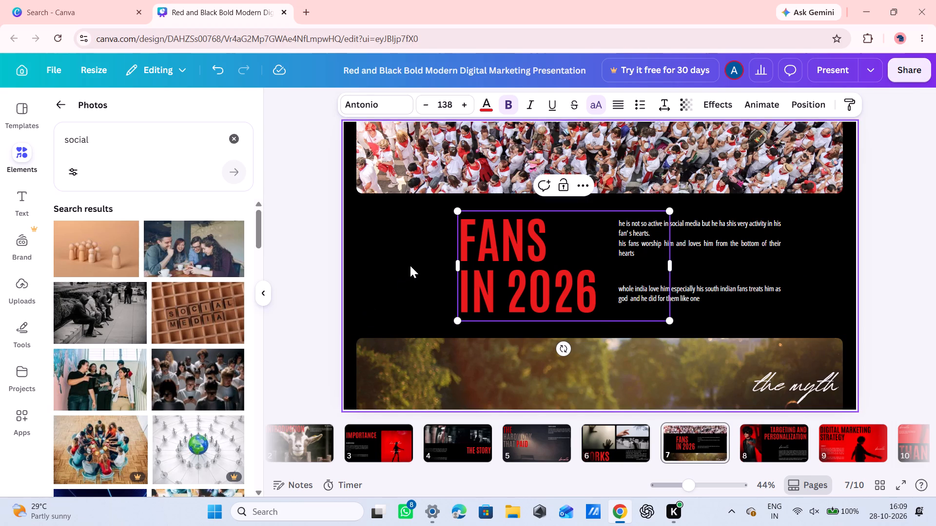
left_click_drag(488, 268, 563, 264)
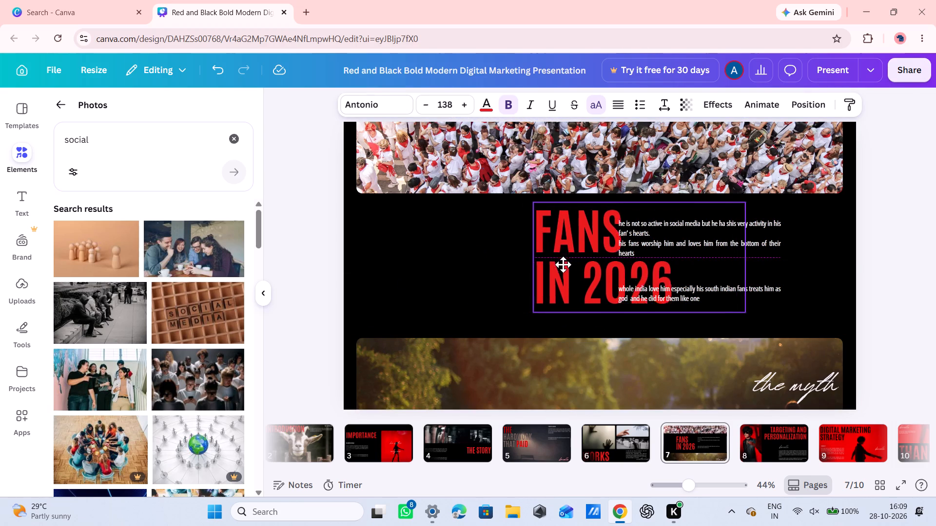
left_click_drag(563, 264, 564, 269)
left_click(390, 251)
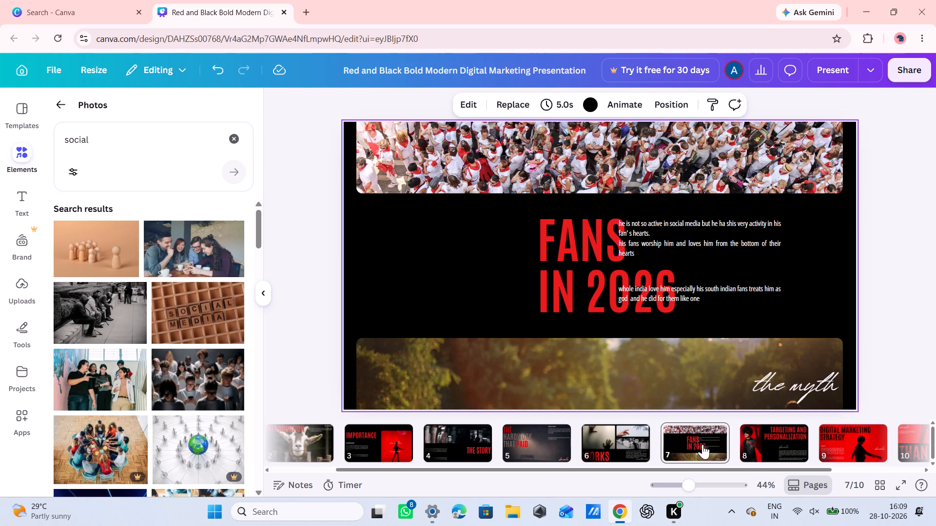
Go to page 8, "Targeting and Personalization".
scroll(750, 441, "left", 3)
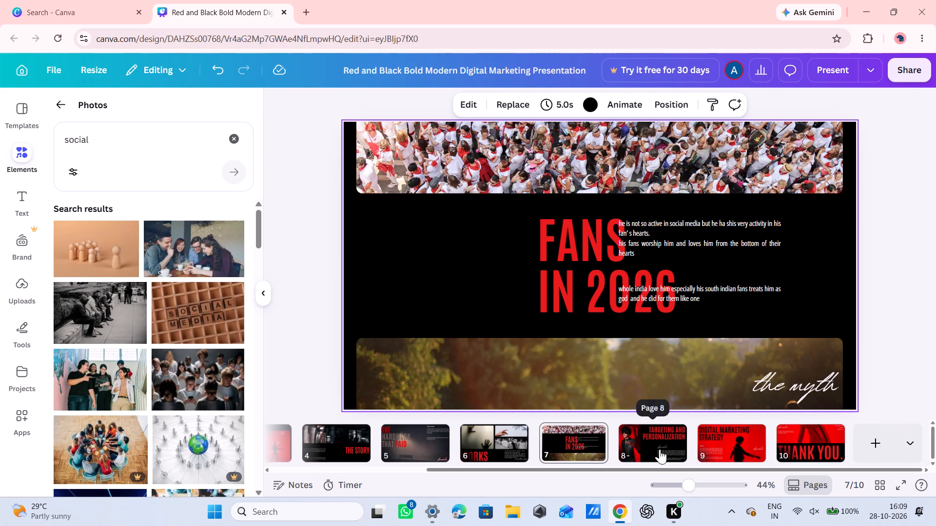
left_click(660, 449)
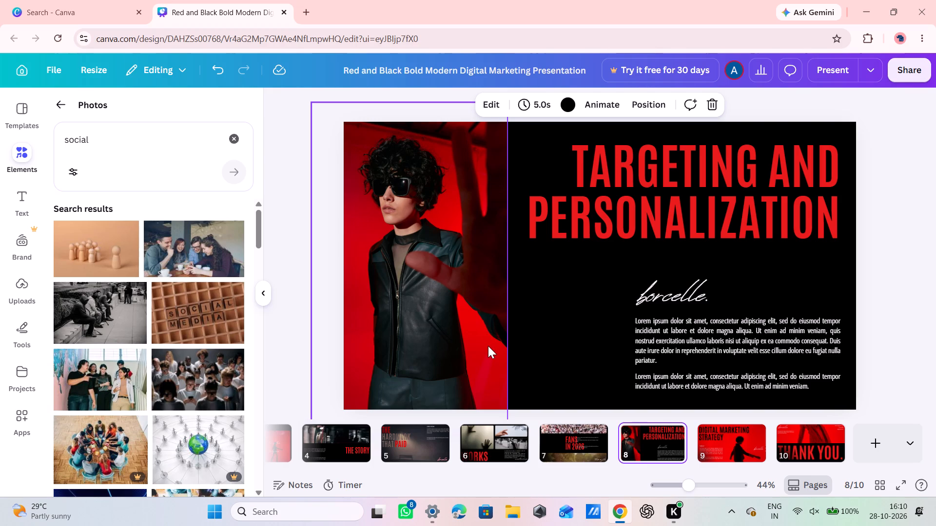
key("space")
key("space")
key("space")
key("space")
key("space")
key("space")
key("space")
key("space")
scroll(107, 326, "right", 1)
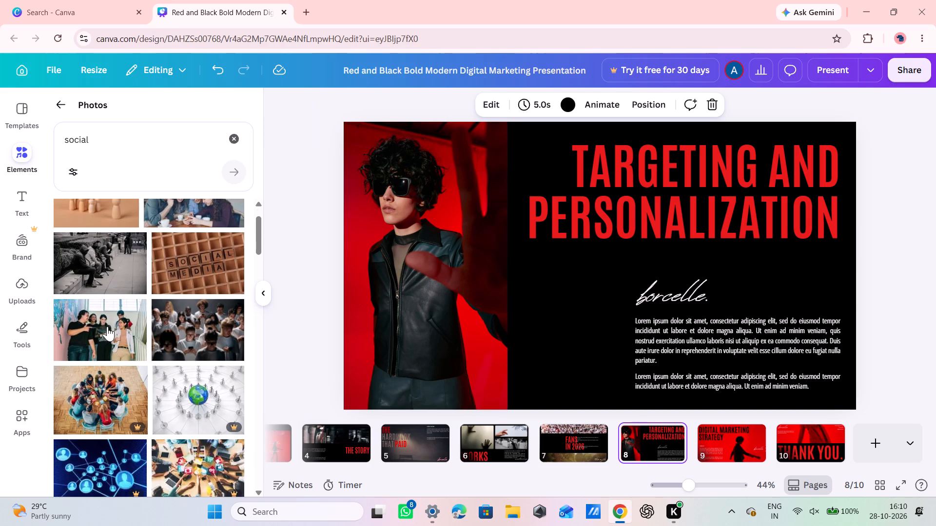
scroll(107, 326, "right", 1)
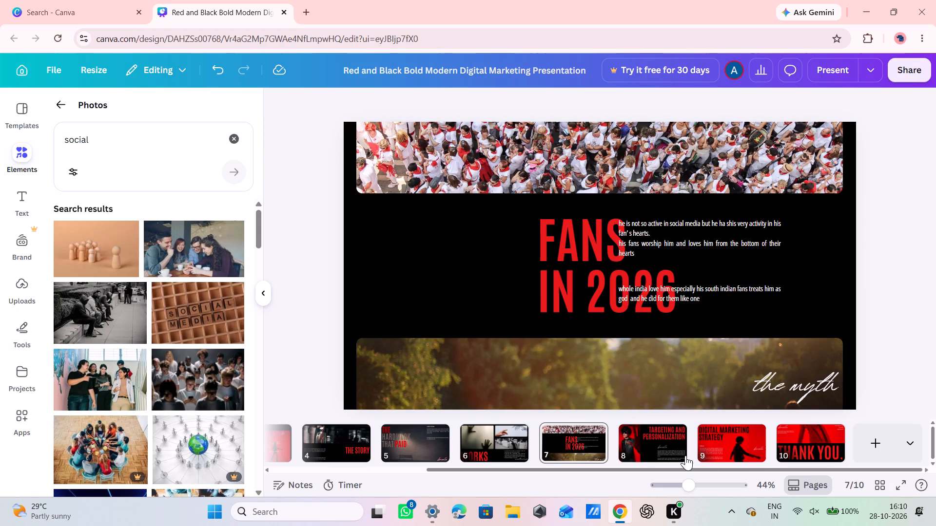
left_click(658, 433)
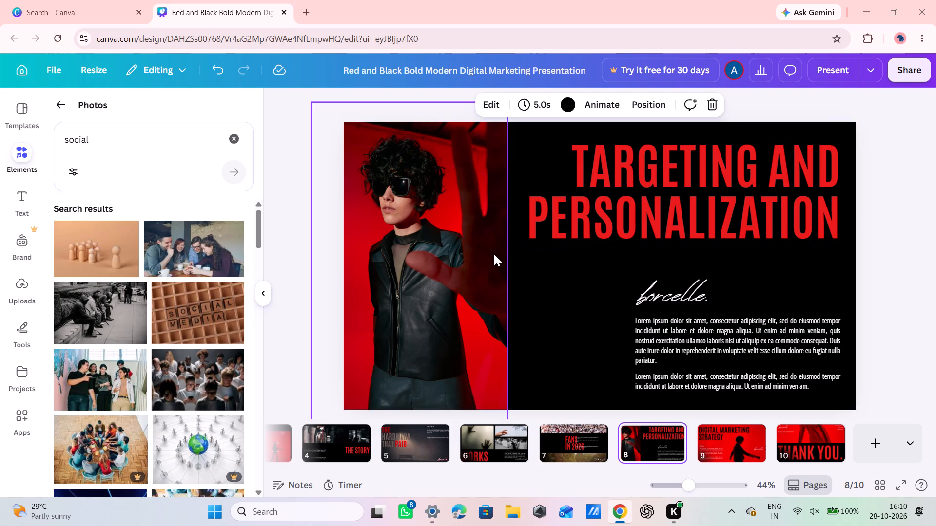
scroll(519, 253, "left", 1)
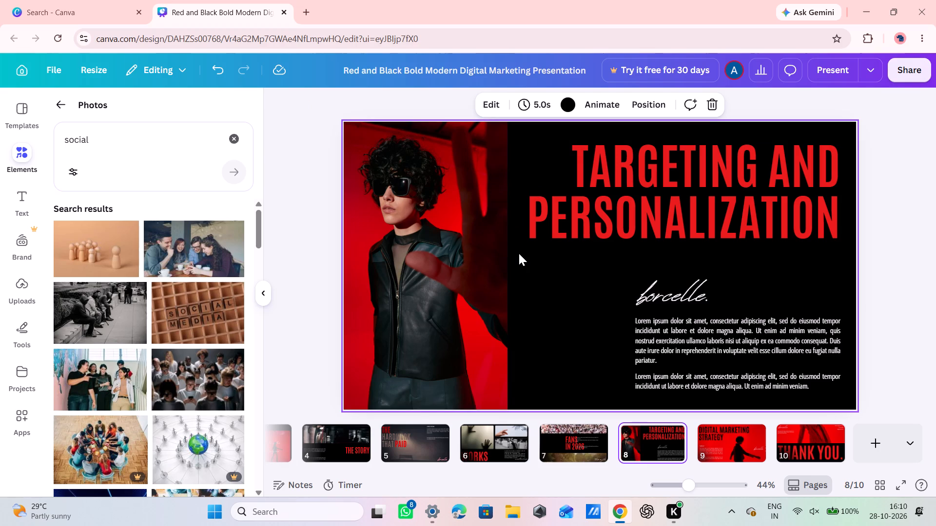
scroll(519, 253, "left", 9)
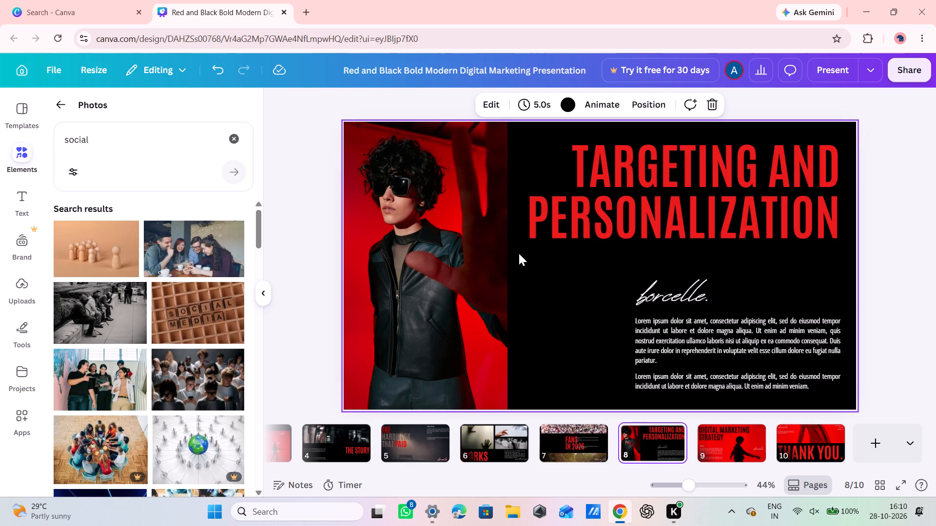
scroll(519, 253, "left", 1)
Look through pages 7 to 9 to compare their layouts, ending on page 8.
left_click(519, 253)
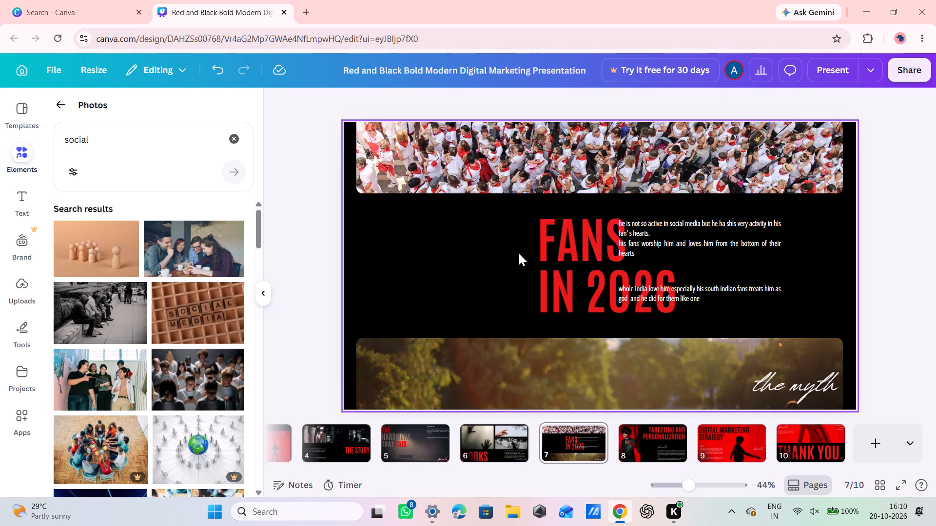
scroll(519, 253, "down", 1)
scroll(519, 253, "left", 3)
scroll(519, 253, "down", 2)
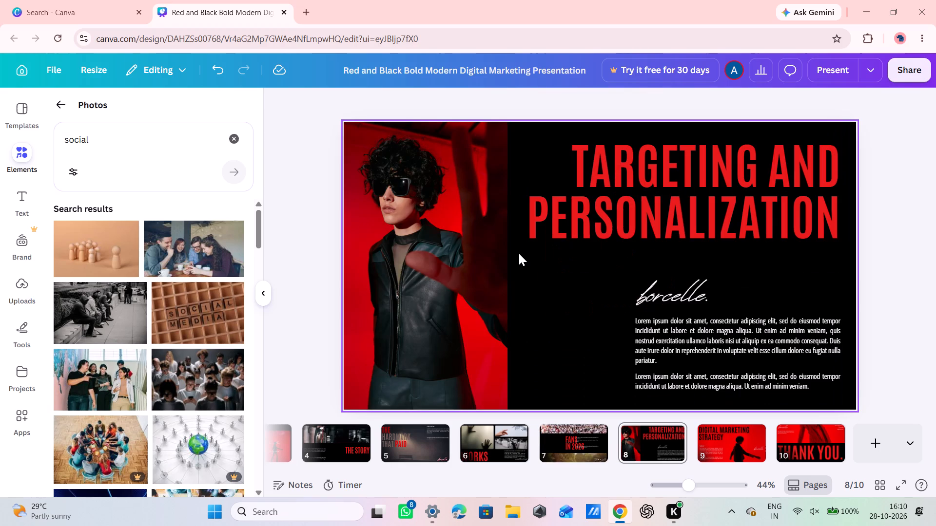
scroll(519, 253, "down", 2)
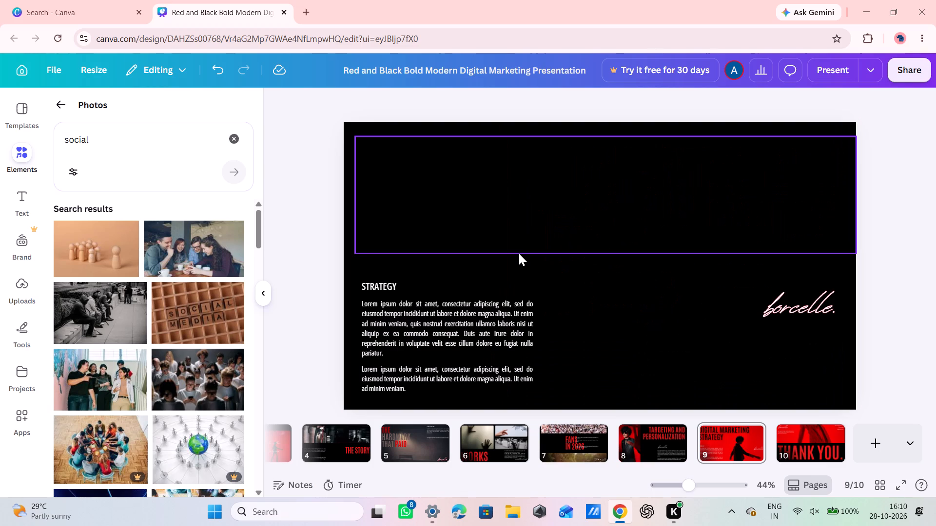
scroll(519, 253, "up", 4)
scroll(519, 253, "down", 2)
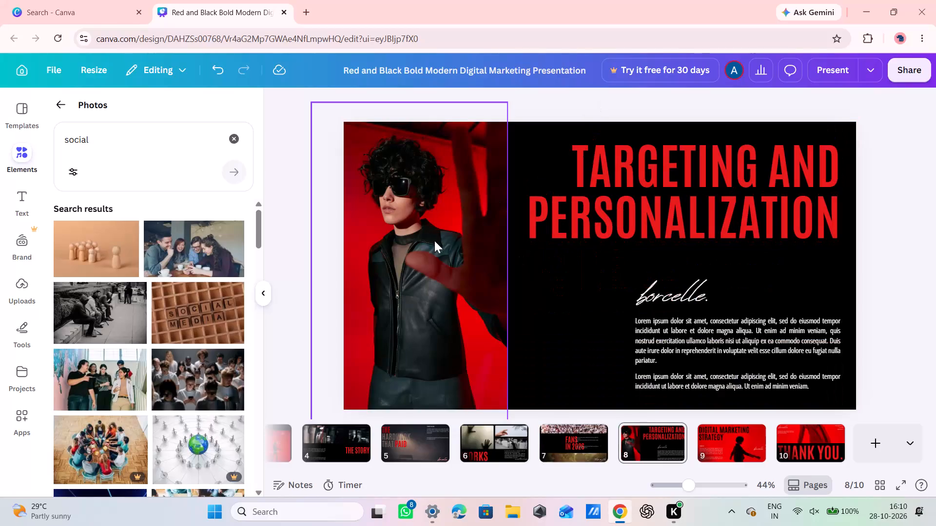
Search the photo library for "personality".
scroll(102, 354, "down", 1)
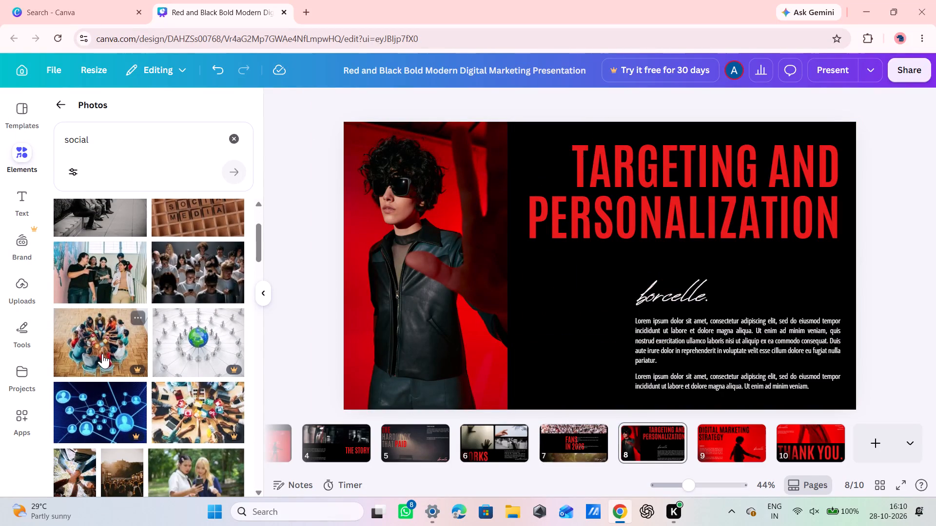
scroll(102, 354, "down", 1)
left_click(232, 139)
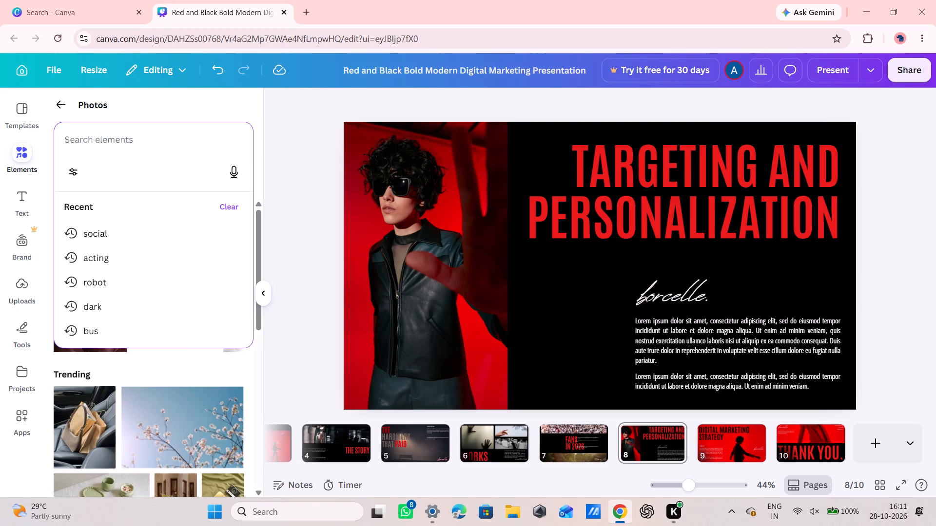
type("personaliy")
key("BackSpace")
type("ty")
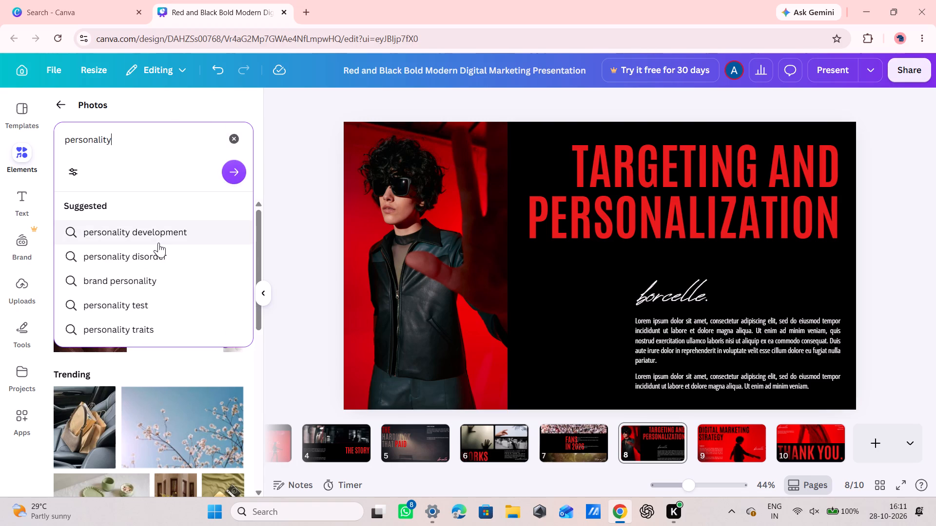
key("Return")
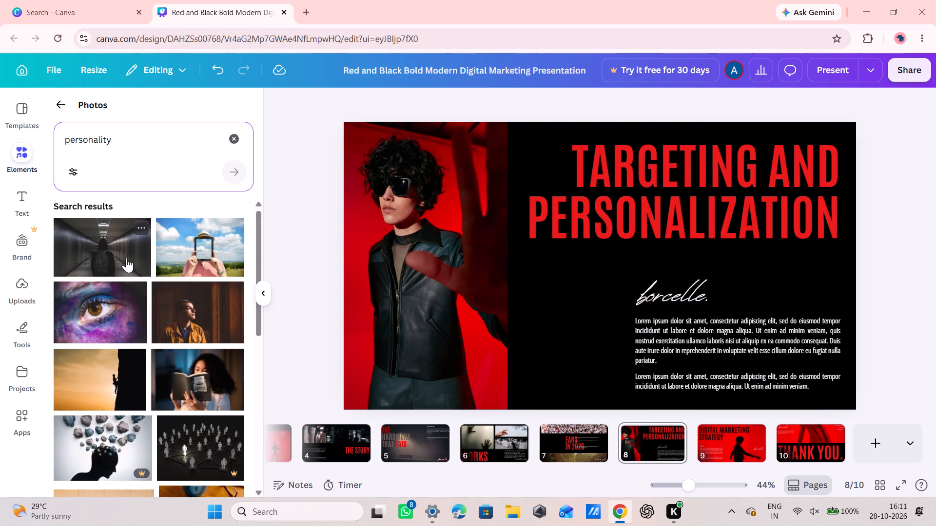
Browse the personality photos, add the close-up of the purple-painted eye to page 8, and place it in the portrait photo's frame.
scroll(125, 352, "down", 4)
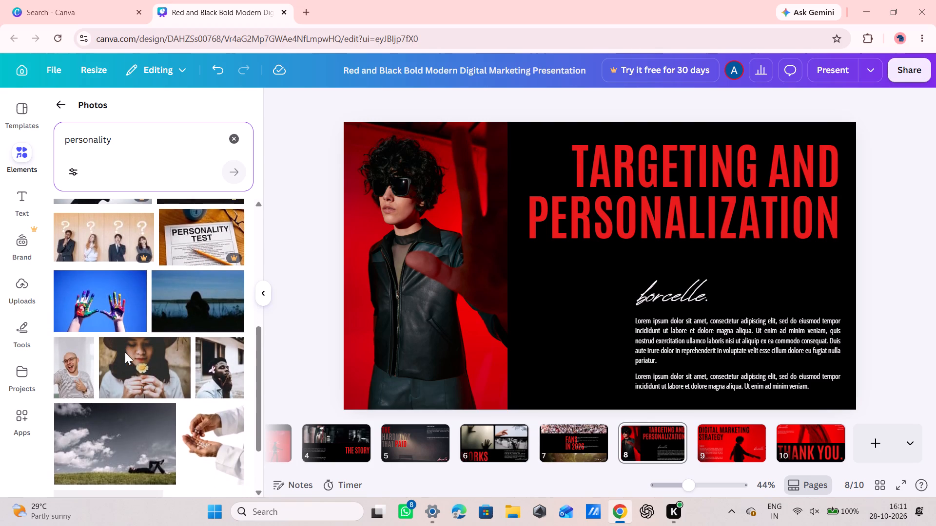
scroll(125, 352, "down", 1)
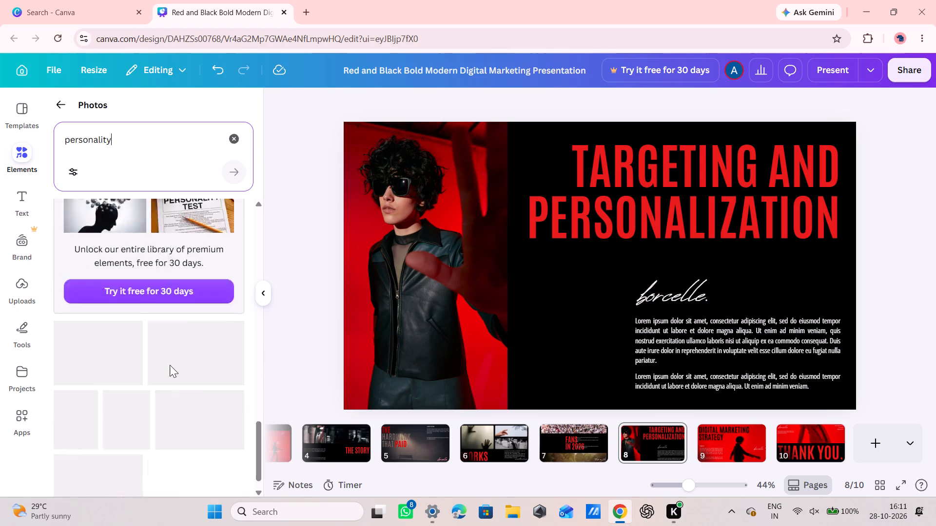
scroll(170, 365, "up", 6)
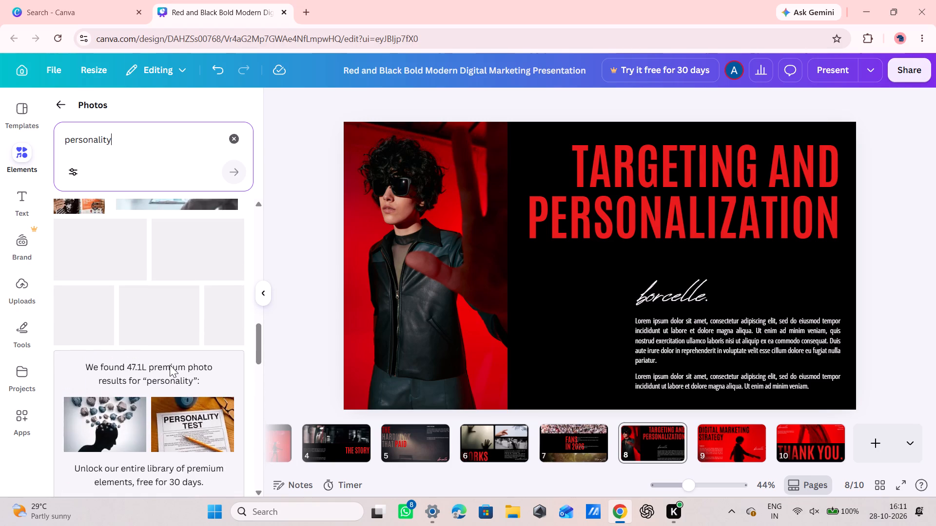
scroll(170, 365, "up", 4)
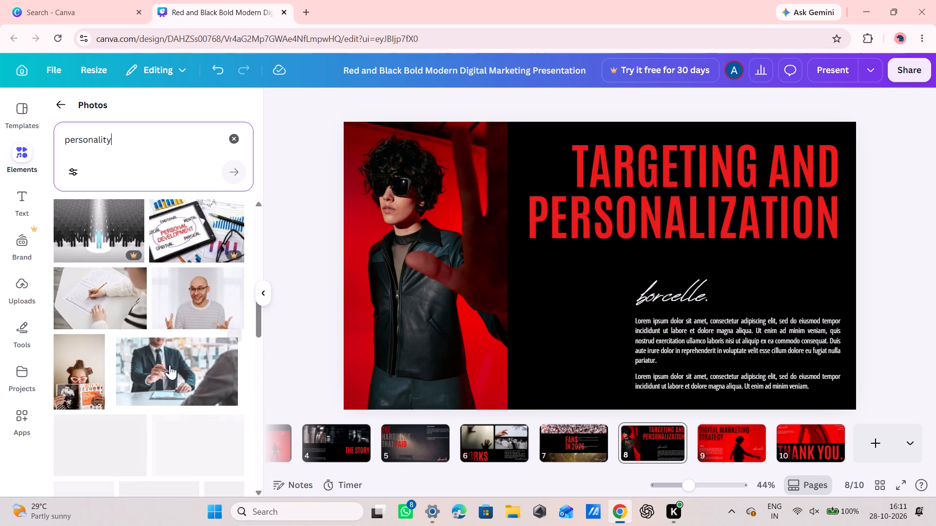
scroll(170, 365, "up", 7)
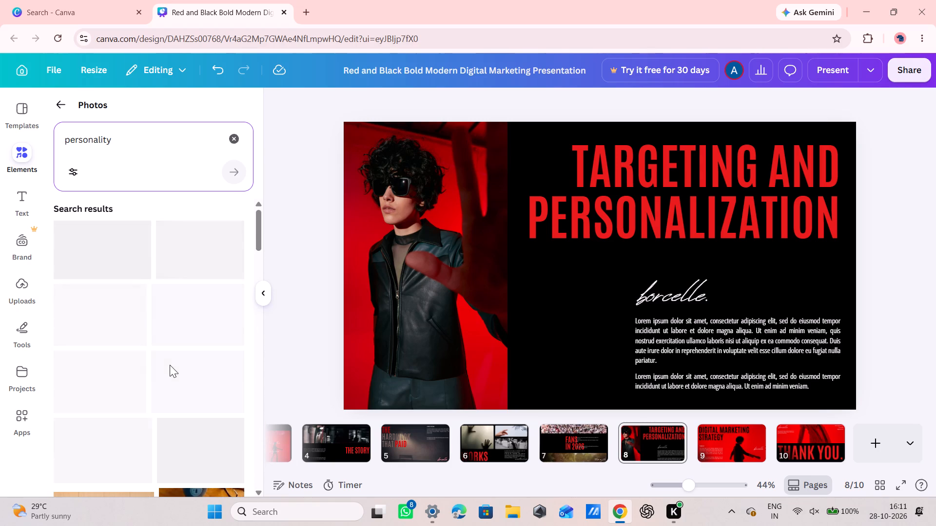
scroll(170, 365, "up", 5)
double_click(97, 331)
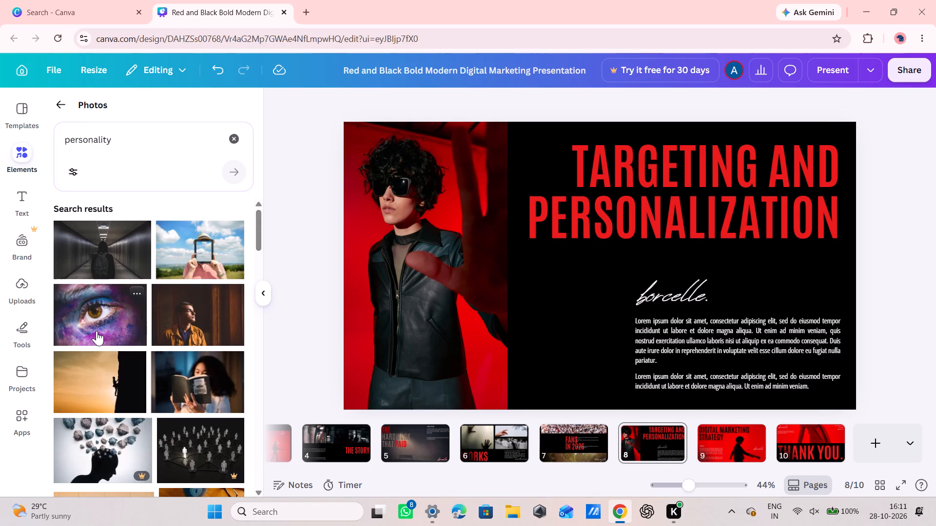
left_click_drag(572, 295, 456, 277)
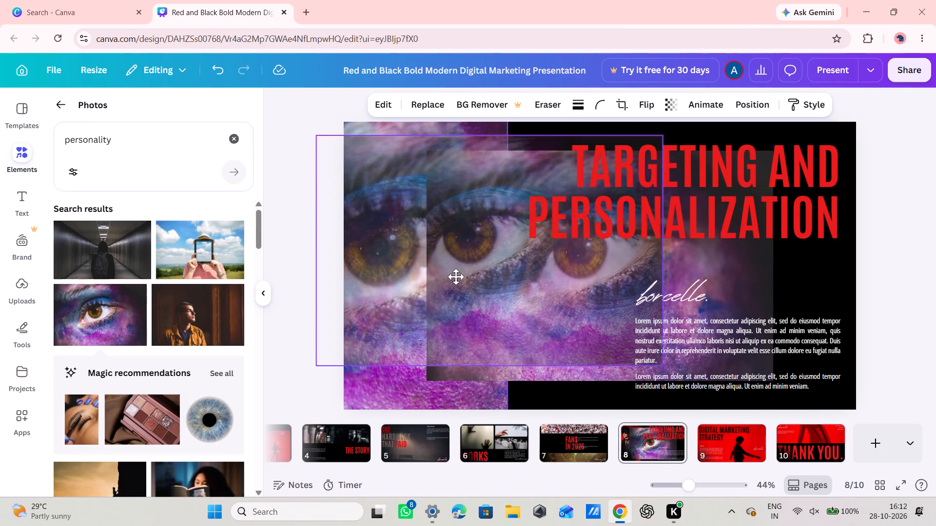
left_click_drag(456, 277, 454, 278)
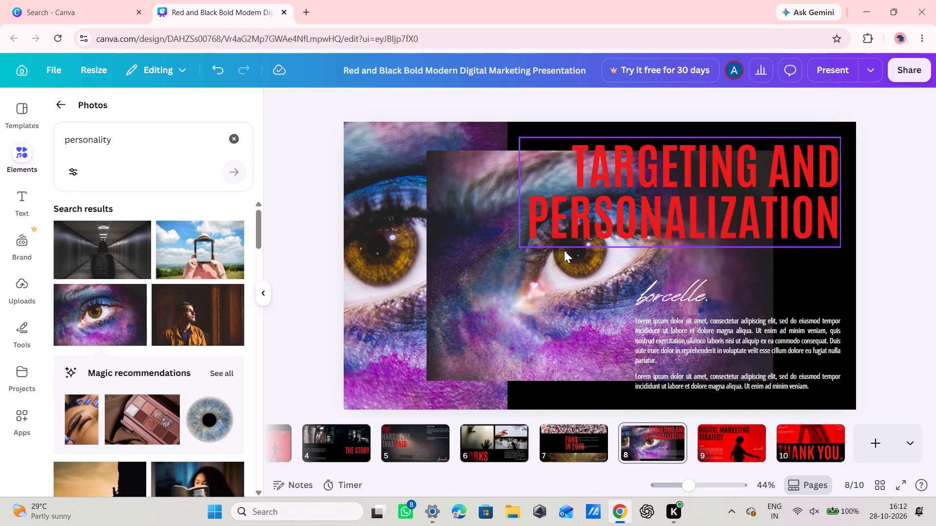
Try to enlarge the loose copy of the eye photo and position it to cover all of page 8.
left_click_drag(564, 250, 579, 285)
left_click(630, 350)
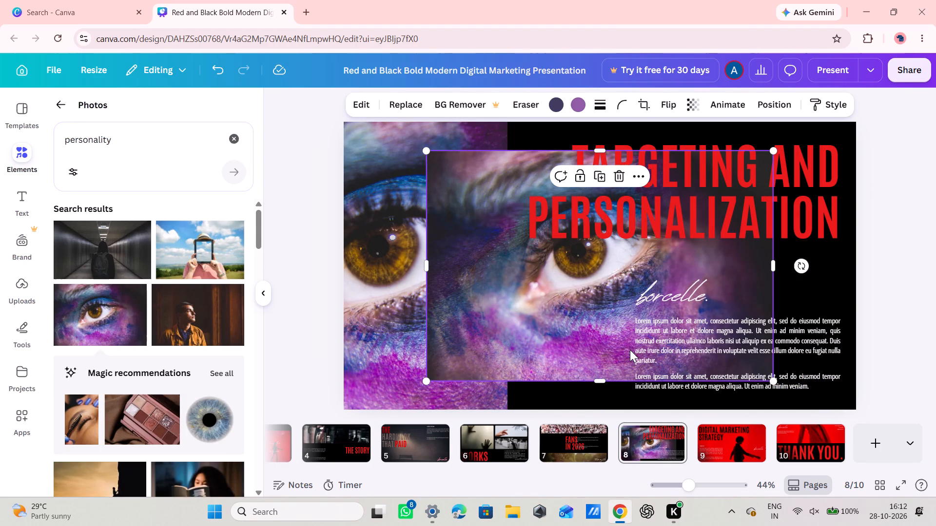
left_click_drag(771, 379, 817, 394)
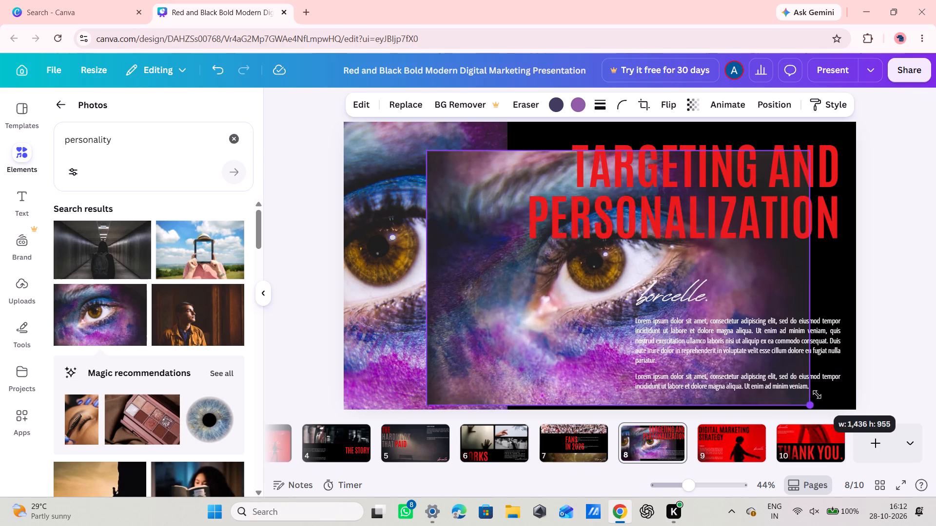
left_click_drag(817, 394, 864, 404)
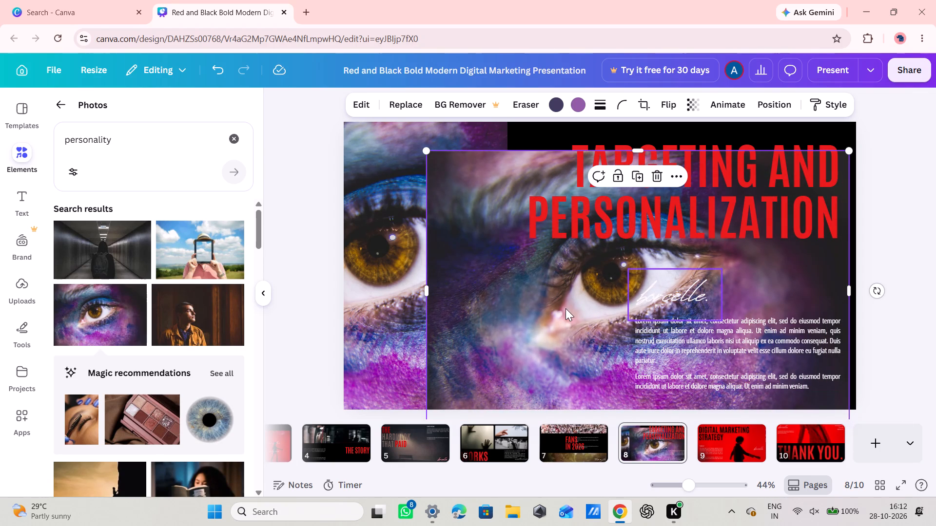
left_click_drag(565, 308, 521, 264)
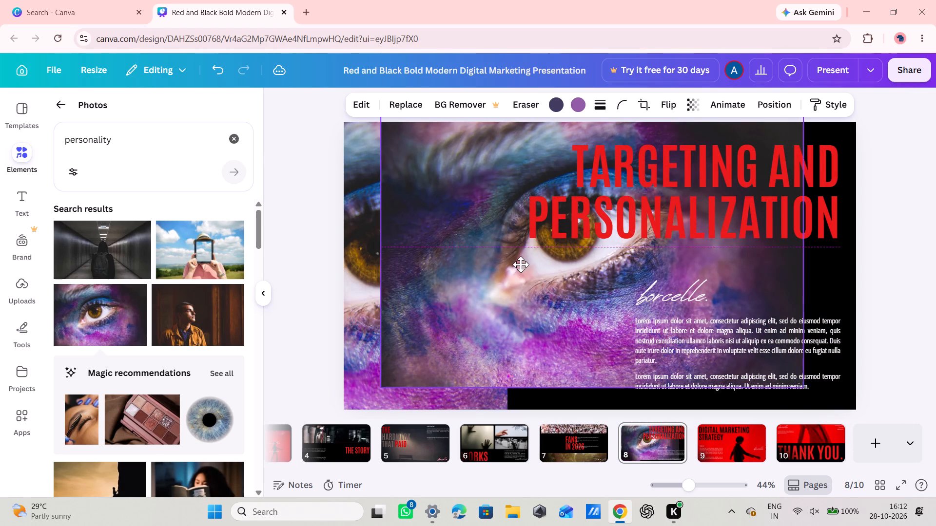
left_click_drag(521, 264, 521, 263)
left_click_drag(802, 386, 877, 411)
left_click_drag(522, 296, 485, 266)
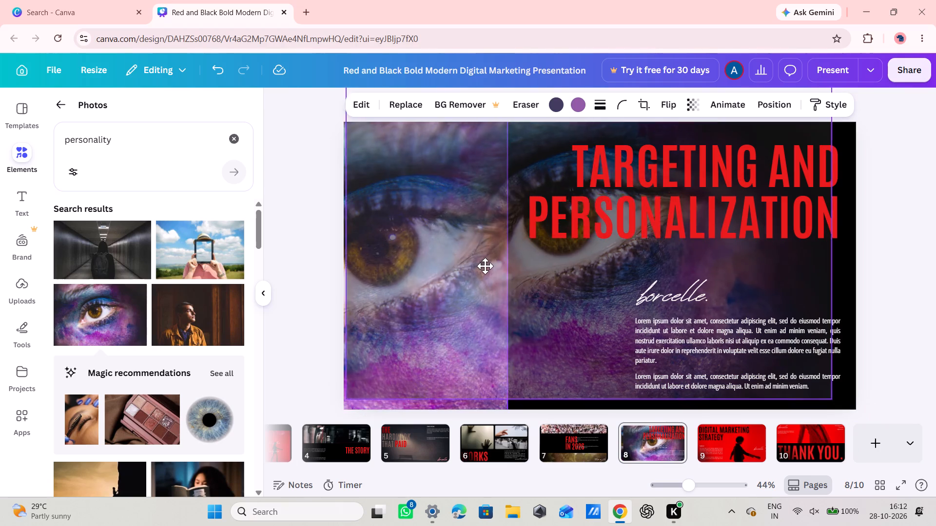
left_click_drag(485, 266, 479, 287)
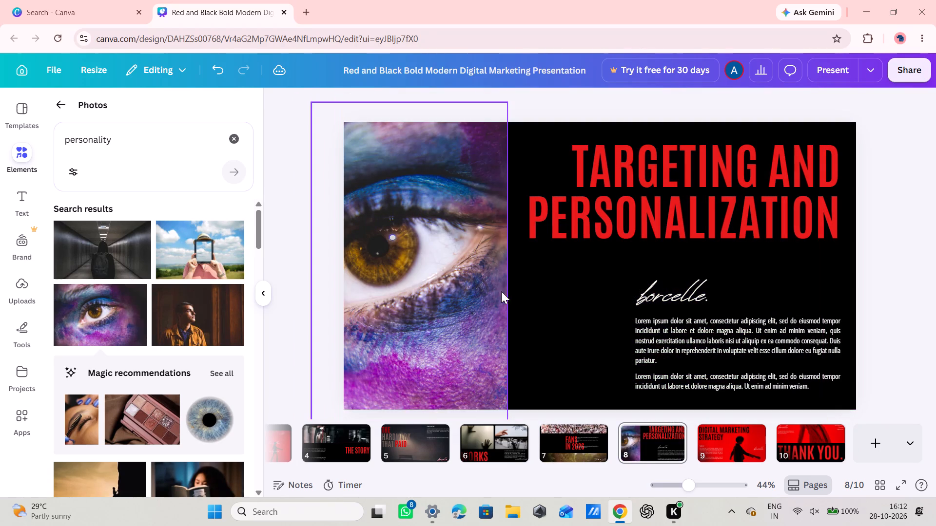
Move the framed eye photo slightly rightward so that its left edge lines up with page 8's left edge.
left_click_drag(500, 259, 579, 276)
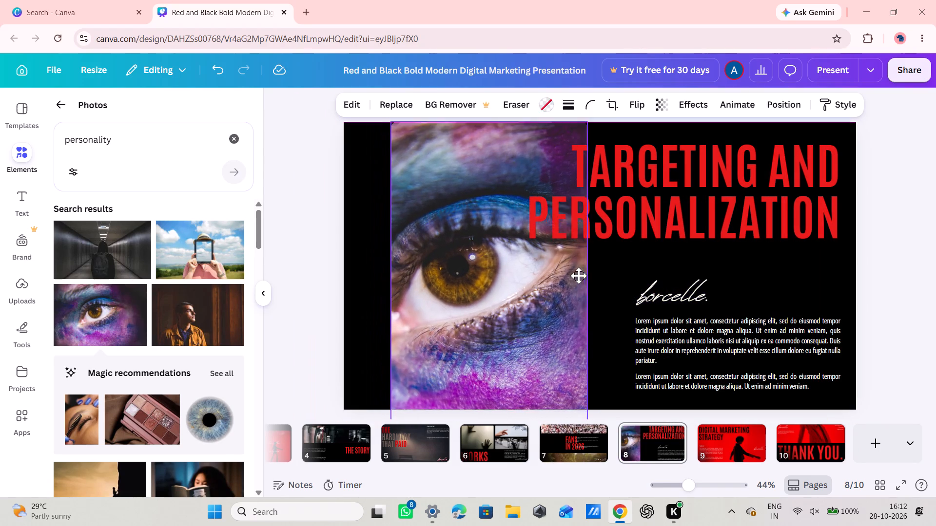
left_click_drag(579, 276, 531, 264)
left_click(585, 272)
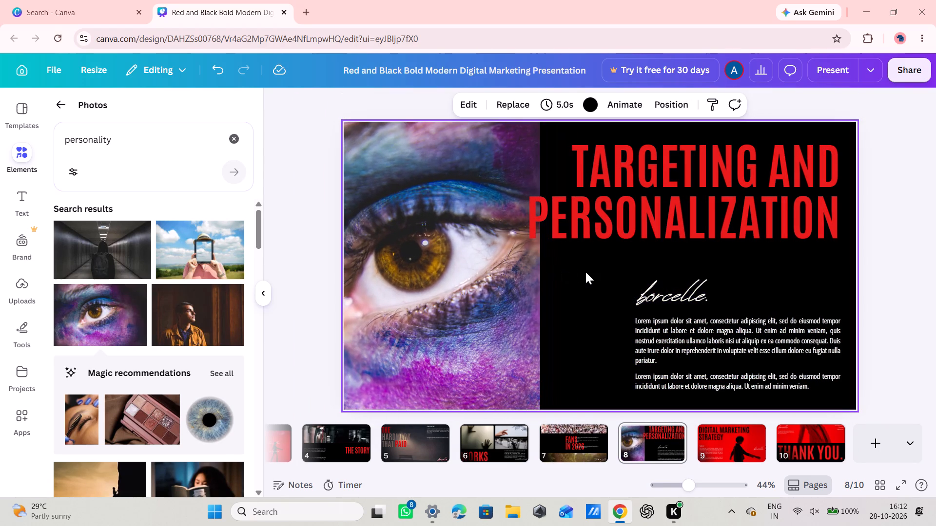
Add the painted eye photo to page 8 again and stretch it across the full page width, behind the text.
double_click(116, 316)
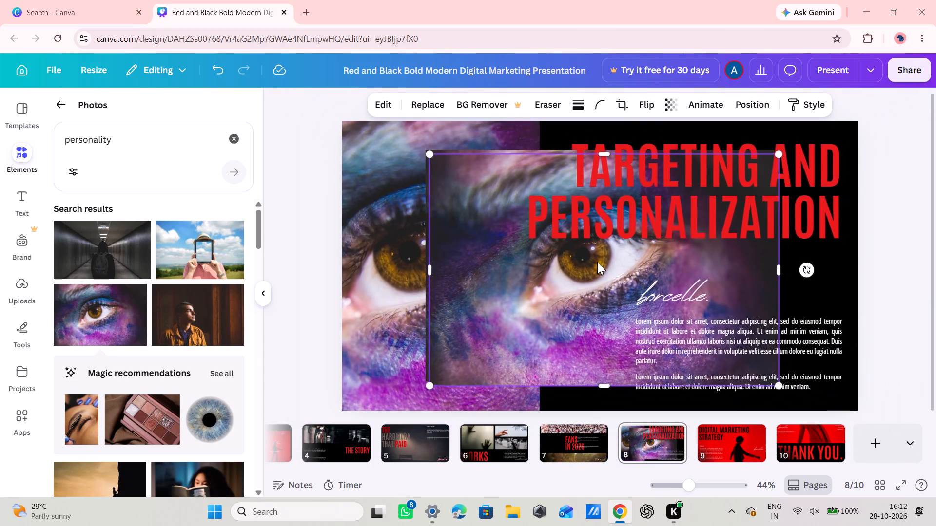
left_click_drag(452, 171, 447, 170)
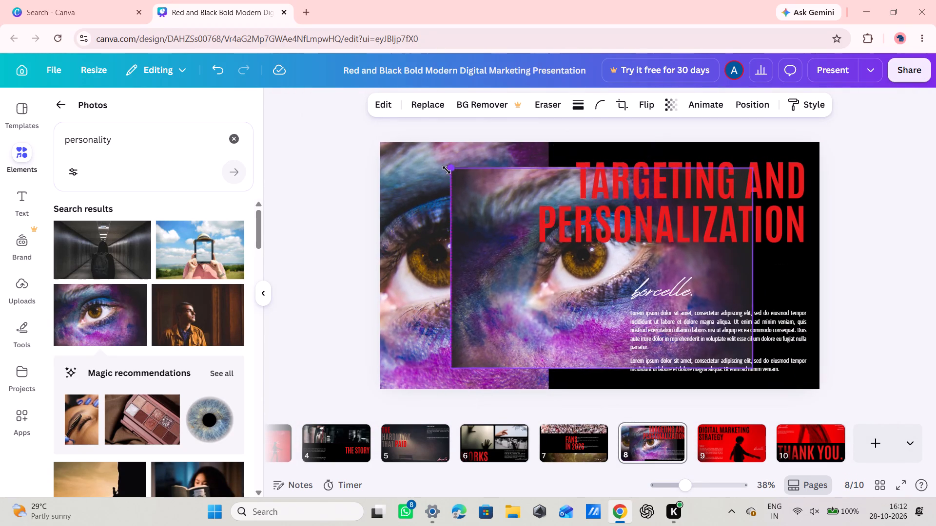
left_click_drag(447, 170, 394, 167)
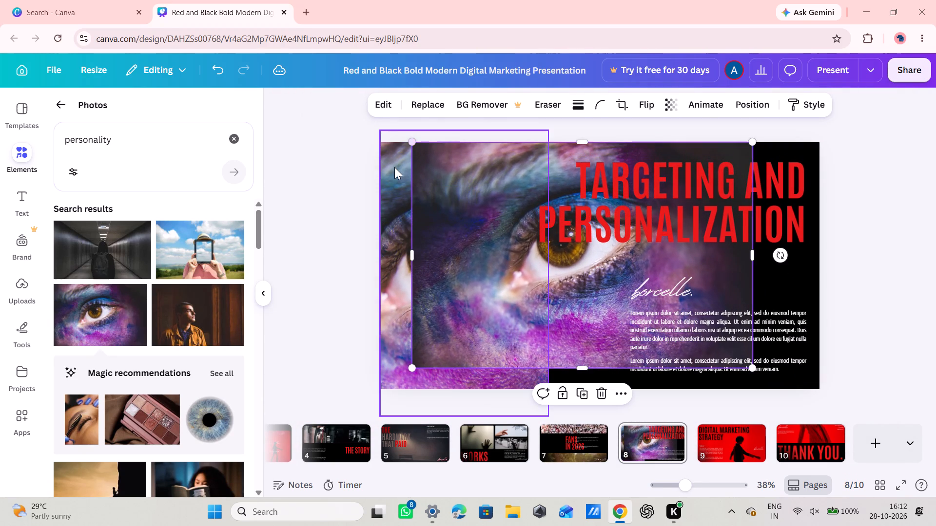
left_click_drag(753, 368, 767, 368)
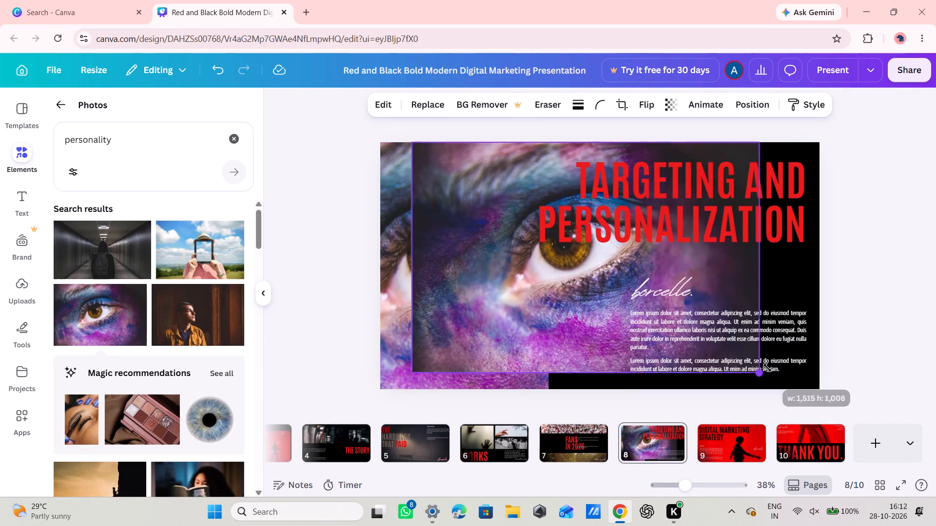
left_click_drag(767, 368, 792, 371)
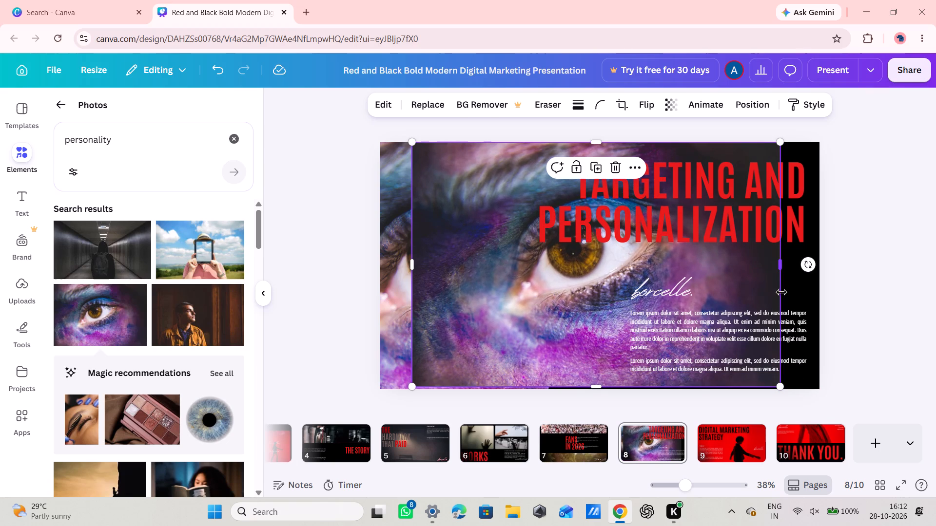
left_click_drag(781, 267, 811, 267)
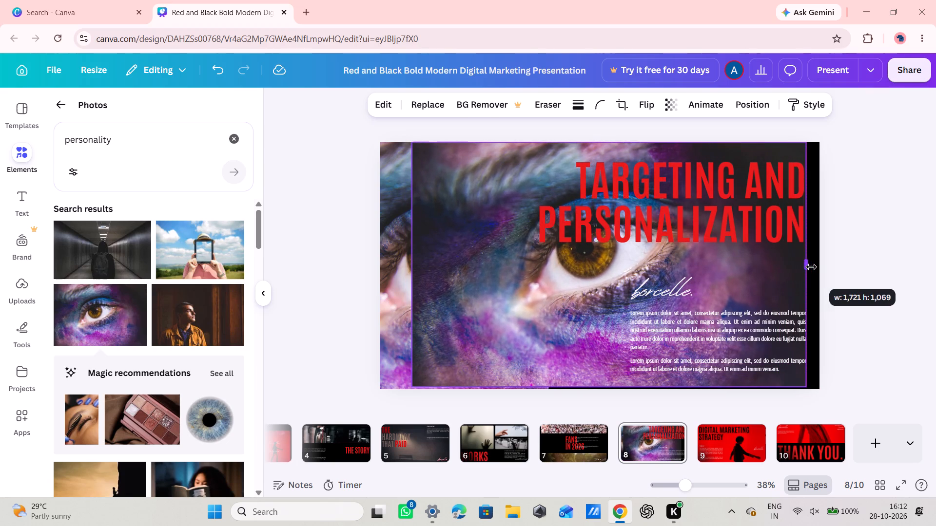
left_click_drag(811, 267, 819, 267)
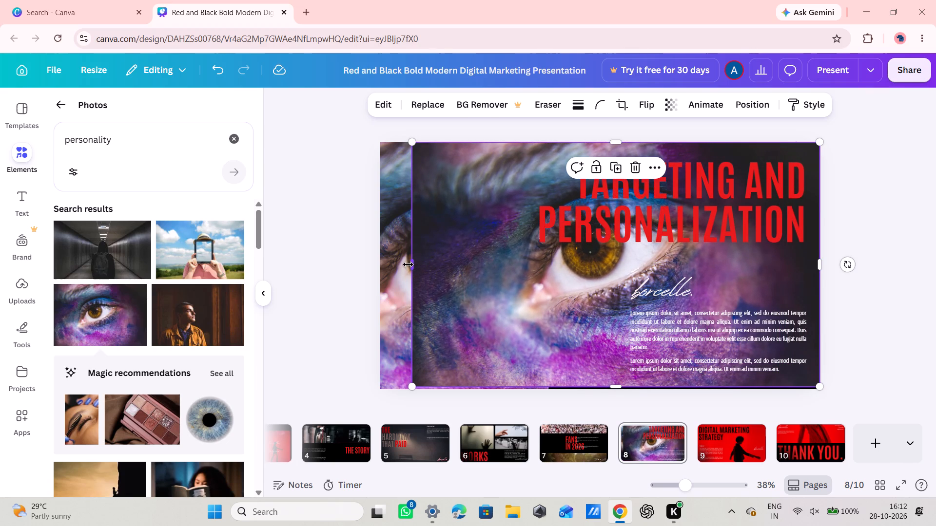
left_click_drag(408, 264, 376, 261)
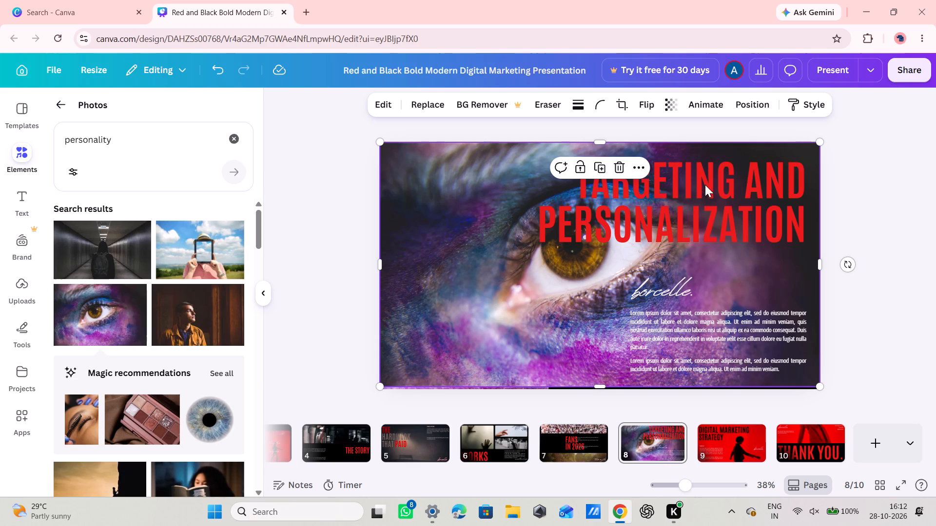
Replace page 8's heading "TARGETING AND PERSONALIZATION" with "PERSONA".
double_click(698, 198)
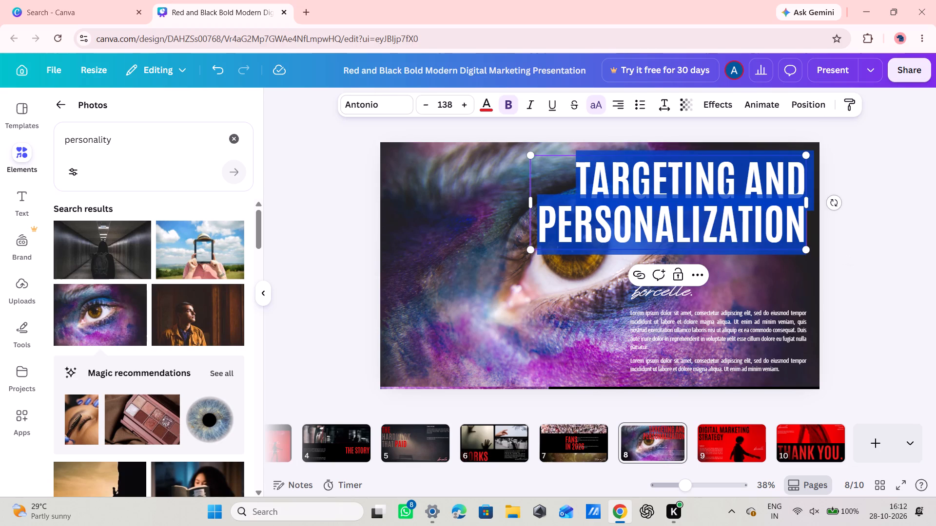
key("BackSpace")
type("persona")
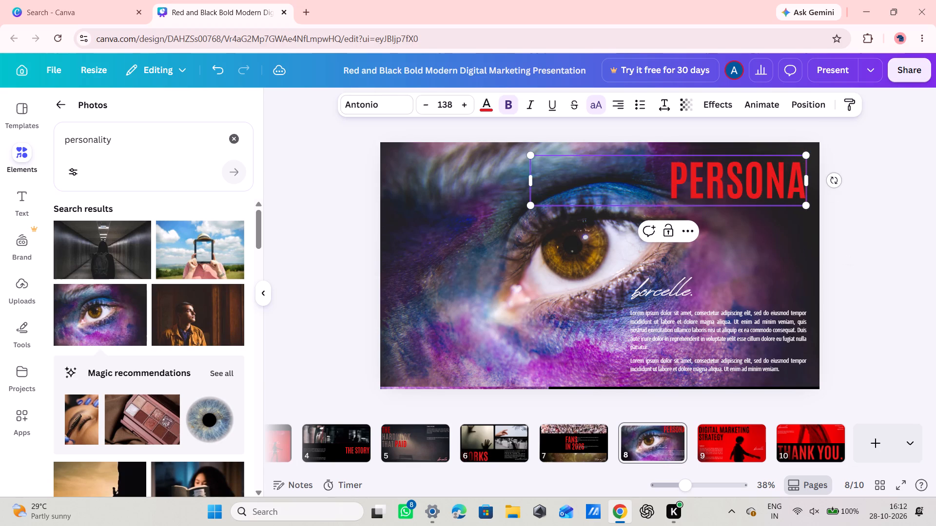
key("space")
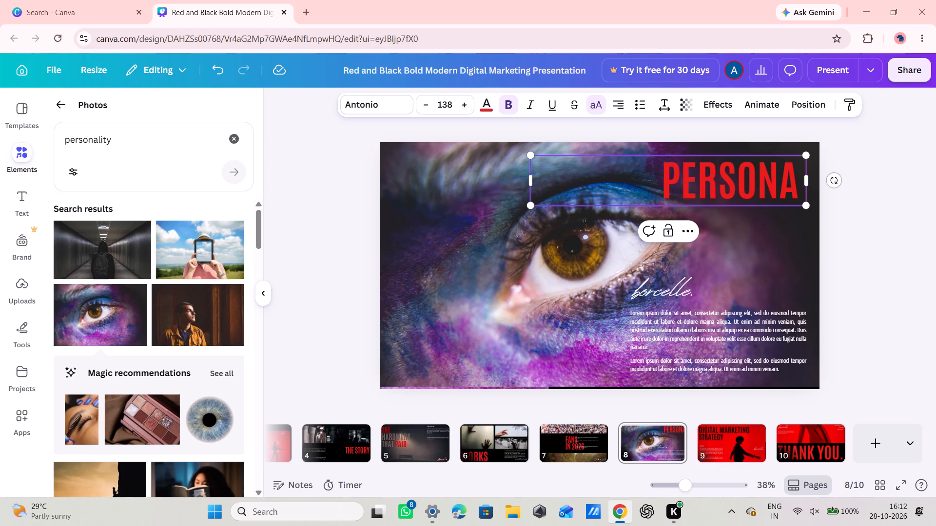
Erase the whole word "PERSONA" from page 8's heading, leaving the text box empty.
key("BackSpace")
key("BackSpace")
key("BackSpace")
key("BackSpace")
key("BackSpace")
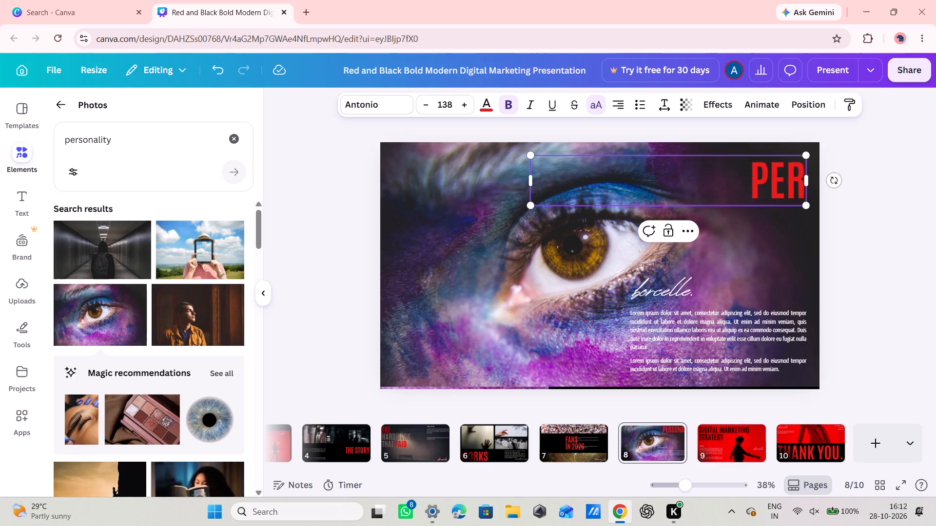
key("BackSpace")
key("BackSpace")
key("BackSpace")
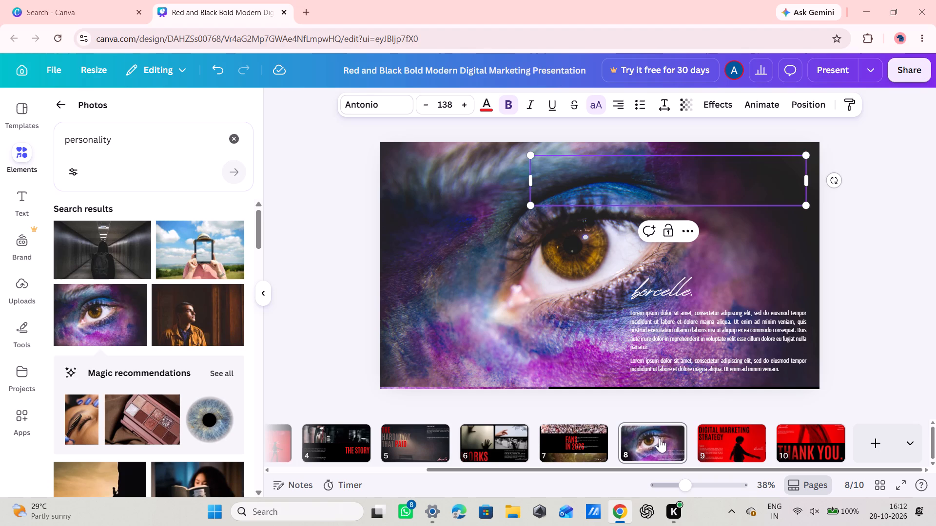
Go back to page 1, the "RJNIKANT superstar" title page.
scroll(426, 435, "right", 4)
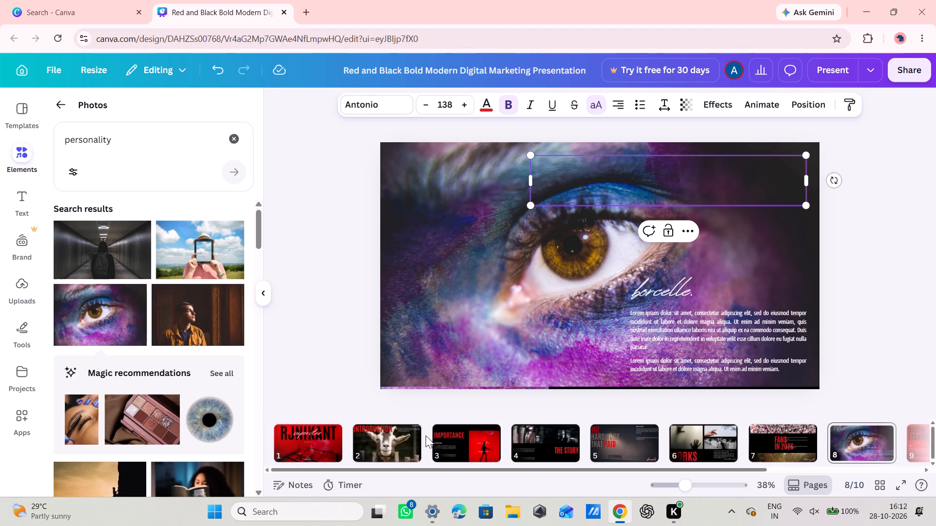
left_click(302, 450)
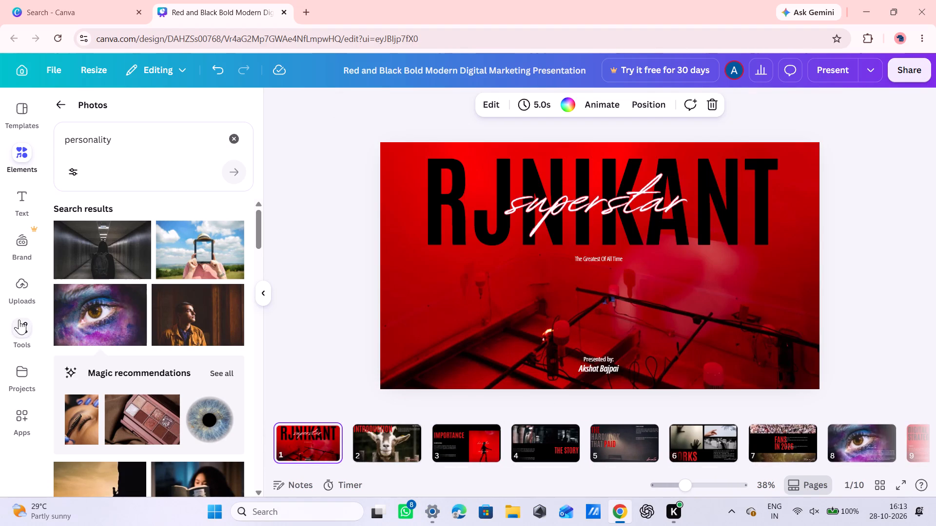
Search the photo library for "greatest" and browse the results for a picture suited to the title page.
left_click(229, 140)
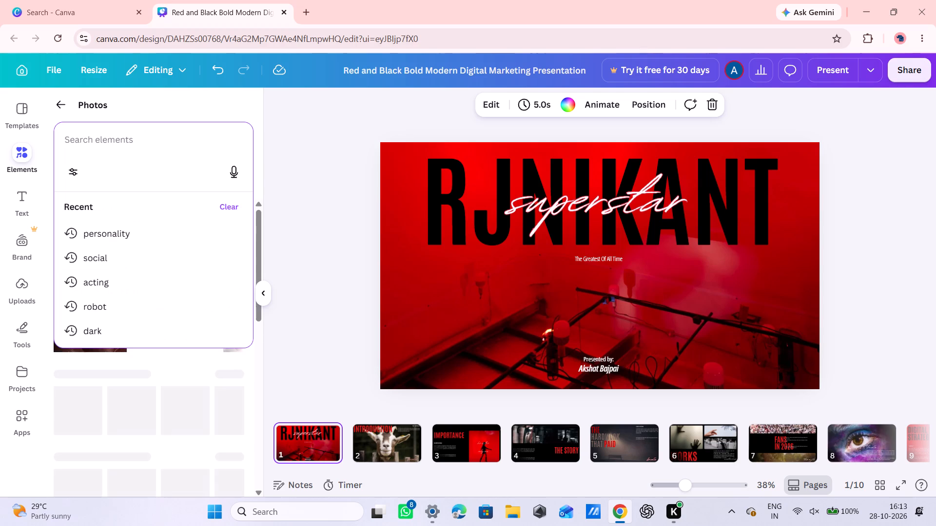
type("greatst")
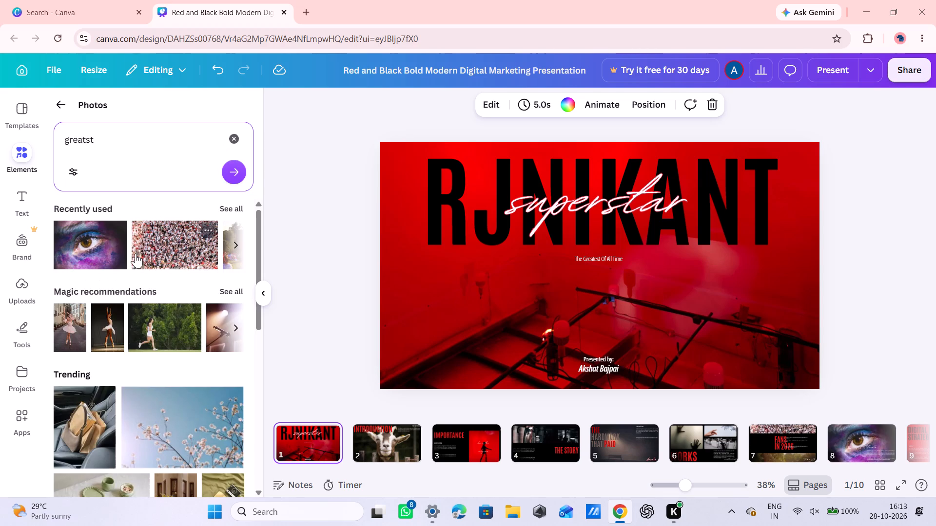
key("BackSpace")
key("BackSpace")
type("estr")
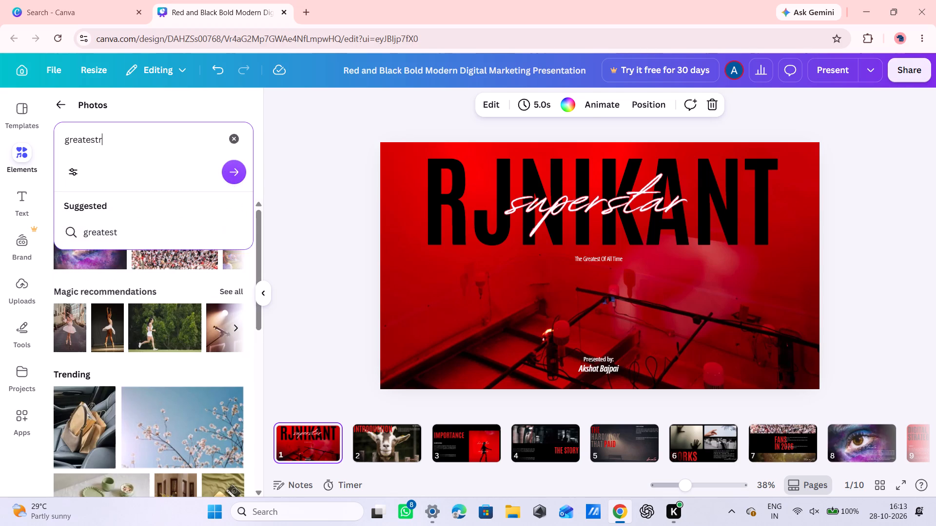
key("BackSpace")
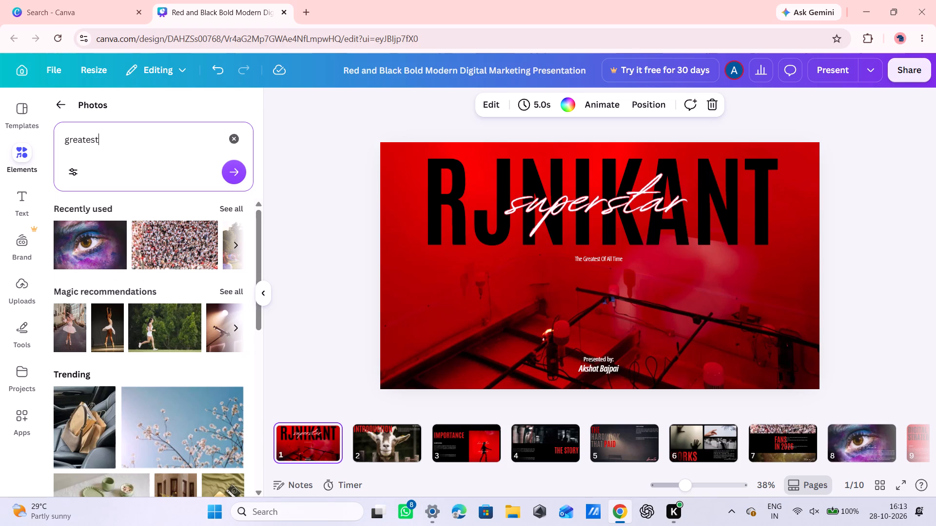
left_click(225, 174)
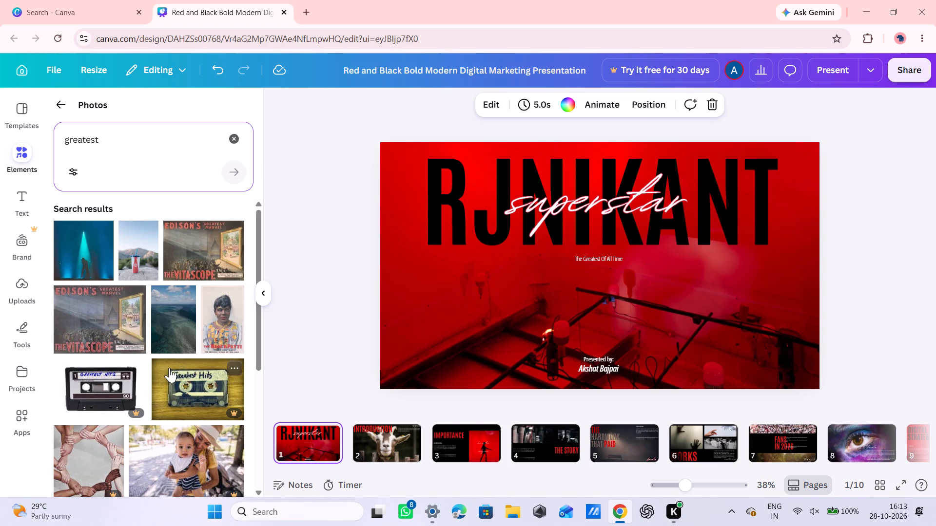
scroll(182, 380, "down", 1)
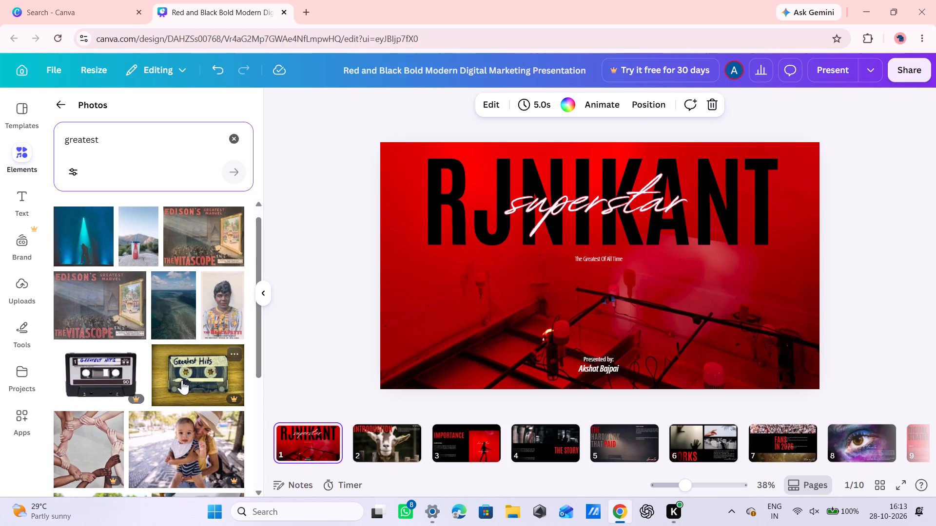
scroll(182, 380, "down", 1)
scroll(191, 320, "down", 3)
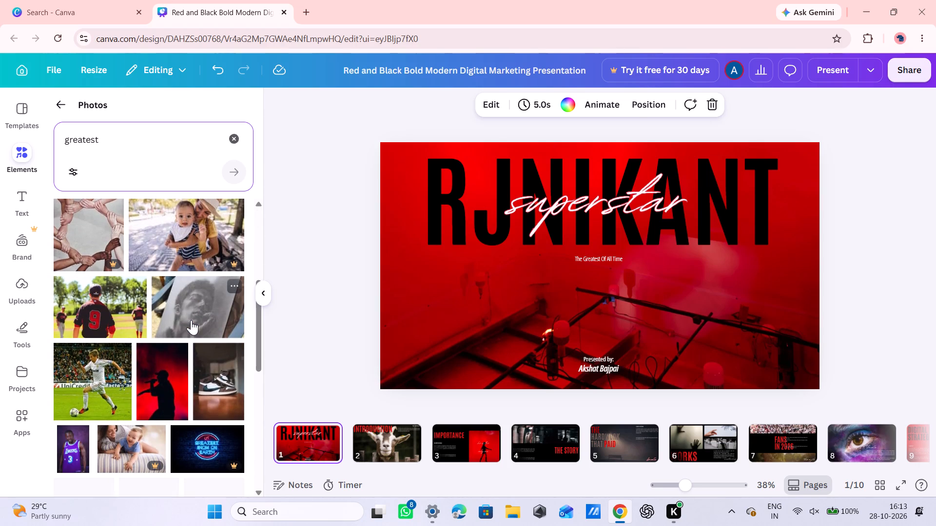
scroll(191, 320, "down", 1)
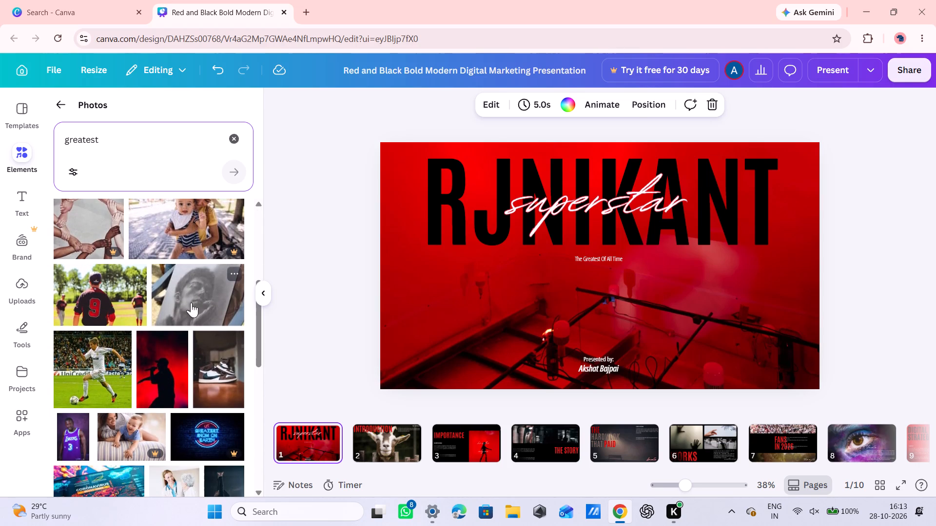
scroll(193, 414, "down", 3)
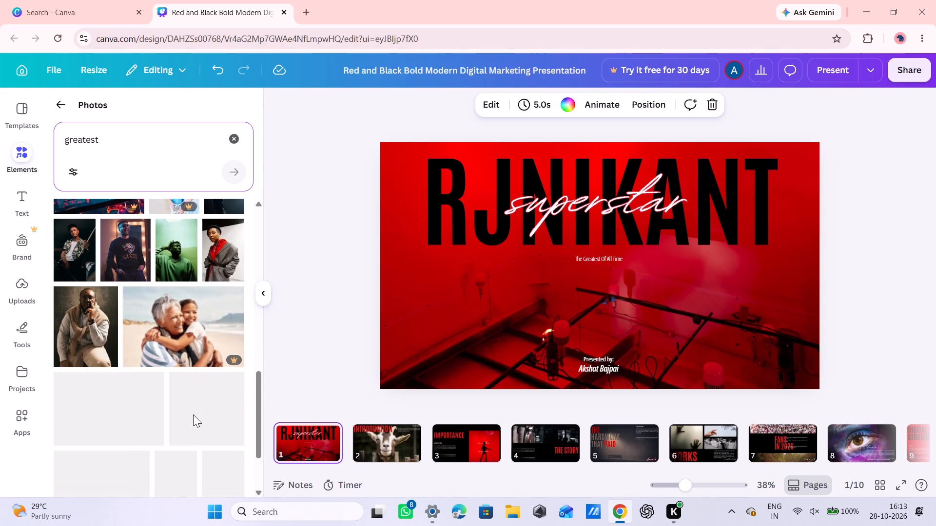
scroll(193, 414, "down", 3)
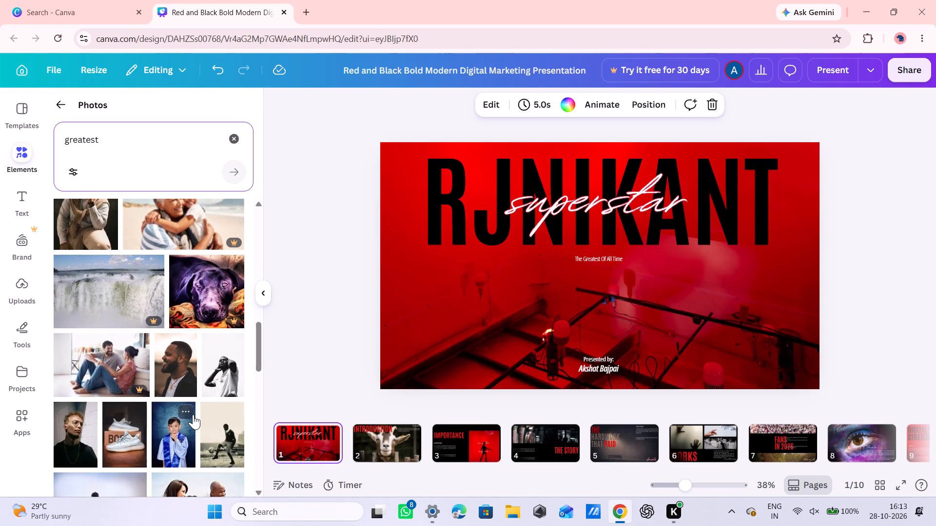
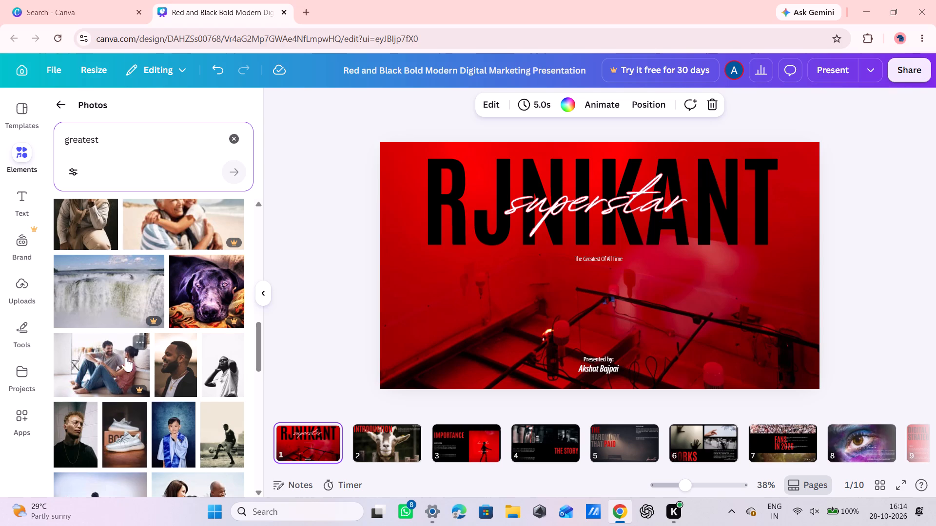
Look further through the "greatest" photo results for a picture suited to the title page.
scroll(141, 427, "down", 3)
scroll(141, 427, "up", 10)
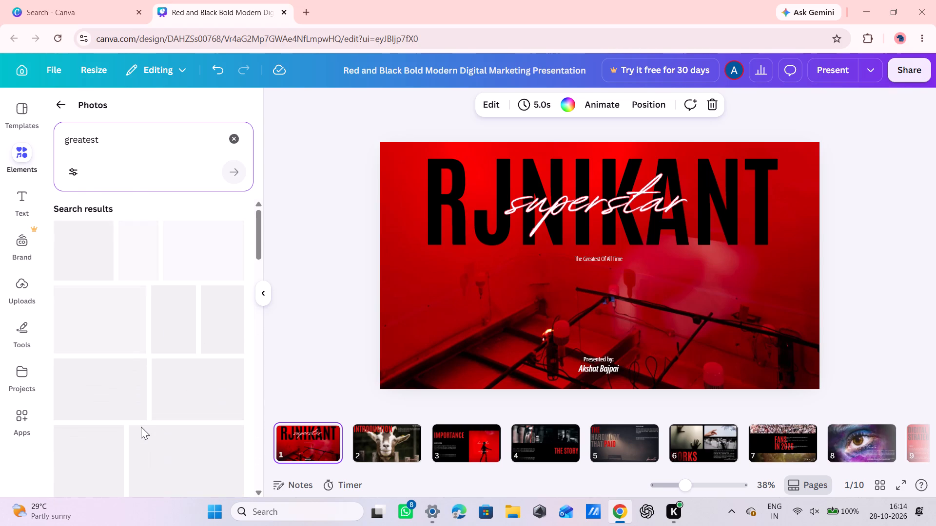
scroll(141, 427, "up", 2)
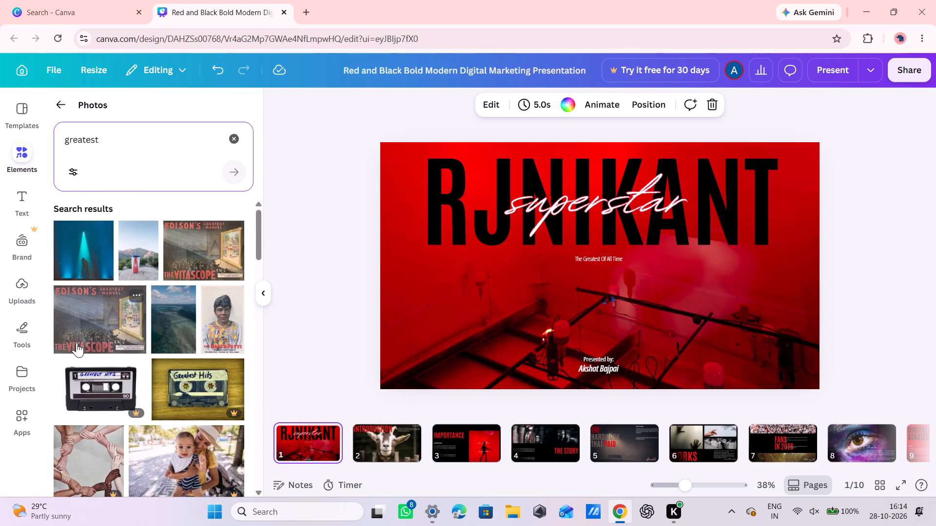
scroll(226, 354, "down", 1)
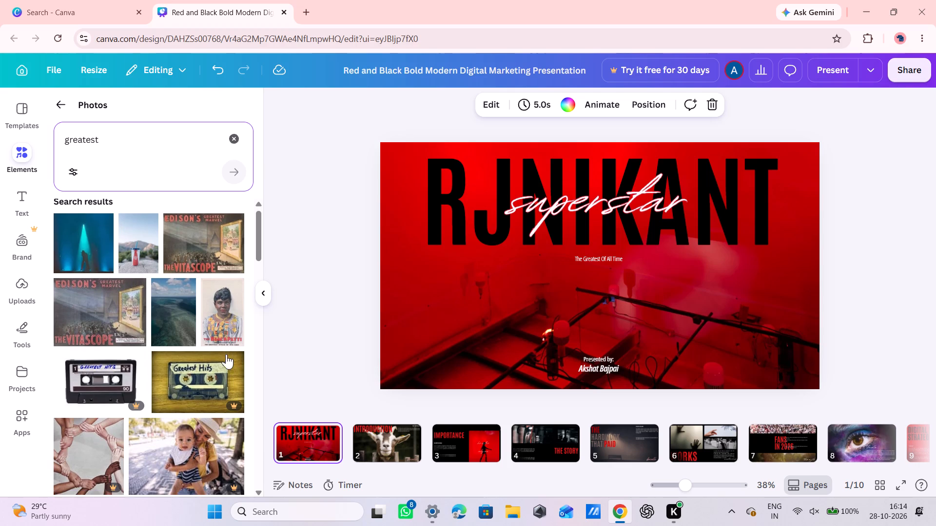
scroll(226, 354, "down", 1)
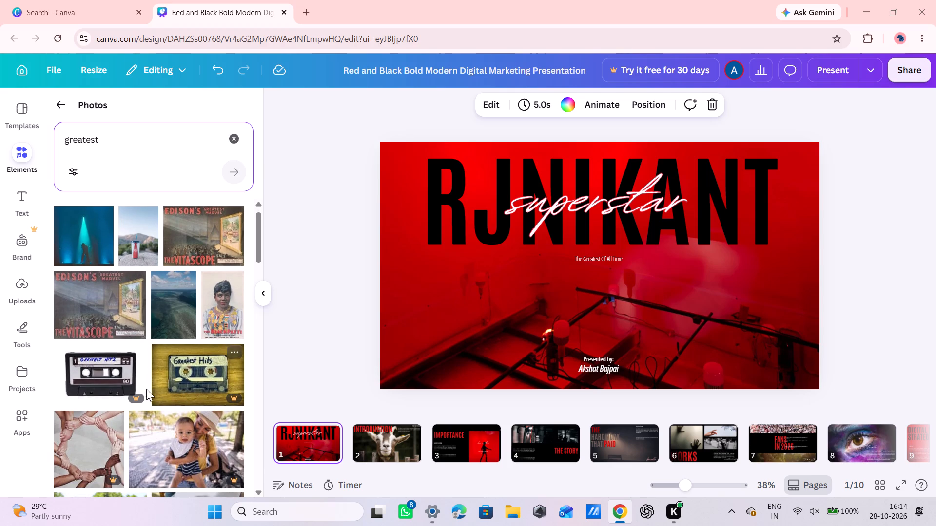
scroll(157, 452, "down", 1)
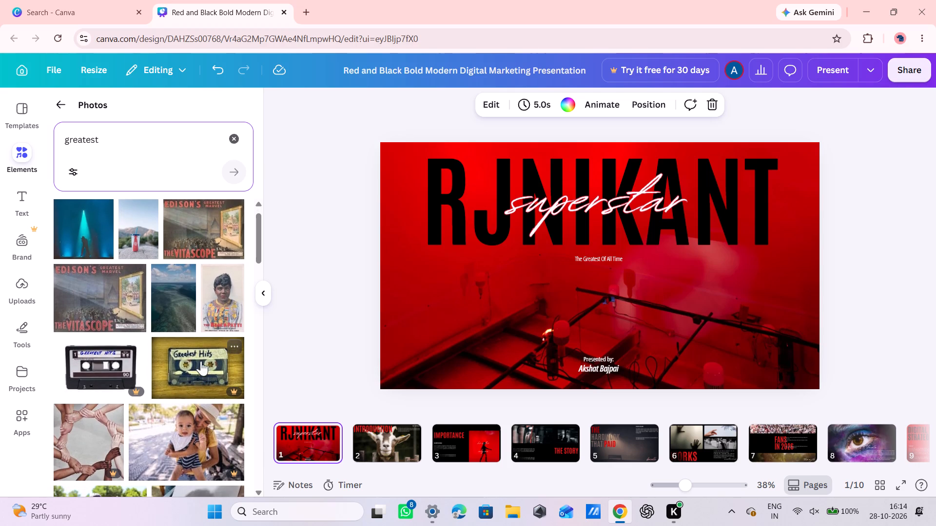
scroll(193, 425, "down", 5)
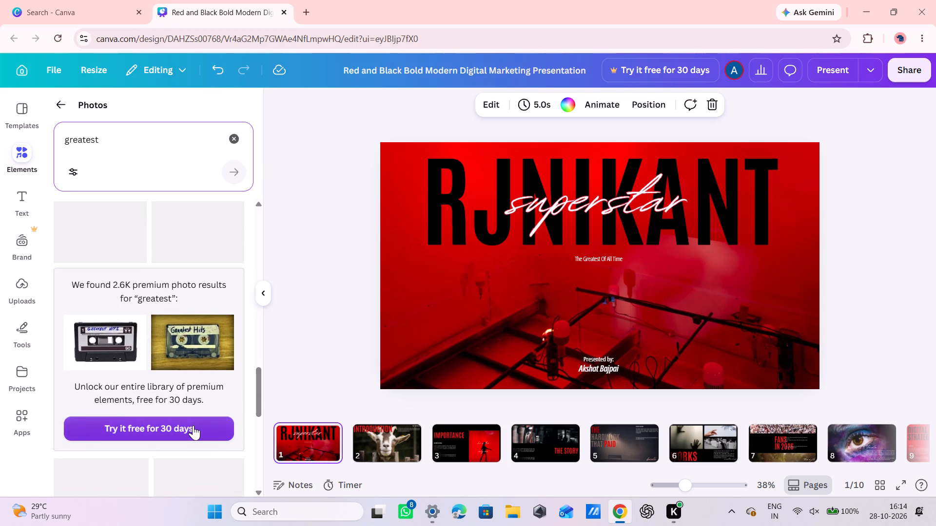
scroll(193, 425, "down", 6)
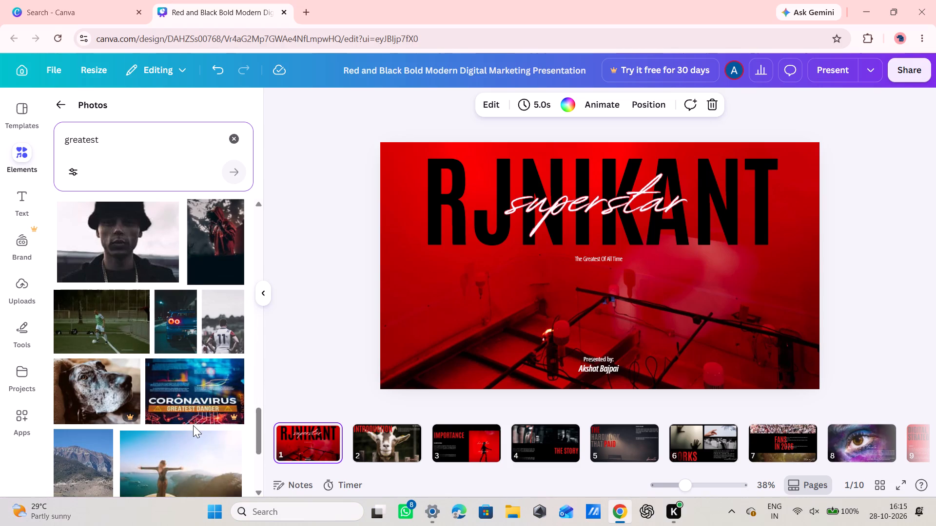
scroll(193, 425, "down", 2)
scroll(193, 425, "up", 1)
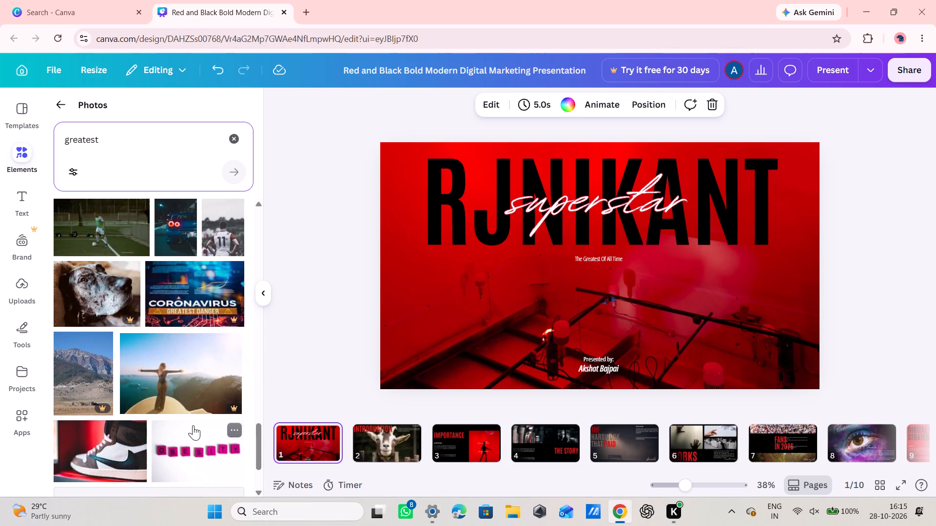
scroll(193, 425, "up", 5)
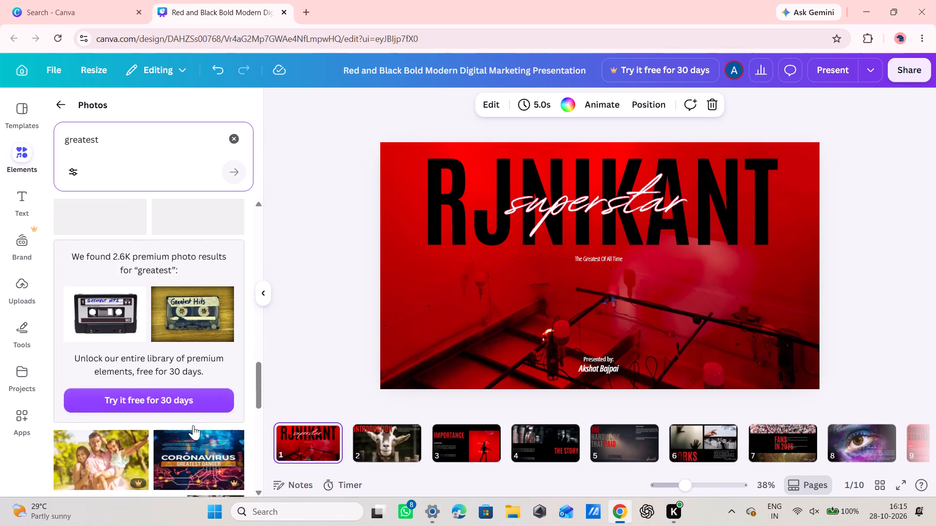
scroll(193, 425, "up", 6)
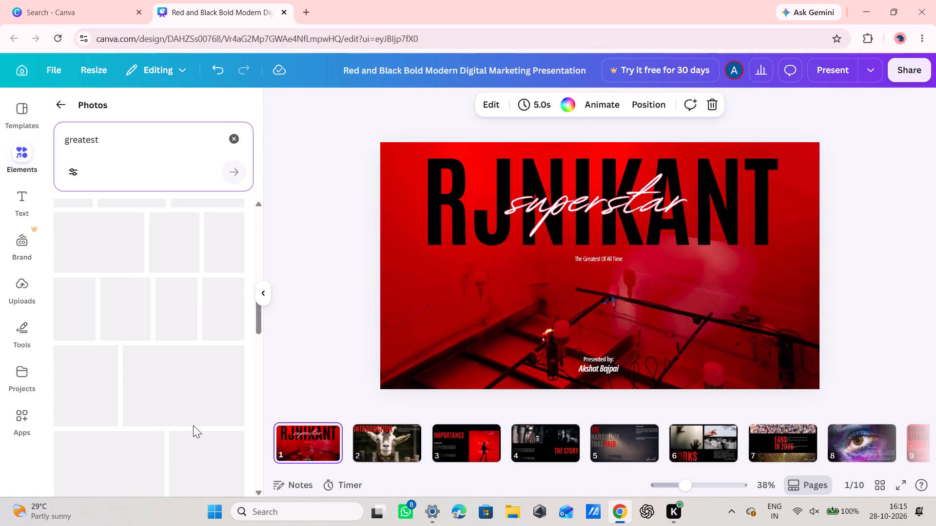
scroll(193, 425, "up", 2)
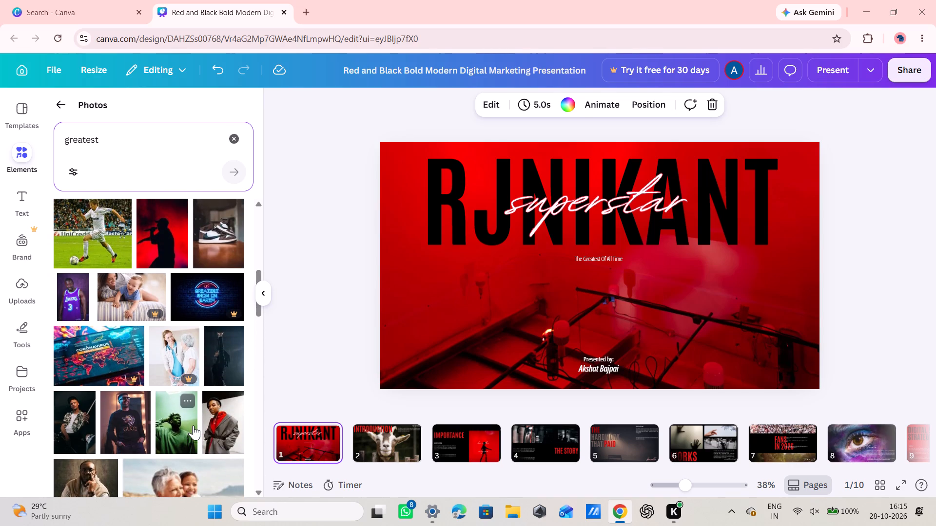
scroll(193, 425, "up", 2)
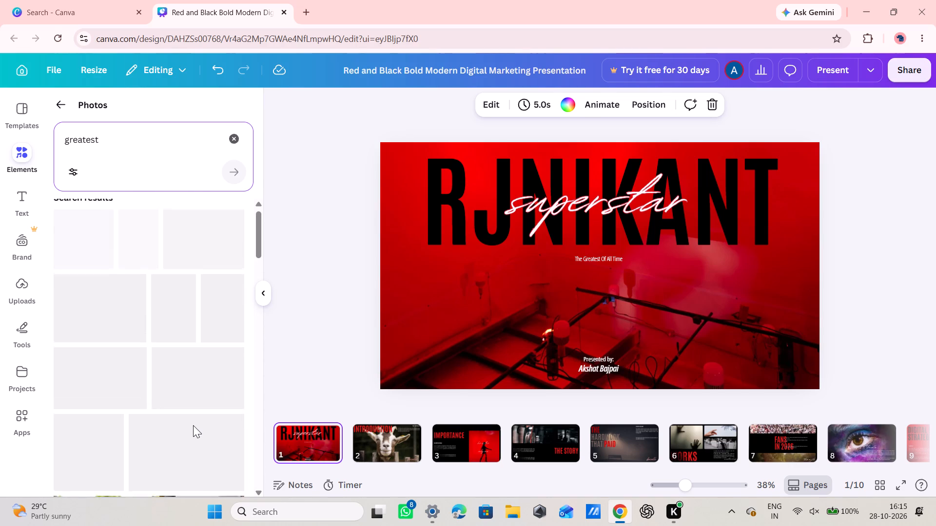
scroll(193, 425, "up", 1)
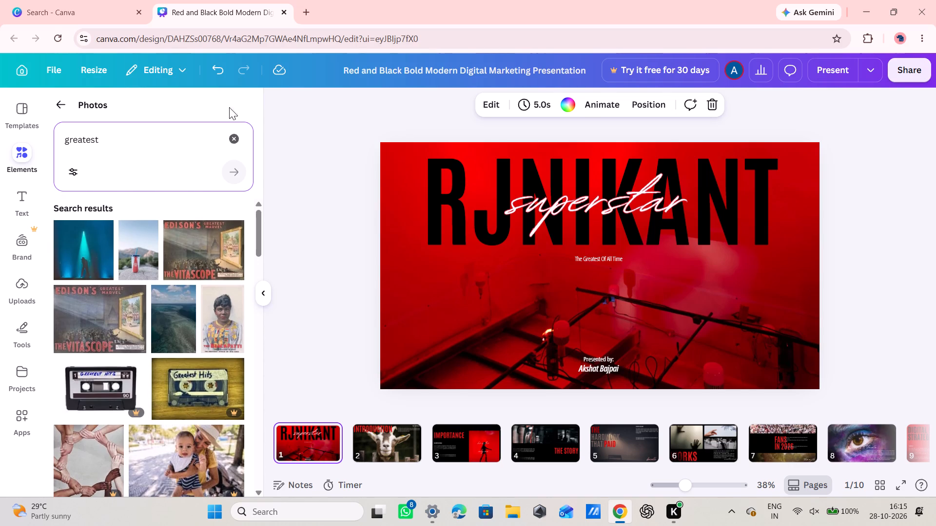
Shorten the photo search to "great" and browse the results for a title page picture.
left_click(165, 143)
key("BackSpace")
key("BackSpace")
key("BackSpace")
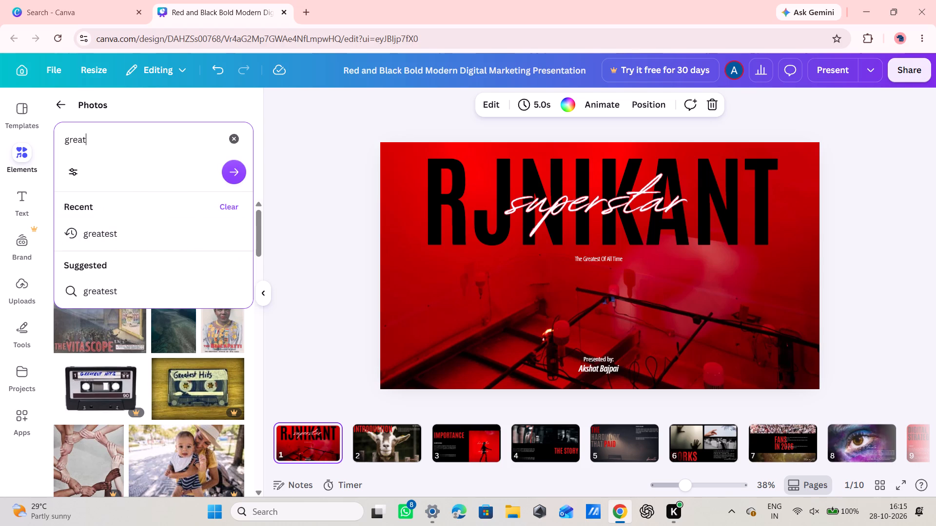
key("Return")
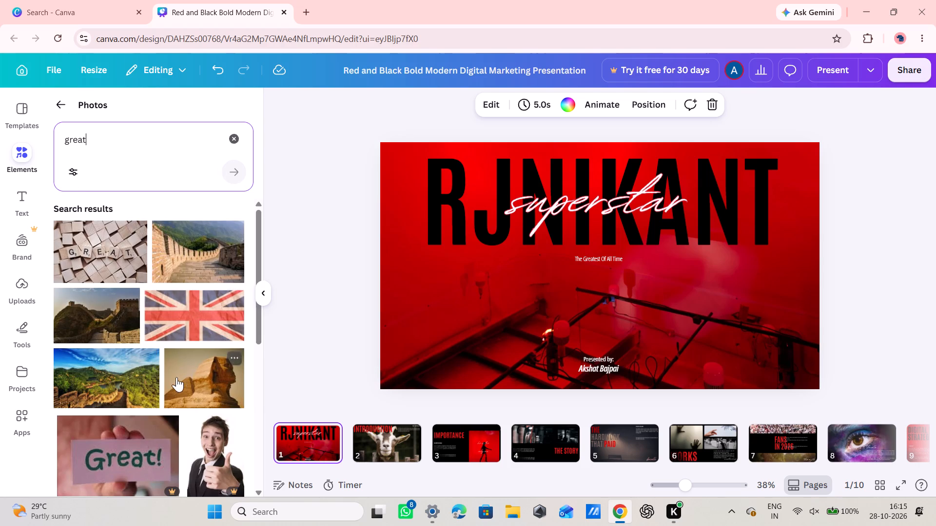
scroll(161, 363, "down", 1)
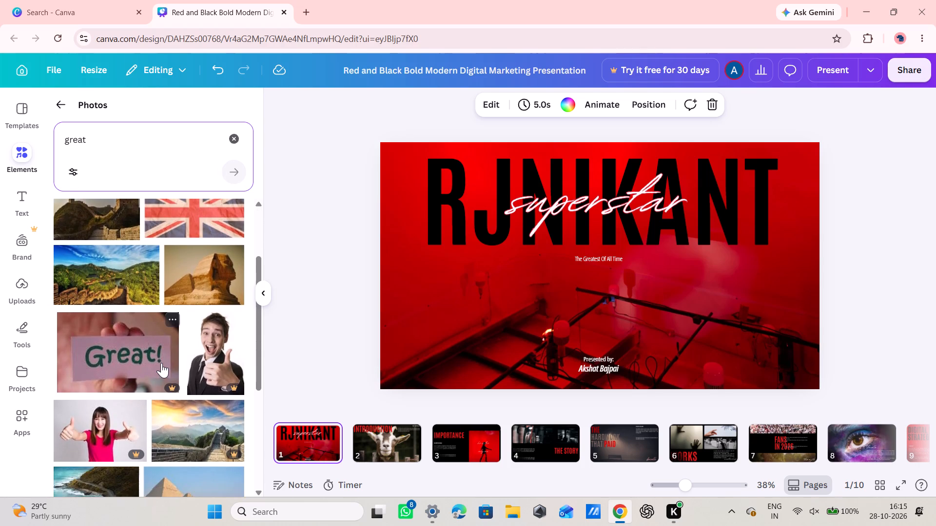
scroll(161, 363, "down", 1)
scroll(161, 363, "up", 1)
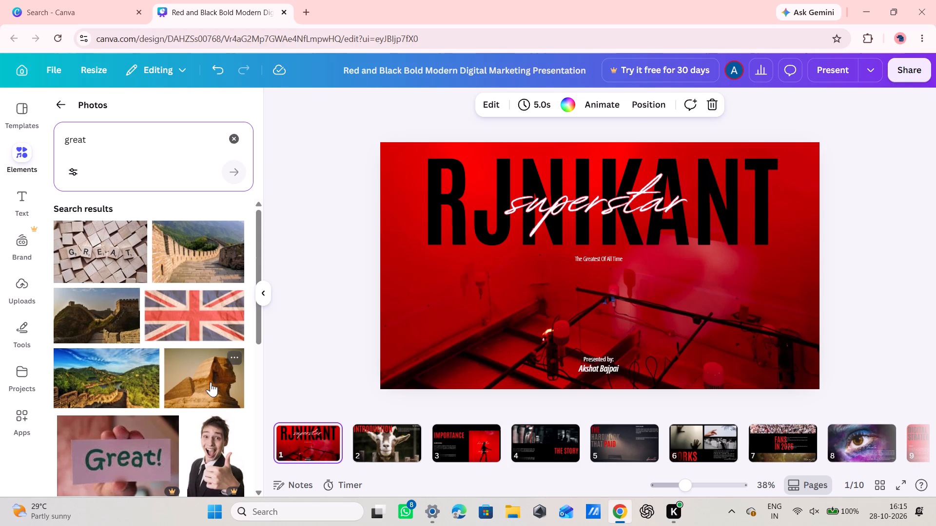
scroll(129, 382, "down", 1)
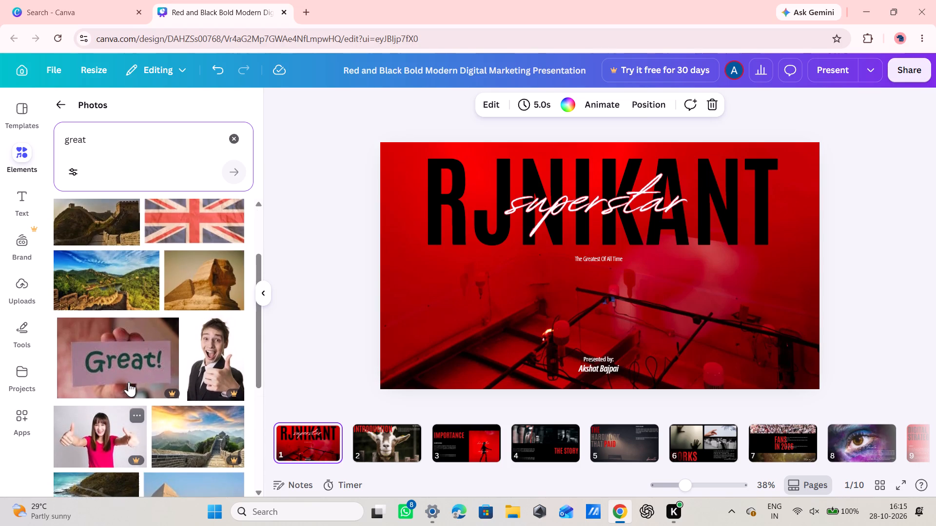
scroll(129, 382, "down", 2)
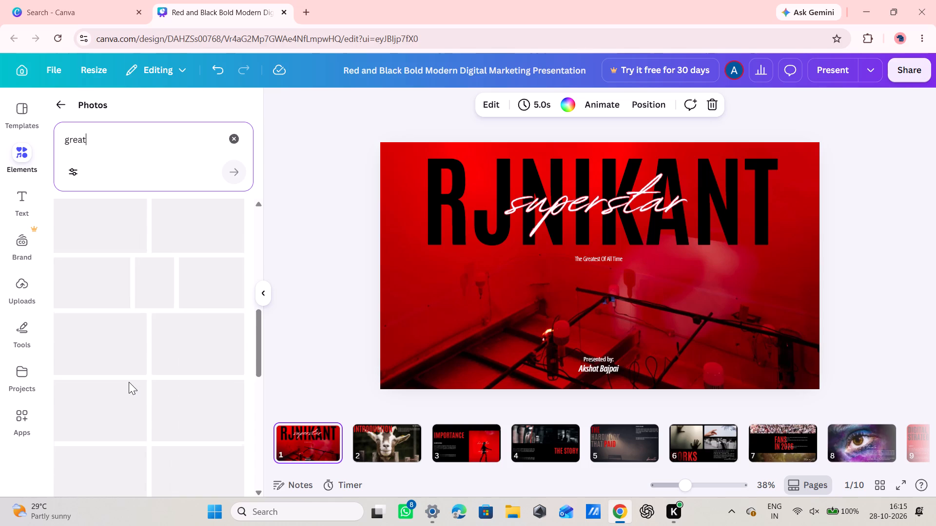
scroll(129, 382, "down", 1)
scroll(129, 382, "up", 7)
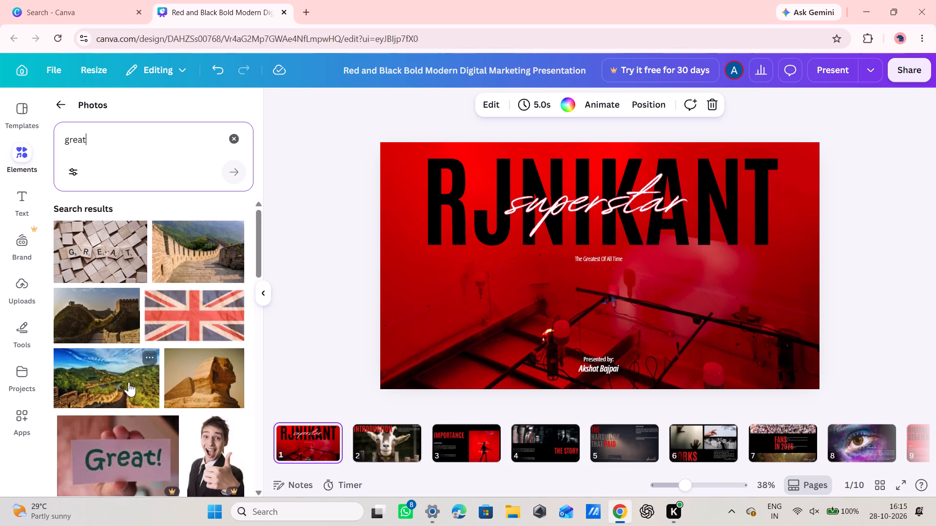
scroll(129, 382, "down", 8)
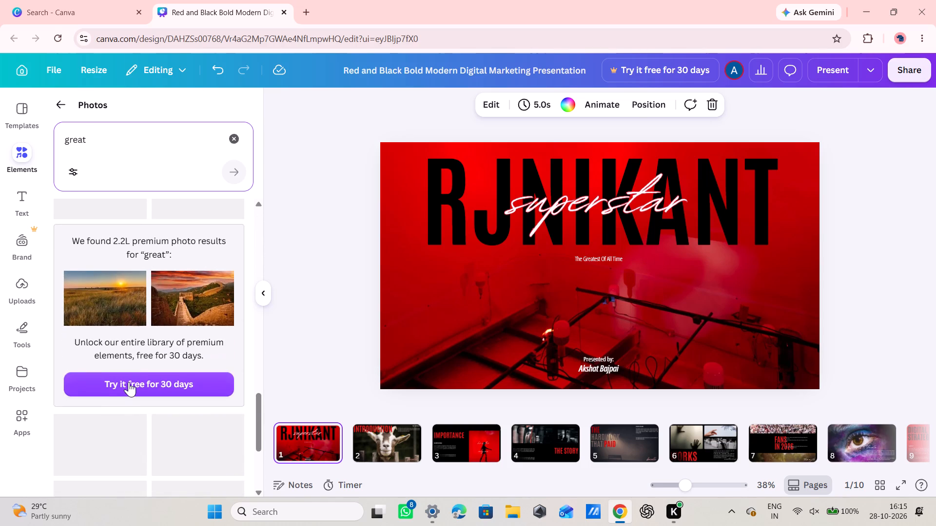
scroll(129, 382, "down", 2)
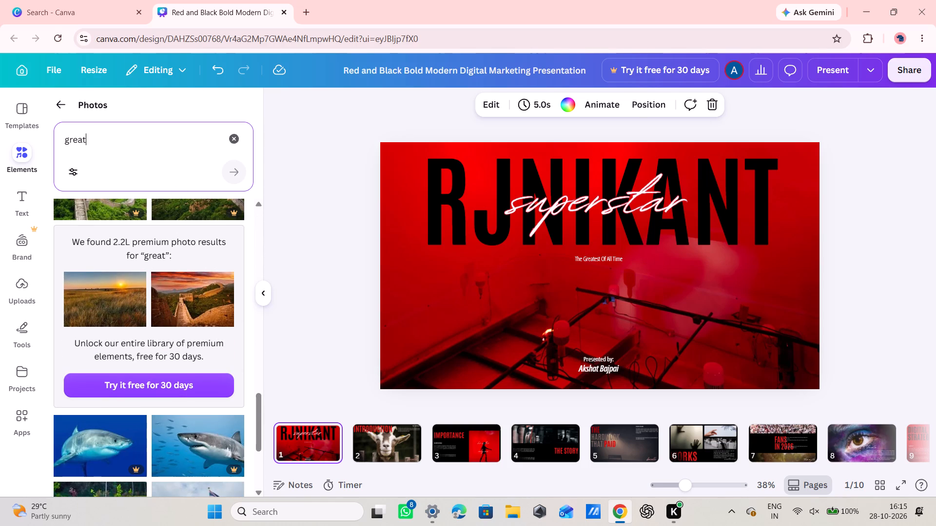
Search the photo library for "india" and browse the results for a title page picture.
left_click(239, 137)
type("india")
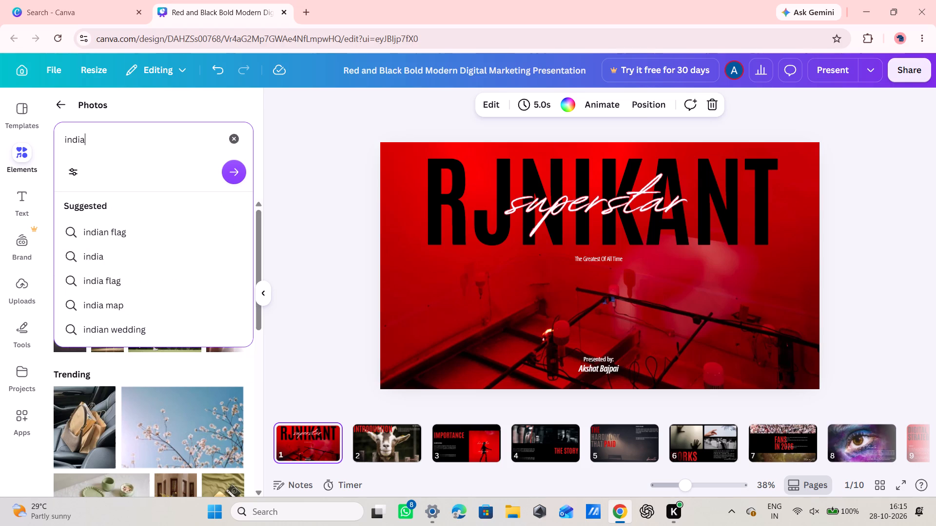
left_click(234, 173)
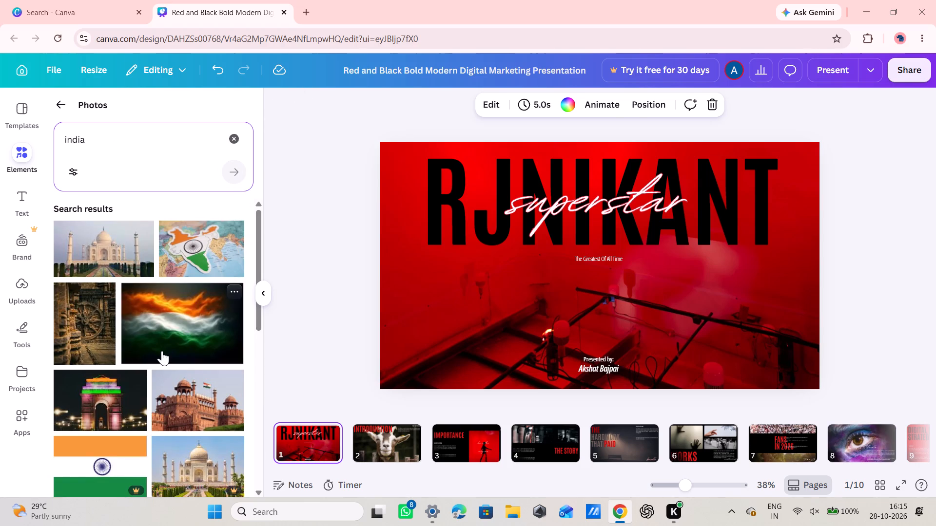
scroll(162, 351, "down", 3)
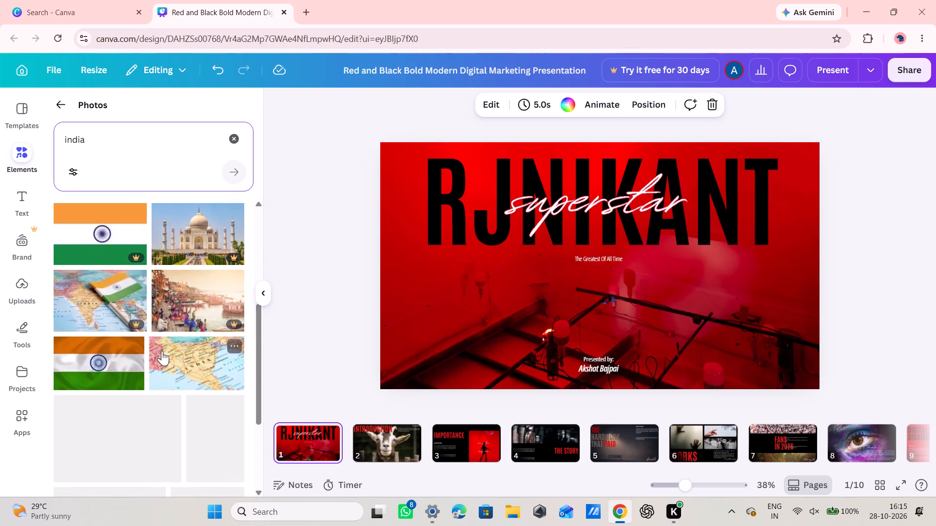
scroll(162, 351, "down", 2)
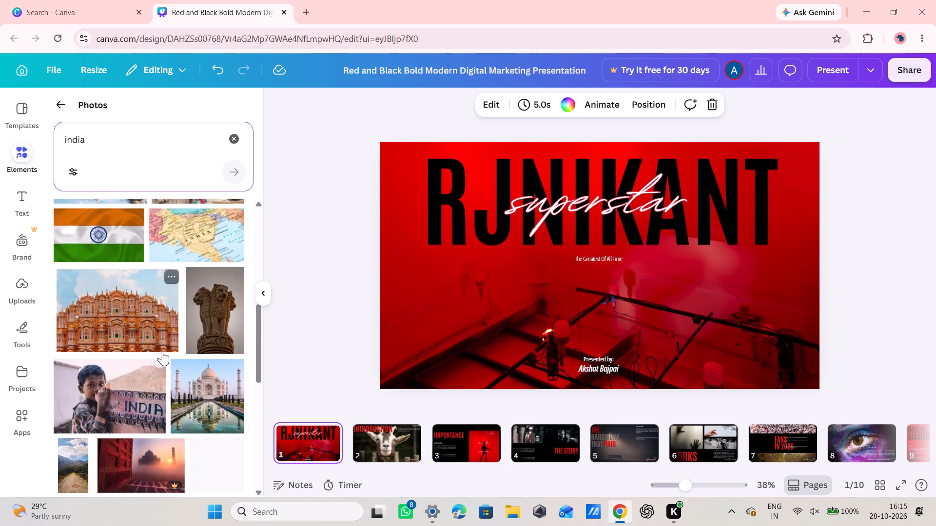
scroll(162, 351, "down", 3)
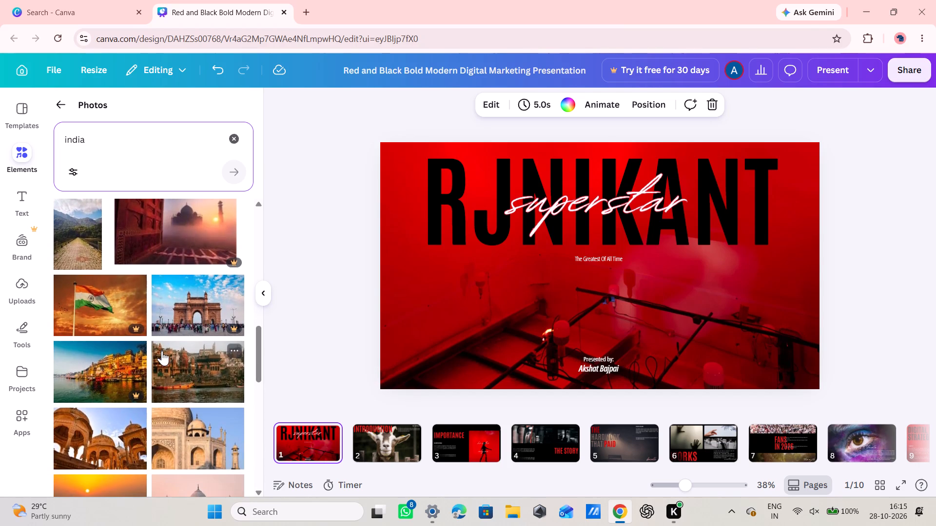
Search the photo library for "bollywood" and look through the results for a picture fitting the superstar theme.
left_click(232, 146)
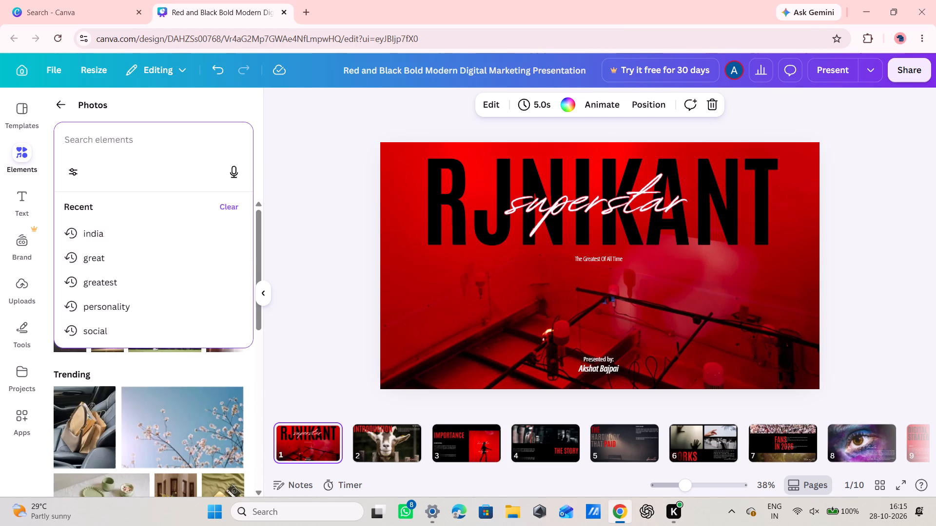
type("bollywood")
key("Return")
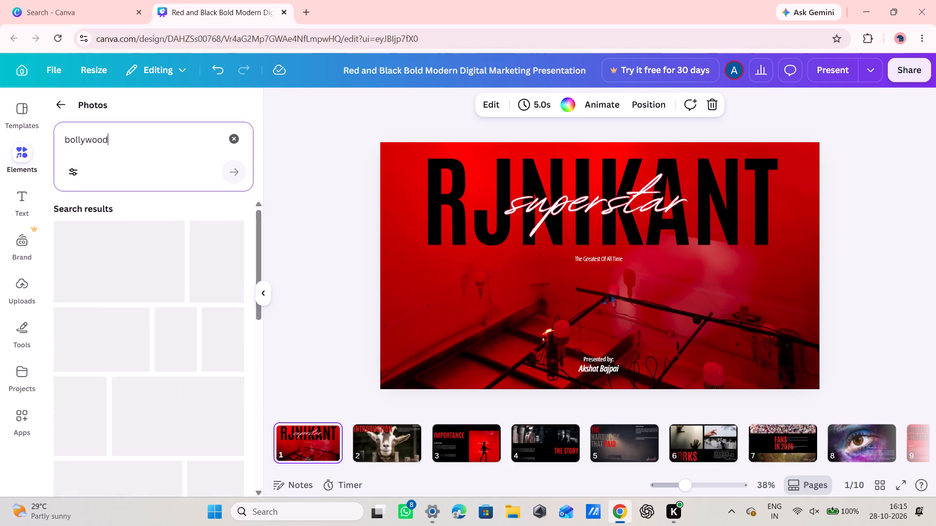
scroll(135, 414, "down", 1)
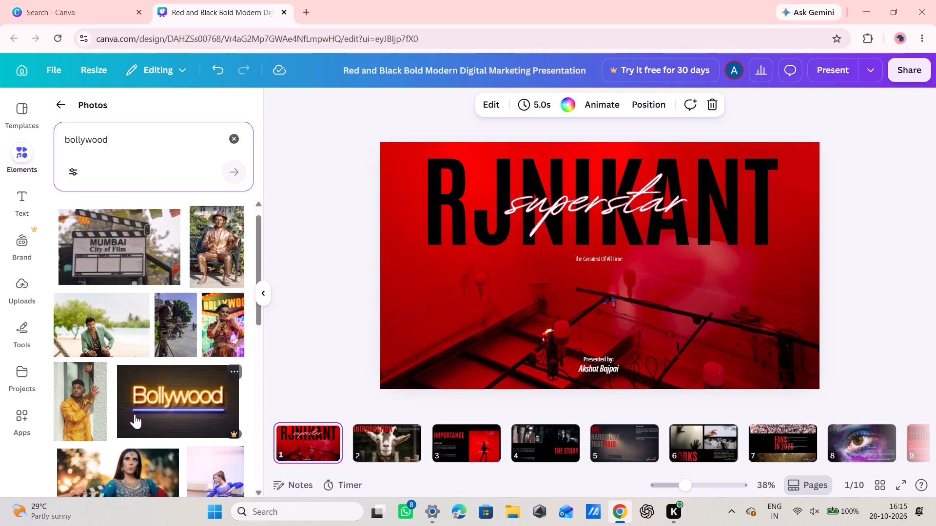
scroll(135, 414, "down", 2)
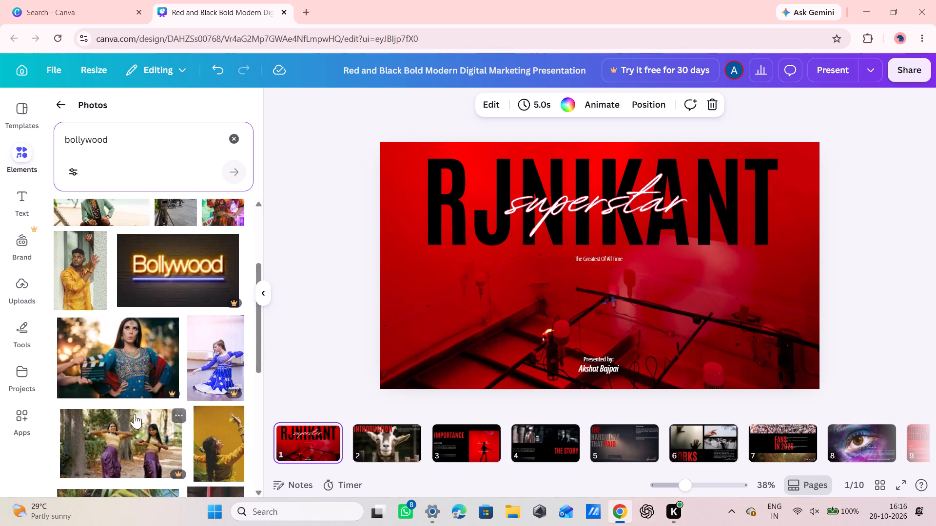
scroll(135, 414, "down", 1)
scroll(135, 414, "up", 1)
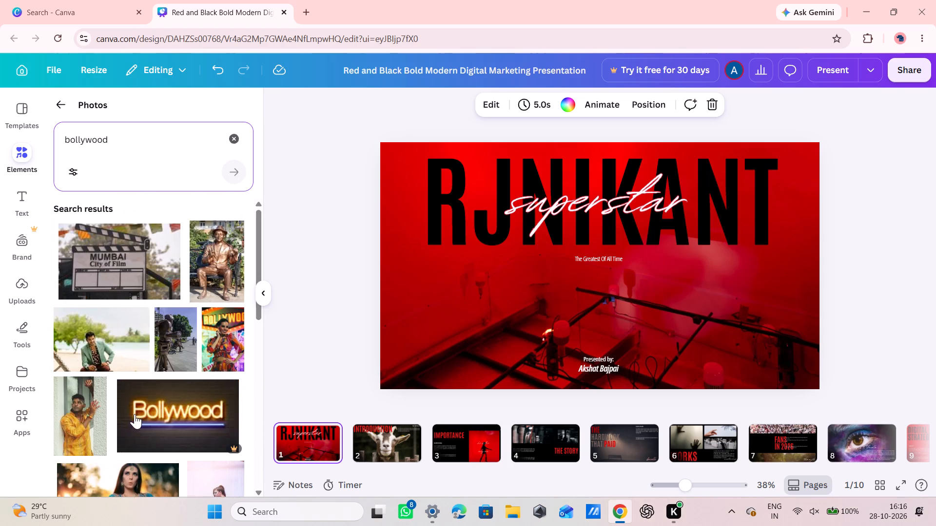
scroll(135, 414, "up", 1)
Search the photo library for "hollywood" and look through the results for a picture suited to the title page.
key("BackSpace")
key("BackSpace")
key("BackSpace")
key("BackSpace")
key("BackSpace")
key("BackSpace")
key("BackSpace")
key("BackSpace")
key("BackSpace")
key("BackSpace")
key("BackSpace")
key("BackSpace")
key("BackSpace")
key("BackSpace")
key("BackSpace")
key("BackSpace")
key("BackSpace")
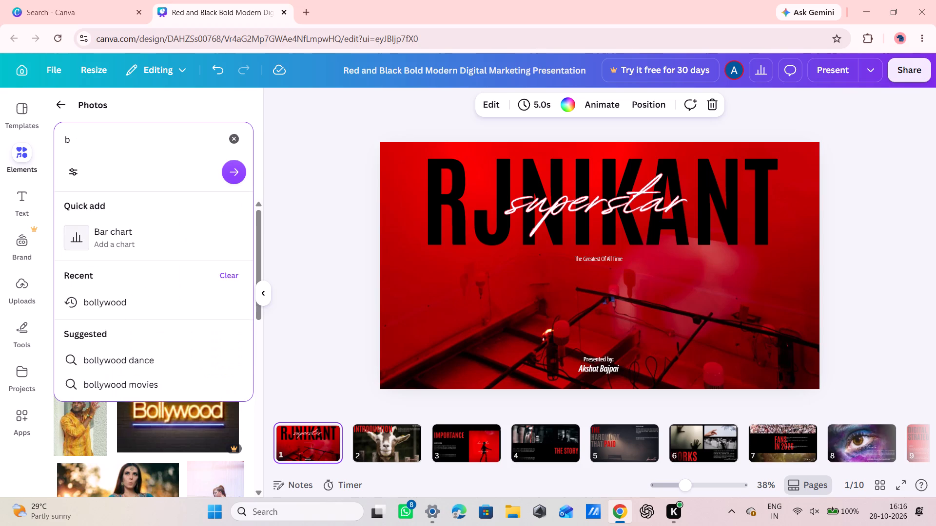
type("hollywood")
key("Return")
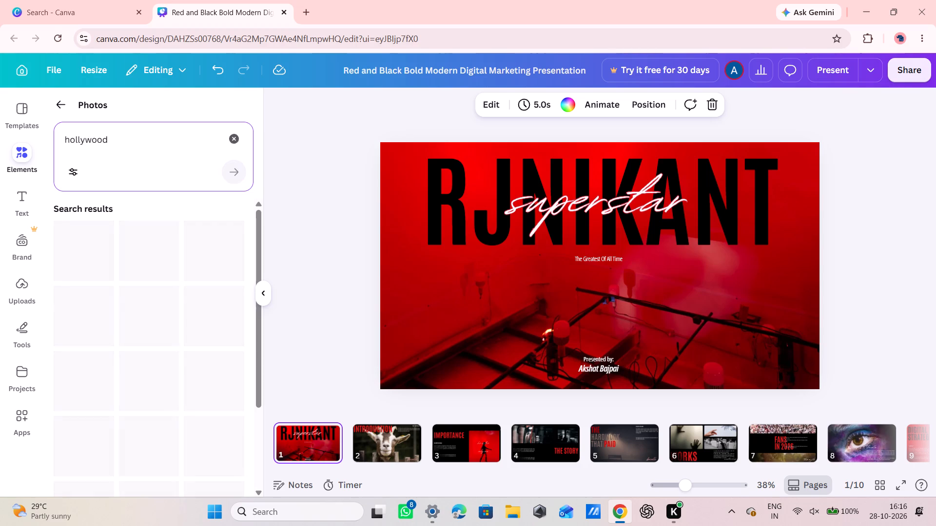
scroll(121, 356, "down", 1)
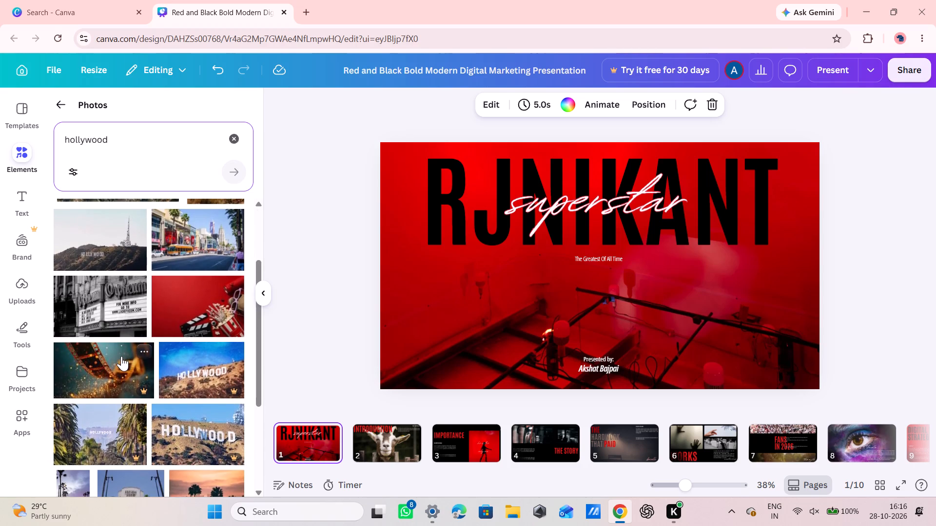
scroll(121, 356, "down", 3)
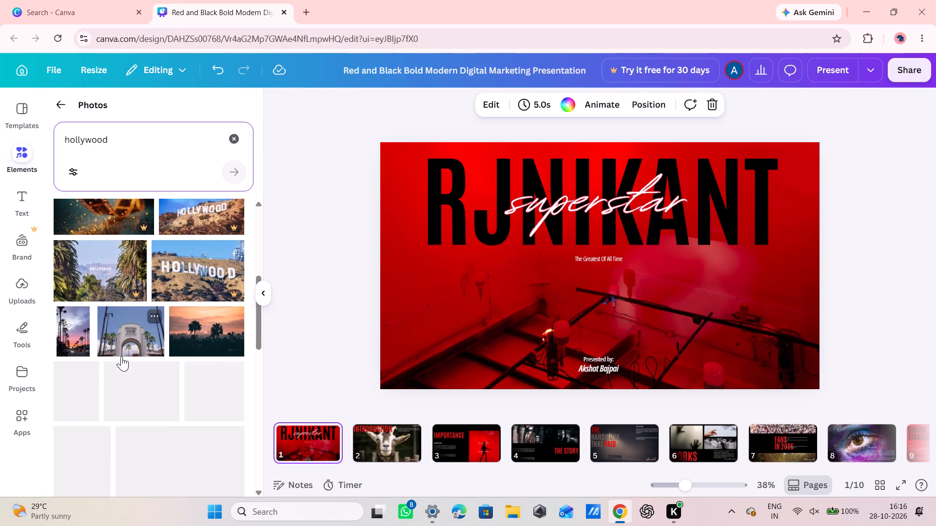
scroll(121, 356, "down", 1)
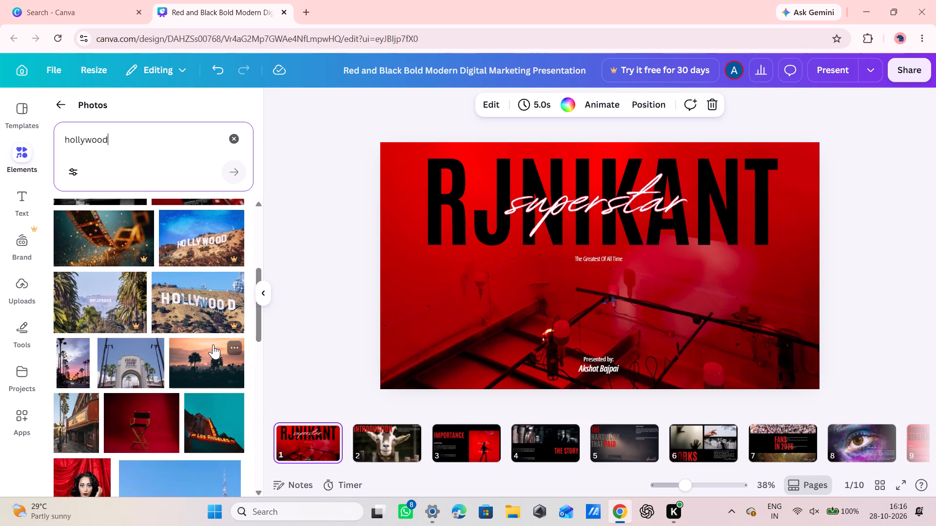
scroll(174, 372, "down", 1)
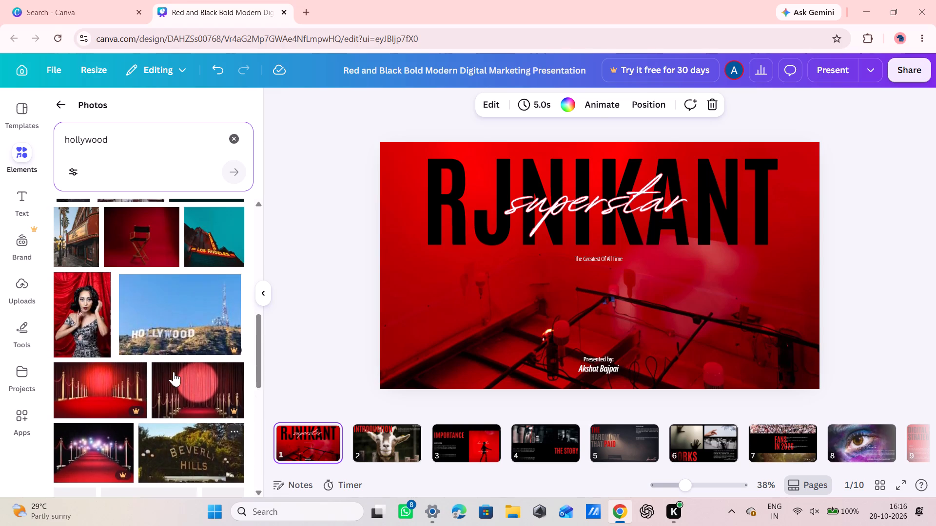
scroll(174, 372, "down", 1)
scroll(174, 372, "up", 7)
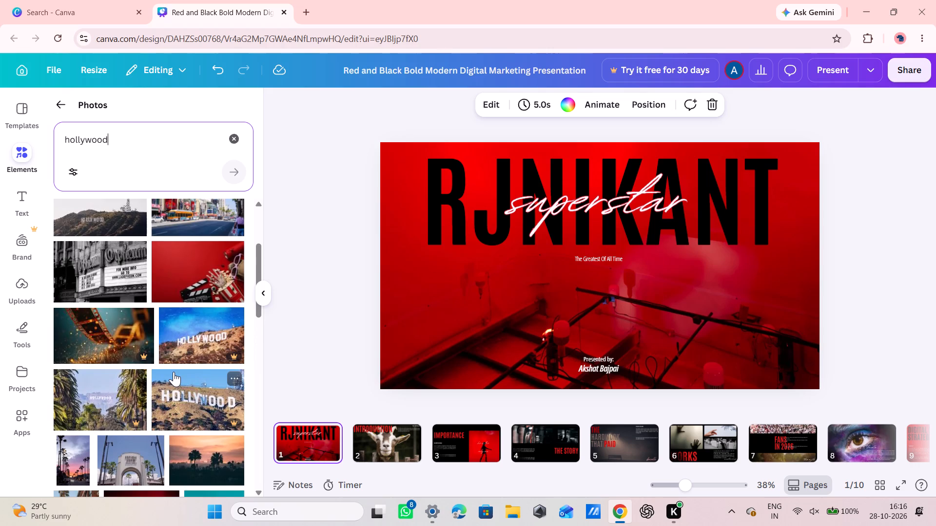
scroll(174, 372, "up", 3)
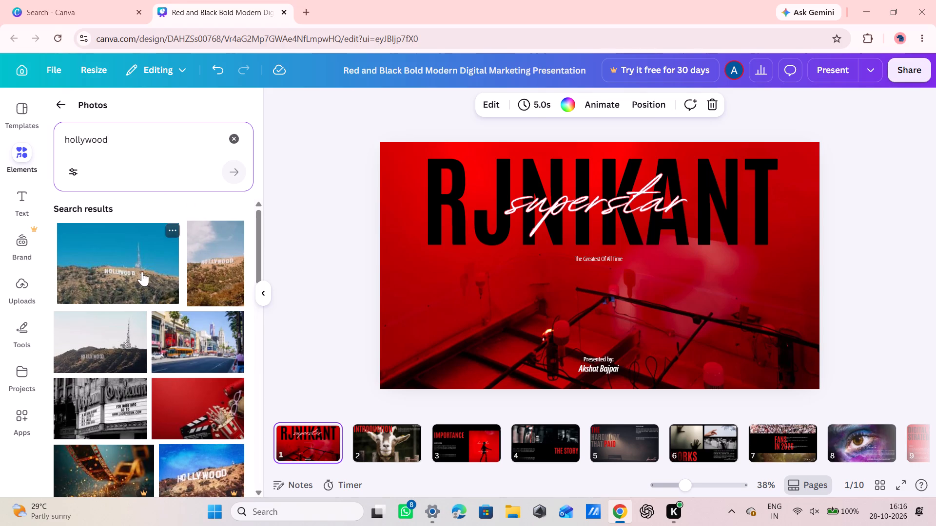
Look further through the "hollywood" photo results for a picture fitting the superstar theme.
scroll(99, 403, "down", 8)
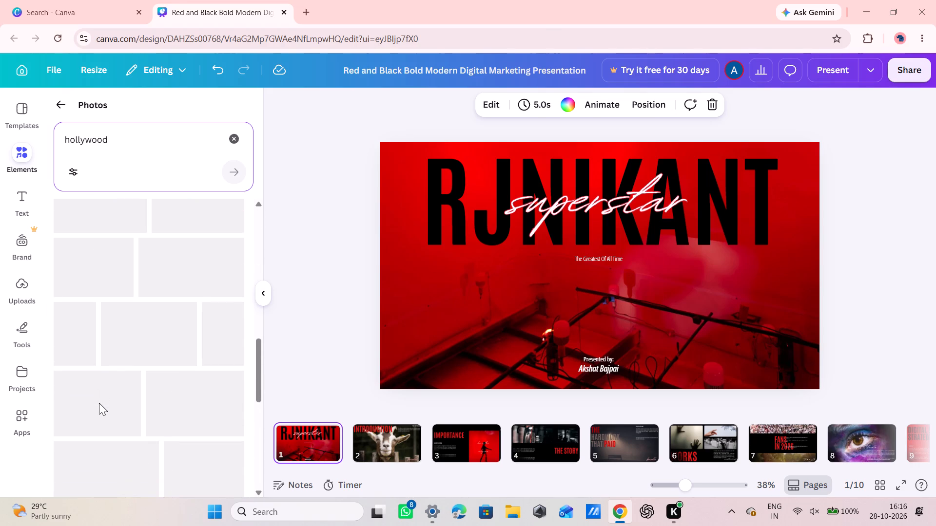
scroll(99, 403, "down", 3)
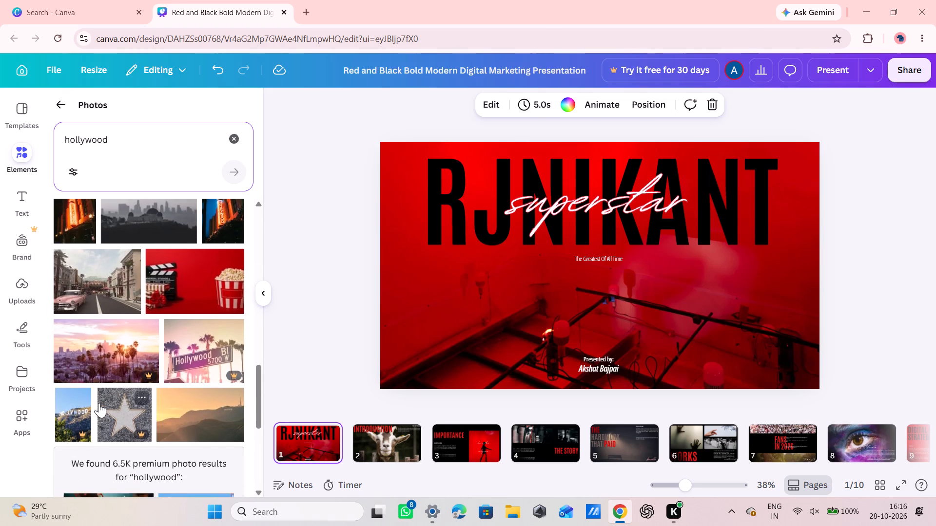
scroll(99, 403, "down", 1)
scroll(180, 393, "down", 5)
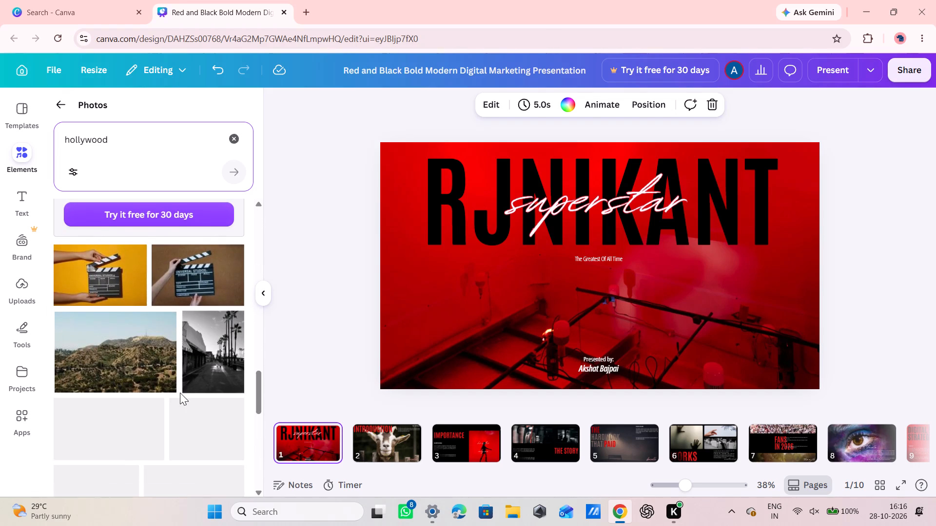
scroll(180, 393, "up", 14)
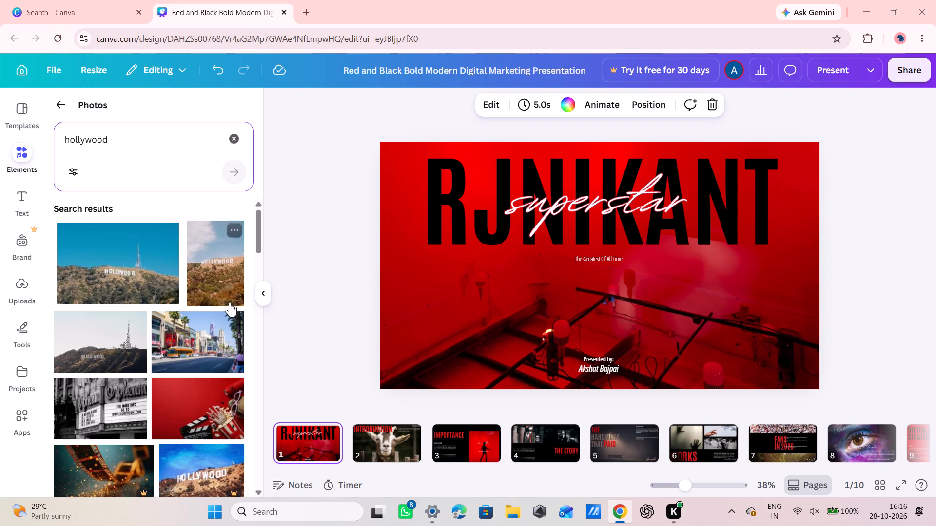
scroll(178, 369, "up", 1)
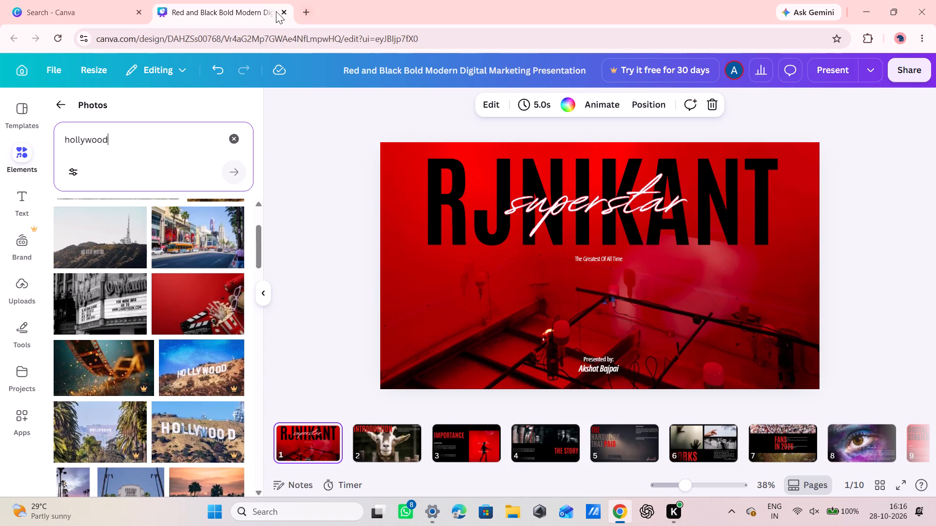
Search the photo library for "india" again and browse the results for a title page picture.
left_click(233, 140)
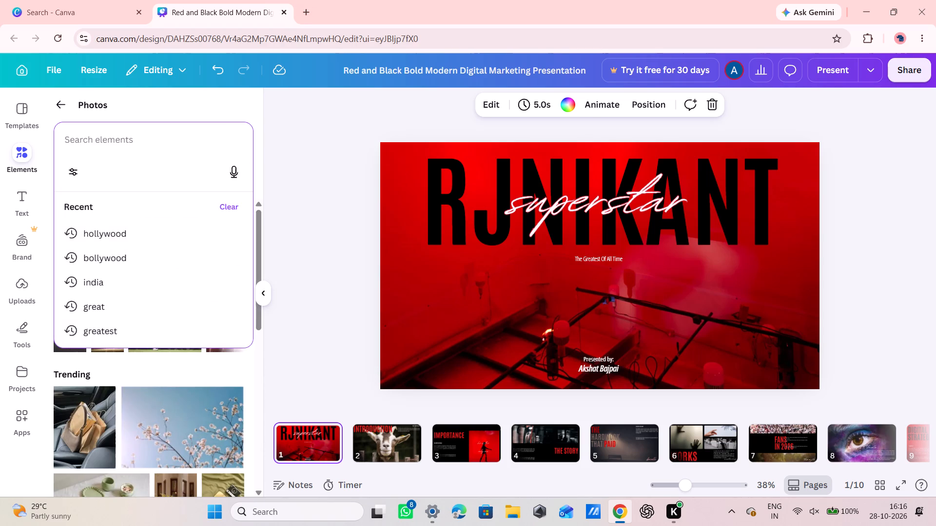
type("india")
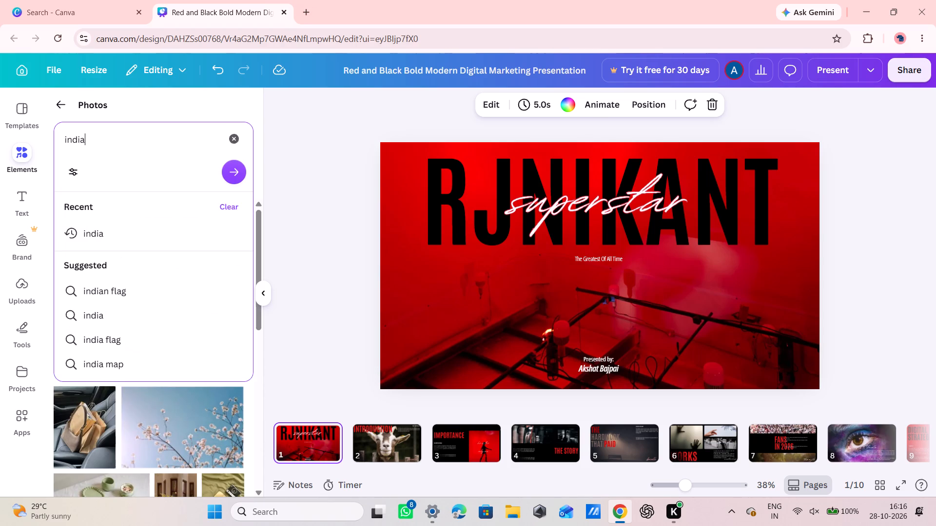
key("Return")
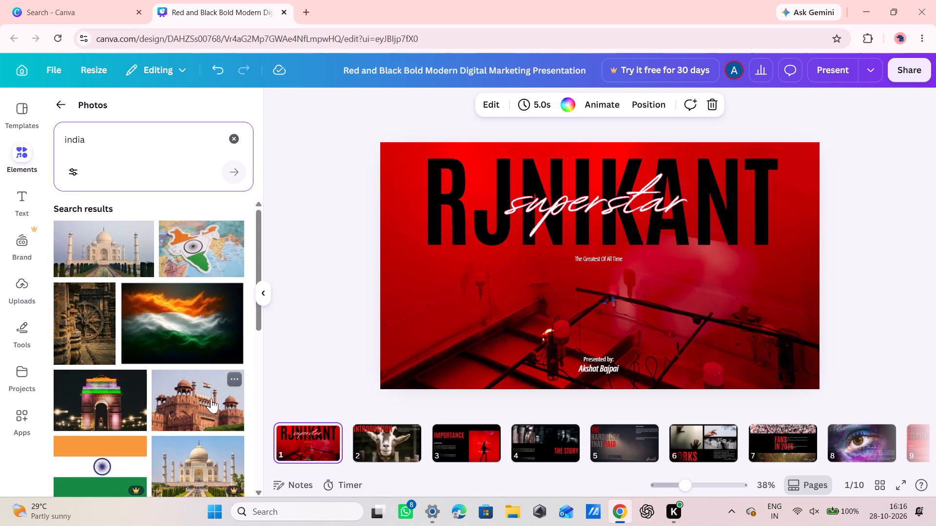
scroll(108, 375, "down", 4)
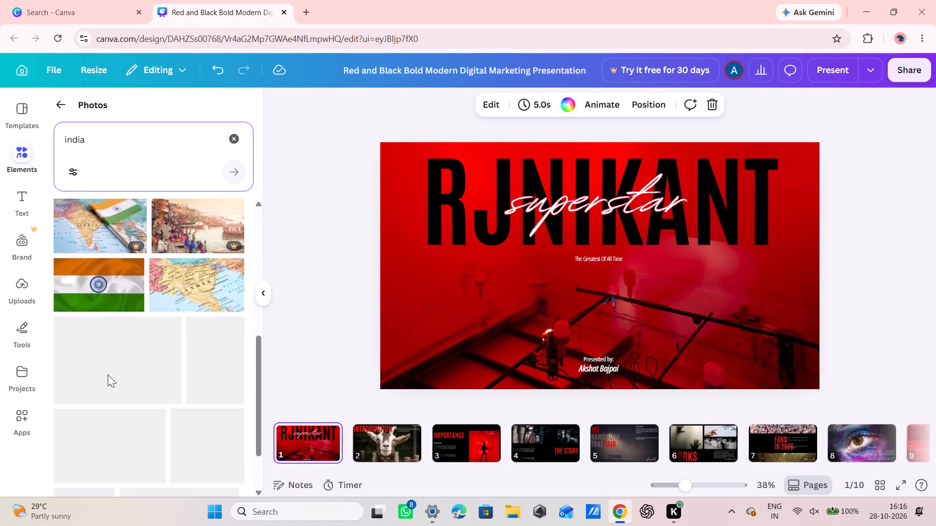
scroll(108, 375, "down", 3)
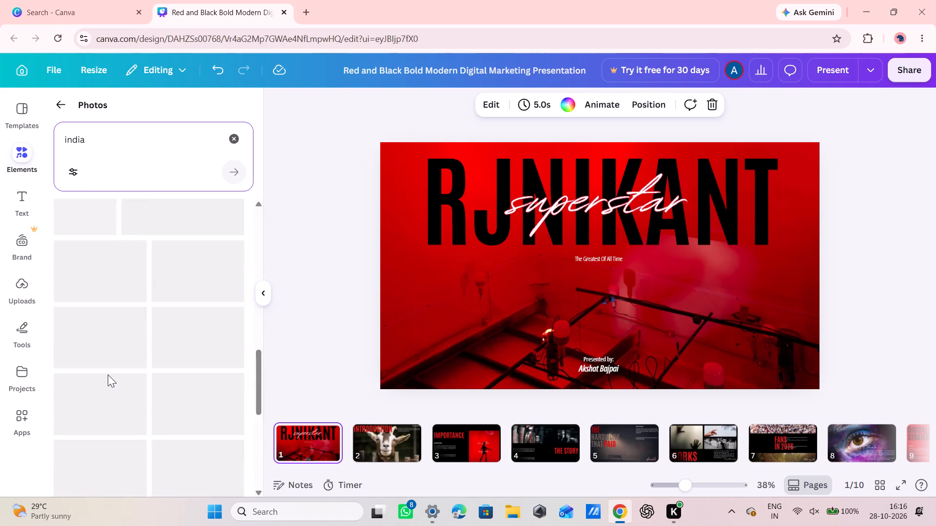
scroll(108, 375, "down", 5)
scroll(108, 375, "up", 1)
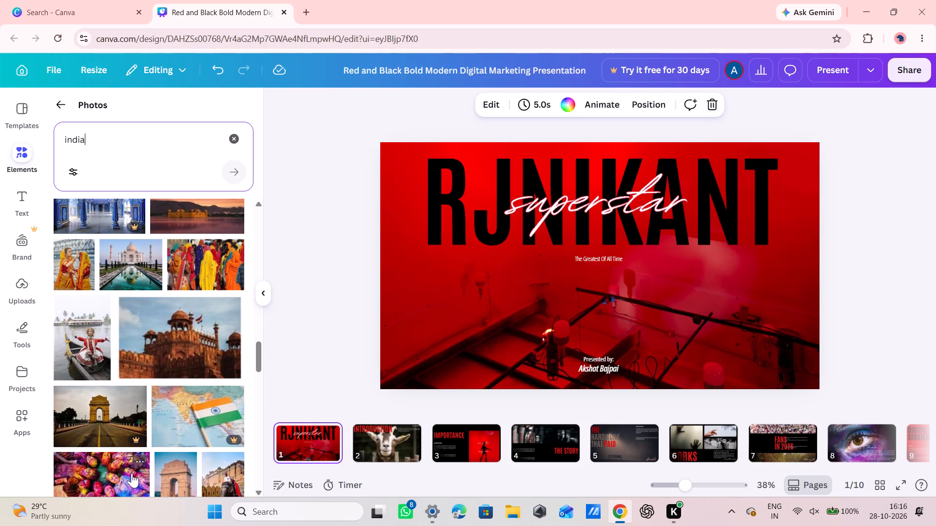
scroll(132, 473, "down", 5)
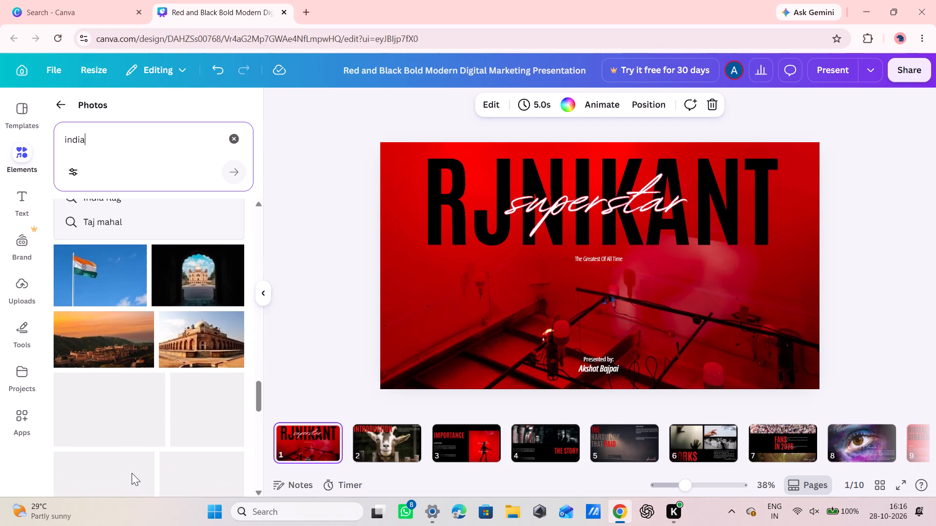
scroll(132, 473, "down", 3)
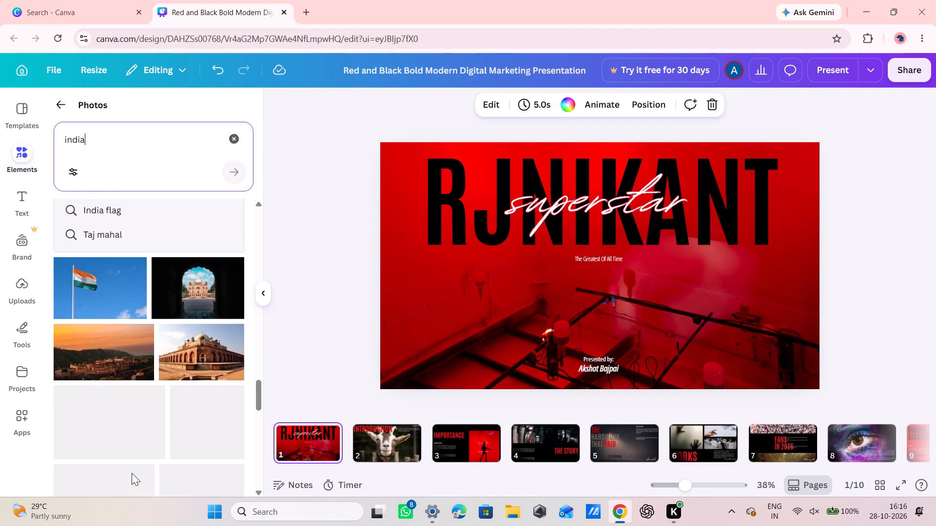
scroll(132, 473, "down", 1)
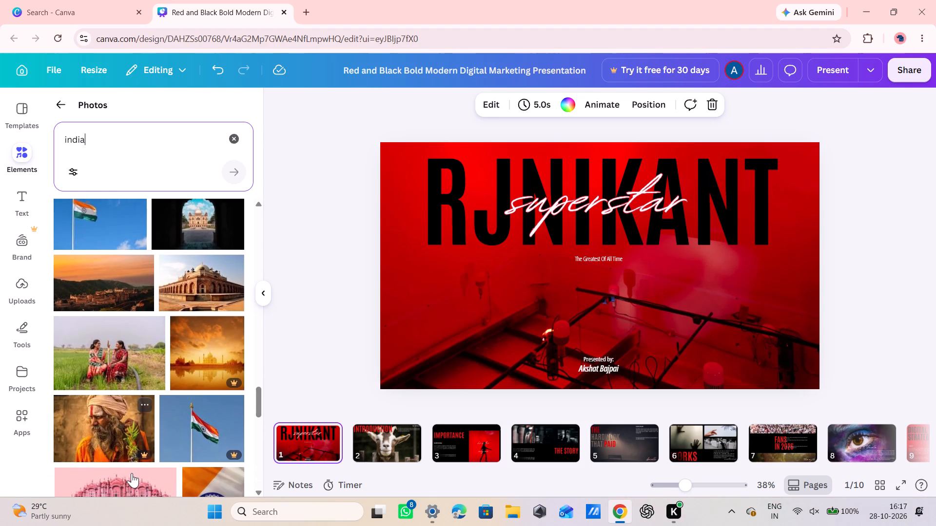
scroll(132, 473, "down", 4)
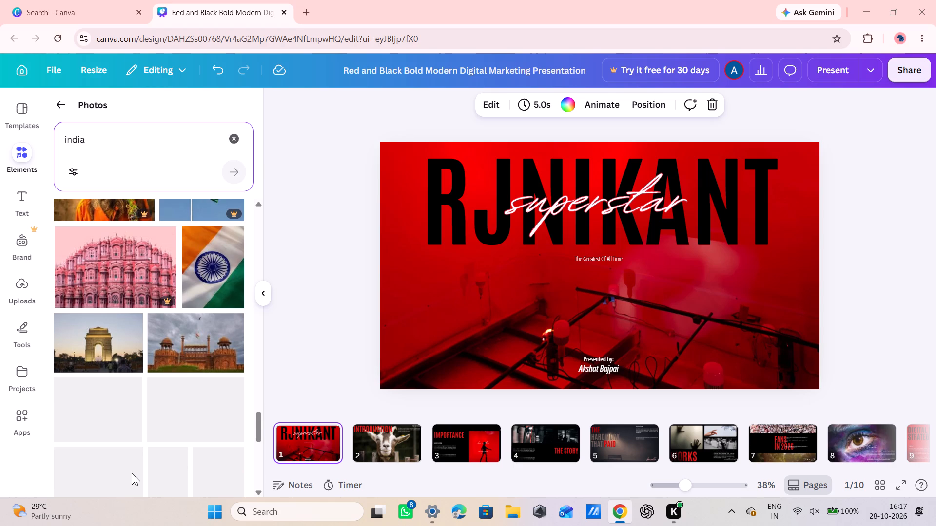
scroll(132, 473, "down", 3)
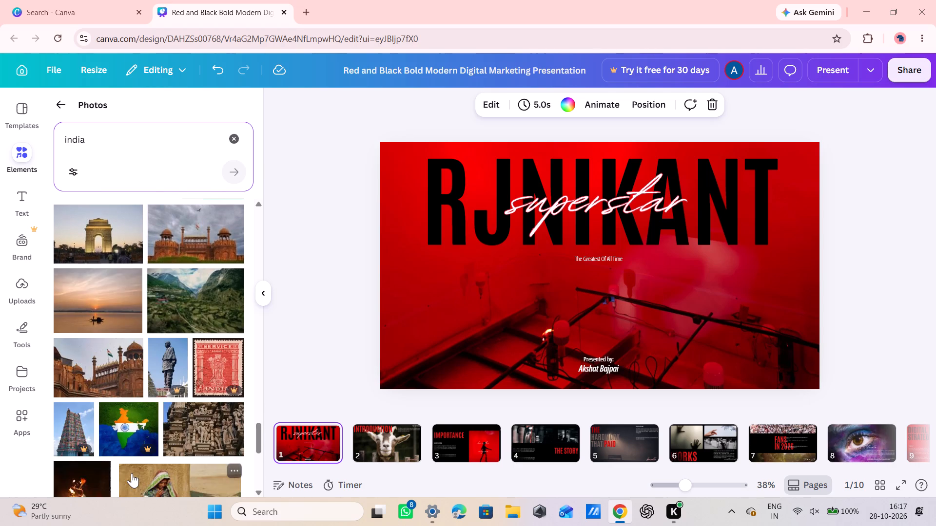
Continue deeper into the "india" photo results to examine more candidates for the title page.
scroll(132, 473, "down", 4)
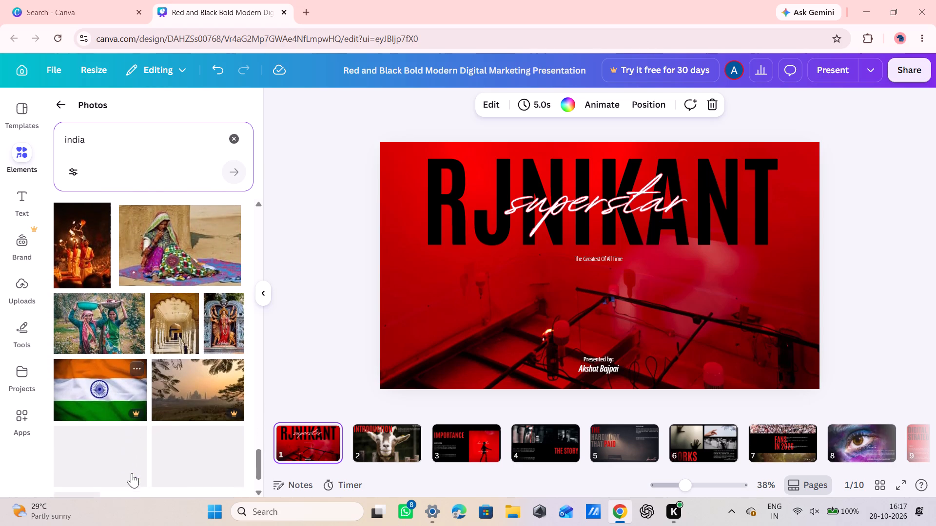
scroll(132, 473, "down", 3)
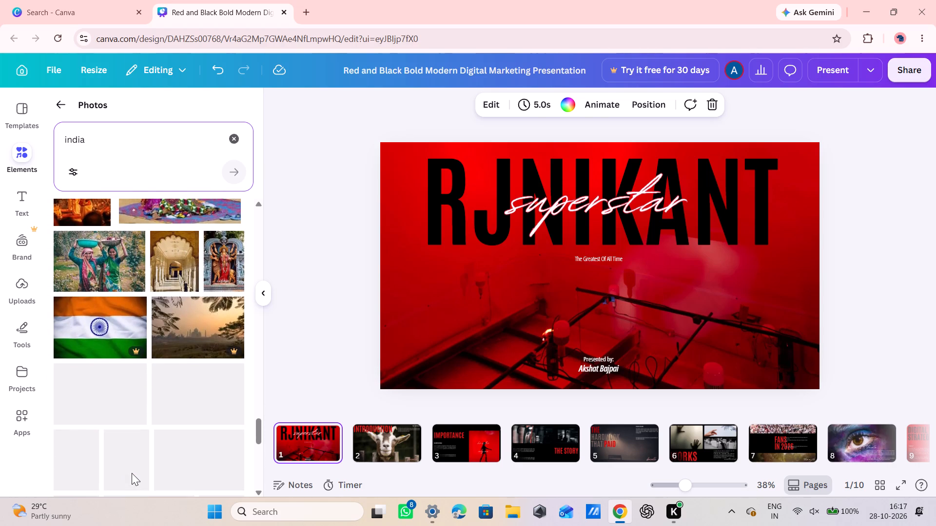
scroll(132, 473, "down", 2)
scroll(132, 473, "right", 1)
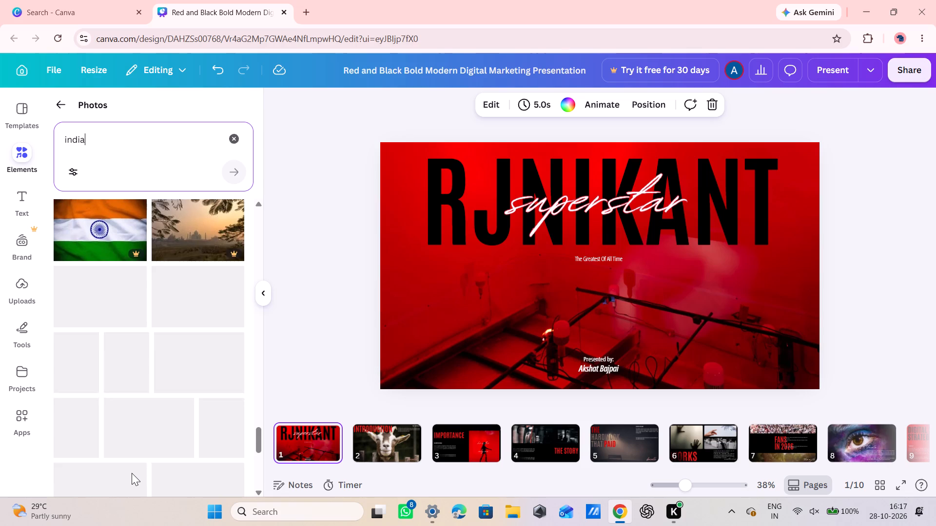
scroll(132, 473, "right", 1)
scroll(132, 473, "up", 1)
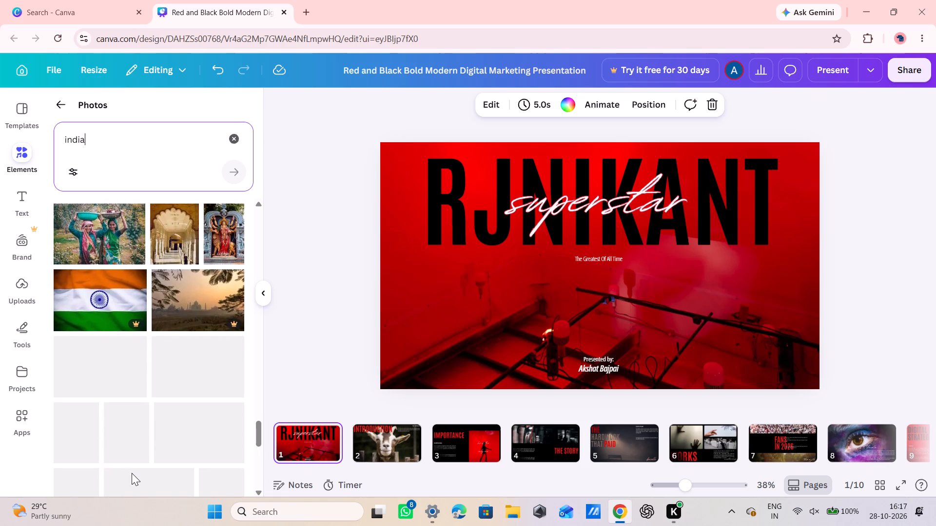
scroll(132, 473, "up", 1)
scroll(132, 473, "down", 1)
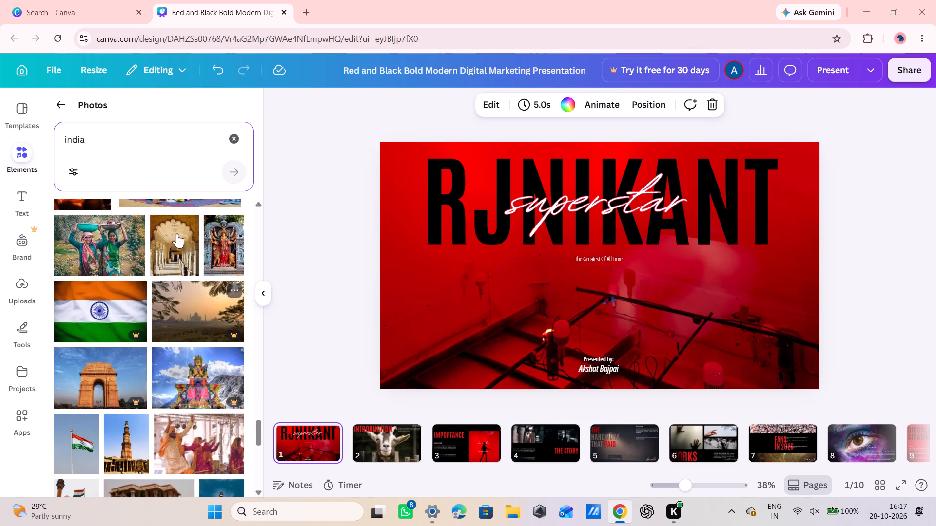
Replace the photo search term with "hard" and run the search.
key("BackSpace")
key("BackSpace")
key("BackSpace")
key("BackSpace")
key("BackSpace")
key("BackSpace")
key("BackSpace")
key("BackSpace")
key("BackSpace")
key("BackSpace")
key("BackSpace")
key("BackSpace")
key("BackSpace")
key("BackSpace")
key("BackSpace")
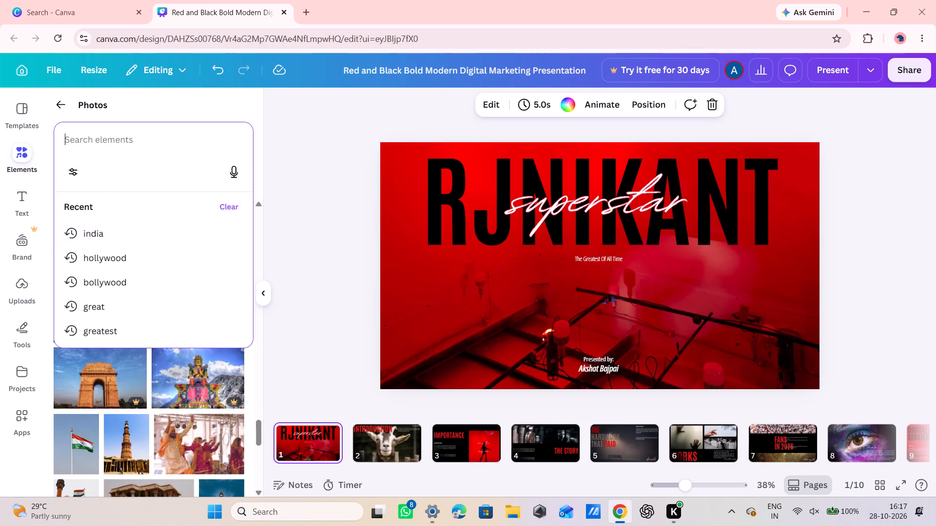
type("hard")
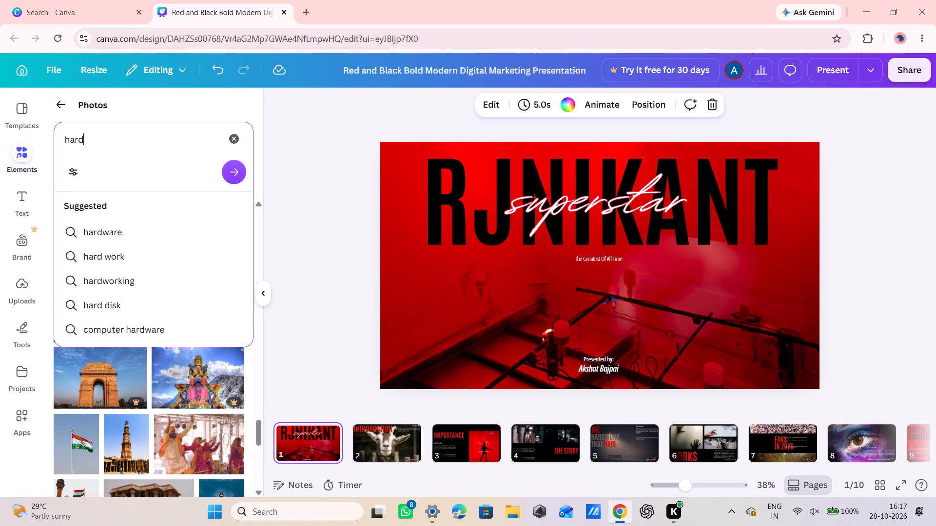
key("Return")
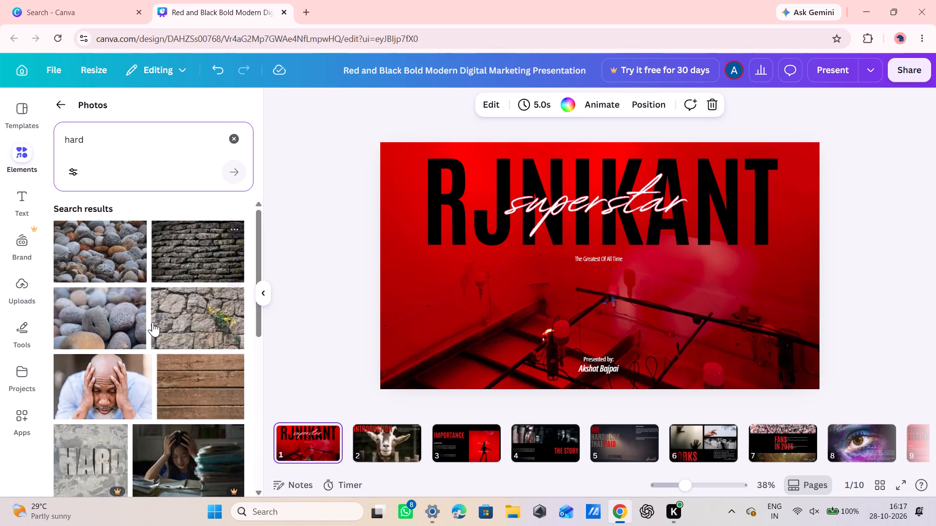
Look through the "hard" photo results for a picture suited to the title page.
scroll(140, 351, "down", 4)
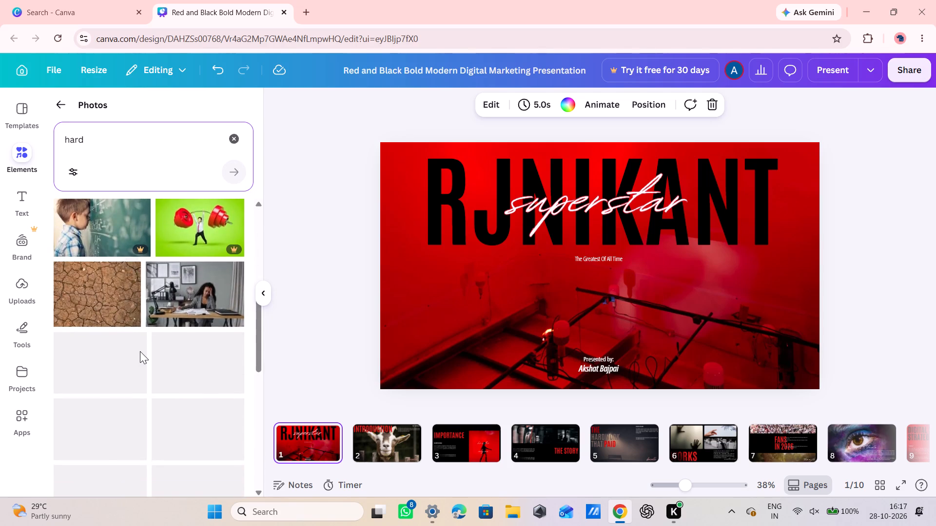
scroll(140, 351, "down", 1)
scroll(140, 351, "up", 1)
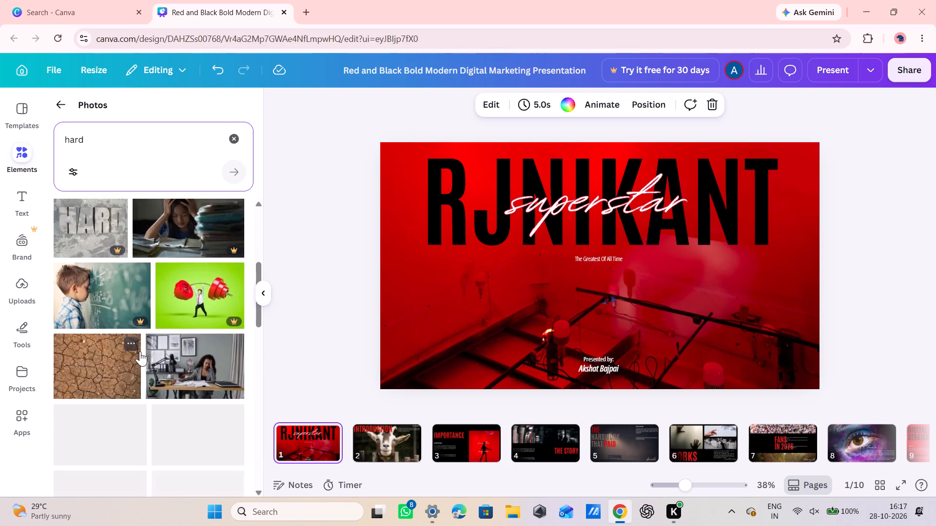
scroll(140, 351, "up", 1)
scroll(140, 351, "down", 2)
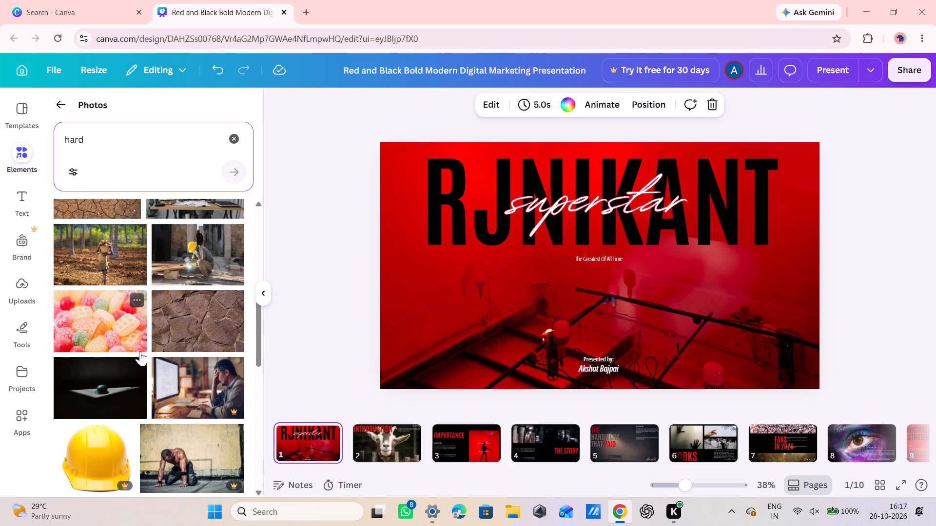
scroll(140, 351, "down", 1)
scroll(239, 419, "down", 2)
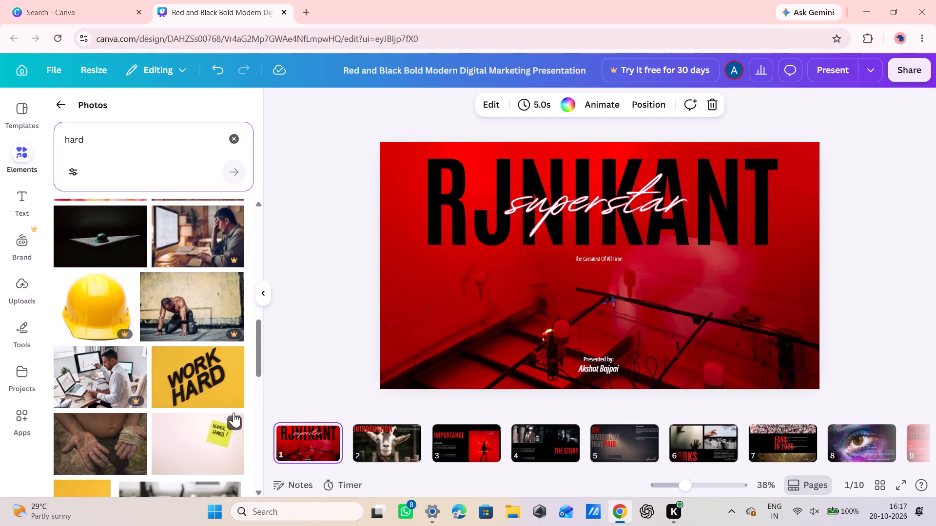
scroll(137, 443, "down", 4)
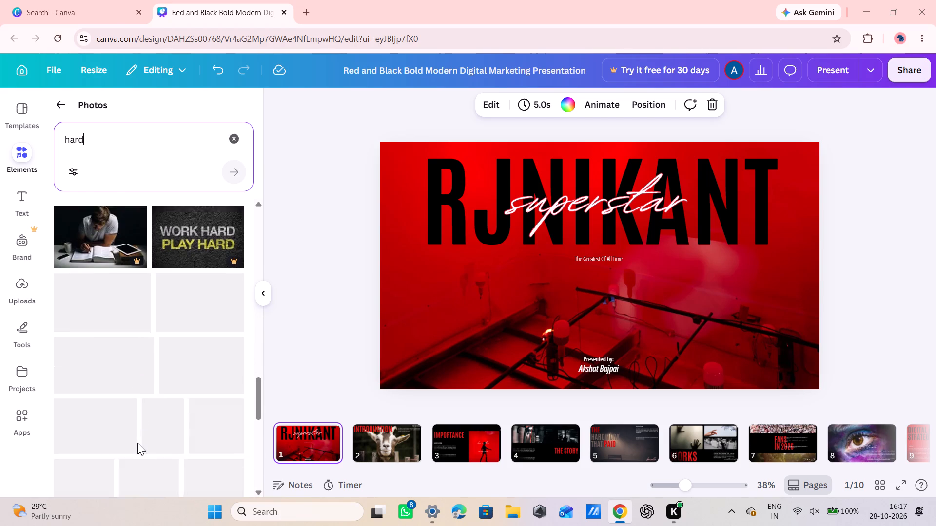
scroll(137, 443, "down", 3)
scroll(137, 443, "up", 7)
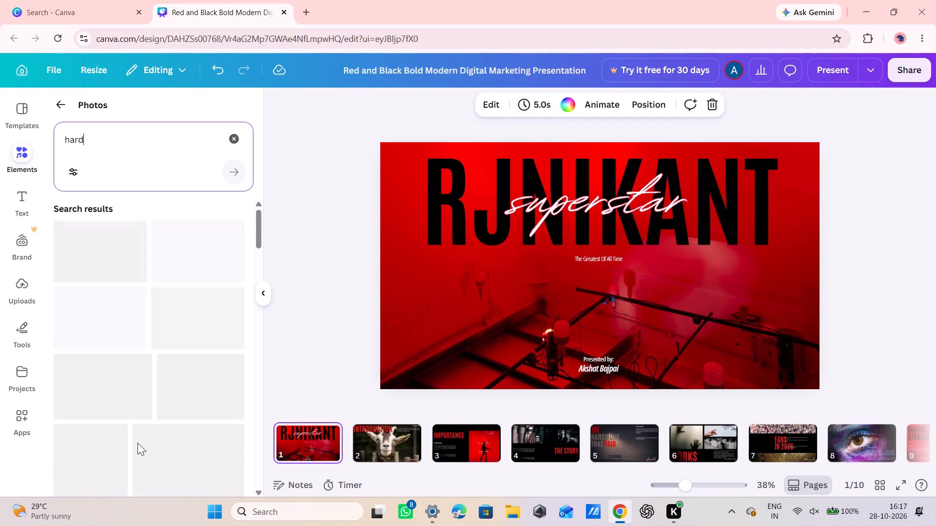
scroll(137, 443, "up", 6)
scroll(131, 449, "down", 2)
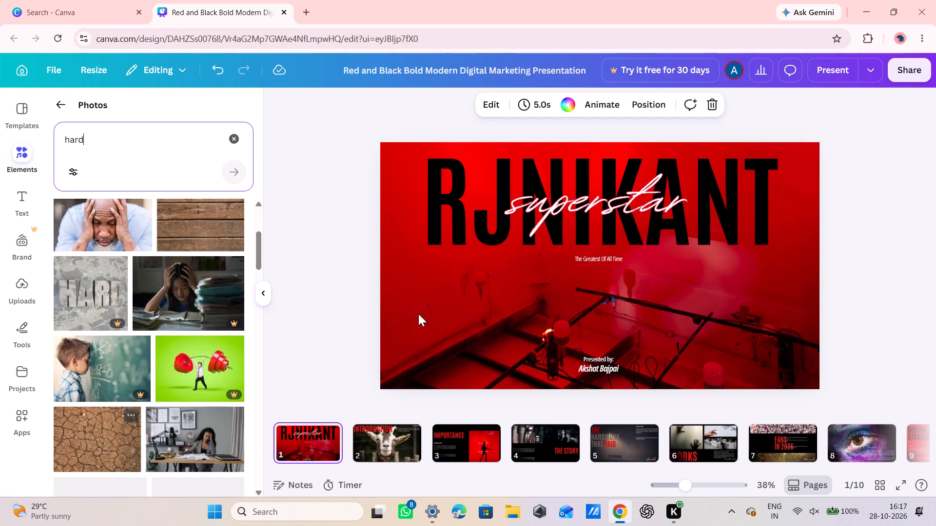
Add an H to the end of the title page heading so it reads "RJNIKANTH".
left_click(761, 206)
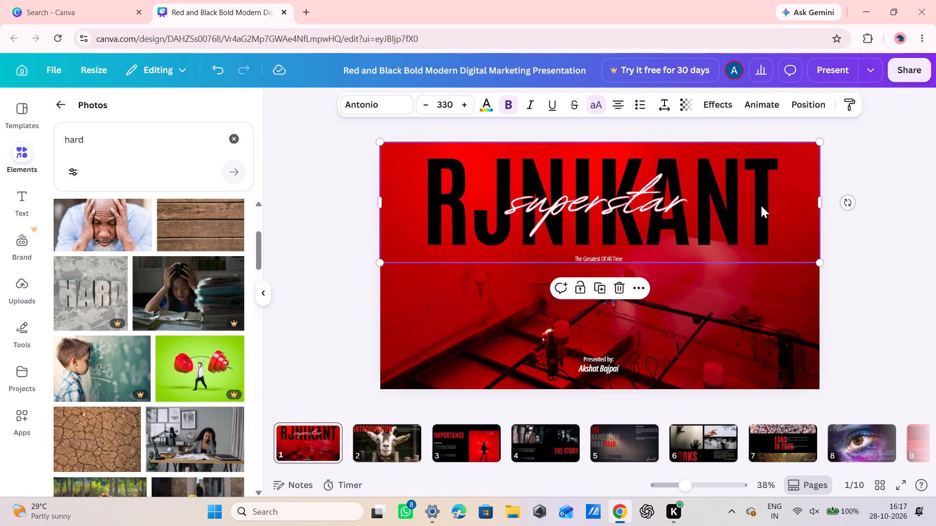
left_click(761, 206)
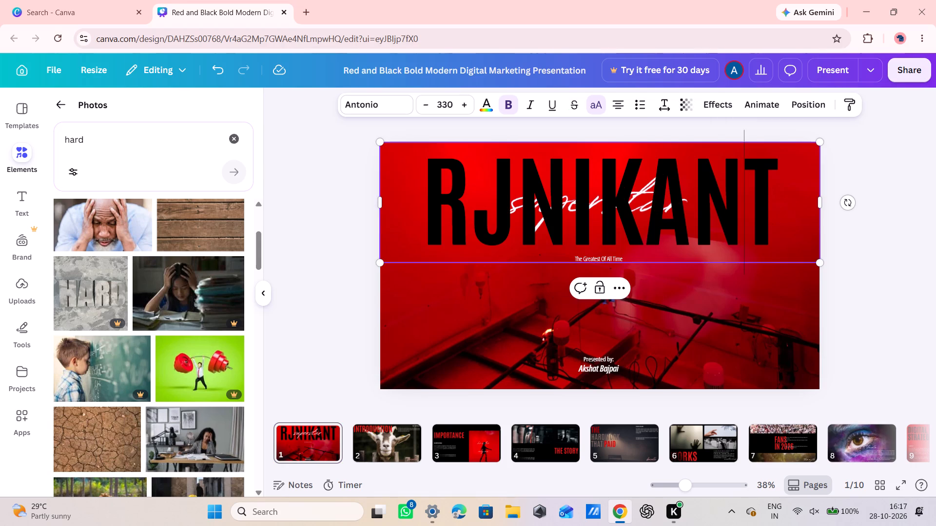
key("Right")
key("h")
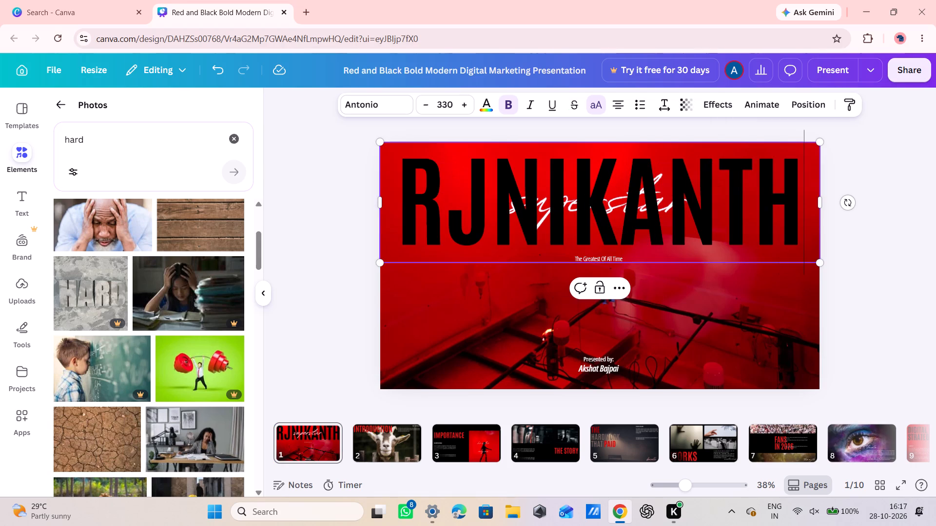
left_click(472, 306)
scroll(175, 325, "up", 2)
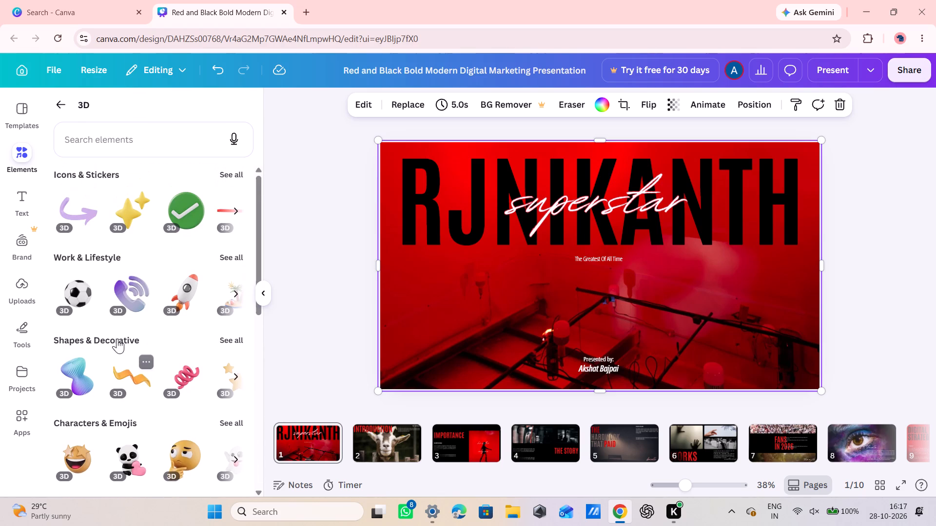
scroll(117, 338, "up", 1)
left_click(58, 109)
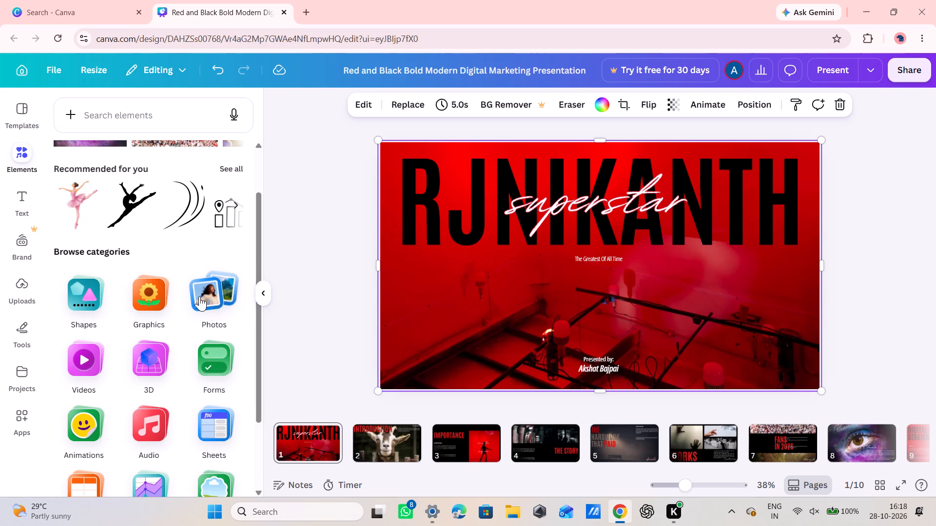
Browse the general photo collection for a picture suited to the title page.
left_click(199, 296)
scroll(142, 360, "down", 12)
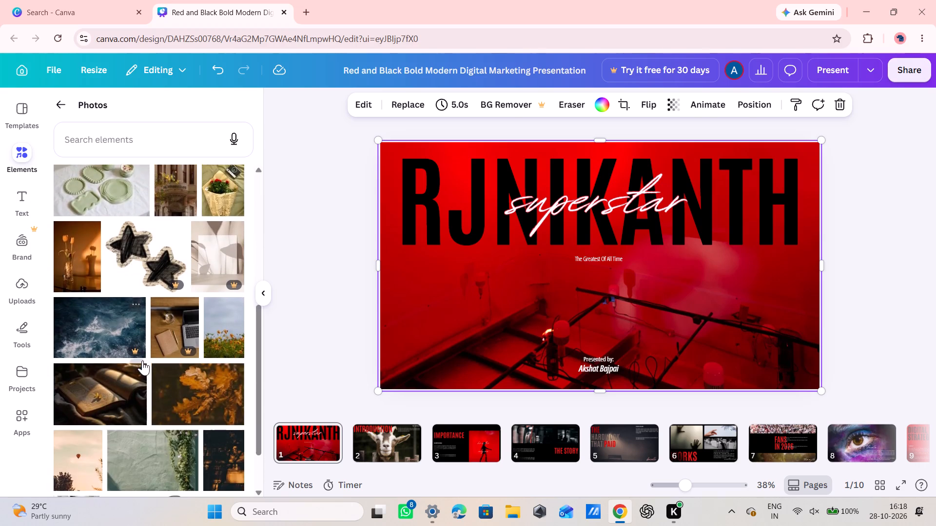
scroll(142, 360, "down", 20)
scroll(142, 360, "down", 8)
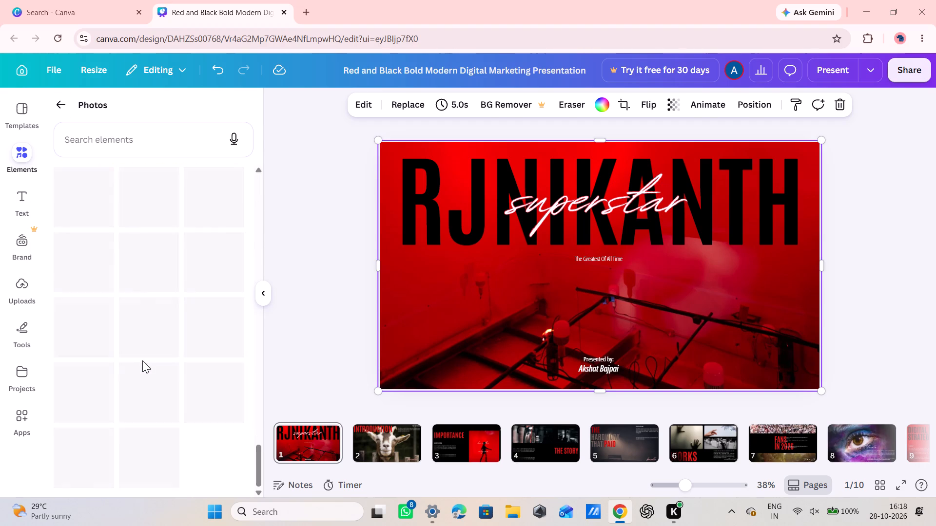
scroll(142, 360, "down", 9)
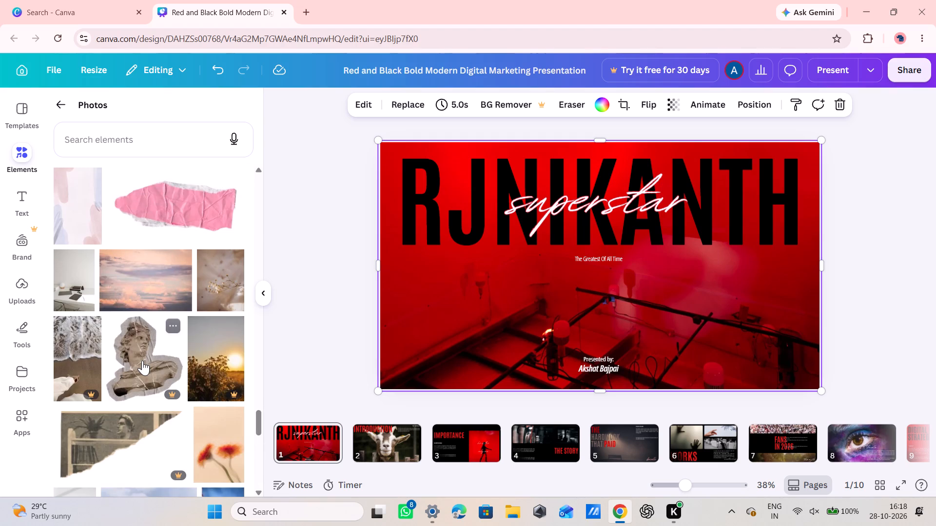
scroll(142, 360, "down", 10)
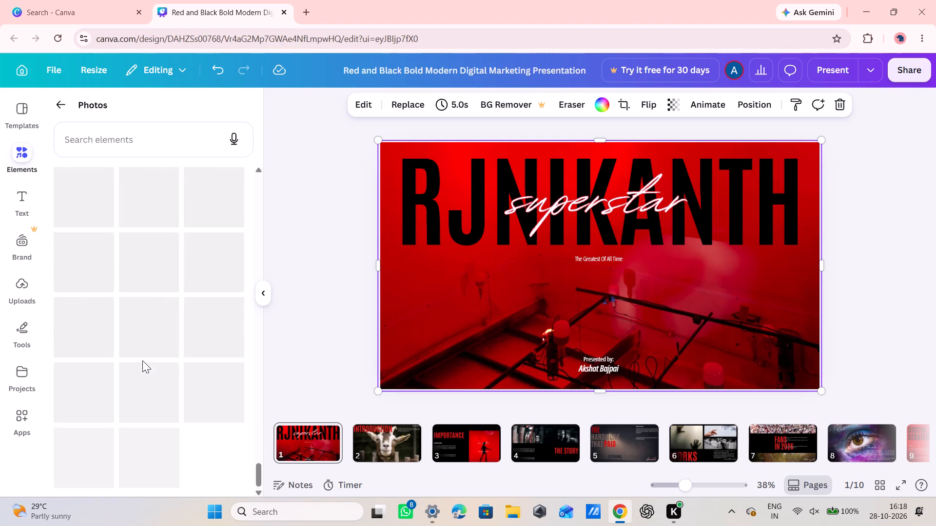
scroll(142, 360, "down", 4)
scroll(142, 360, "up", 1)
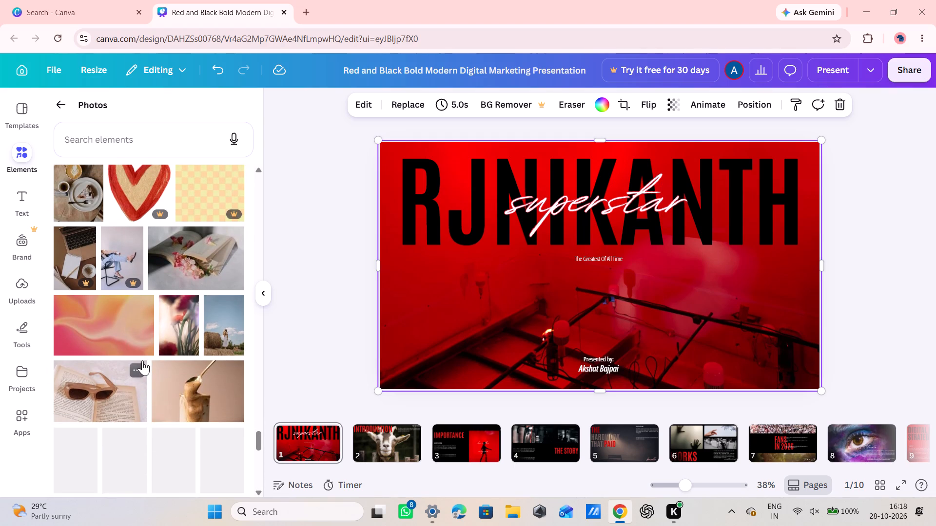
scroll(142, 360, "down", 3)
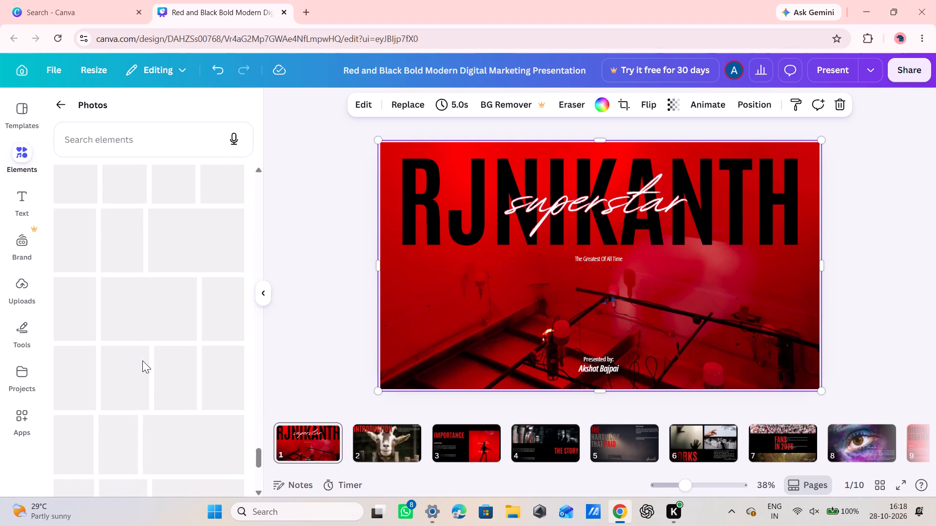
scroll(142, 360, "down", 6)
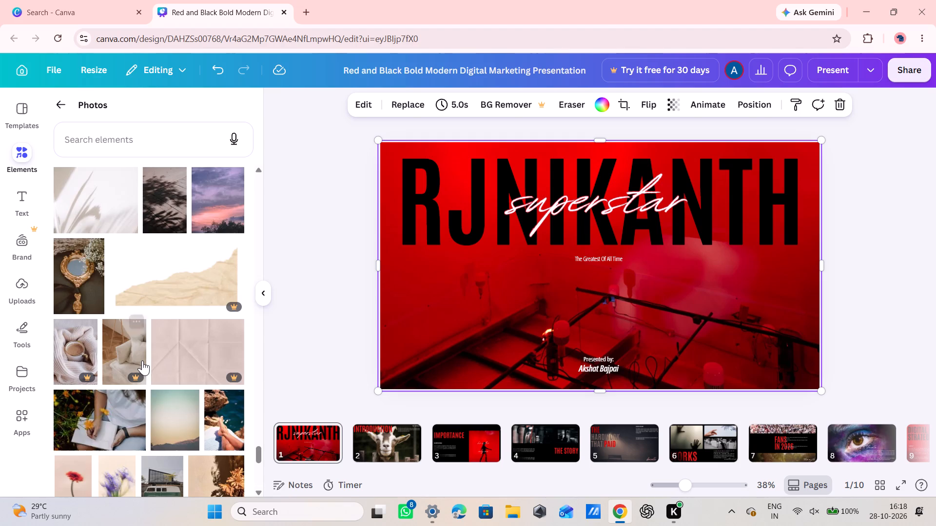
scroll(142, 360, "down", 3)
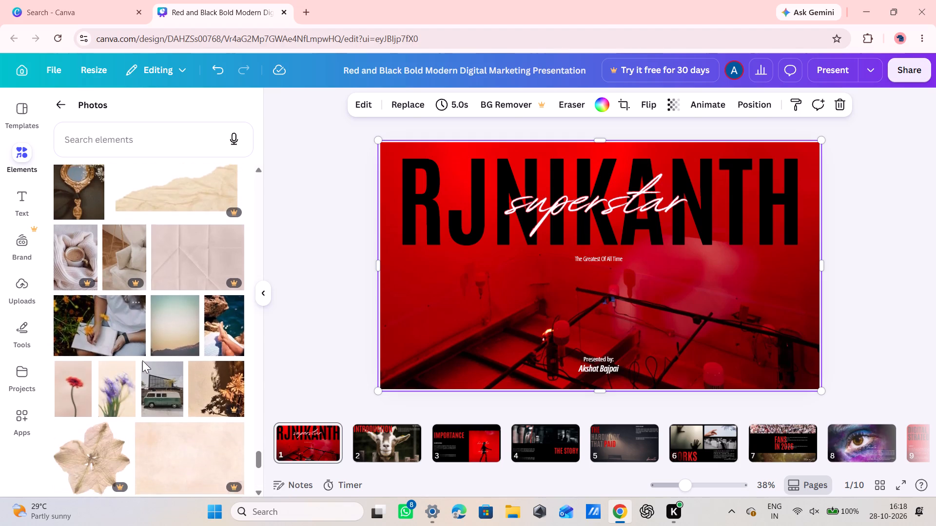
scroll(142, 360, "down", 1)
scroll(142, 360, "up", 3)
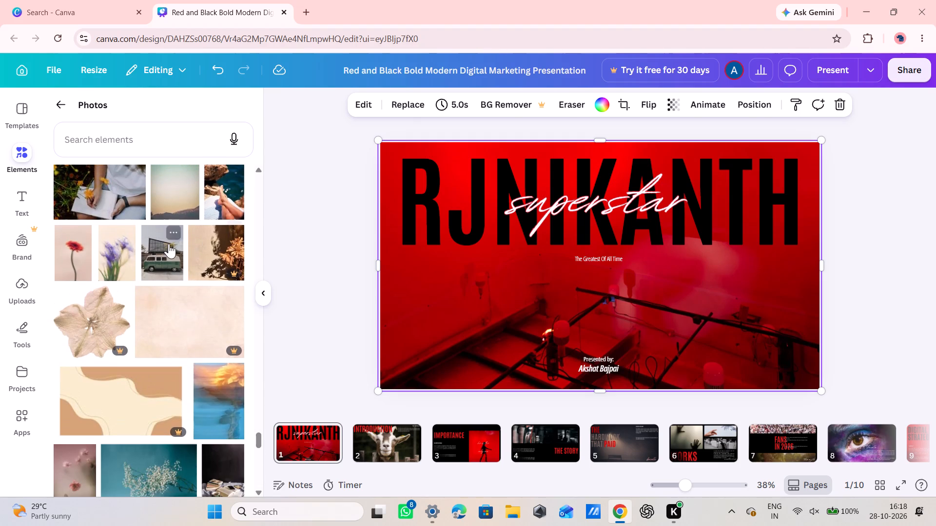
Search the photo library for "red".
left_click(155, 135)
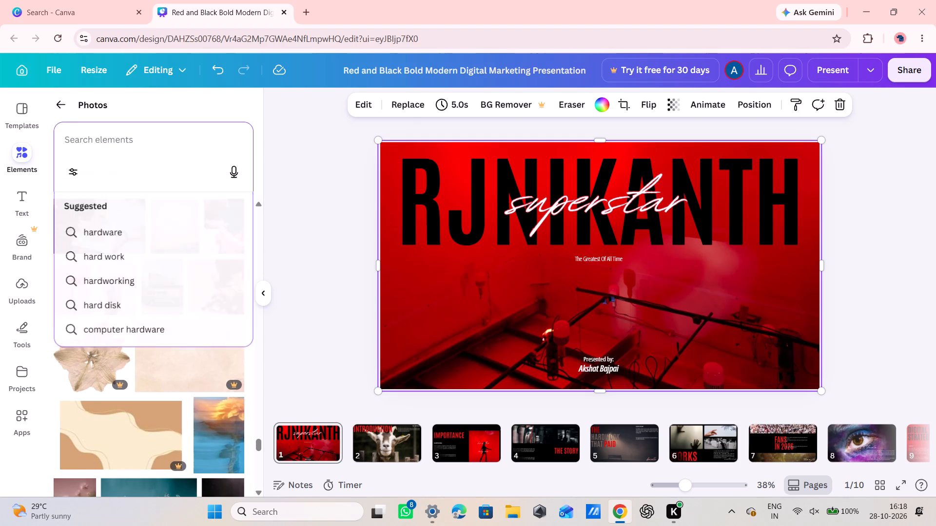
type("red")
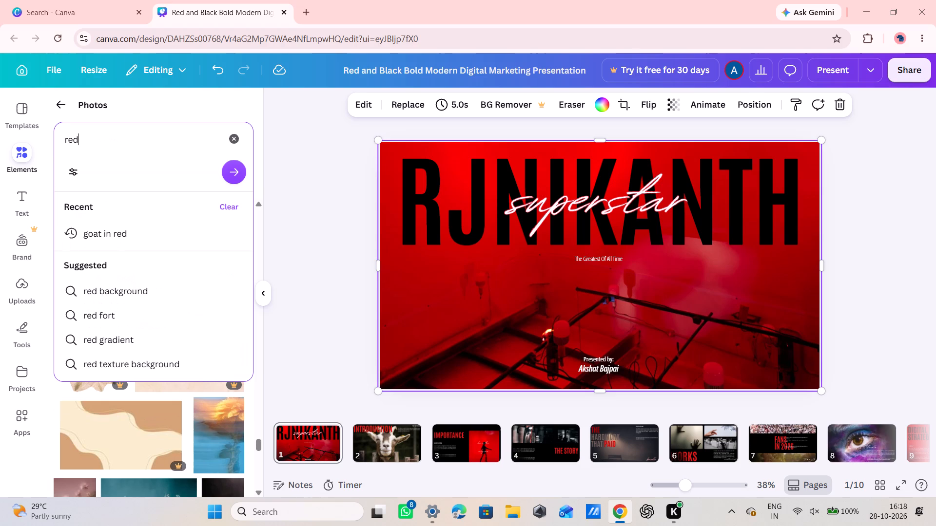
key("Return")
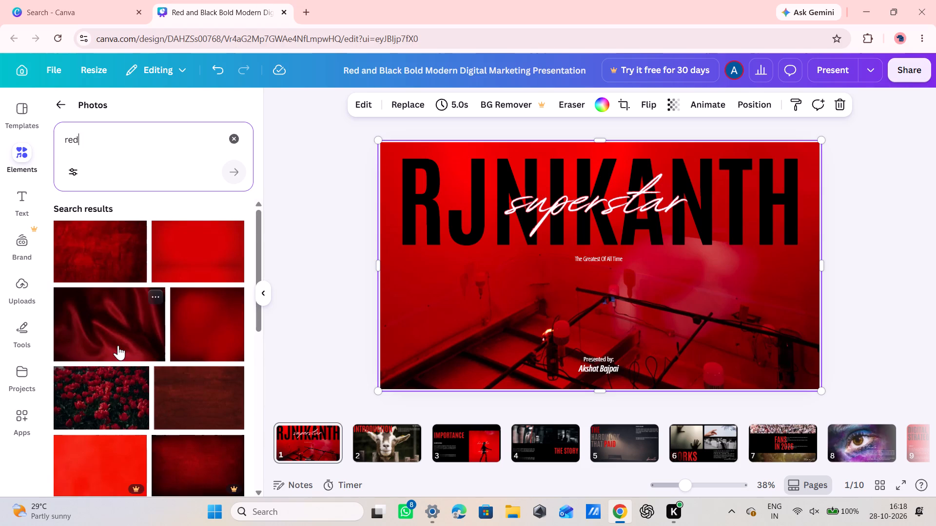
Look through the "red" photo results for a picture suited to the title page.
scroll(118, 345, "down", 3)
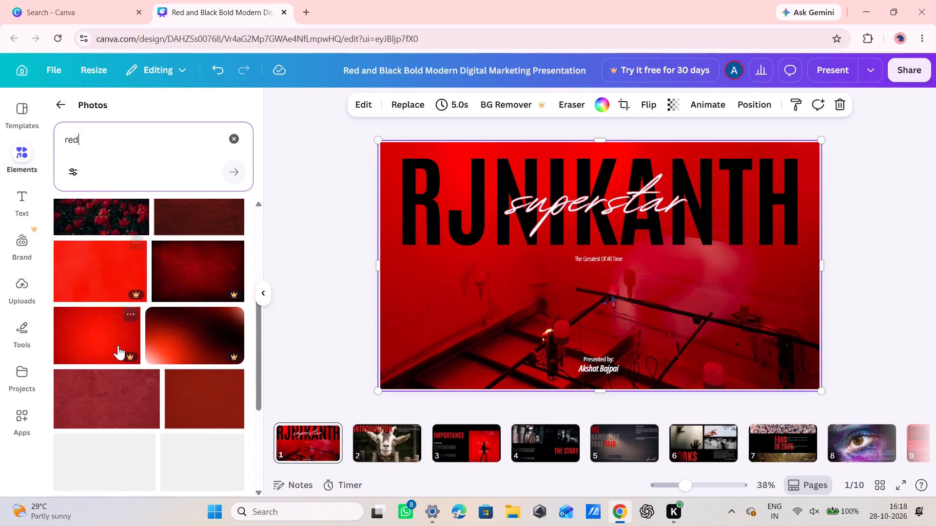
scroll(118, 345, "down", 3)
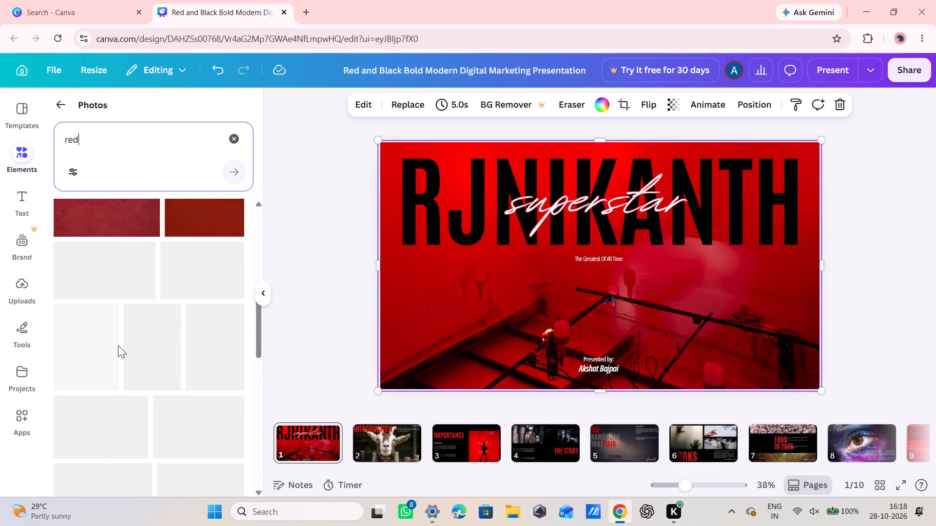
scroll(118, 345, "down", 2)
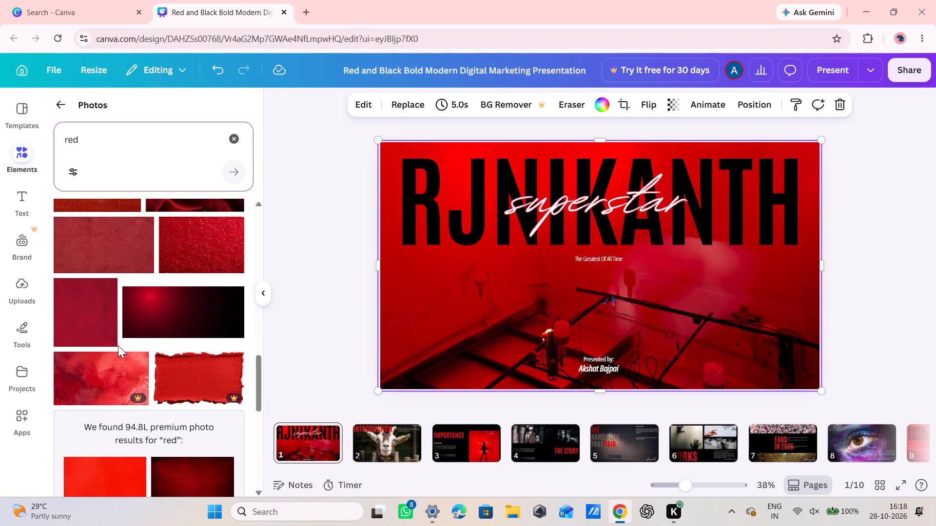
scroll(118, 345, "right", 1)
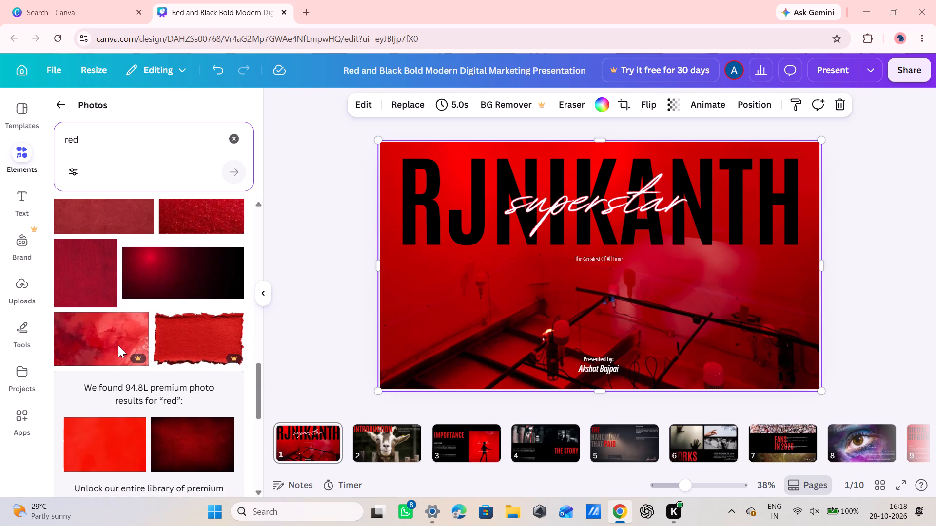
scroll(118, 345, "right", 6)
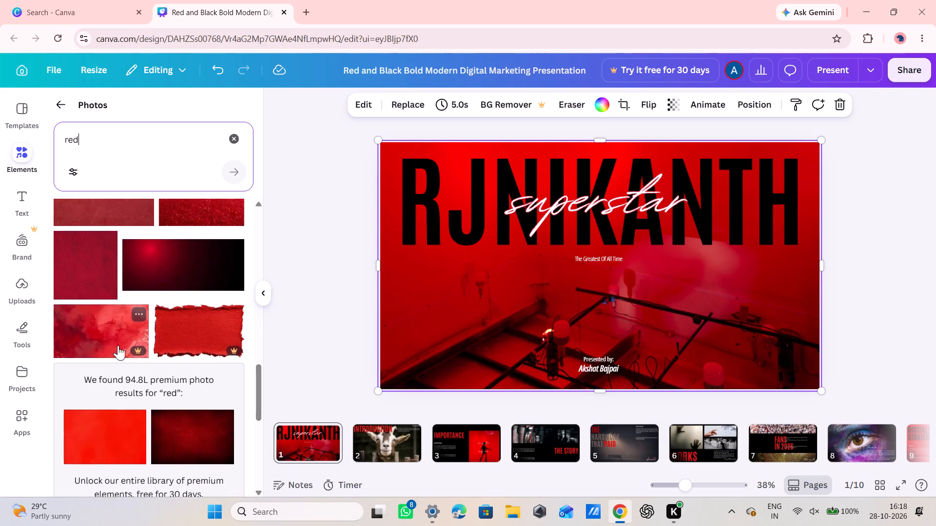
scroll(118, 345, "right", 1)
scroll(118, 345, "up", 4)
scroll(118, 345, "down", 1)
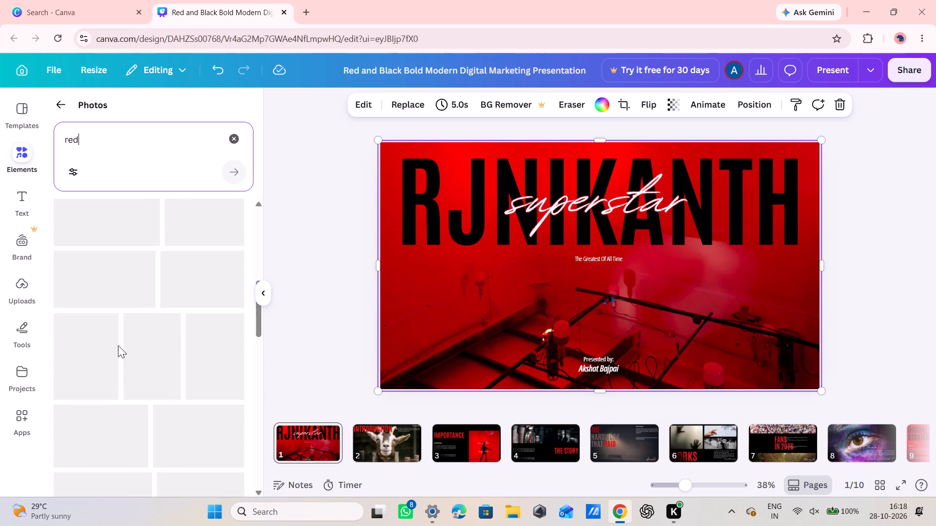
scroll(118, 345, "down", 1)
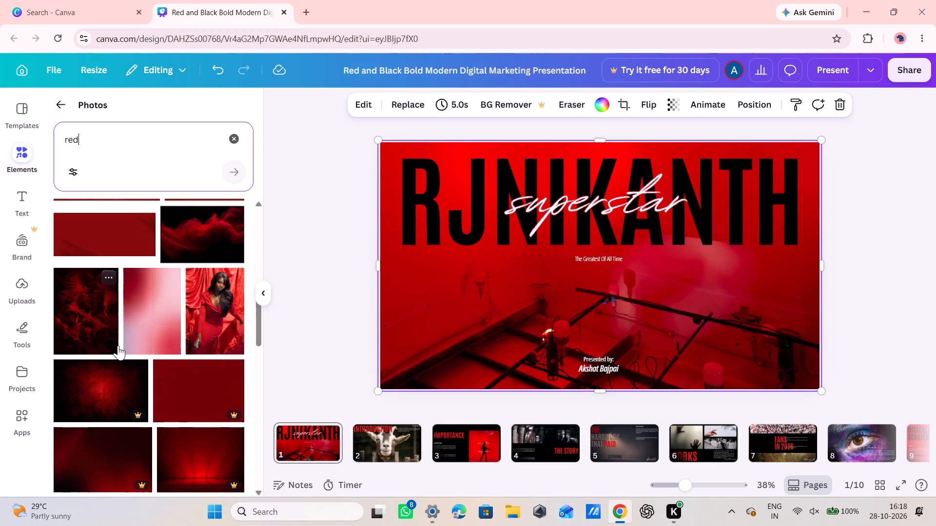
scroll(118, 345, "up", 6)
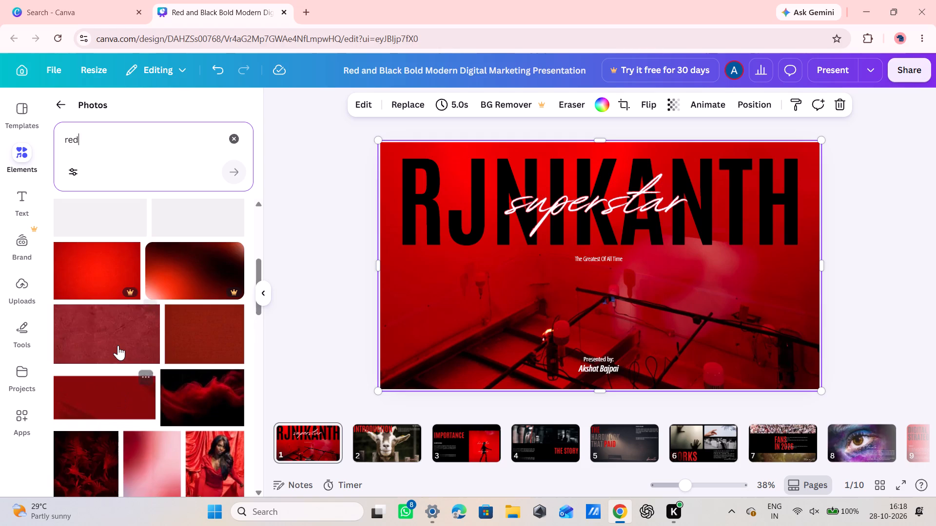
scroll(118, 345, "up", 7)
Search the photo library for "black" and look over the results for a title page picture.
left_click(231, 139)
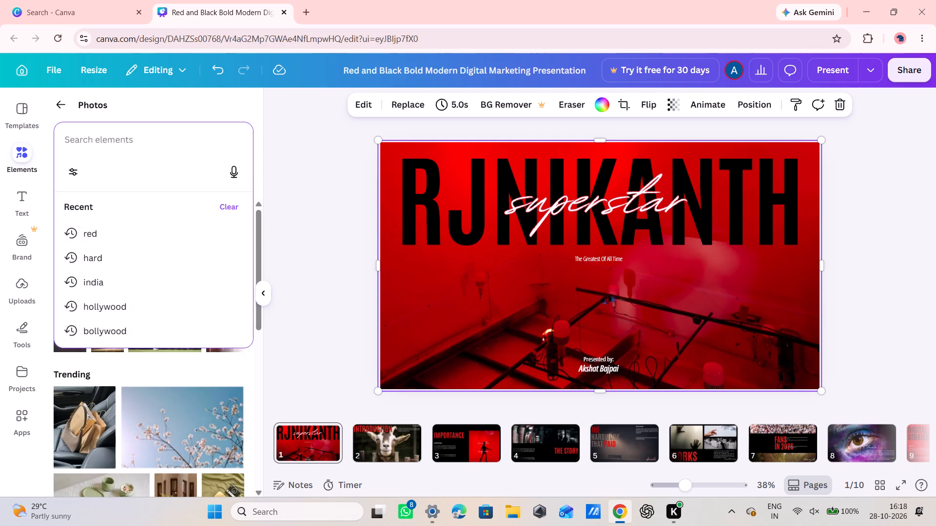
type("black")
key("Return")
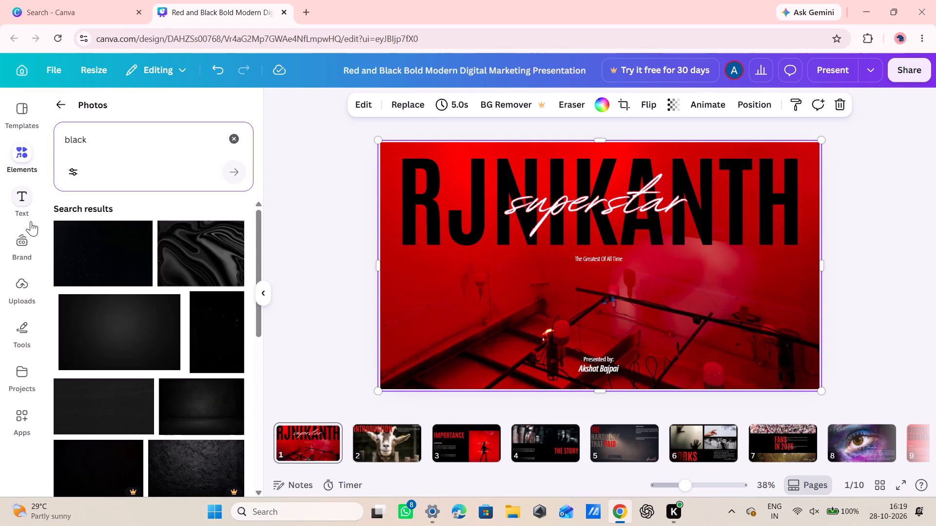
scroll(260, 357, "down", 6)
scroll(168, 353, "up", 1)
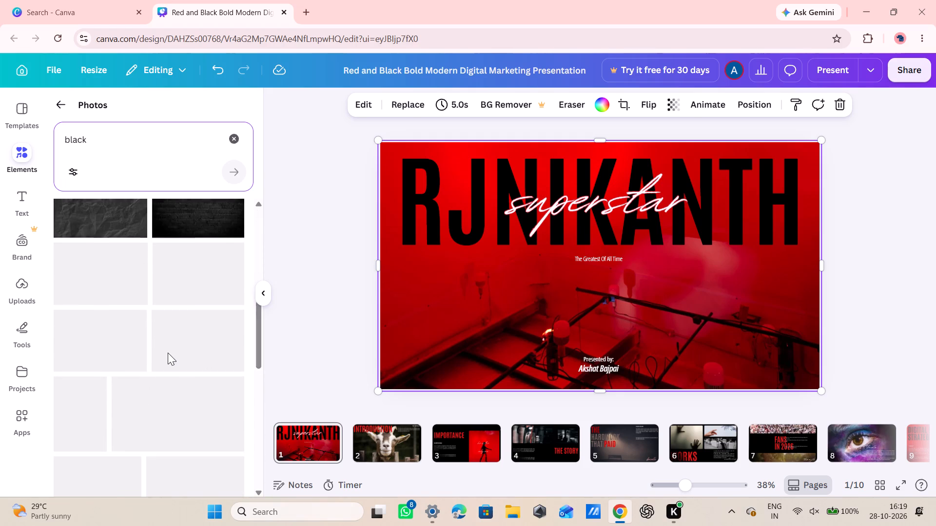
scroll(168, 353, "up", 1)
scroll(168, 353, "down", 3)
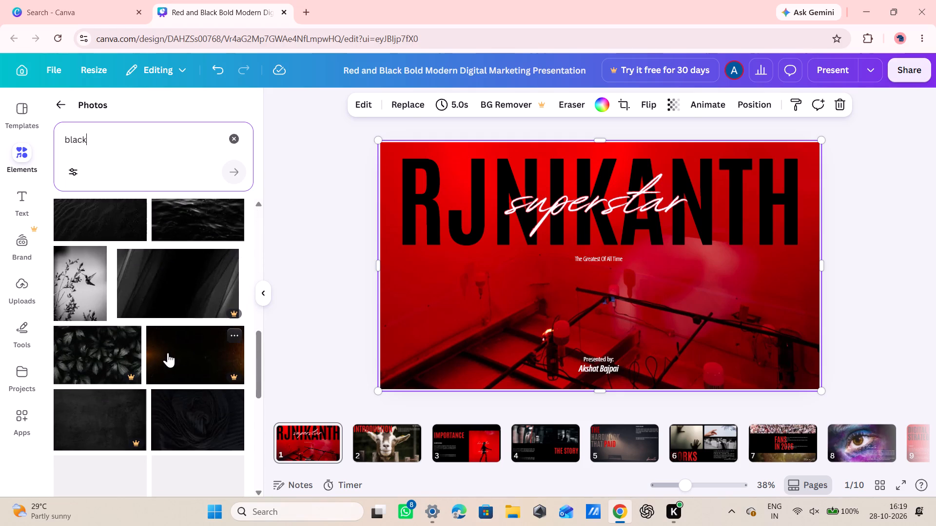
scroll(168, 353, "down", 9)
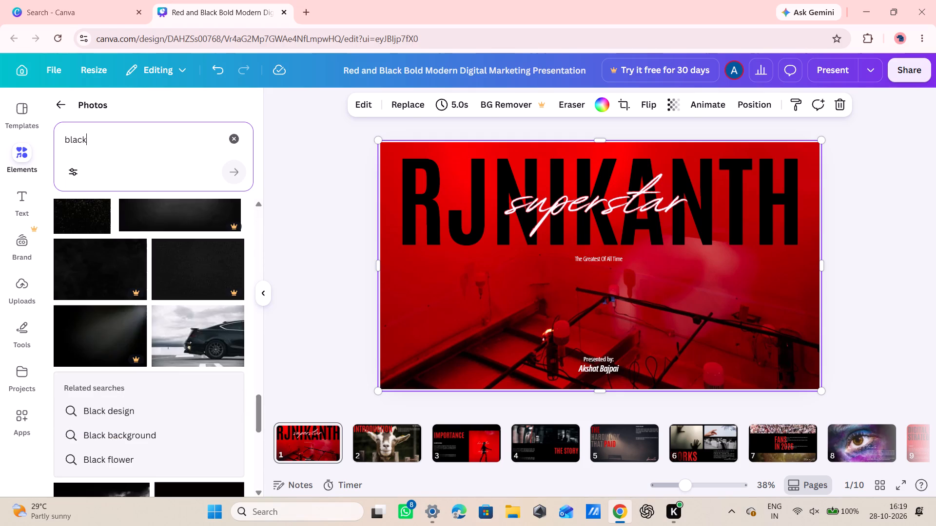
Search the photo library for "sir" and browse the results for a picture suited to the title page.
left_click(232, 148)
type("sir")
left_click(232, 167)
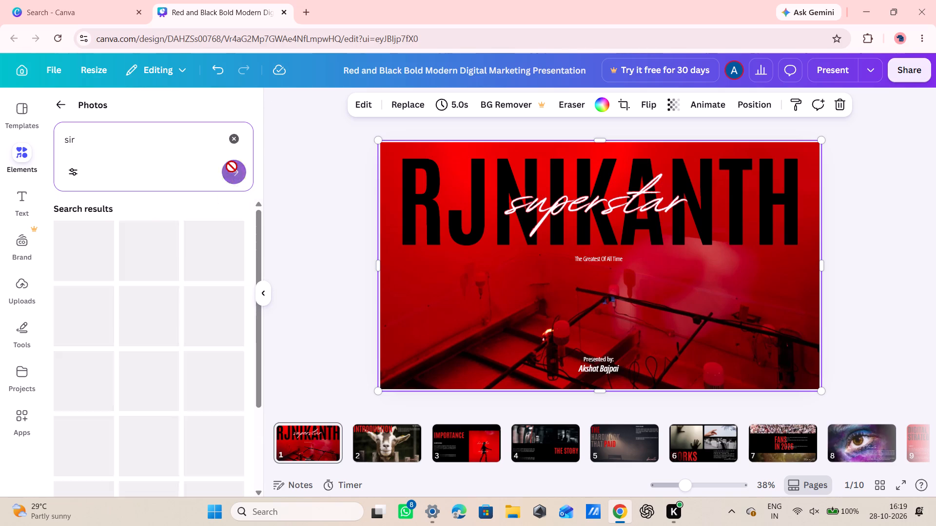
scroll(155, 442, "down", 2)
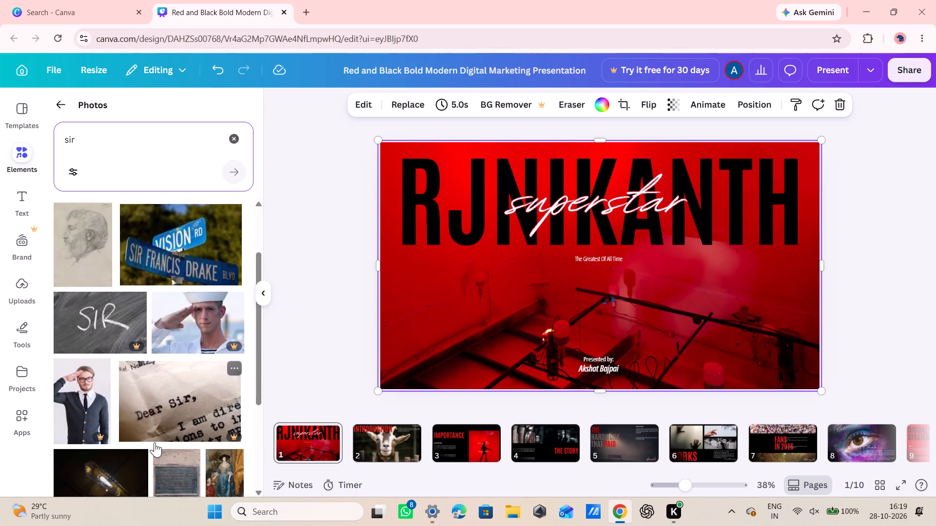
scroll(155, 442, "down", 3)
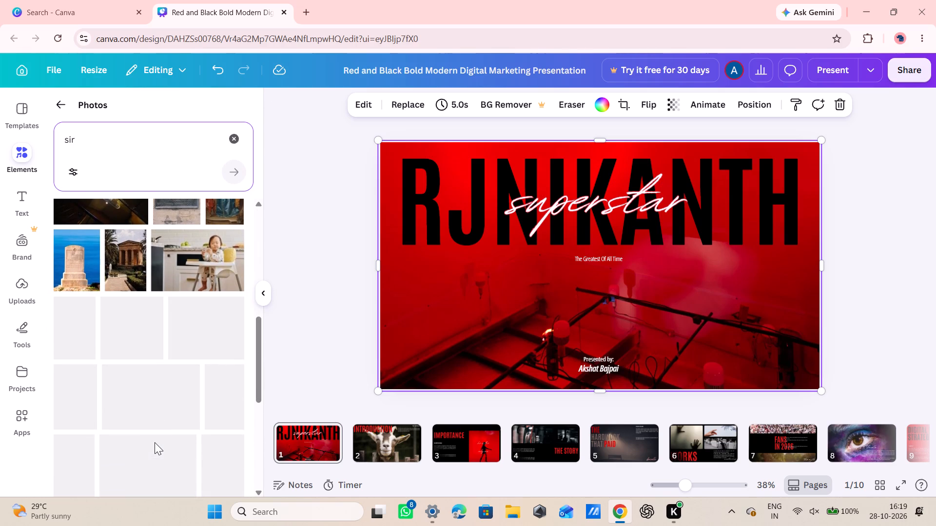
scroll(155, 442, "down", 2)
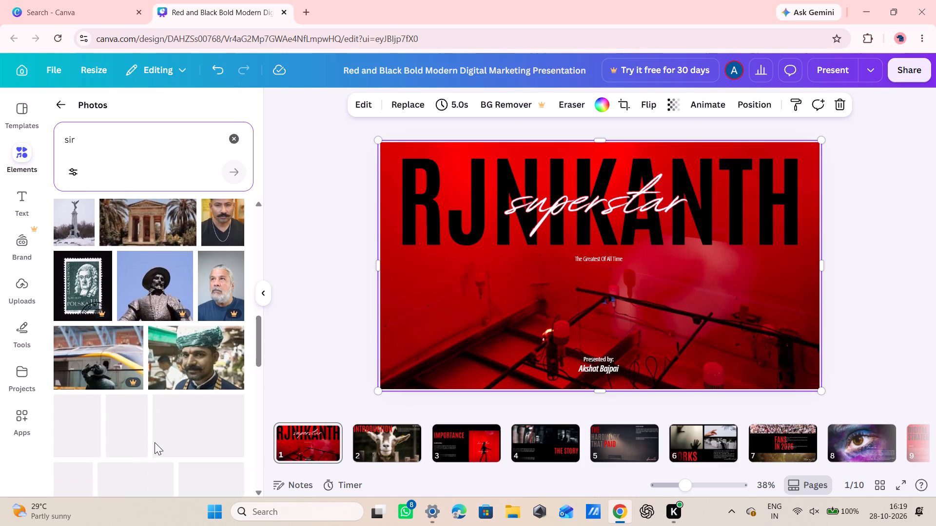
scroll(155, 442, "down", 3)
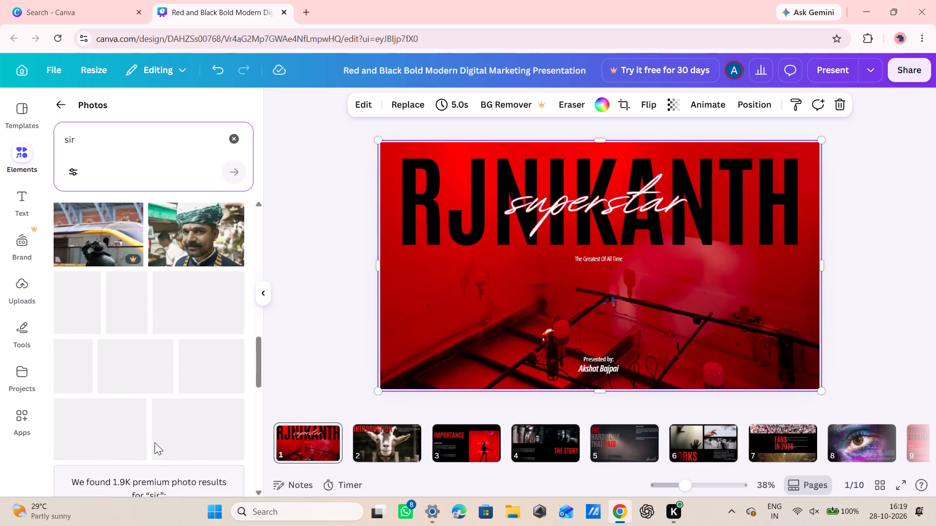
scroll(155, 442, "down", 1)
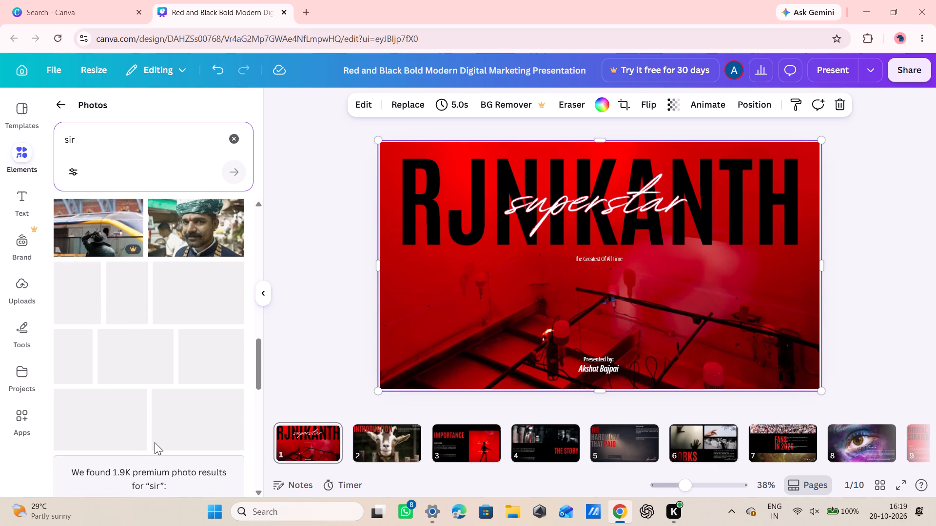
scroll(155, 442, "down", 2)
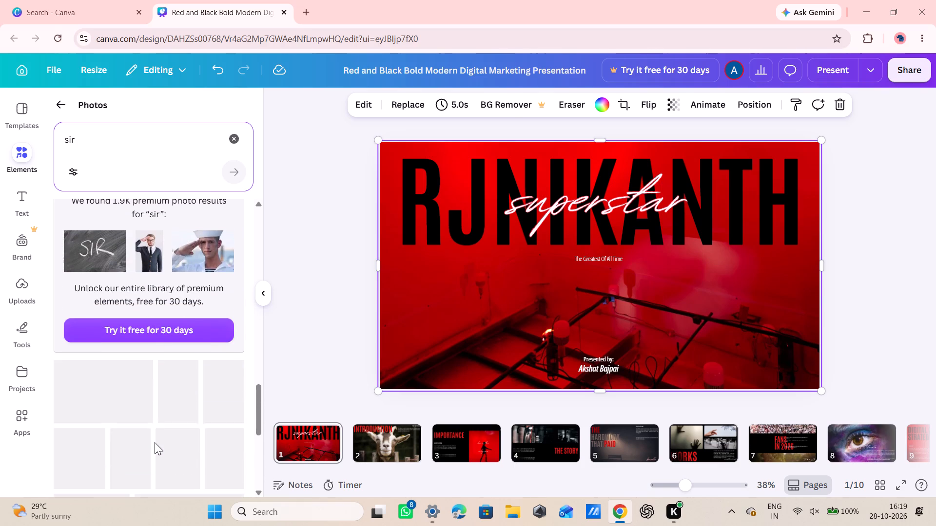
scroll(155, 442, "down", 1)
scroll(155, 442, "up", 12)
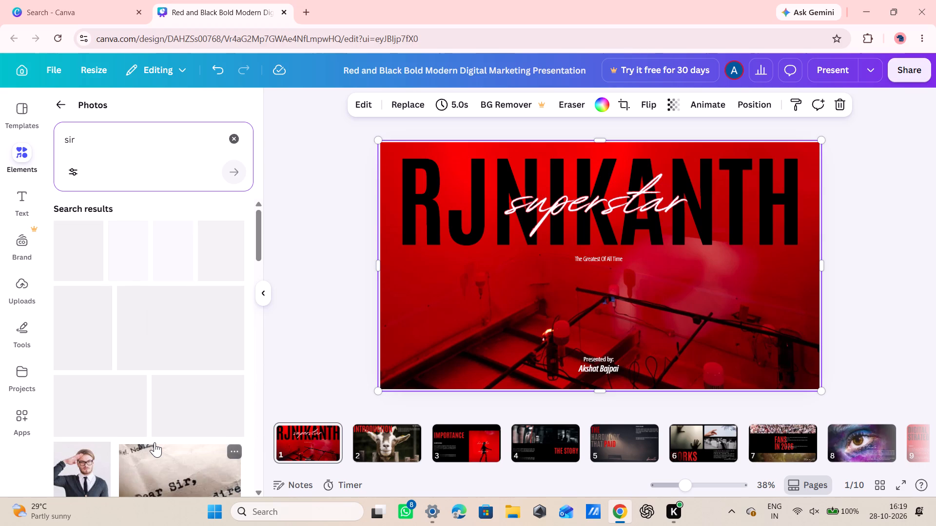
scroll(167, 485, "down", 4)
scroll(167, 485, "up", 6)
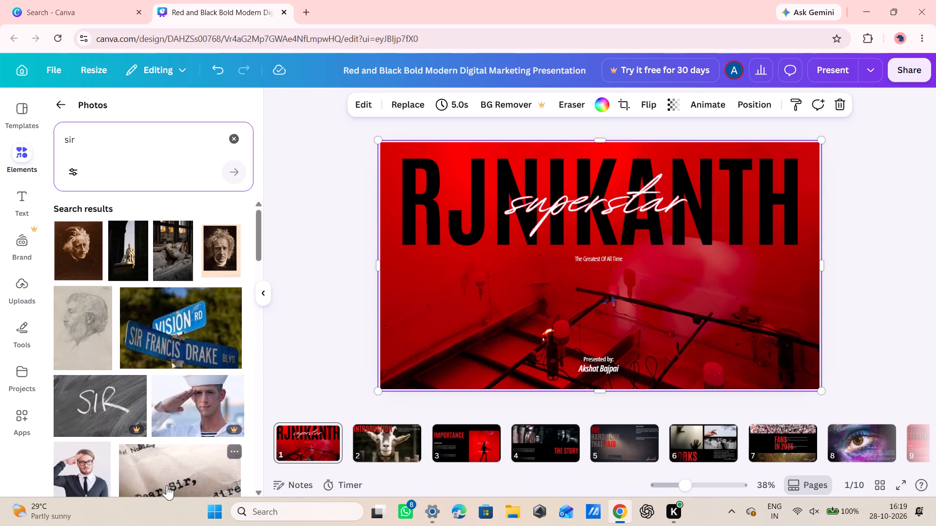
Search the photo library for "india" and browse the results for a picture suited to the title page.
left_click(230, 141)
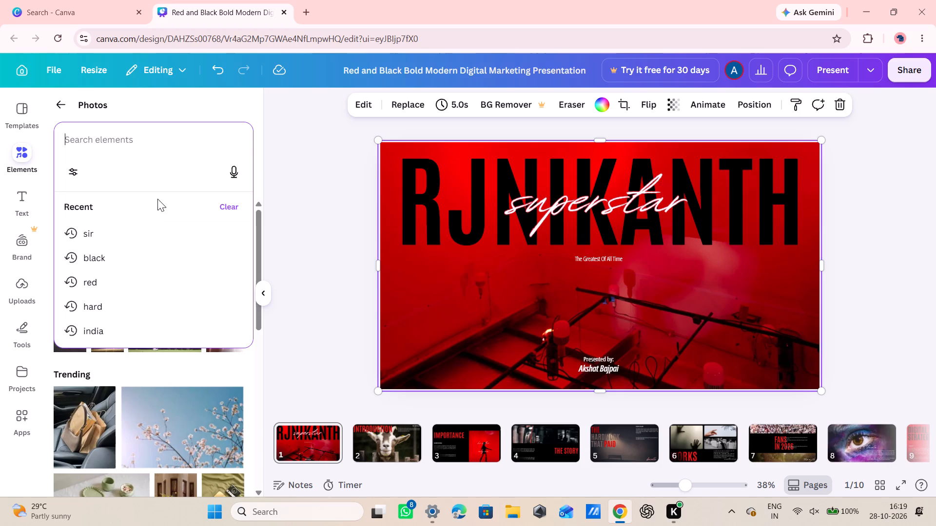
type("india")
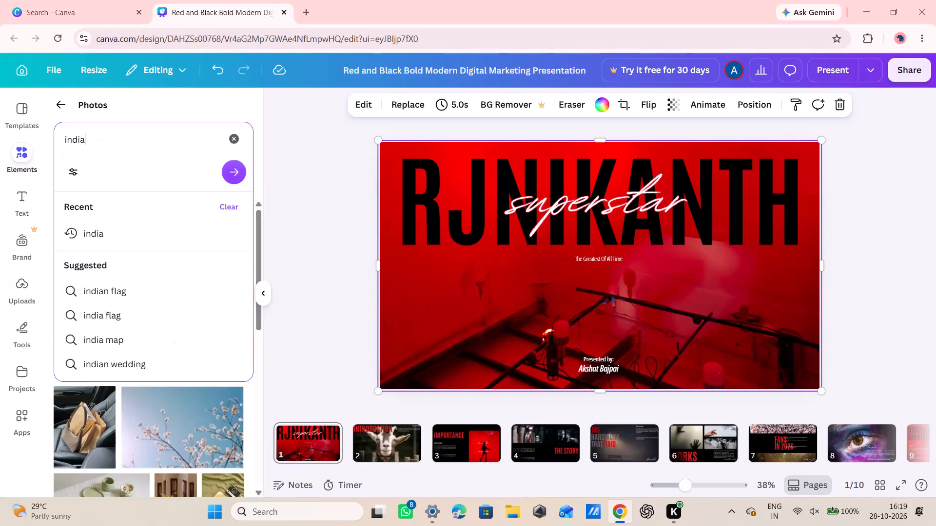
key("Return")
scroll(118, 342, "down", 1)
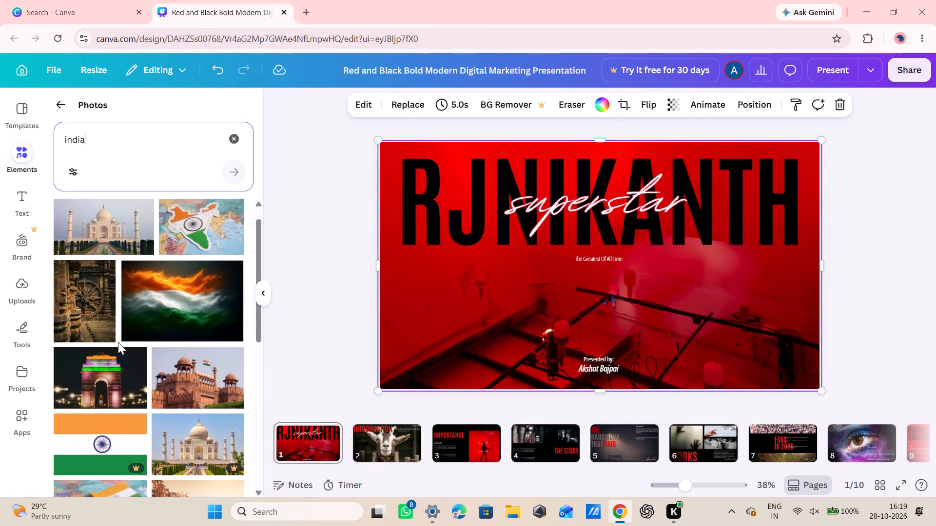
scroll(118, 342, "down", 1)
scroll(145, 397, "down", 2)
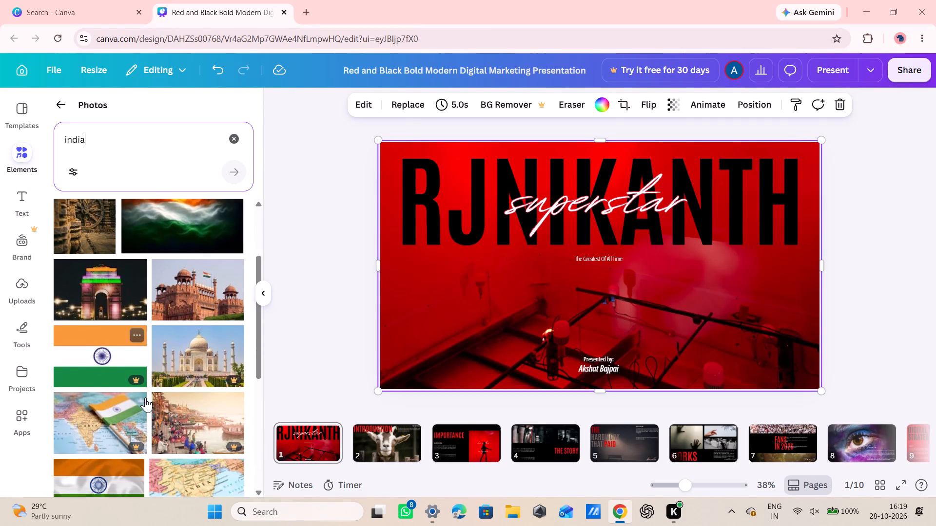
scroll(145, 397, "down", 2)
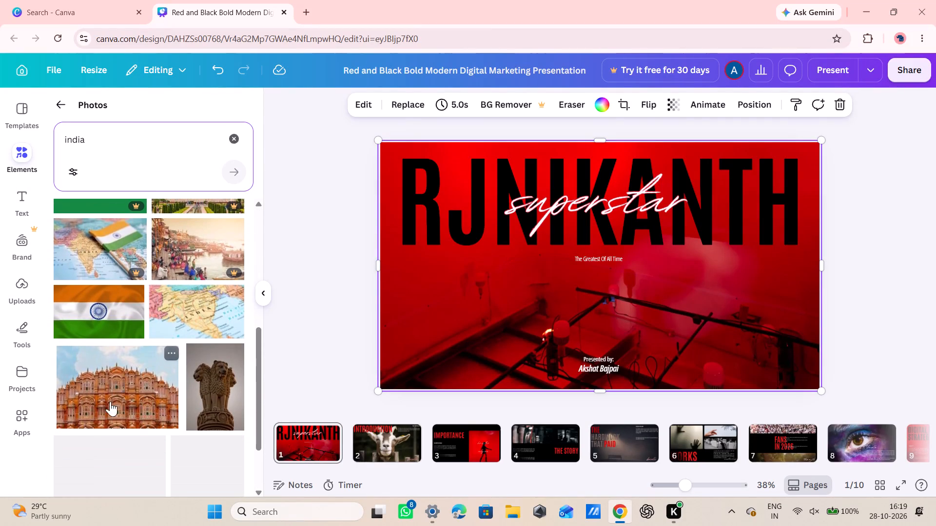
scroll(151, 385, "up", 2)
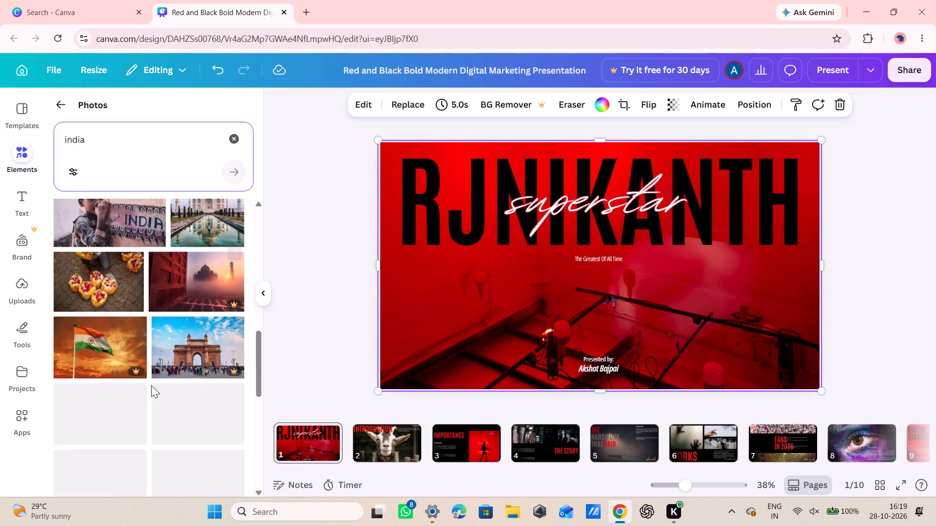
scroll(151, 385, "up", 3)
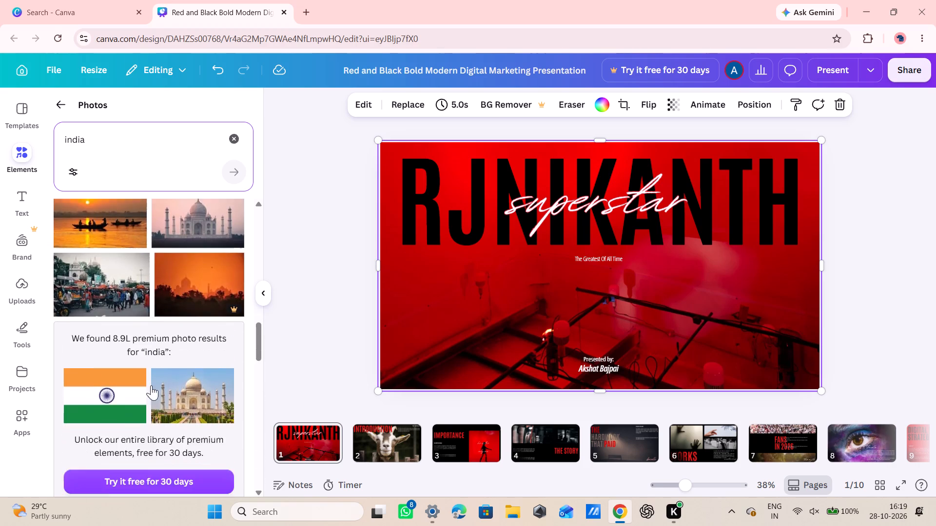
scroll(151, 385, "up", 2)
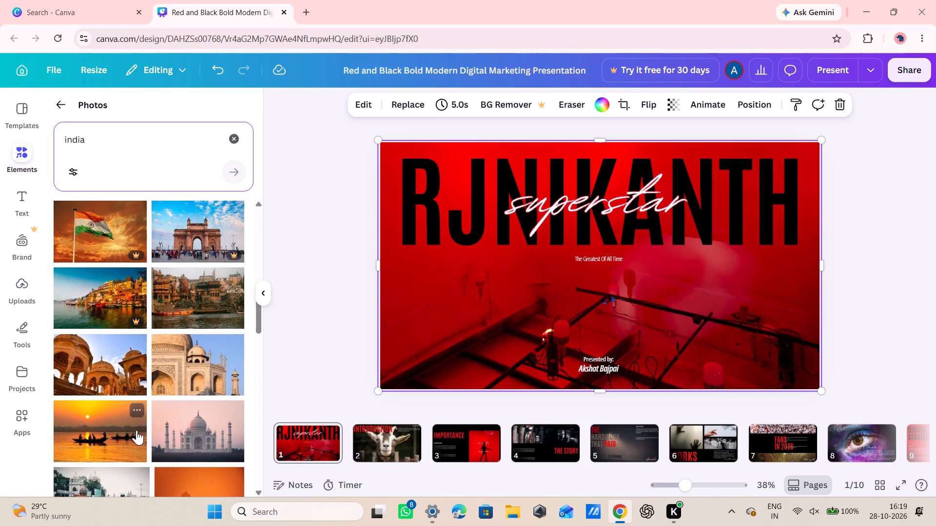
scroll(136, 433, "up", 6)
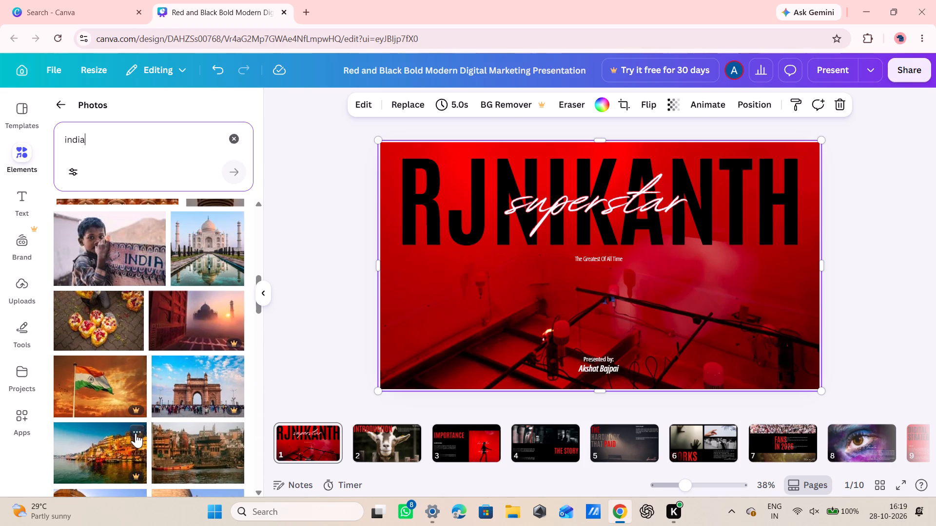
scroll(136, 433, "up", 7)
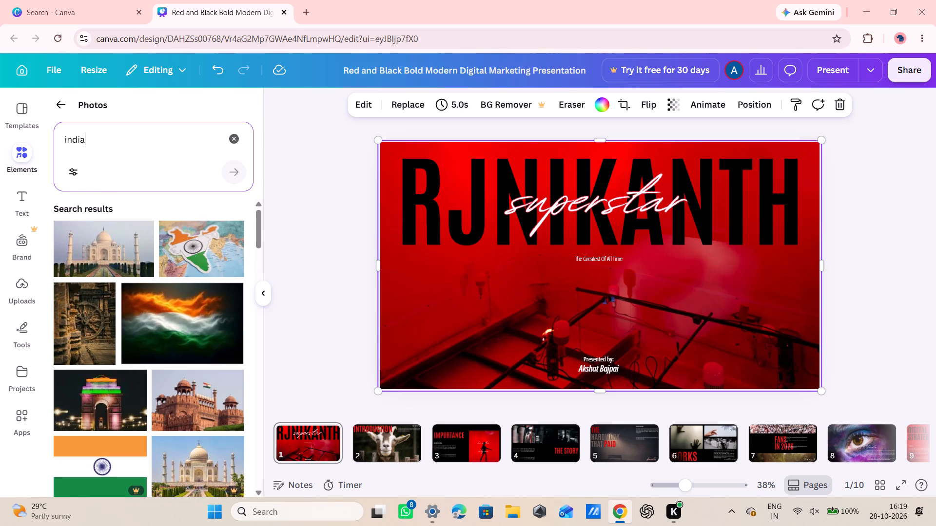
Search the photo library for "red" and add the dark red textured photo to the title page.
key("BackSpace")
key("BackSpace")
key("BackSpace")
key("BackSpace")
key("BackSpace")
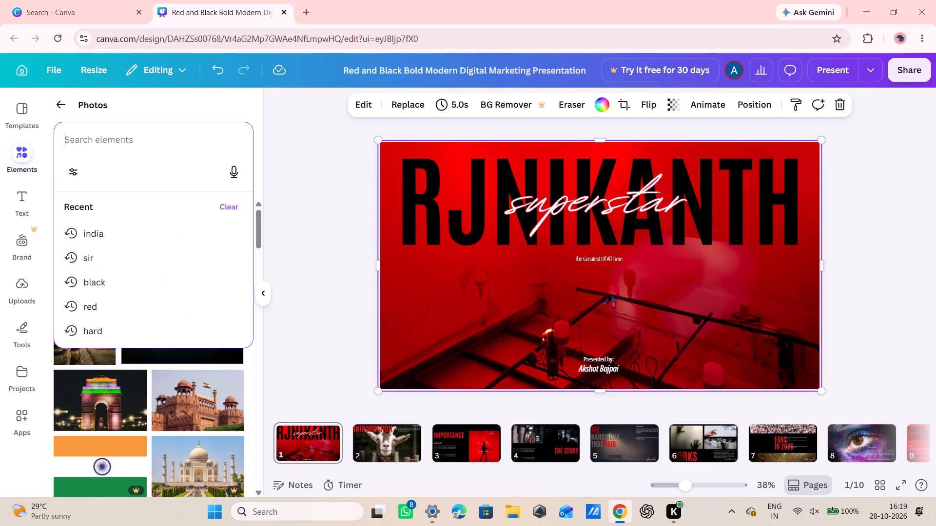
type("red")
key("Return")
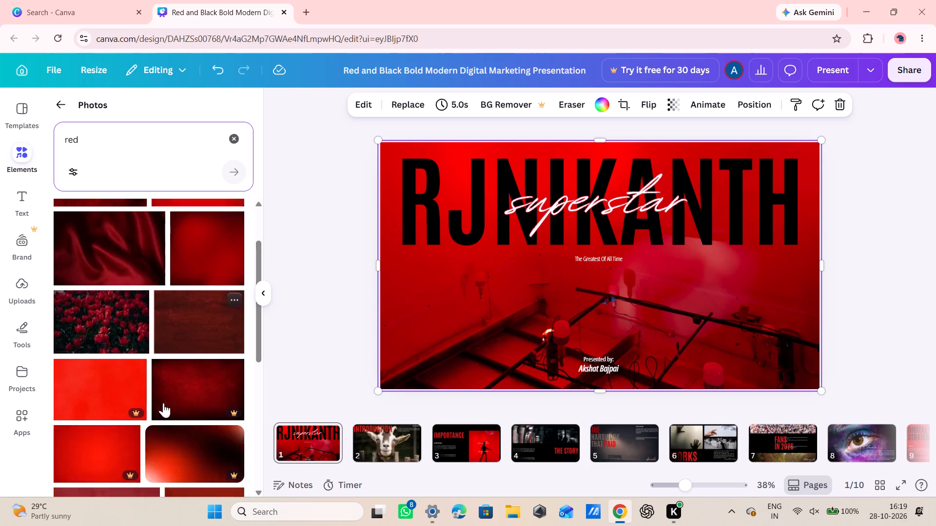
double_click(114, 272)
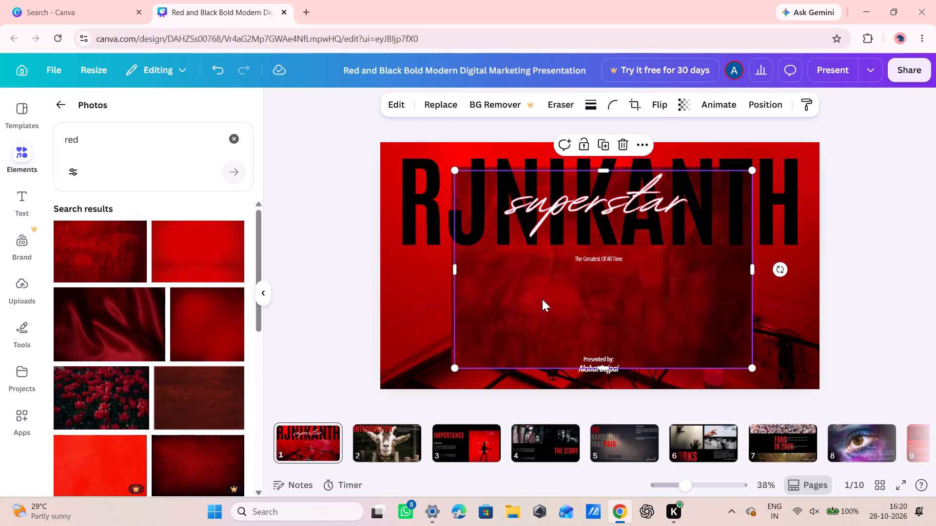
Move and enlarge the dark red textured photo so it covers the whole title page as its background.
left_click_drag(599, 307, 566, 279)
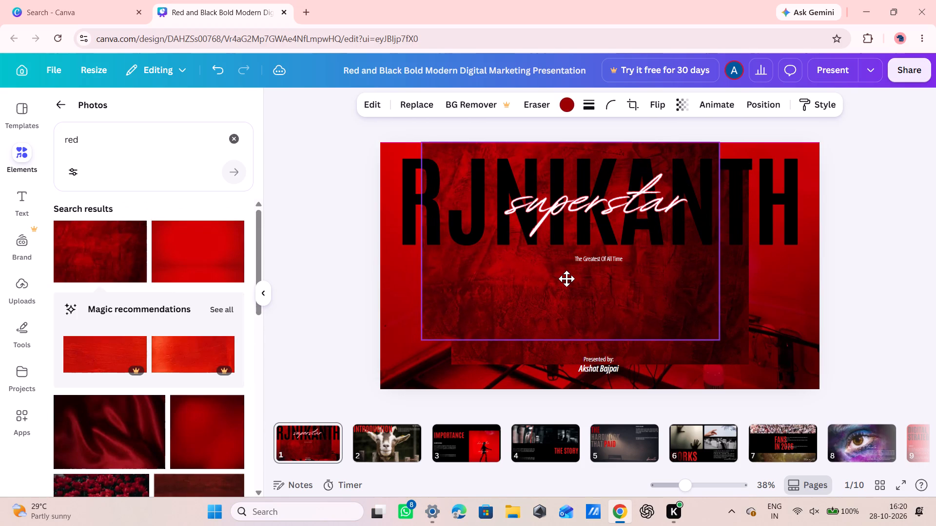
left_click_drag(566, 279, 579, 280)
left_click_drag(732, 341, 753, 356)
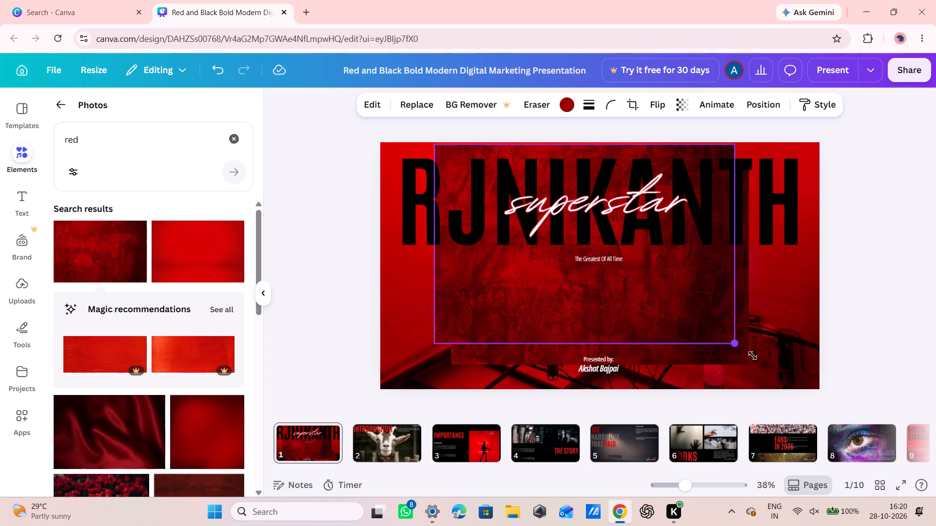
left_click_drag(753, 356, 810, 371)
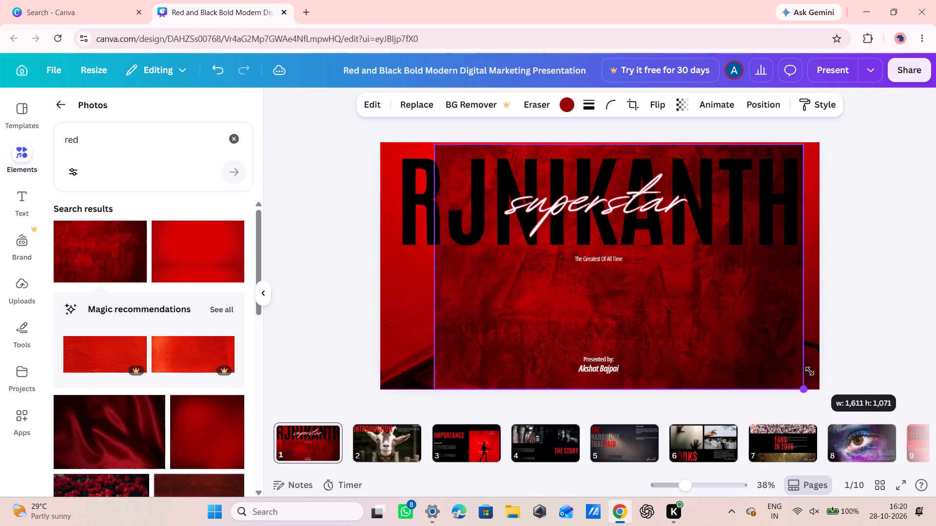
left_click_drag(810, 371, 814, 372)
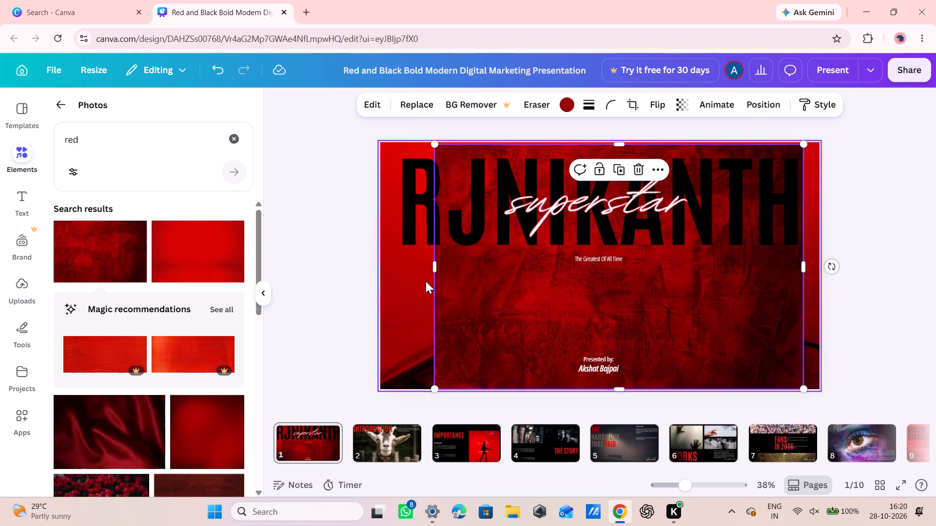
left_click_drag(434, 265, 380, 259)
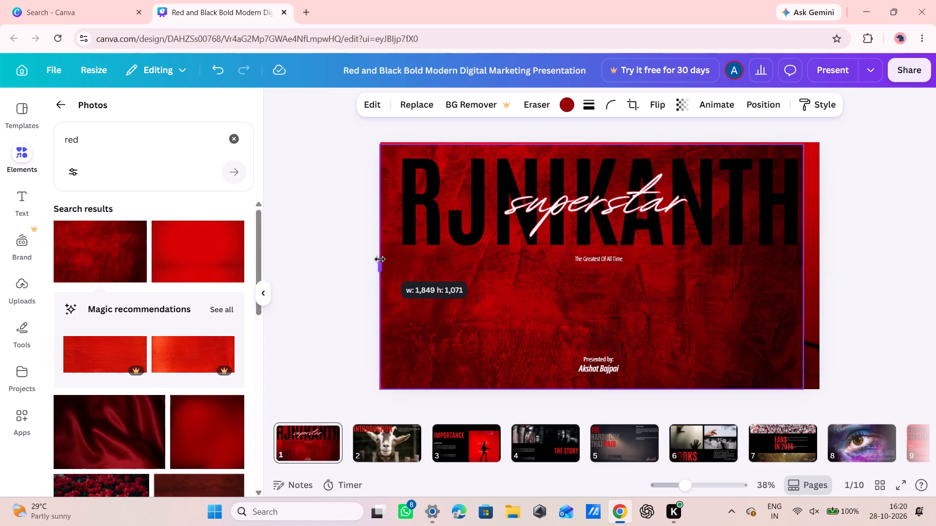
left_click_drag(380, 259, 381, 242)
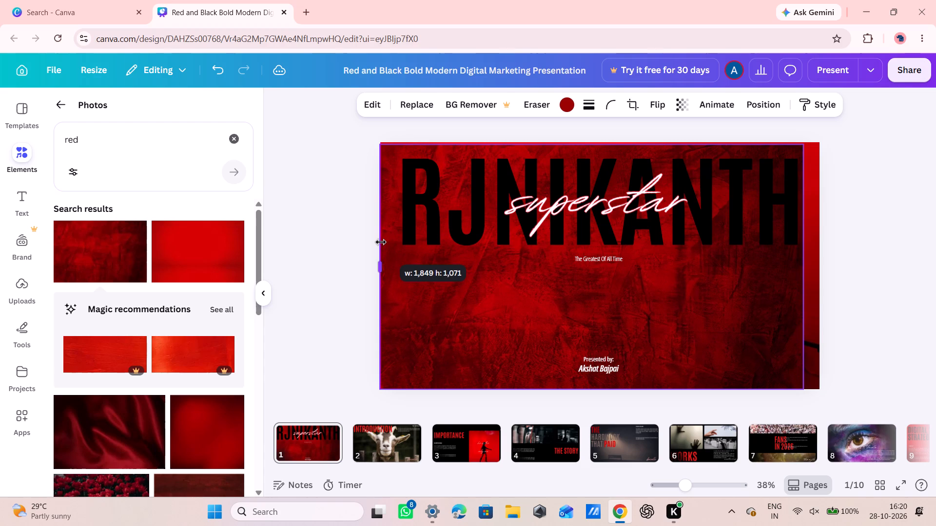
left_click_drag(381, 242, 383, 225)
left_click_drag(803, 143, 809, 154)
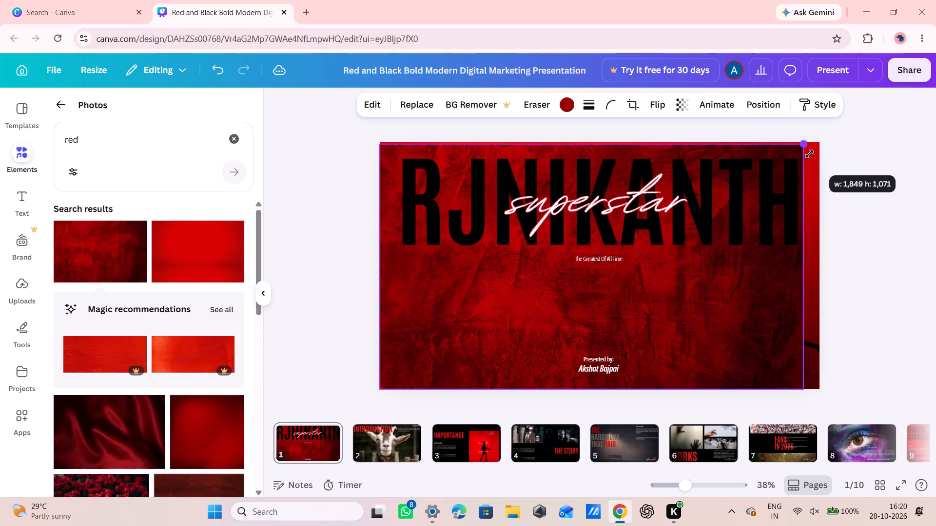
left_click_drag(809, 154, 812, 154)
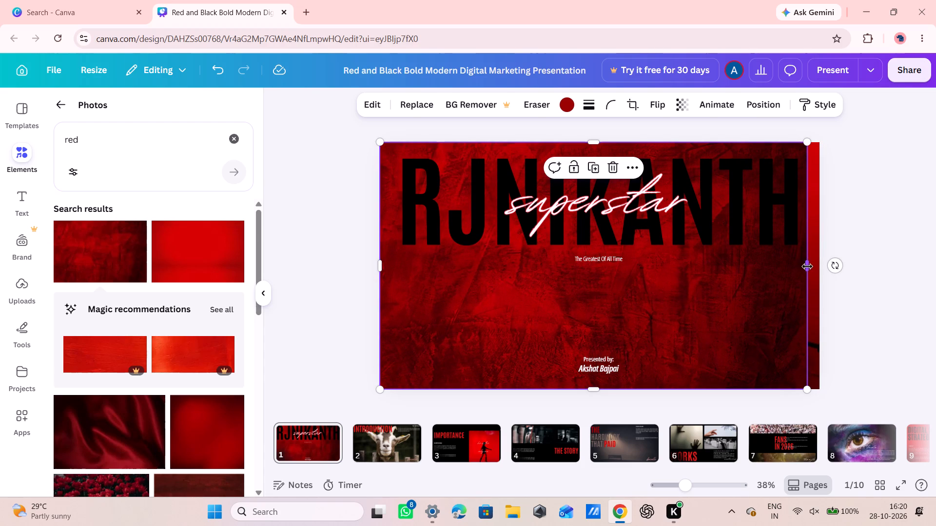
left_click_drag(807, 266, 820, 266)
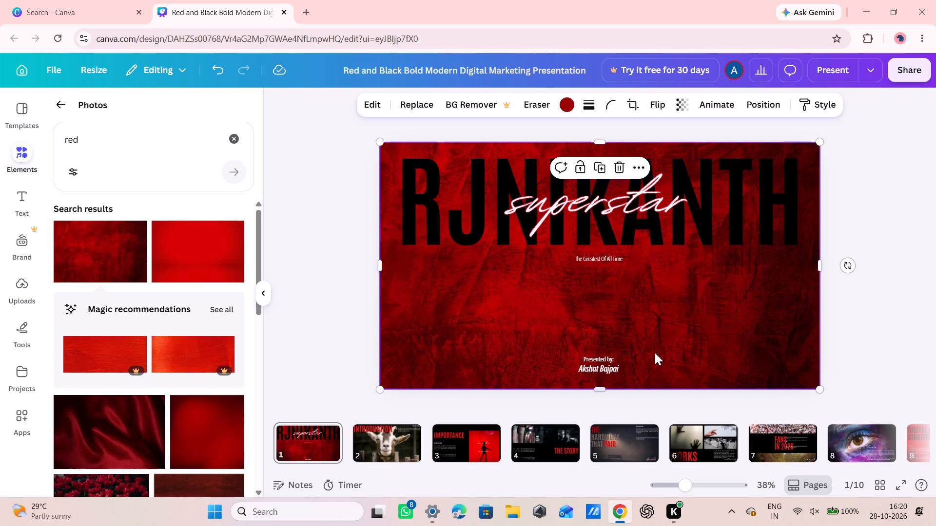
scroll(660, 328, "up", 1)
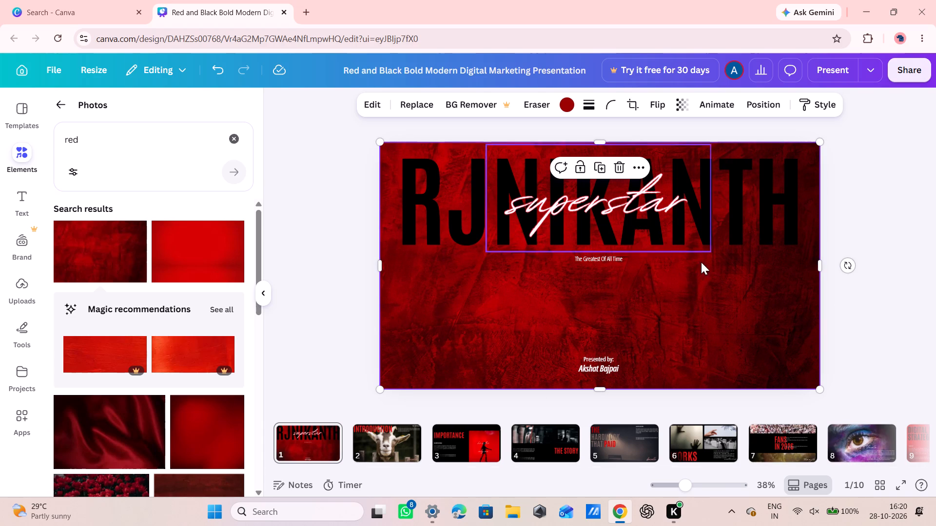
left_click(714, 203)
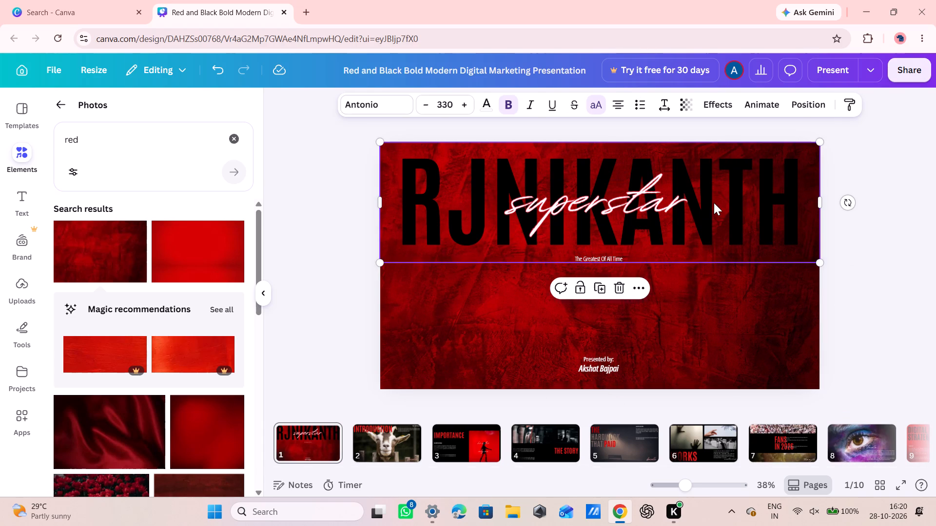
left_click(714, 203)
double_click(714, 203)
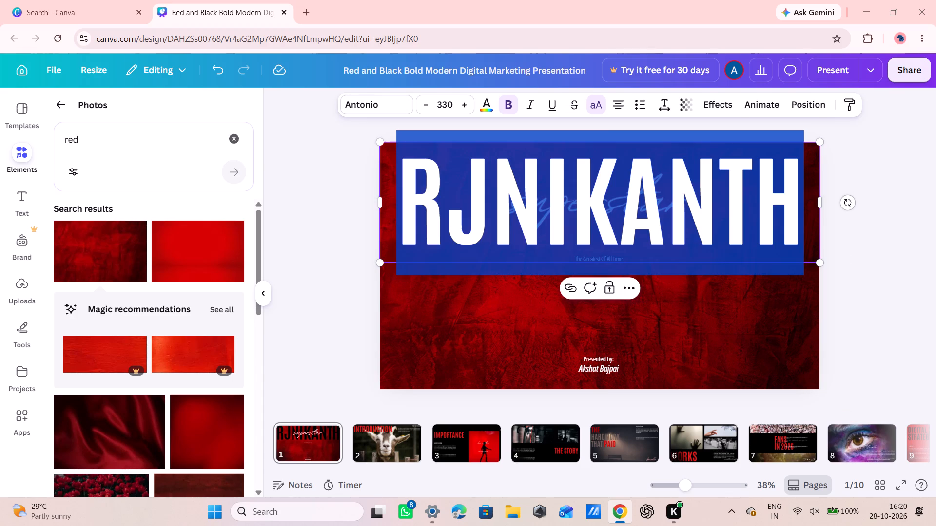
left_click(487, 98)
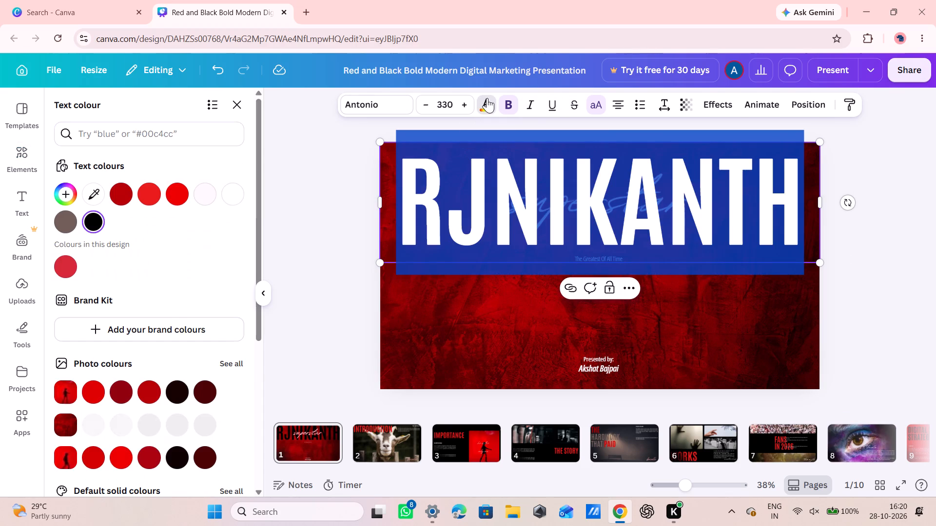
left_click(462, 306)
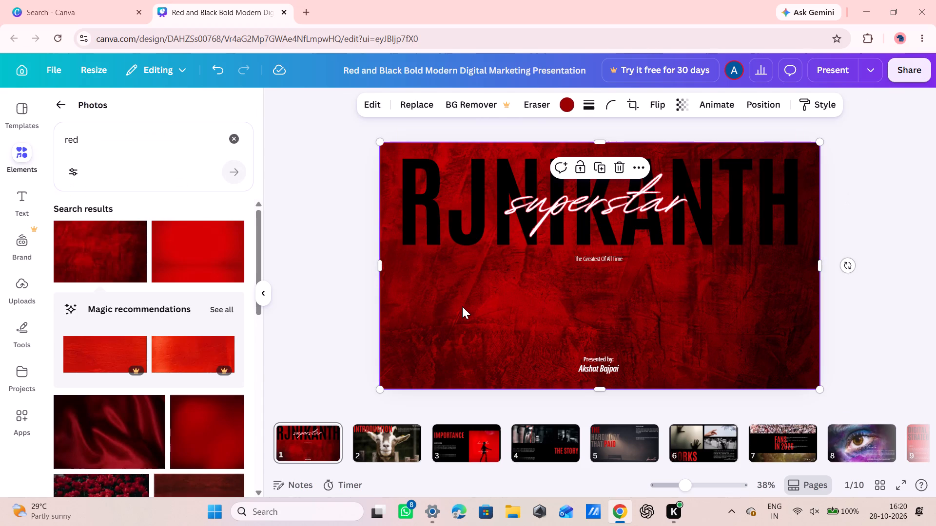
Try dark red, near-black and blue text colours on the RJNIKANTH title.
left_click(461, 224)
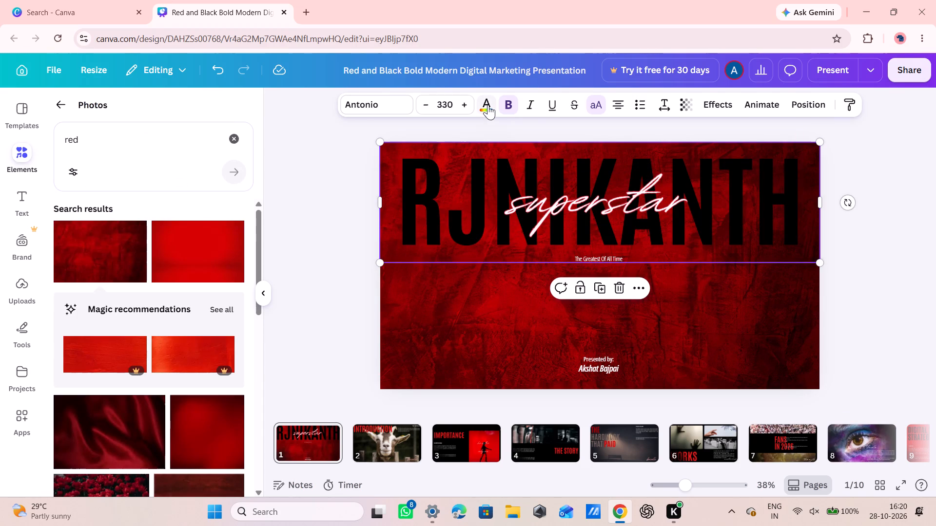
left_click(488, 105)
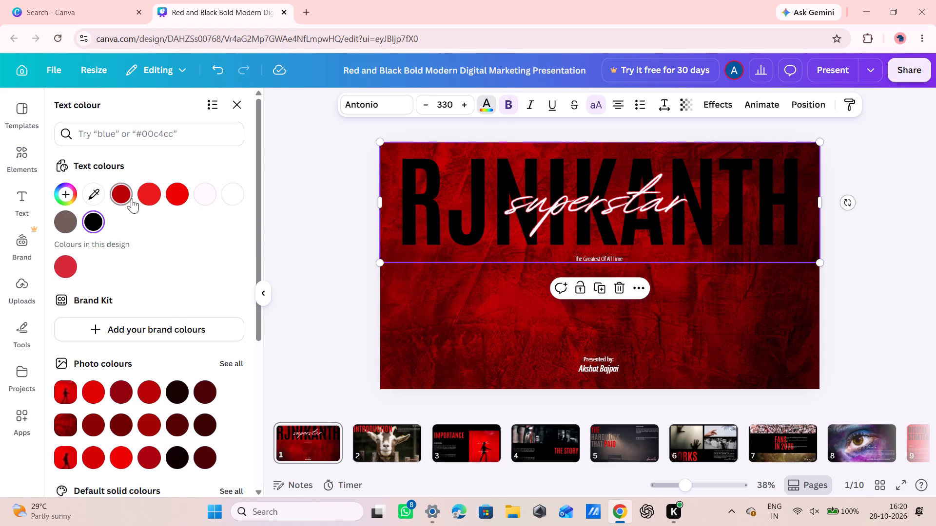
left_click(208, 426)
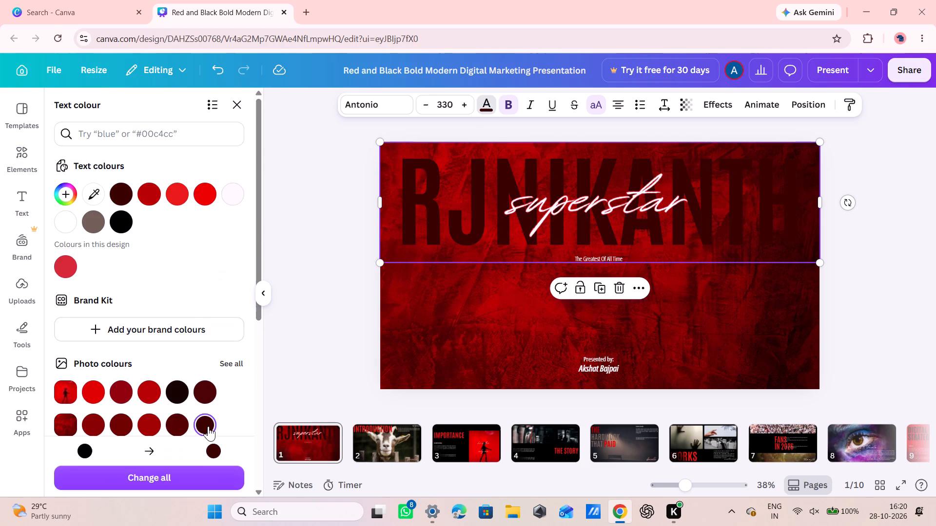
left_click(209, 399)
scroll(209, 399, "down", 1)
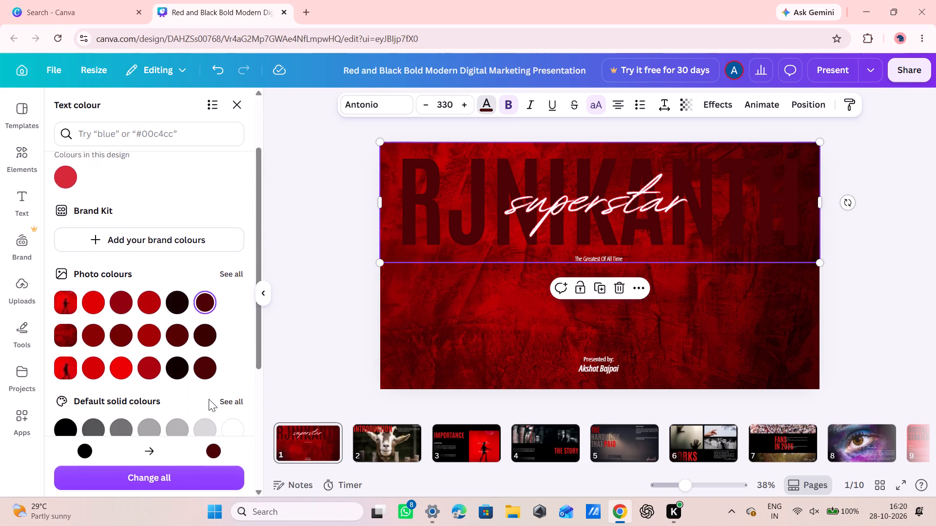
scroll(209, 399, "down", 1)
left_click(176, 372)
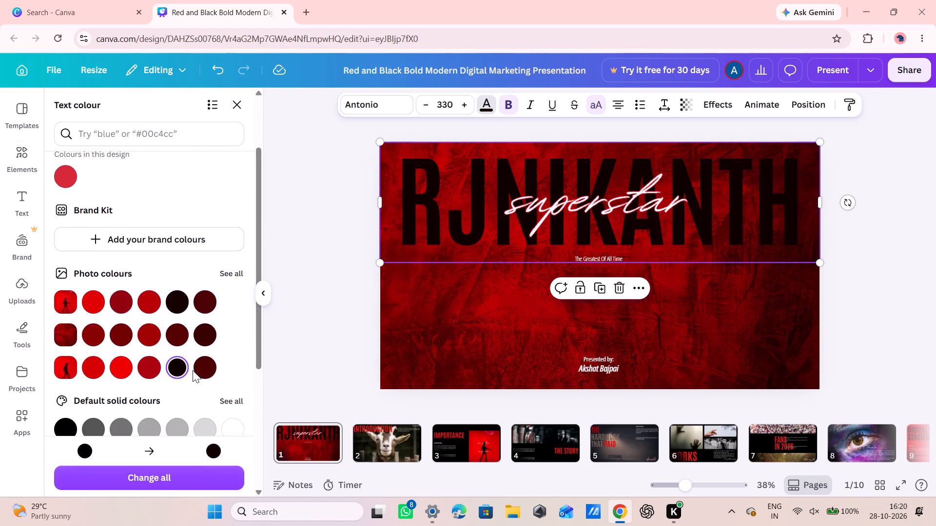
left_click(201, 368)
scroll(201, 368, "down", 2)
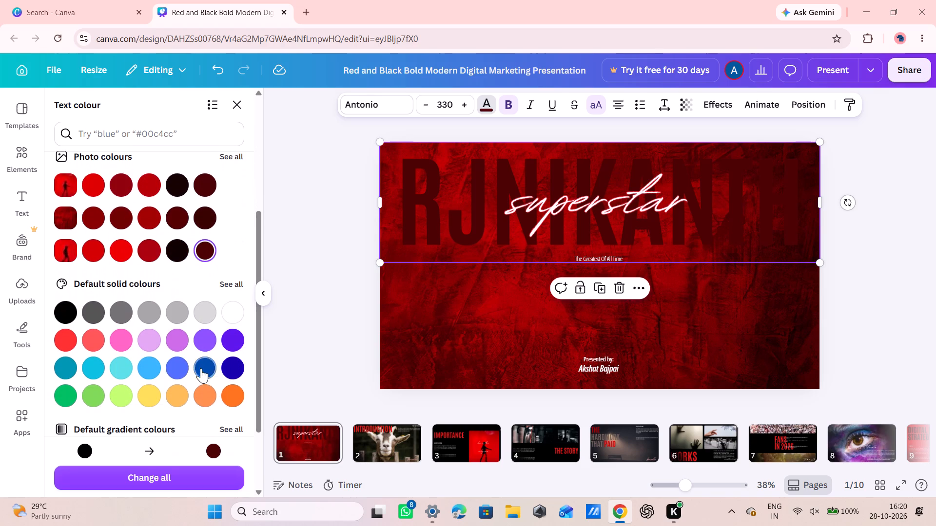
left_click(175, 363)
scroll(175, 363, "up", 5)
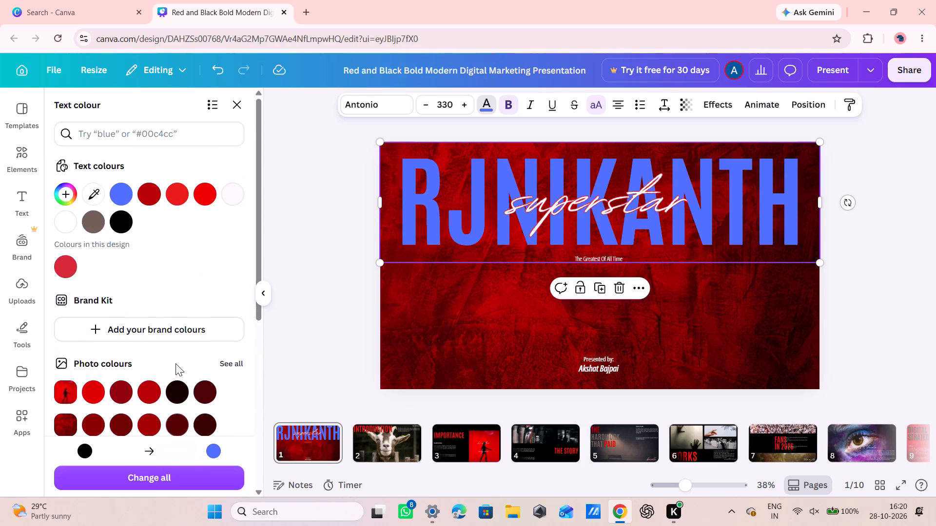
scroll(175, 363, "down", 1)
Recolour the RJNIKANTH title bright red from the photo colours, comparing it with the darker red shades.
left_click(100, 319)
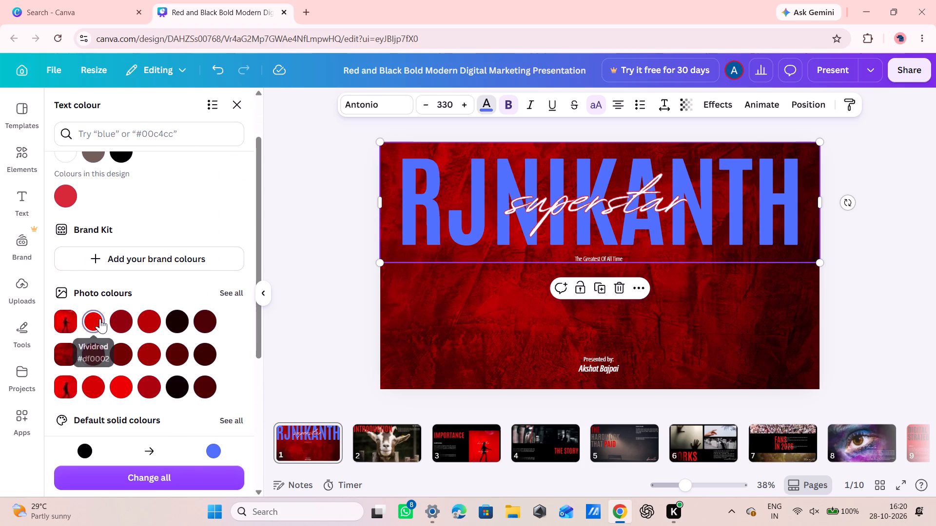
left_click(131, 323)
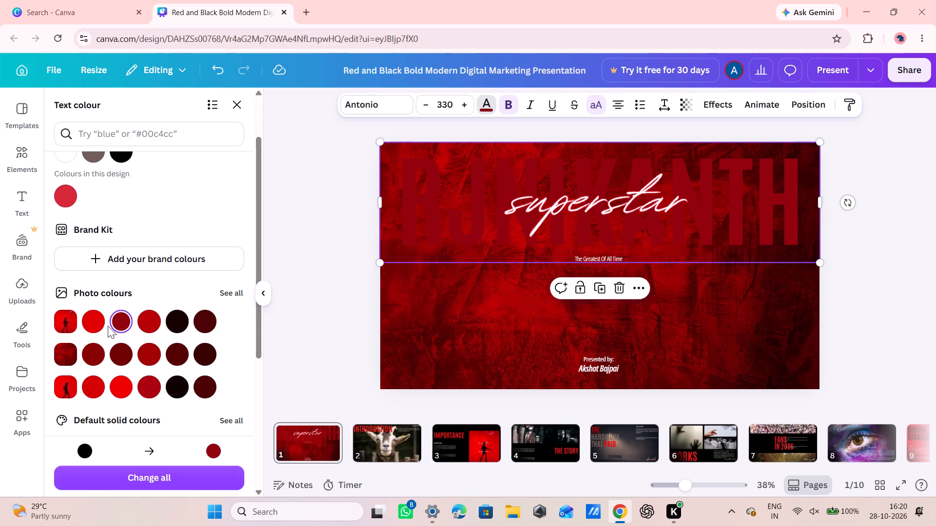
left_click(91, 323)
left_click(58, 319)
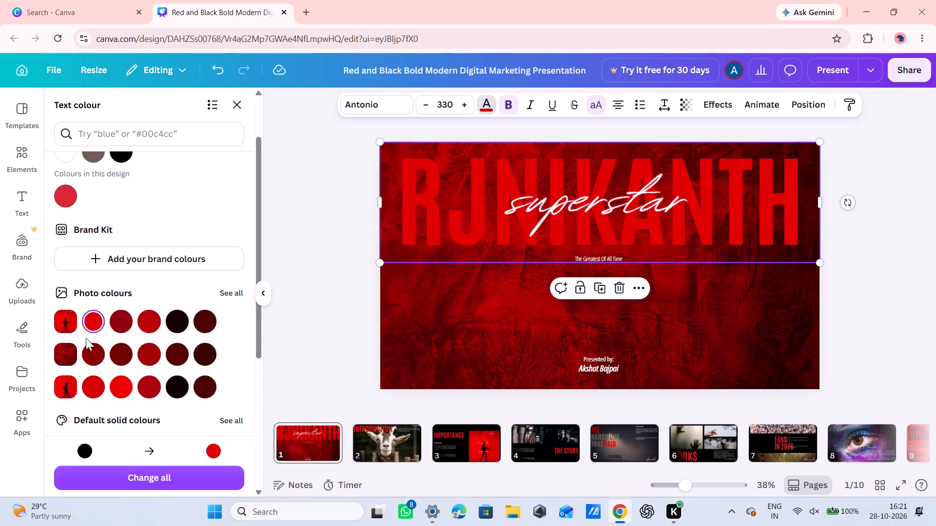
left_click(98, 354)
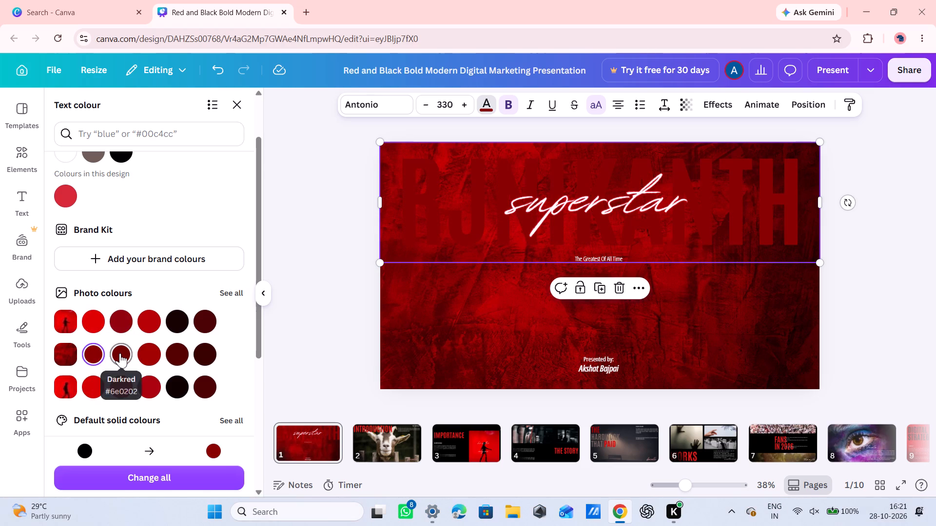
left_click(120, 353)
left_click(155, 356)
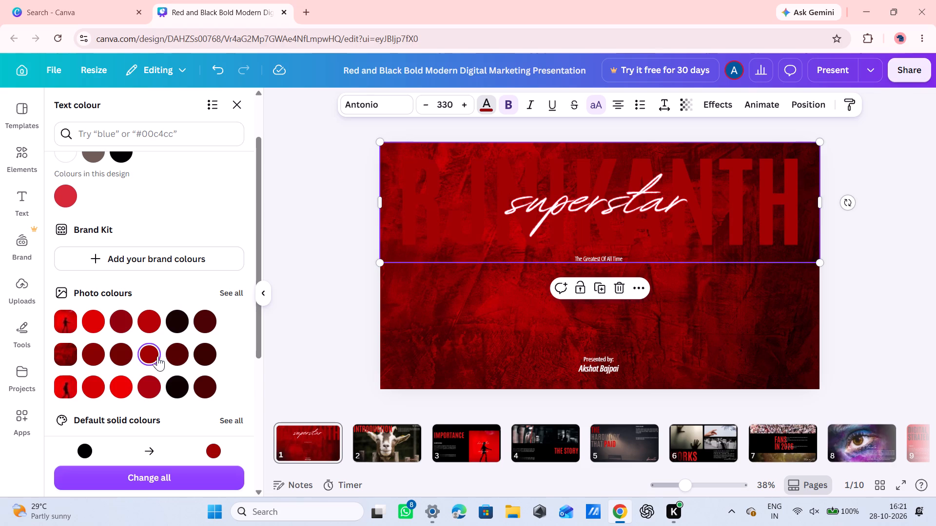
left_click(182, 358)
left_click(217, 363)
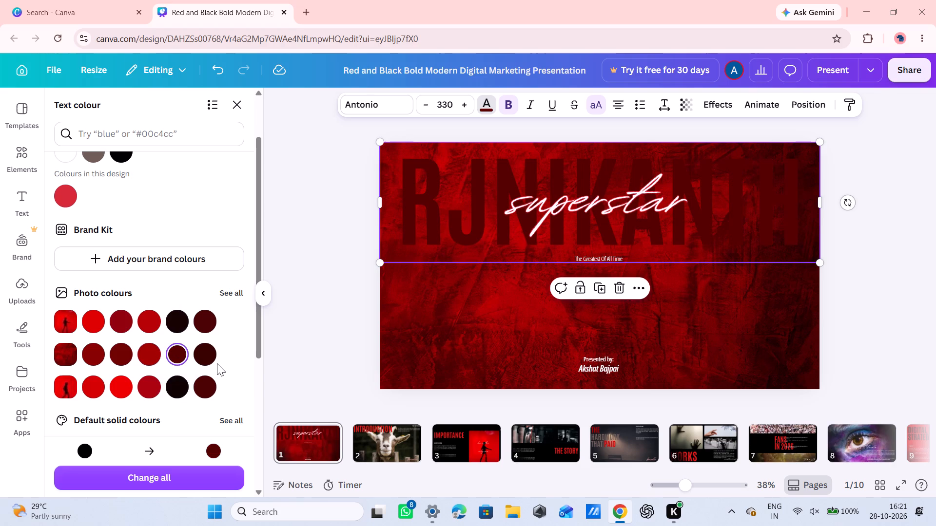
left_click(206, 359)
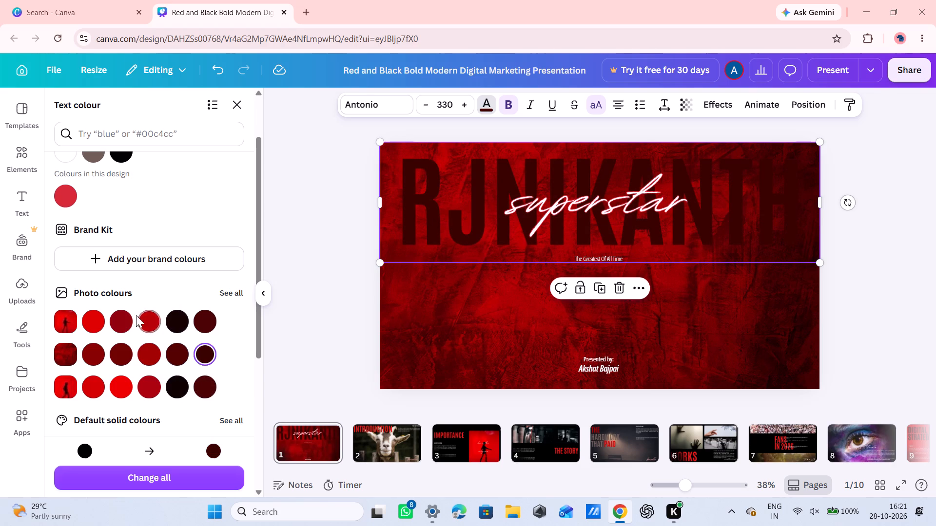
left_click(118, 310)
left_click(87, 316)
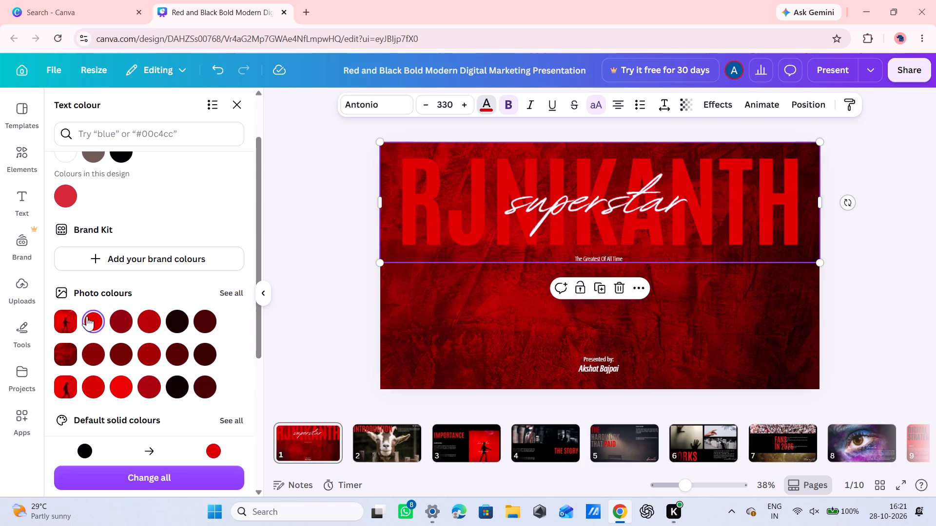
left_click(260, 294)
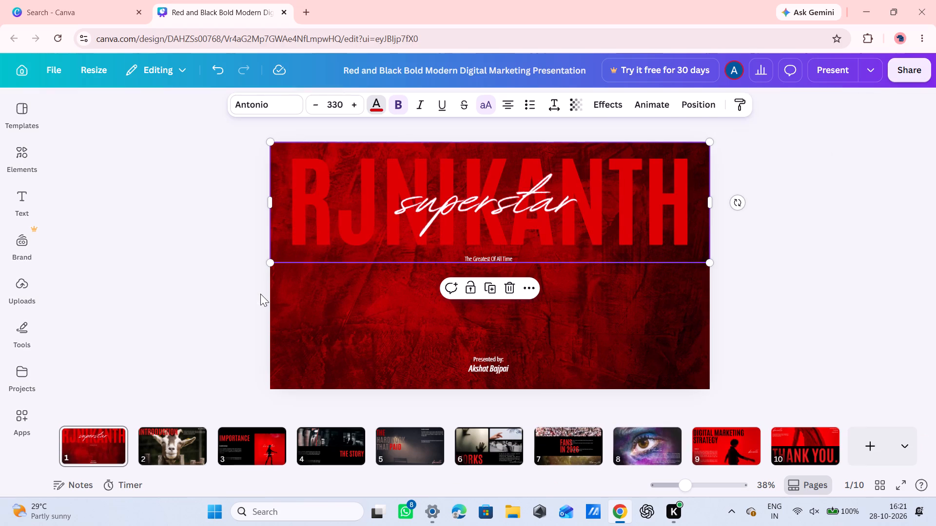
left_click(536, 338)
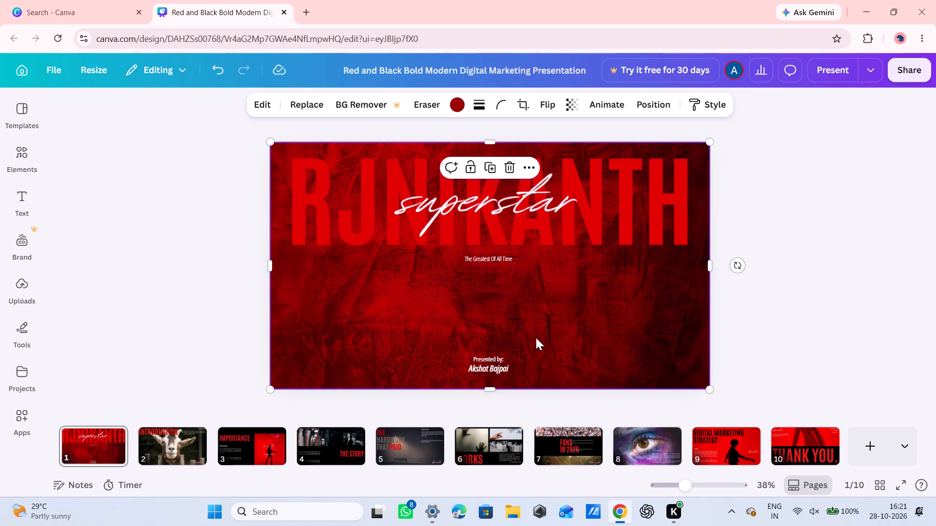
scroll(536, 338, "down", 1)
On the THANK YOU page, replace the handwritten "borcelle." text with "greetings".
left_click(658, 453)
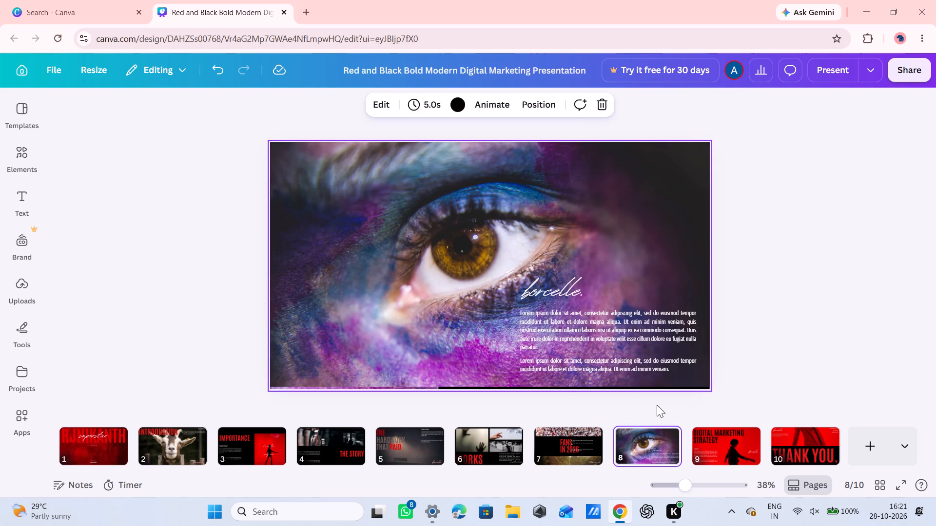
left_click(596, 441)
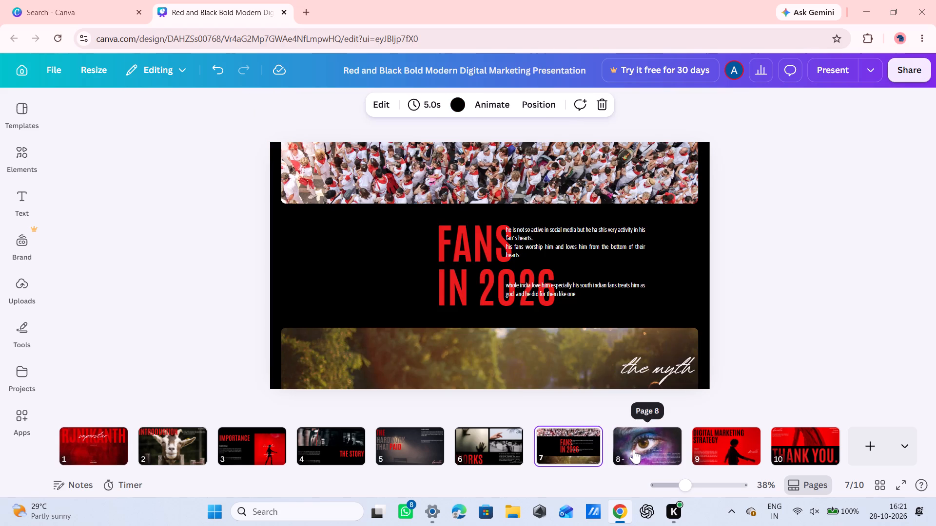
left_click(634, 449)
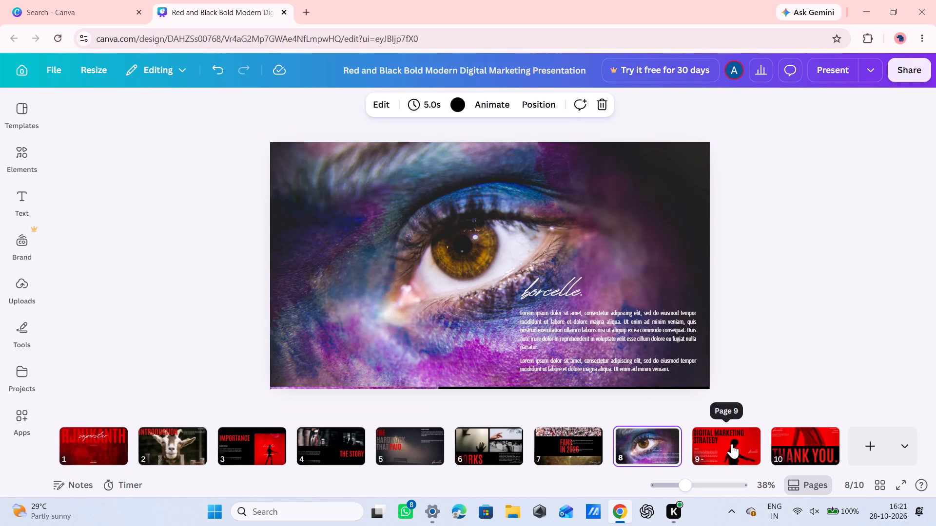
left_click(732, 444)
left_click(799, 447)
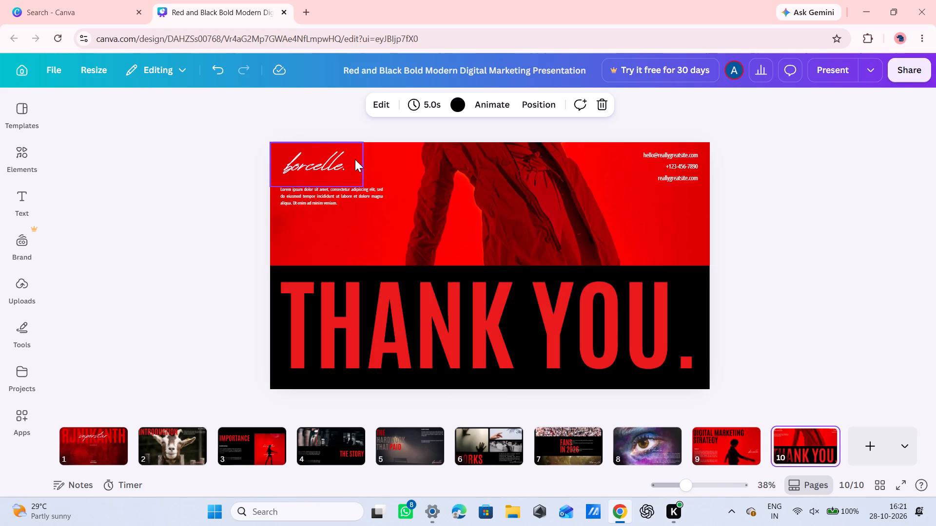
double_click(330, 159)
key("BackSpace")
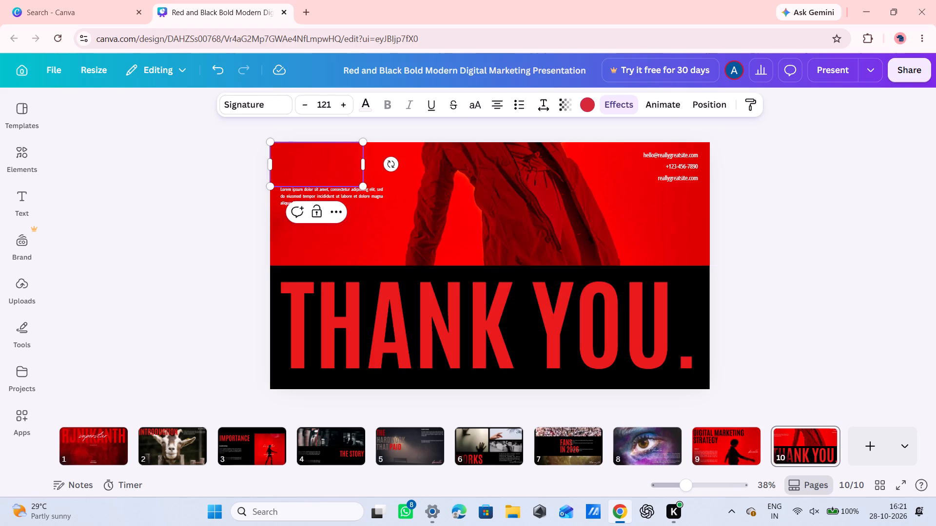
type("greeting")
key("s")
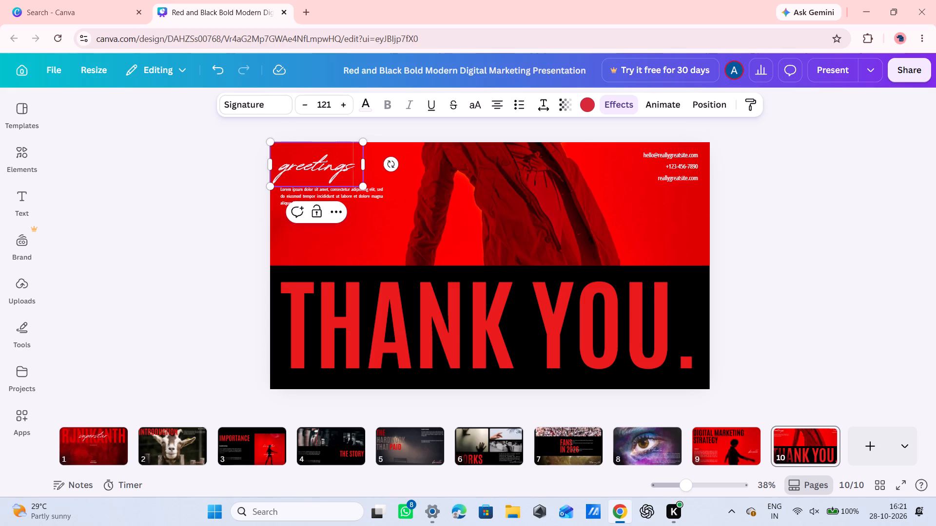
left_click(396, 240)
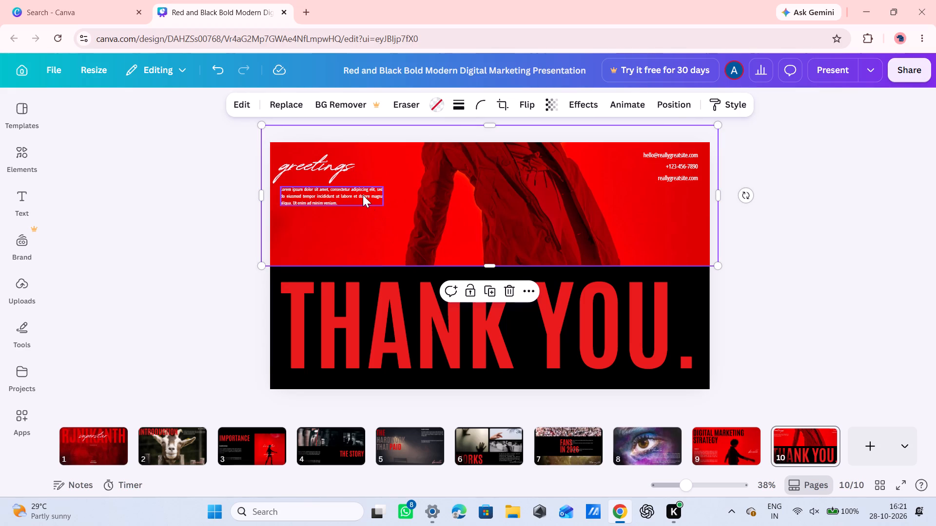
Replace the placeholder paragraph below the greeting with "thank you for visiting and goin through our presentation ypu have defined our hardwork".
double_click(363, 195)
key("BackSpace")
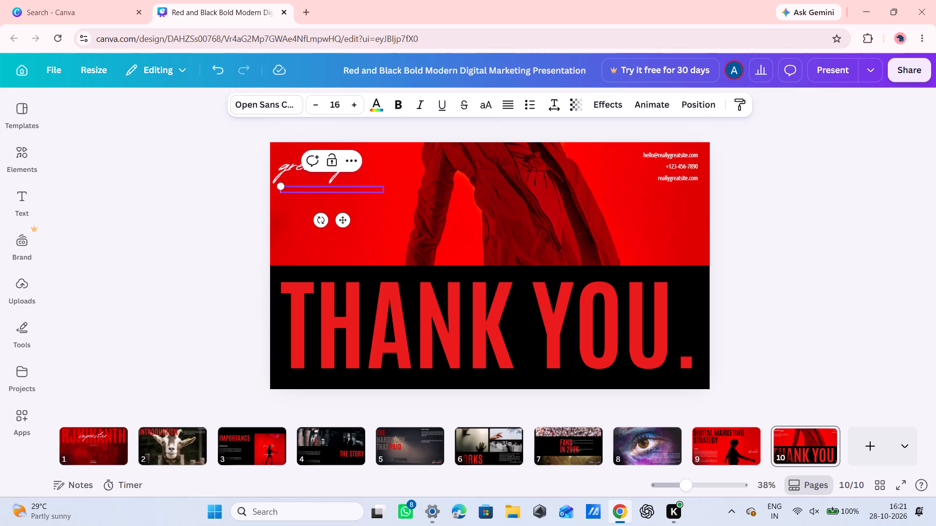
type("thank")
key("space")
type("you")
key("space")
type("for visiting and goin through o")
type("ur presentation")
key("space")
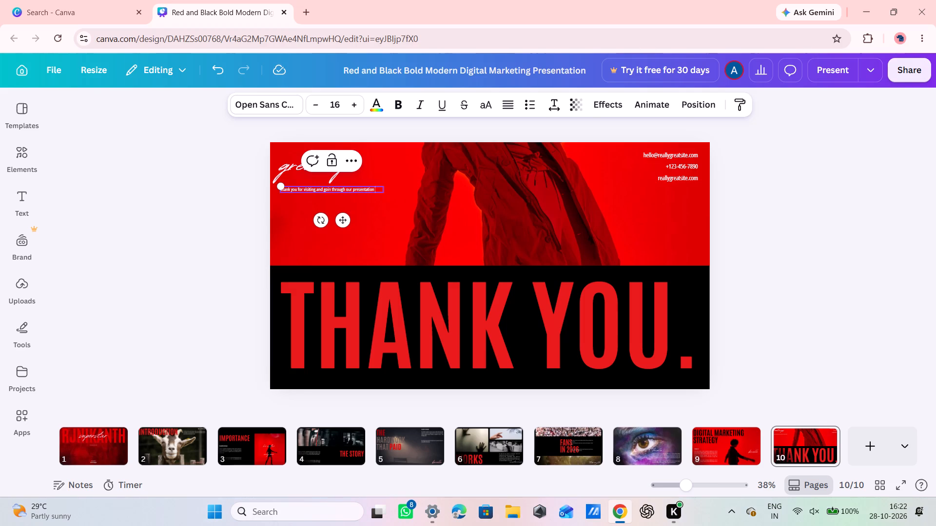
type("ypu have defined")
key("space")
type("our hardwork")
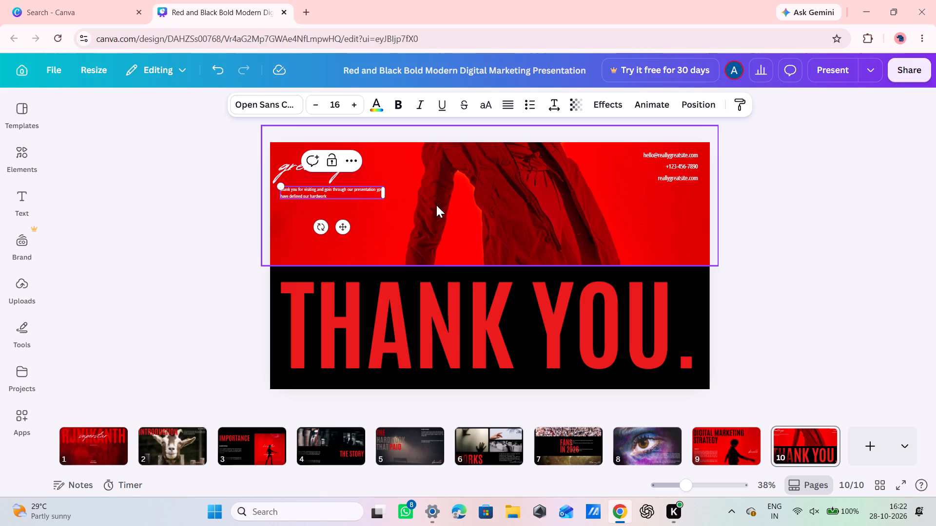
left_click(448, 198)
Enlarge the thank-you paragraph to about font size 23.4 and move it up closer under the "greetings" text.
left_click(343, 188)
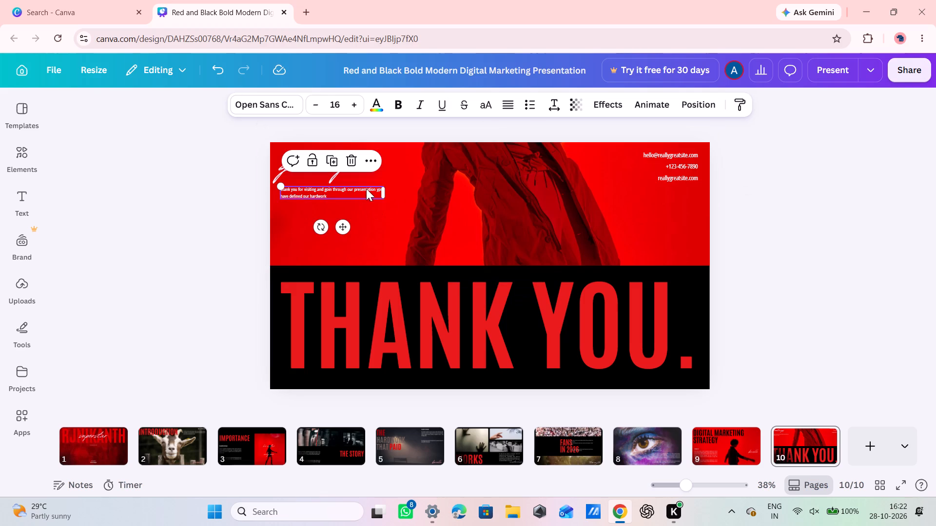
left_click_drag(383, 202, 410, 225)
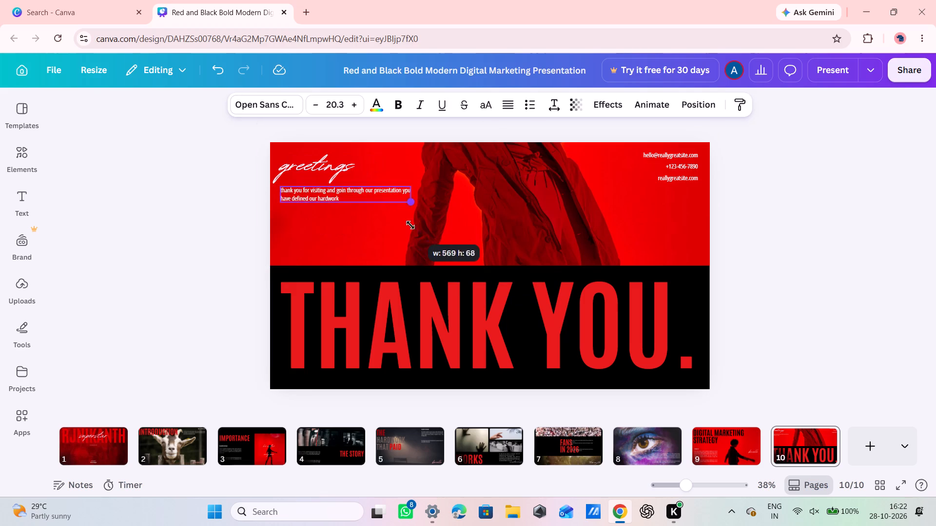
left_click_drag(410, 225, 427, 235)
left_click(396, 216)
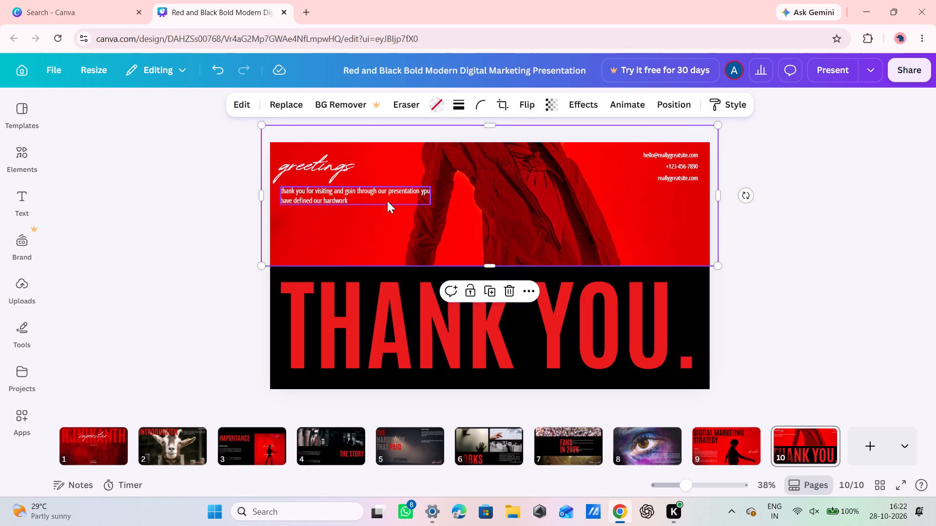
left_click_drag(379, 192, 375, 184)
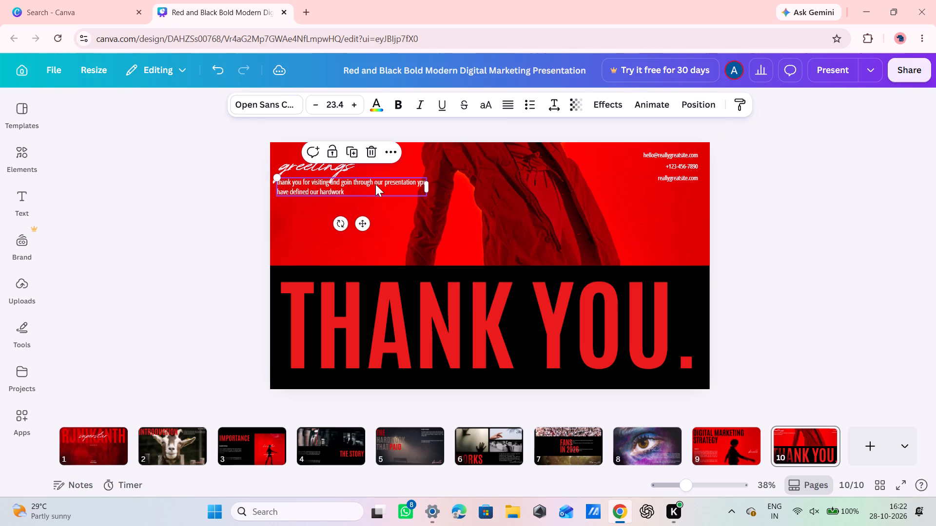
left_click(368, 215)
Correct "goin" to "going" in the thank-you paragraph.
left_click(352, 184)
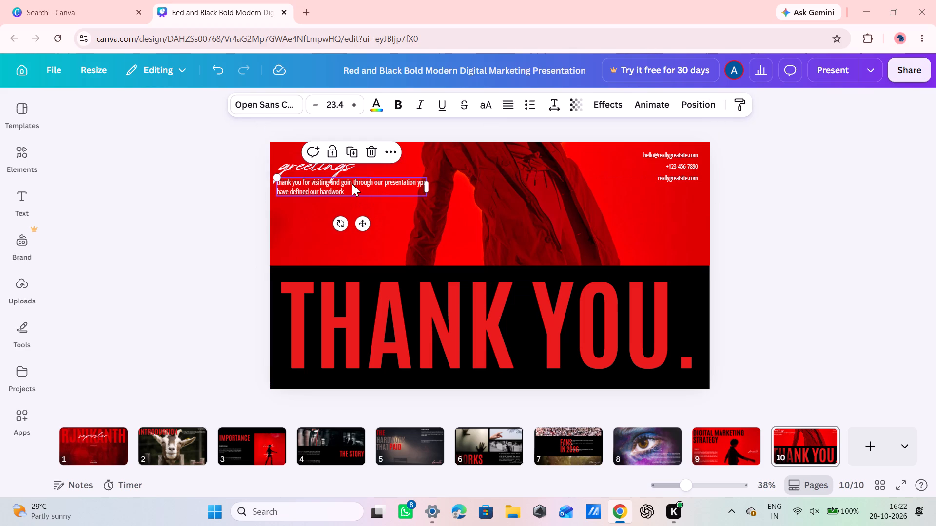
left_click(352, 182)
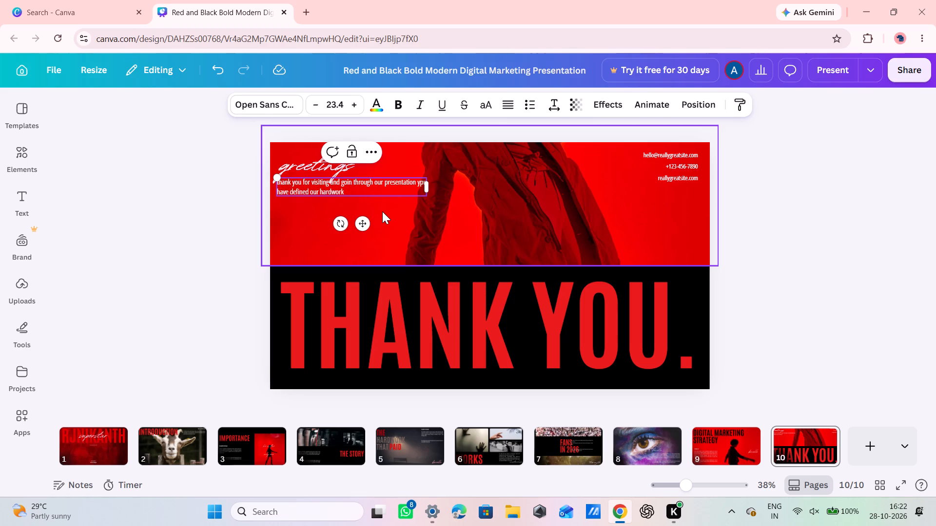
key("g")
left_click(392, 209)
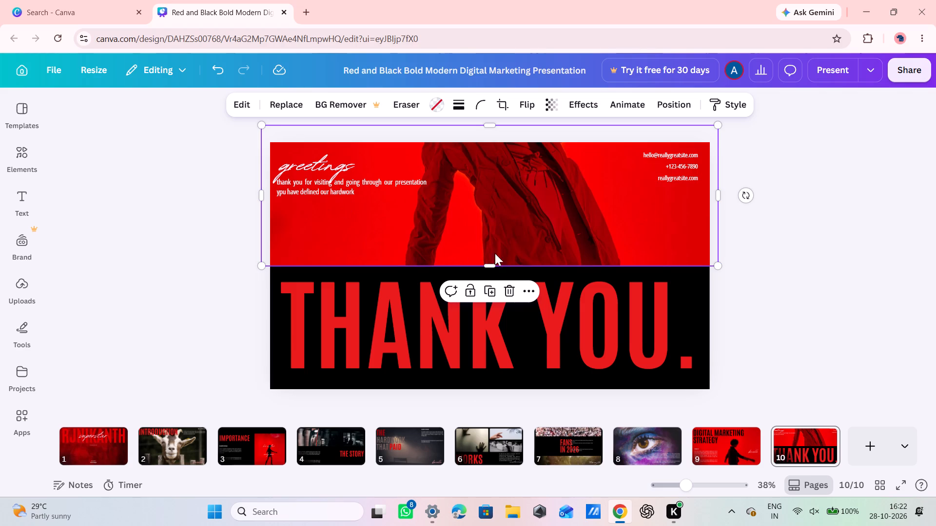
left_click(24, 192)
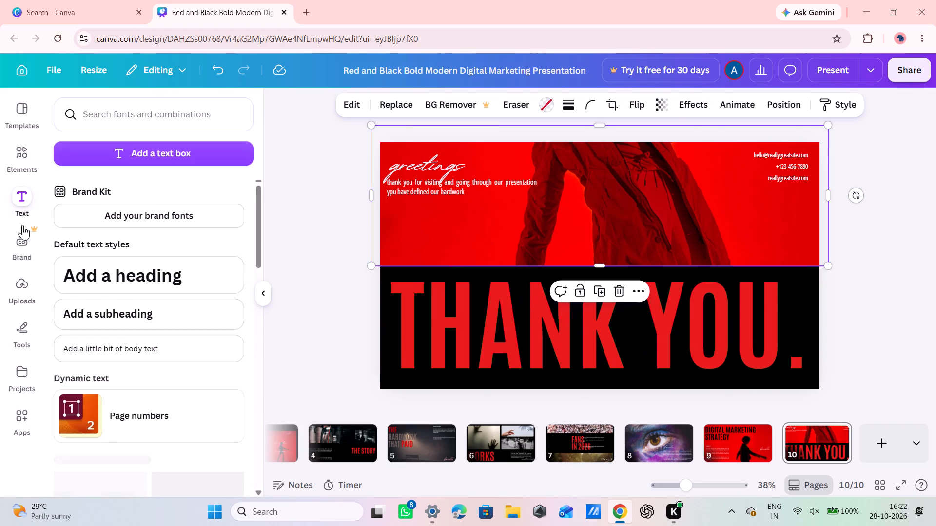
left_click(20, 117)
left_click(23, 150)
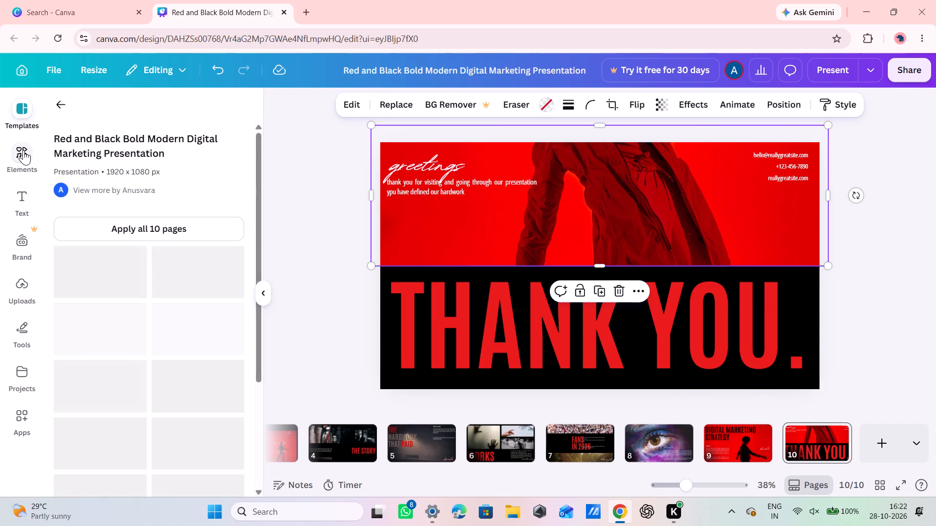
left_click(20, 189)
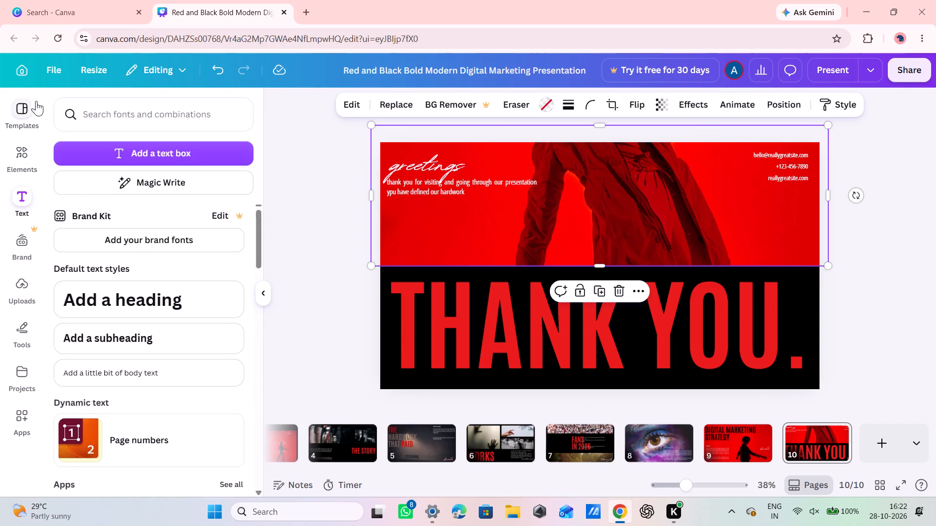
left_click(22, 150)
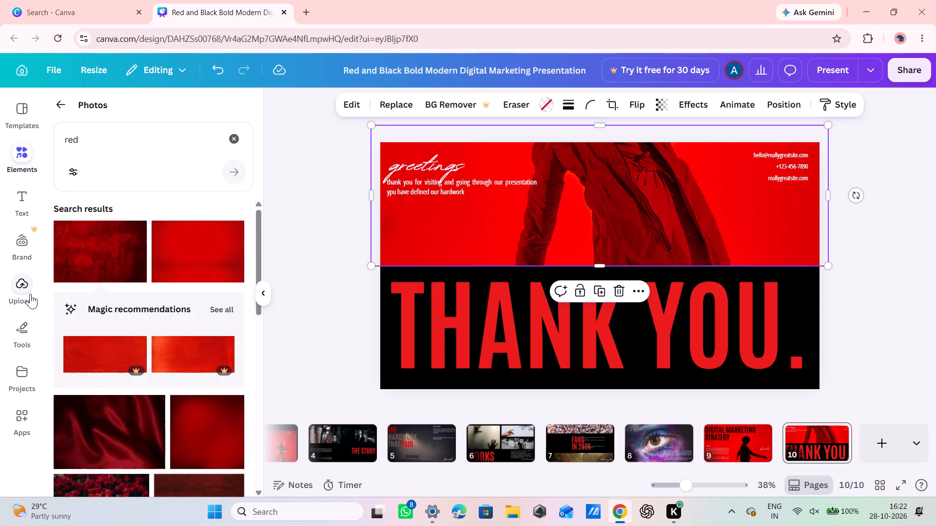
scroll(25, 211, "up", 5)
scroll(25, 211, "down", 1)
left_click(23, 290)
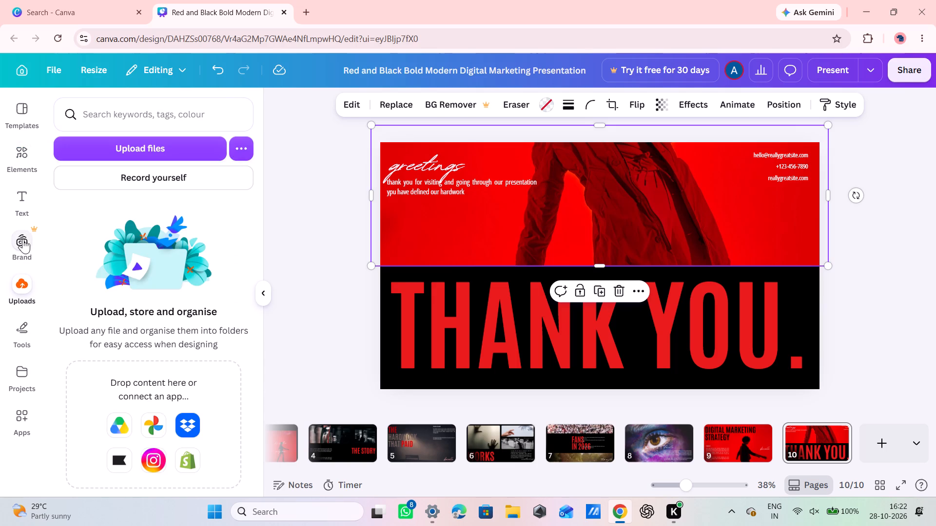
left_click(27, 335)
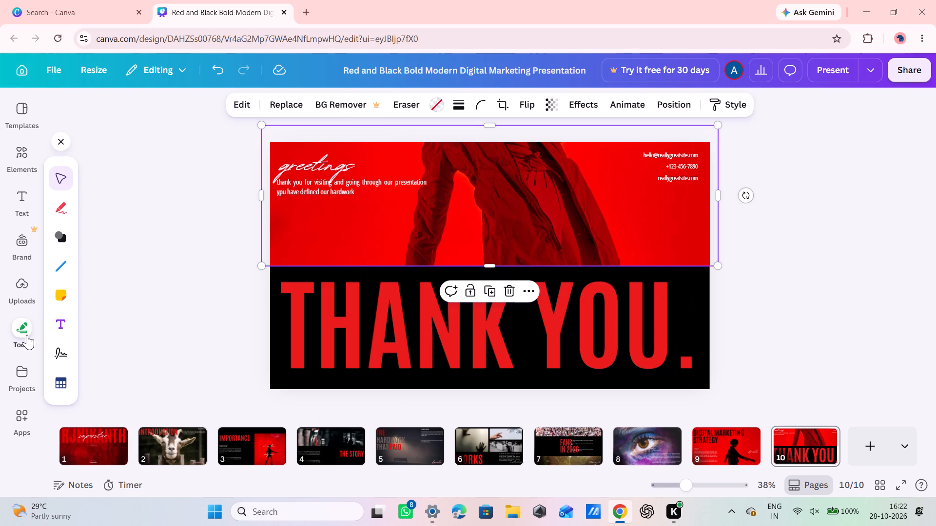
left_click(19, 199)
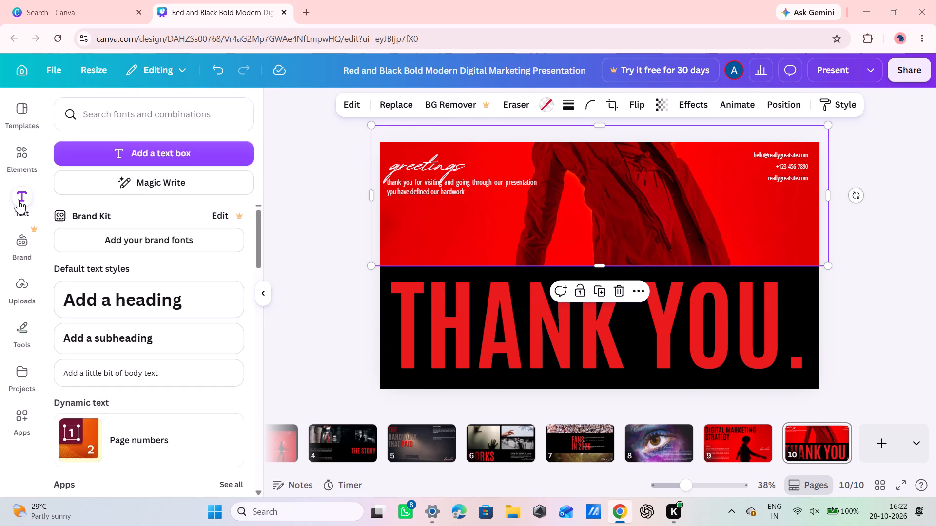
Clear the "red" photo search and add the trending blossom-branches-against-blue-sky photo to the THANK YOU page.
left_click(24, 166)
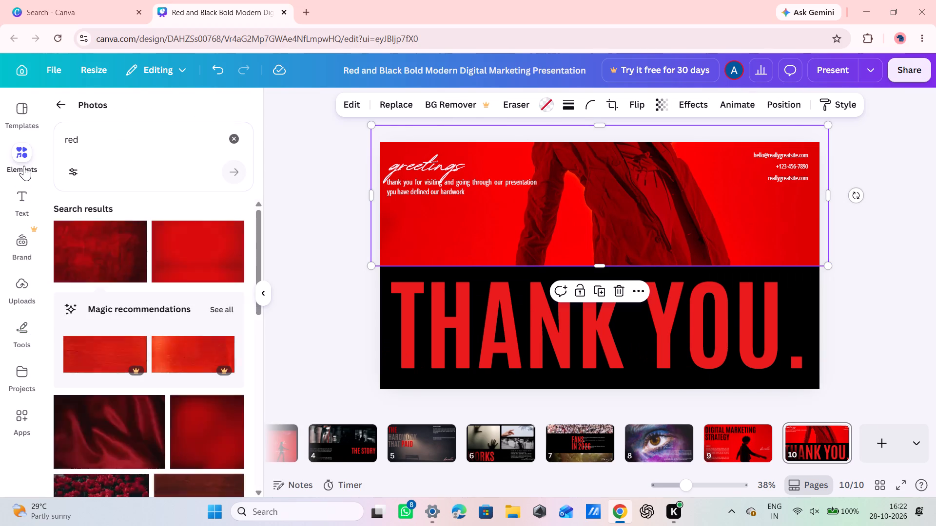
left_click(233, 147)
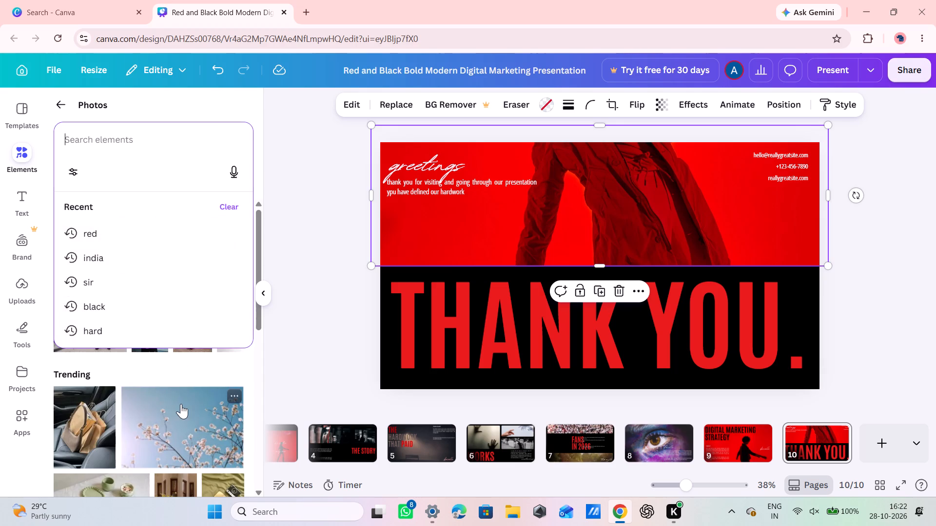
left_click(181, 404)
scroll(181, 404, "down", 1)
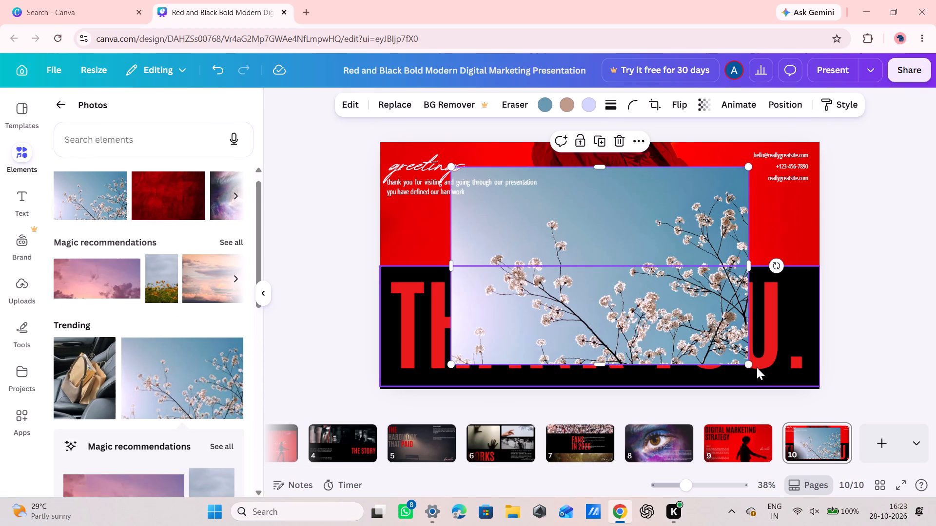
Enlarge the blossom photo and move it up against the page's top edge.
left_click_drag(749, 365, 792, 379)
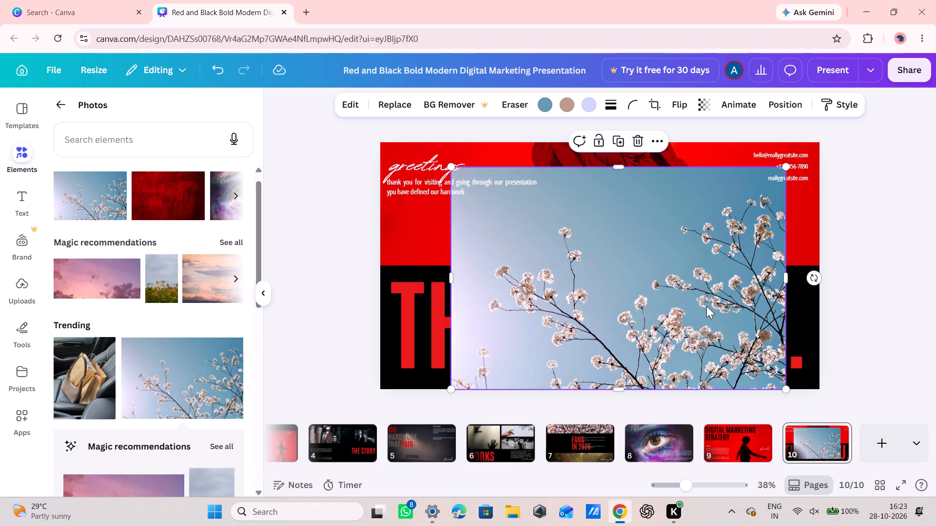
left_click_drag(706, 306, 673, 281)
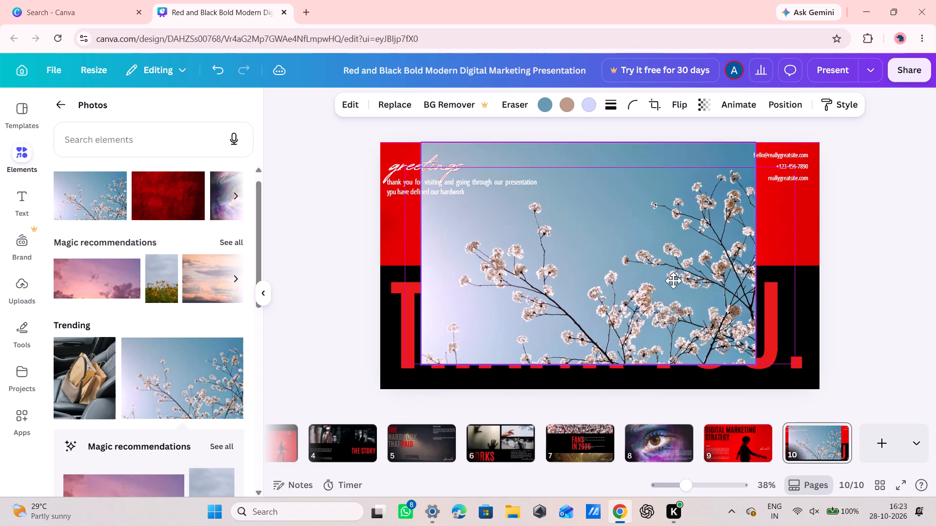
left_click_drag(673, 281, 674, 282)
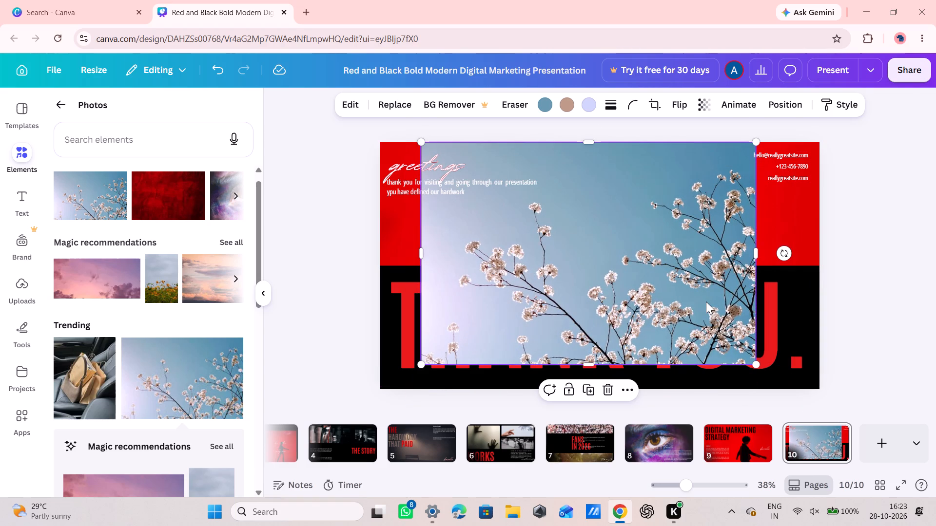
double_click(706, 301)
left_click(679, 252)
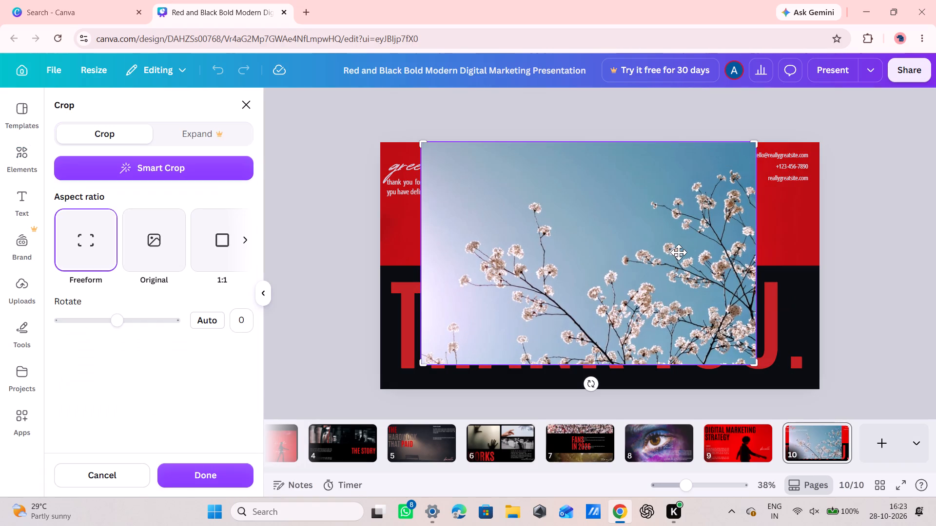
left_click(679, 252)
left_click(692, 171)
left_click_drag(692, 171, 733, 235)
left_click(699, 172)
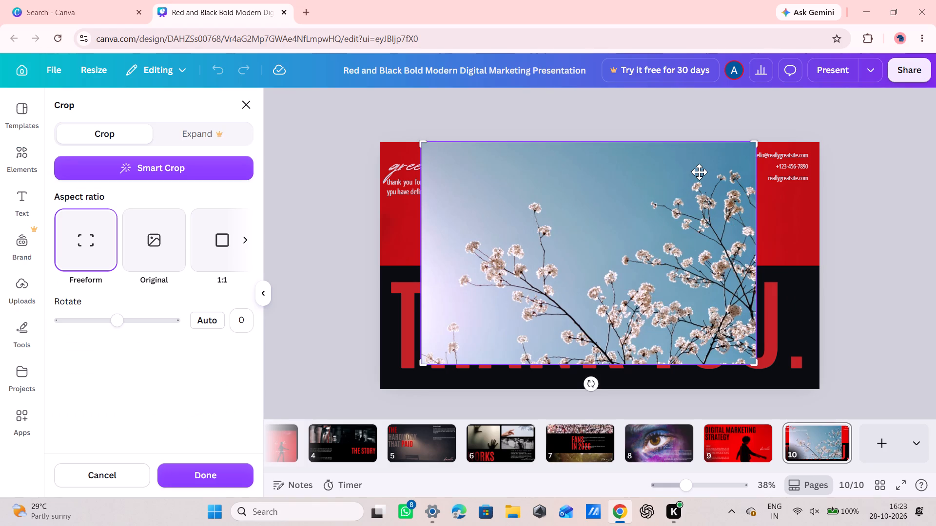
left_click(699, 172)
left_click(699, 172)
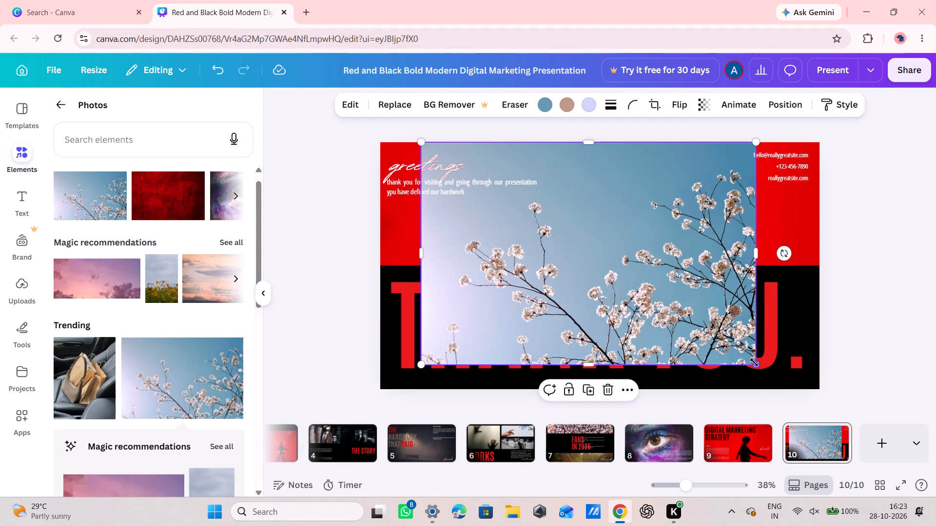
Enlarge the blossom photo further and delete it from the THANK YOU page.
left_click_drag(754, 362, 804, 386)
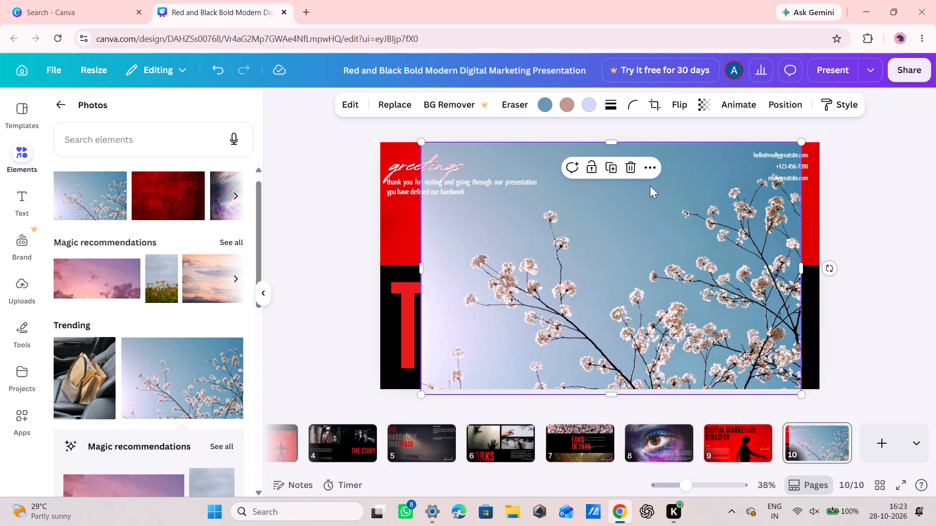
left_click(633, 168)
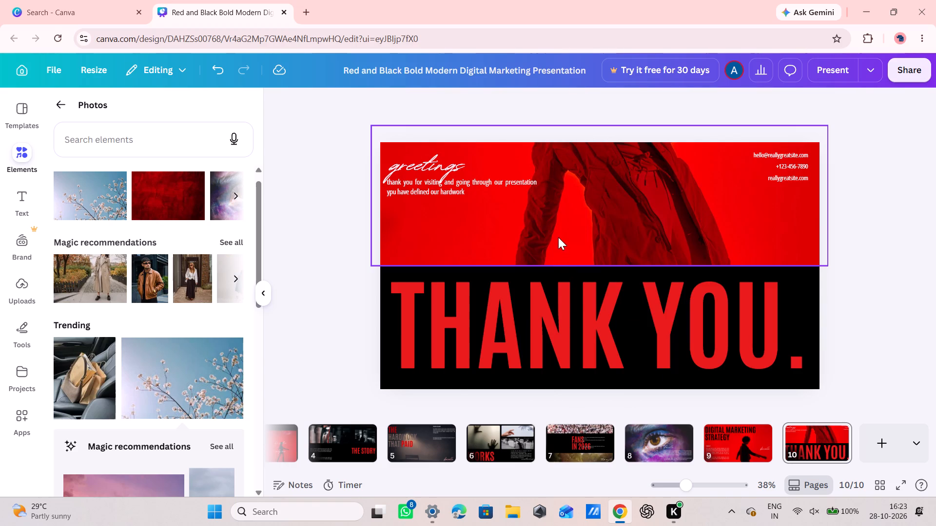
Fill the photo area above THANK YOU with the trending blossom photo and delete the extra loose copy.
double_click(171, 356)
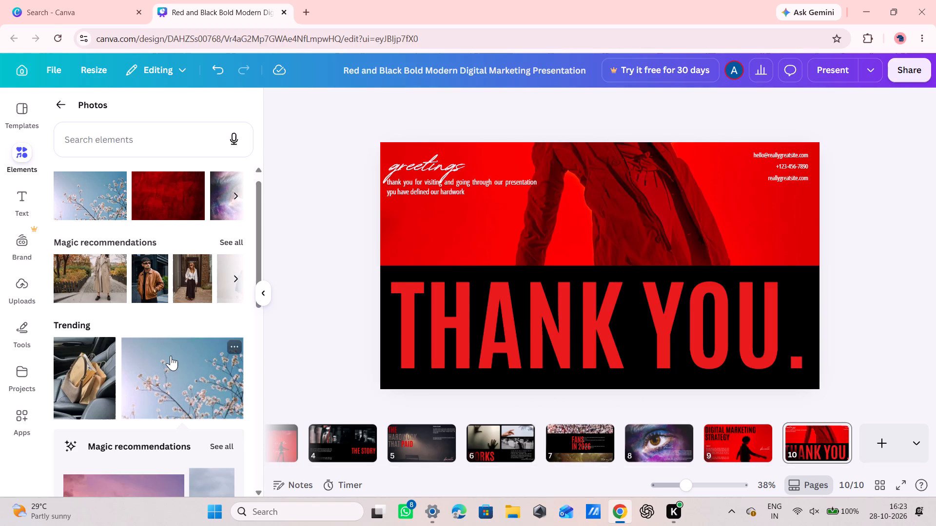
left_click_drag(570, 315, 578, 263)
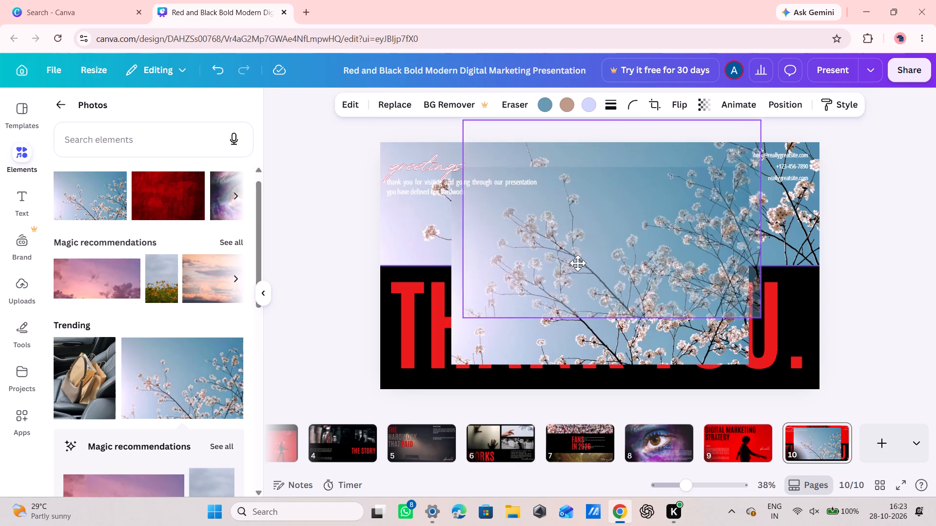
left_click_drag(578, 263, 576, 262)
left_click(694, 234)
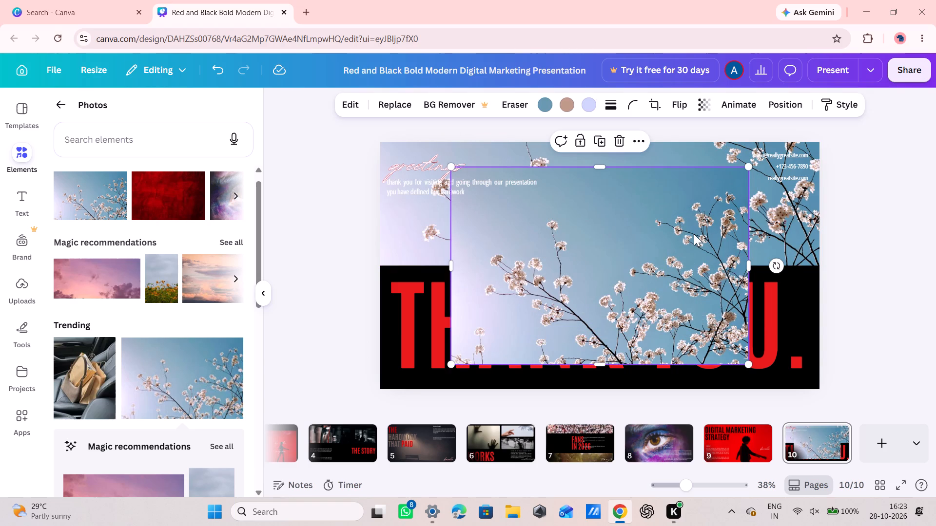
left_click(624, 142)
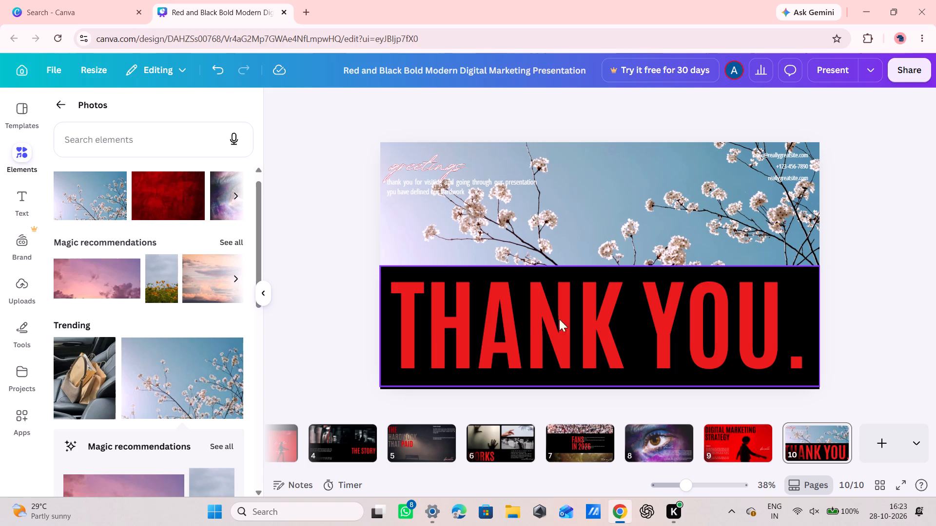
Replace the photo above THANK YOU with the recommended pink cloudy sky photo and delete the extra loose copy.
double_click(115, 280)
left_click_drag(554, 244, 563, 291)
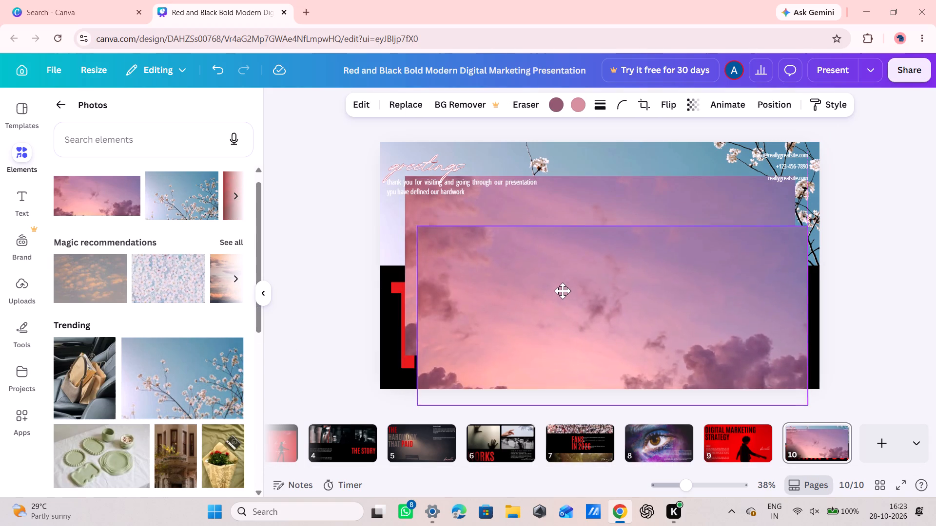
left_click_drag(563, 291, 570, 273)
left_click_drag(418, 201, 396, 248)
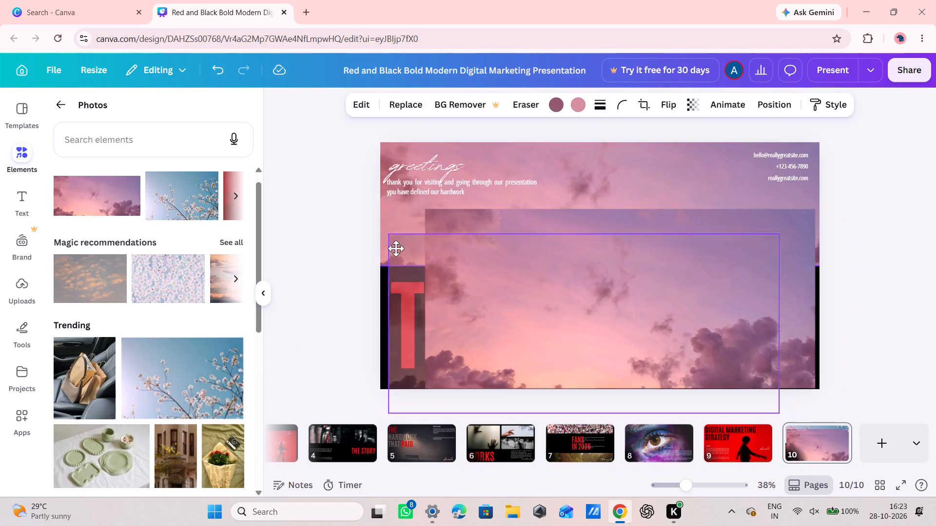
left_click_drag(396, 248, 398, 209)
left_click(659, 305)
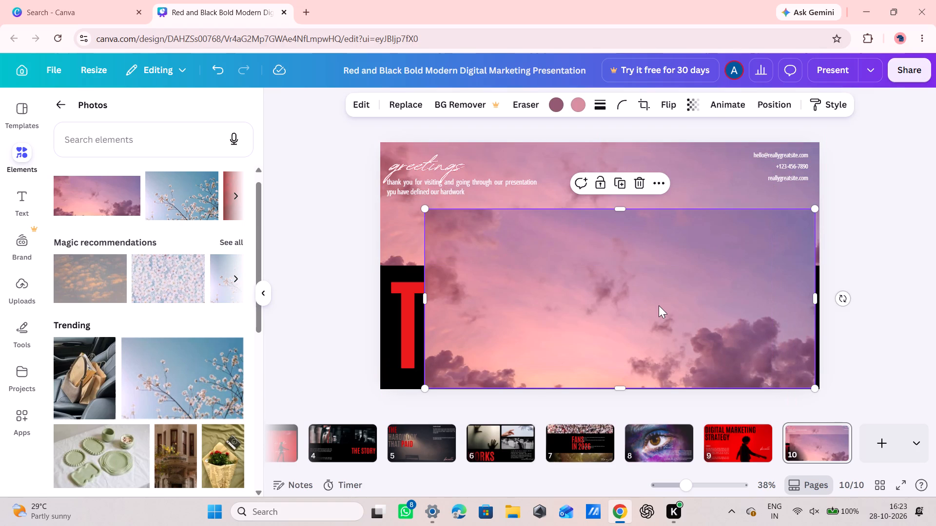
left_click(643, 180)
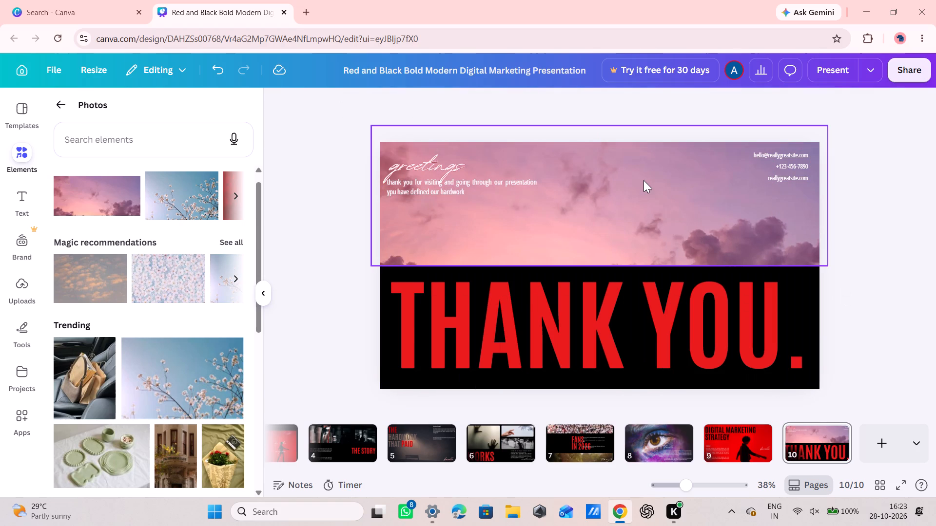
Recolour the THANK YOU text to the muted purple from the sky photo's colours.
left_click(765, 337)
double_click(765, 337)
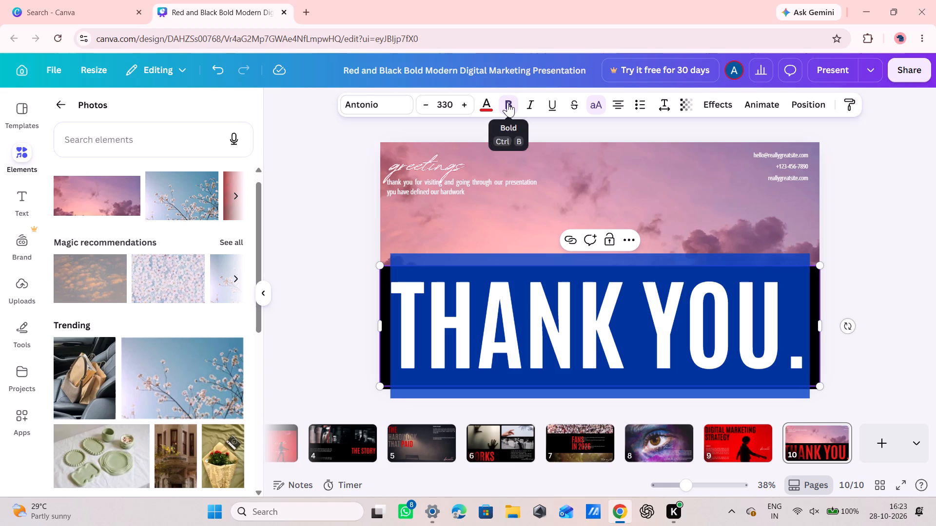
left_click(477, 99)
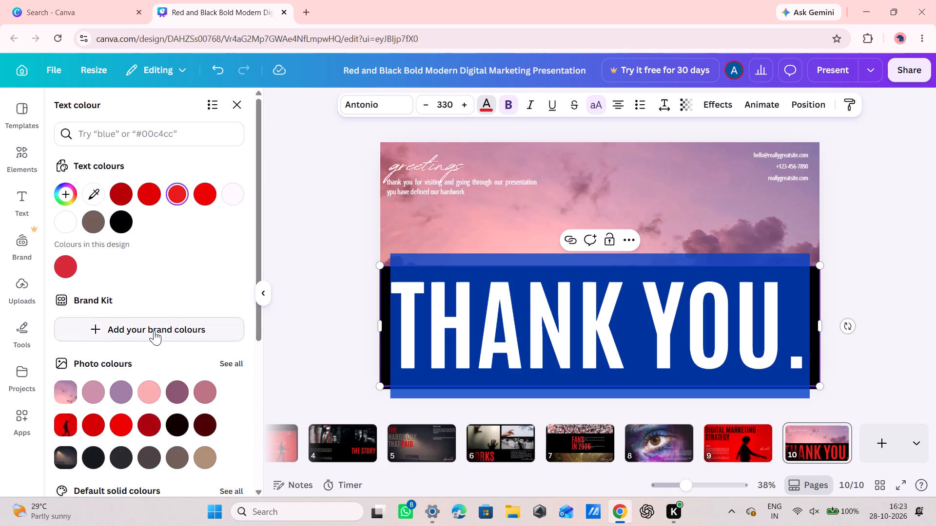
scroll(154, 330, "down", 1)
left_click(119, 380)
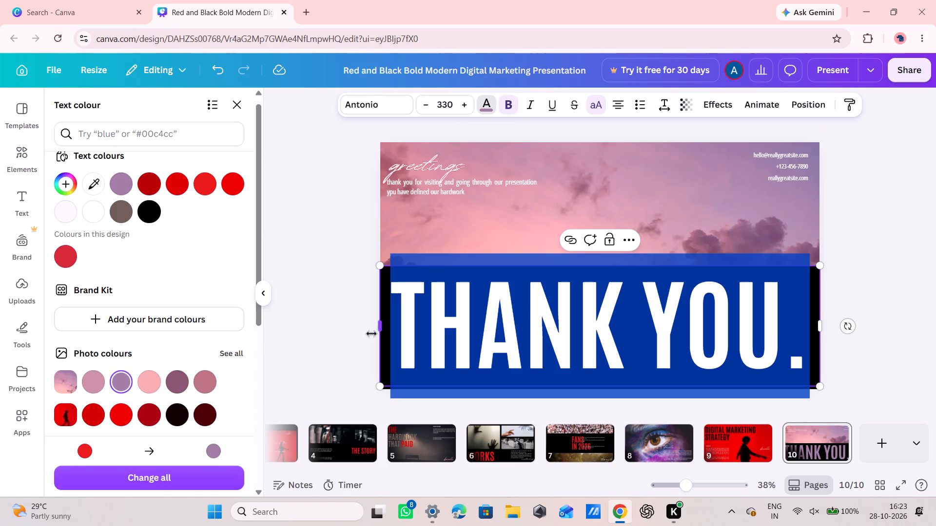
left_click(428, 338)
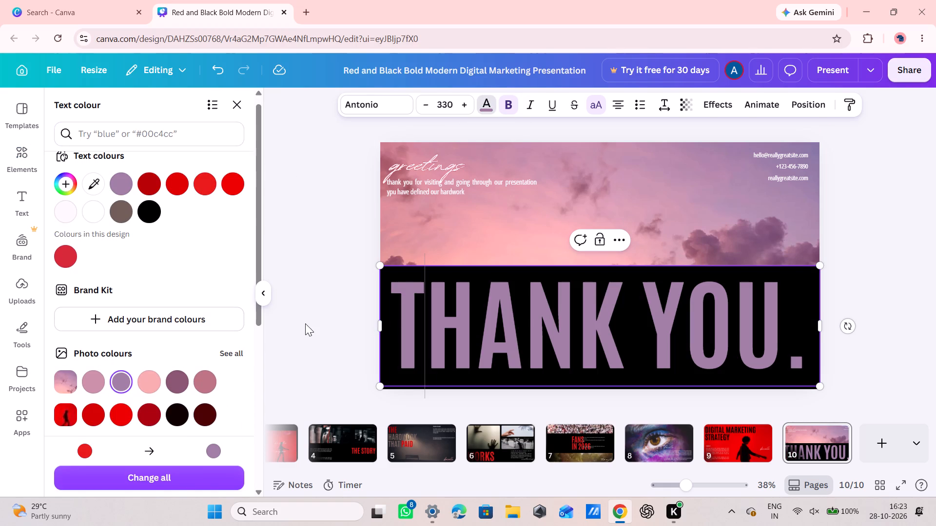
left_click(305, 323)
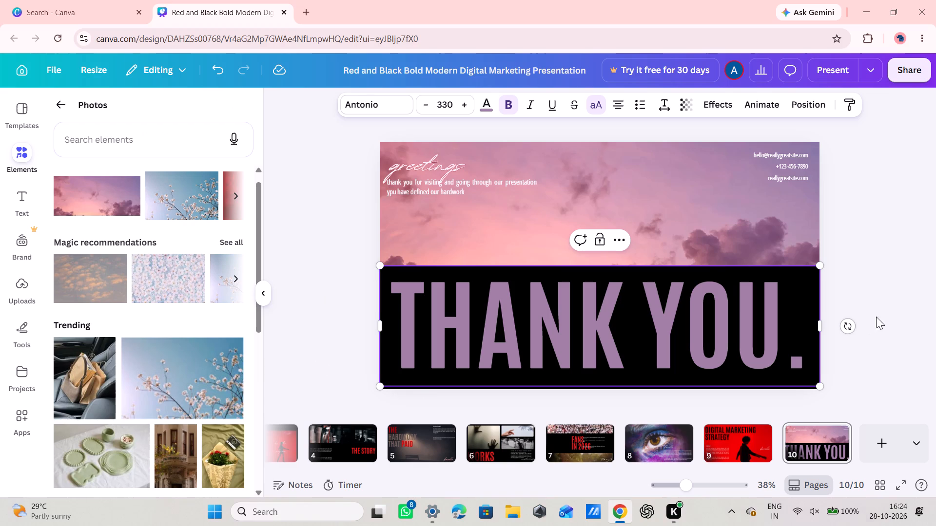
left_click(846, 272)
Go to page 9, DIGITAL MARKETING STRATEGY, and add the trending photo of brown-orange autumn oak leaves.
scroll(613, 329, "down", 1)
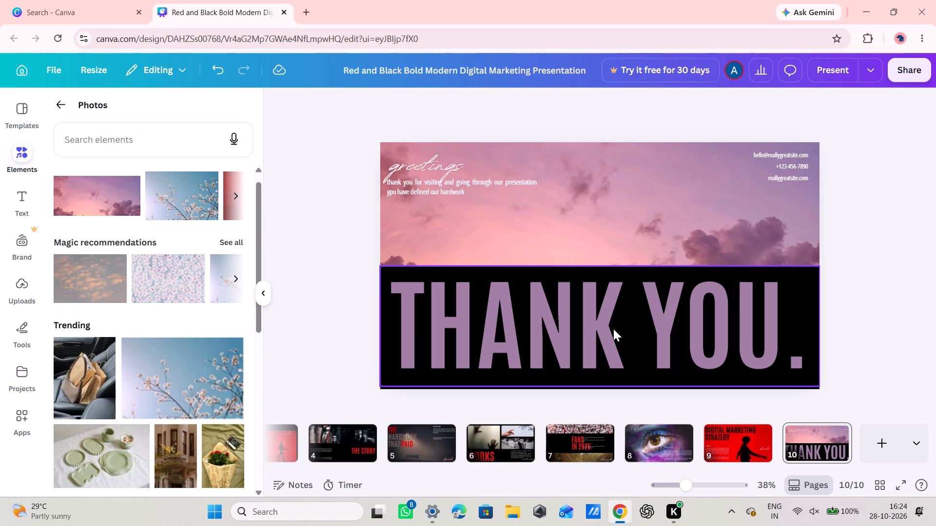
scroll(613, 329, "up", 3)
scroll(587, 337, "down", 2)
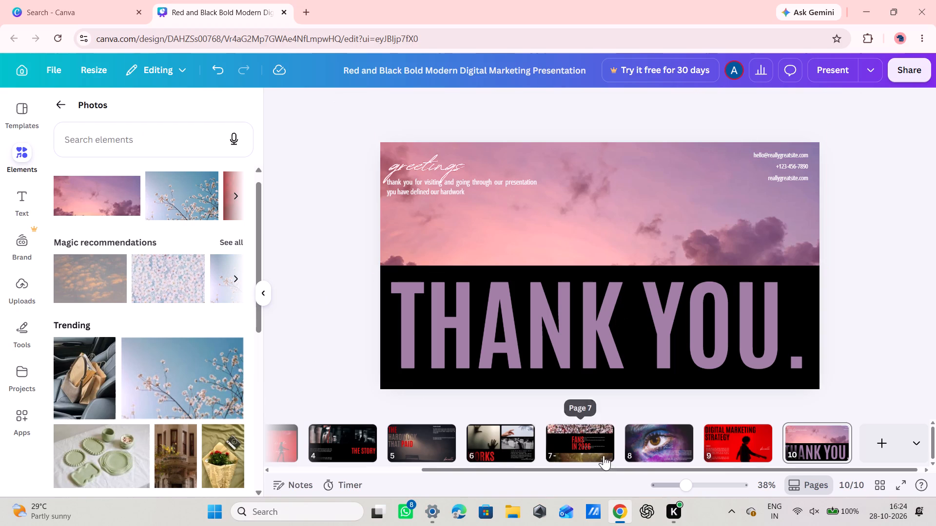
left_click(736, 443)
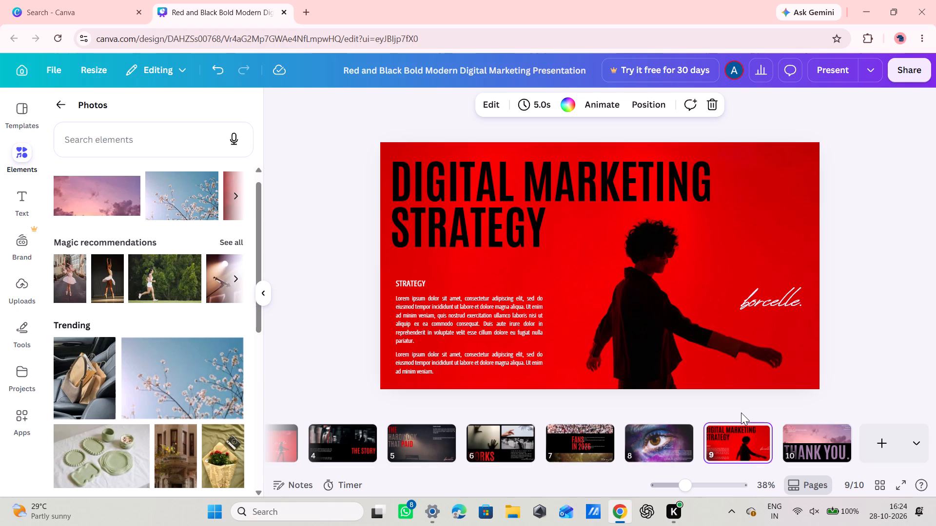
left_click(739, 437)
left_click(758, 432)
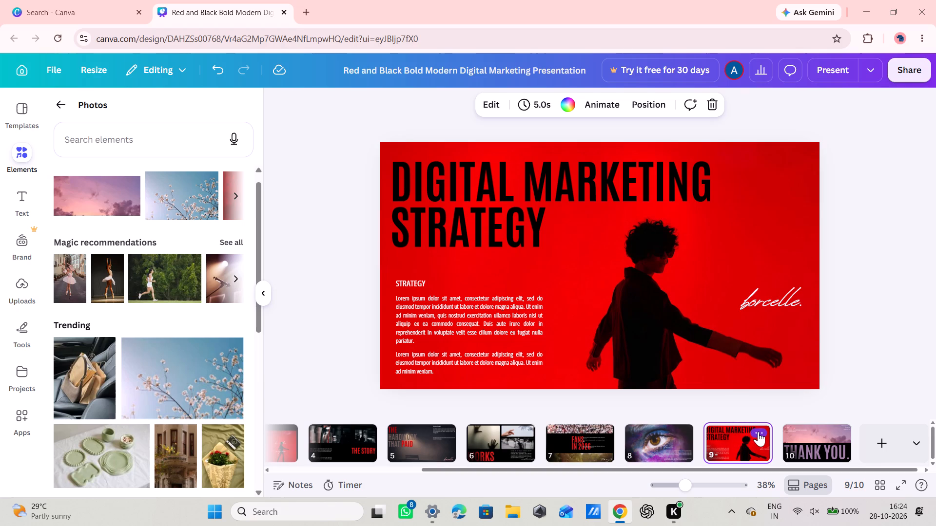
left_click(702, 250)
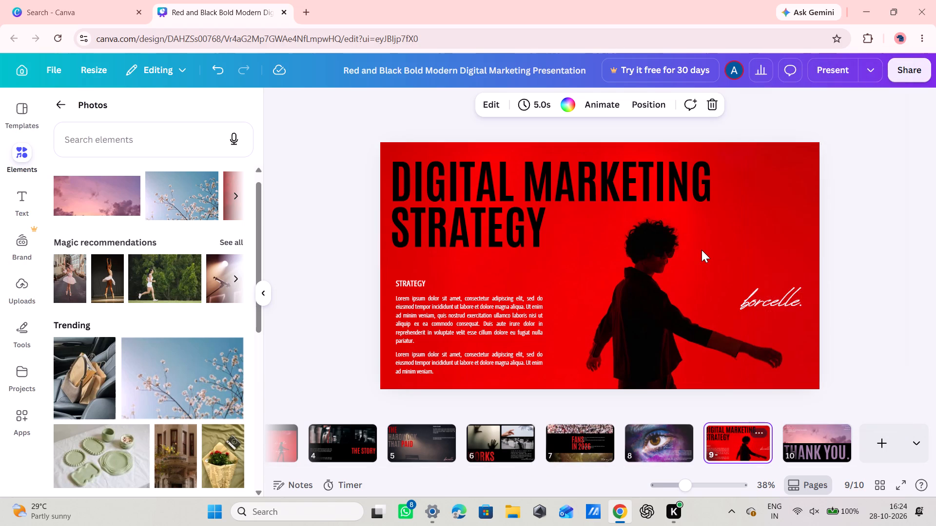
scroll(130, 297, "down", 1)
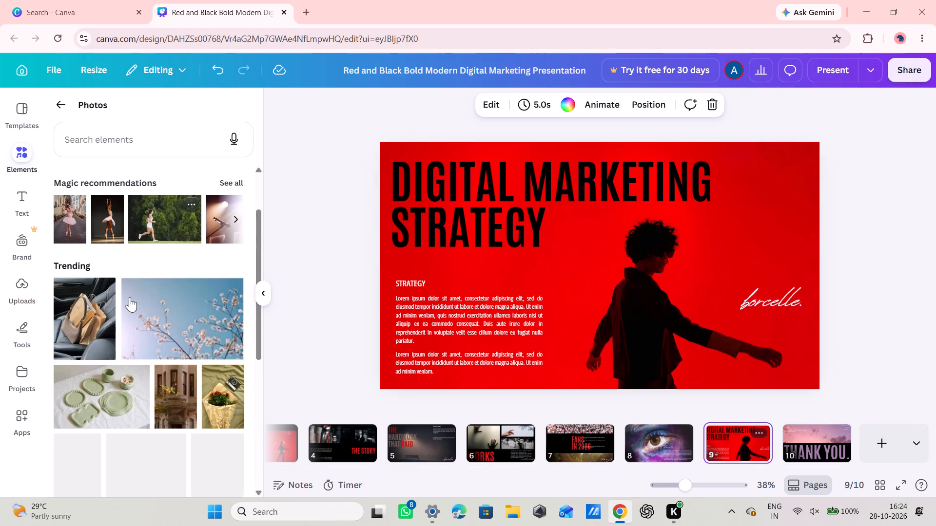
scroll(130, 297, "down", 2)
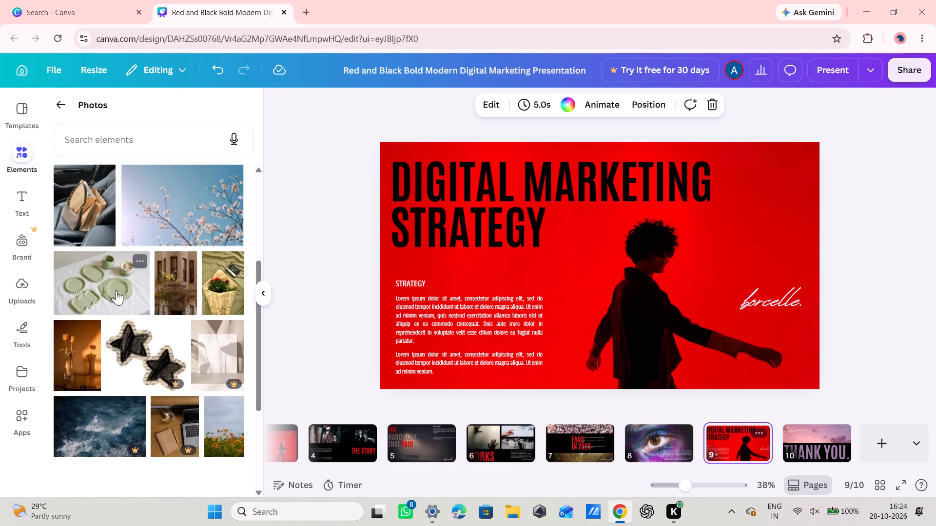
scroll(151, 305, "left", 1)
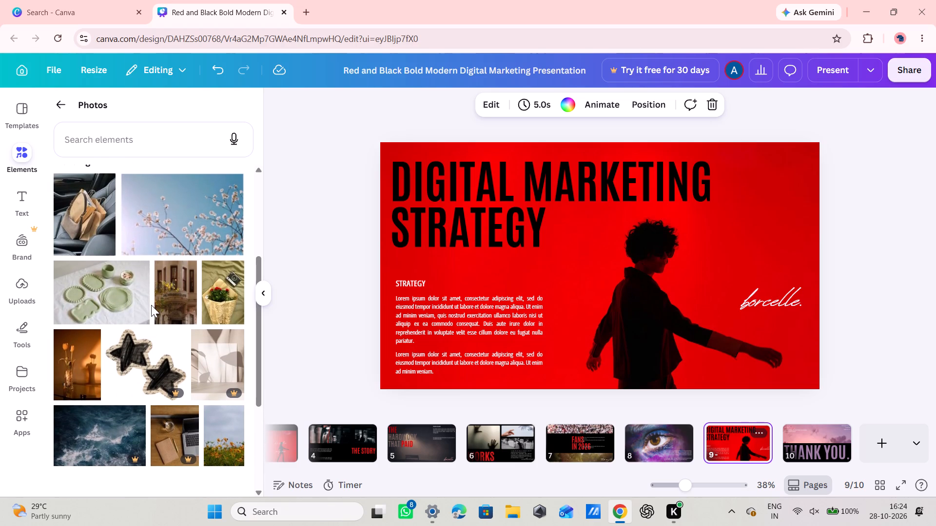
scroll(165, 363, "down", 3)
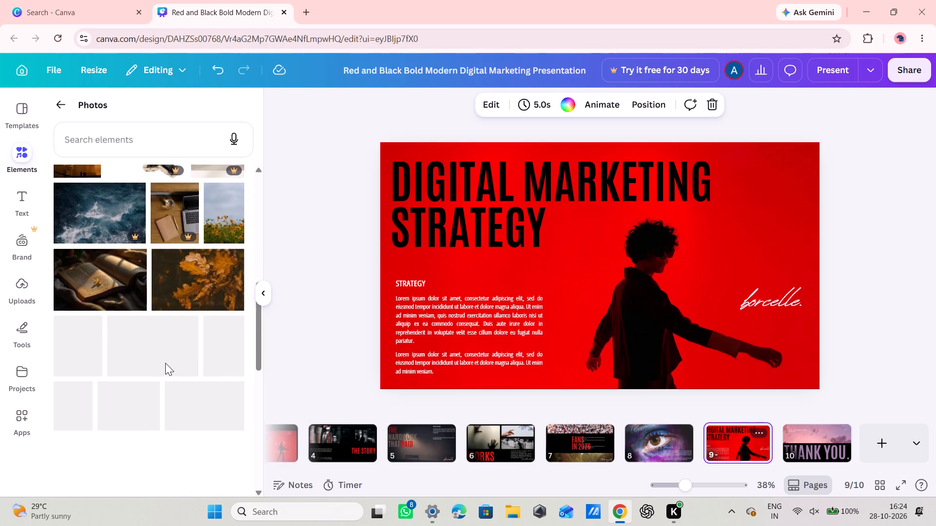
scroll(165, 363, "down", 1)
double_click(202, 282)
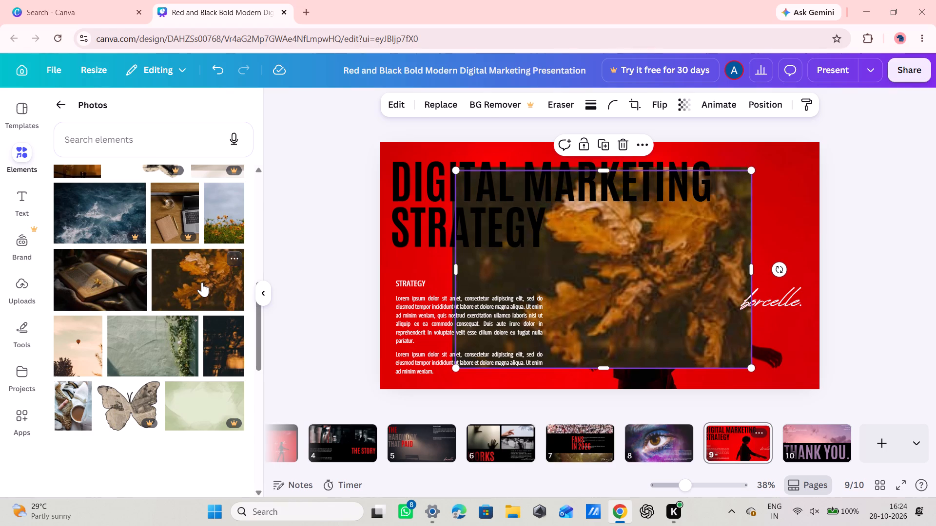
Move, enlarge and stretch the autumn leaves photo until it covers all of page 9, edge to edge.
left_click_drag(545, 263, 482, 231)
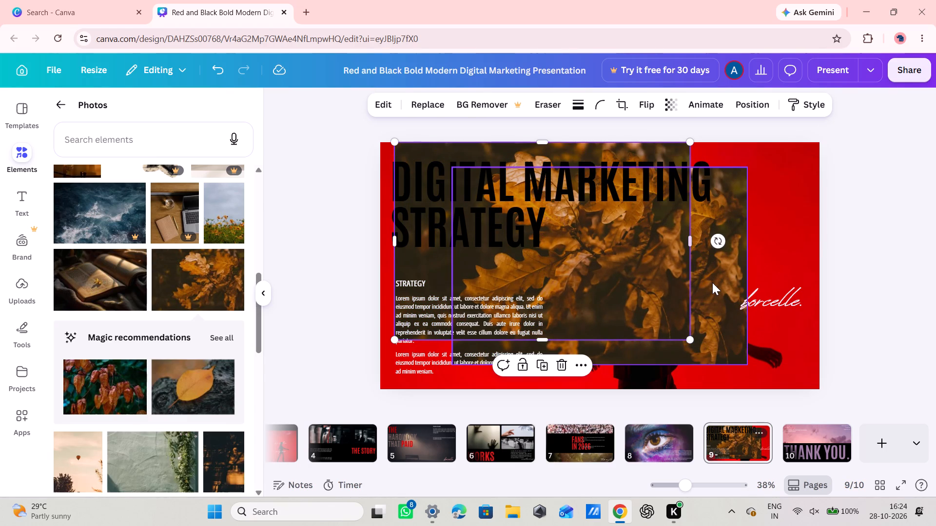
left_click_drag(694, 341, 756, 393)
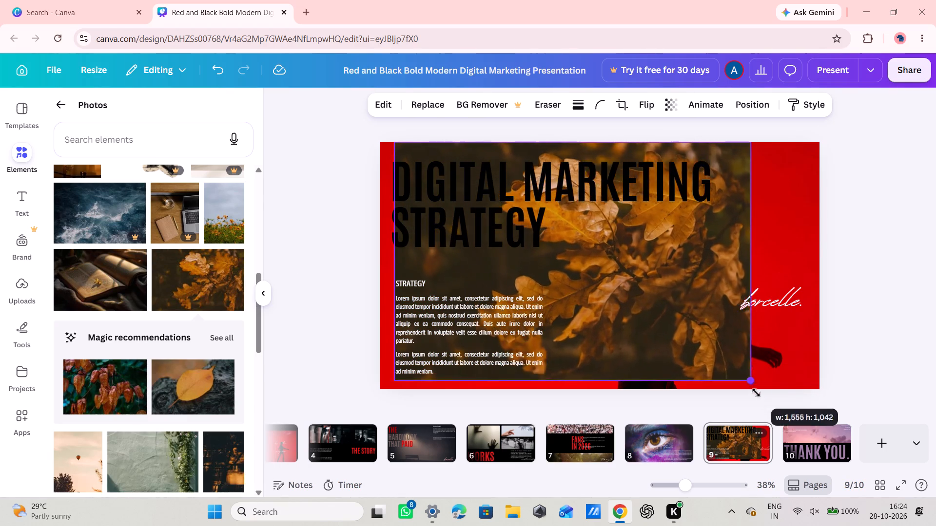
left_click_drag(756, 393, 773, 369)
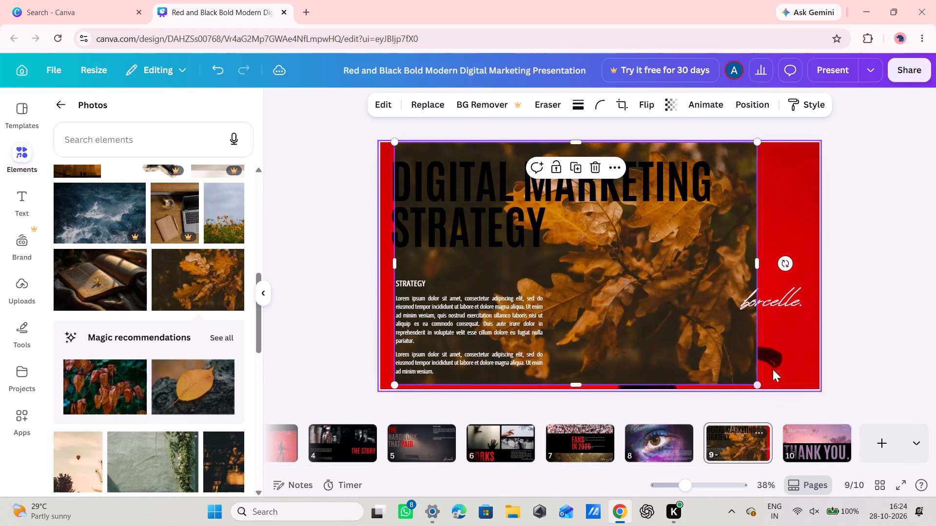
left_click_drag(694, 303, 713, 310)
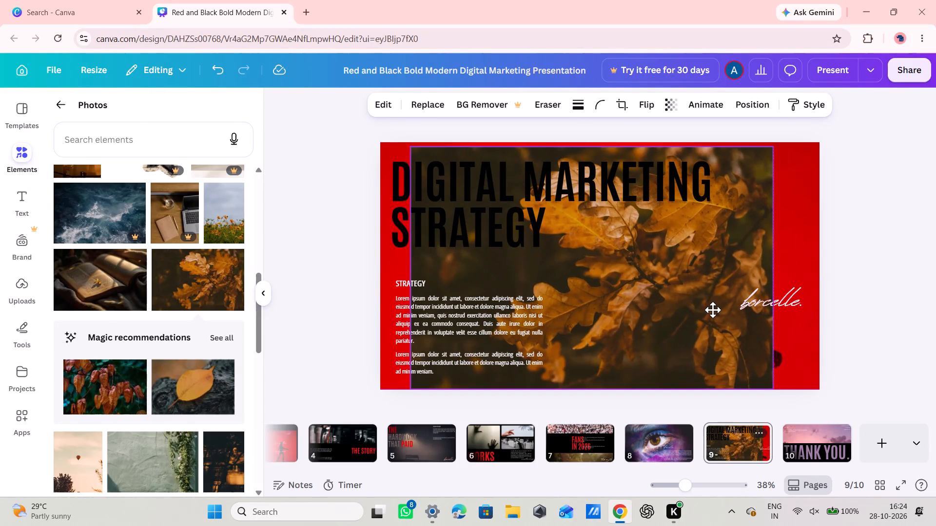
left_click_drag(713, 310, 713, 310)
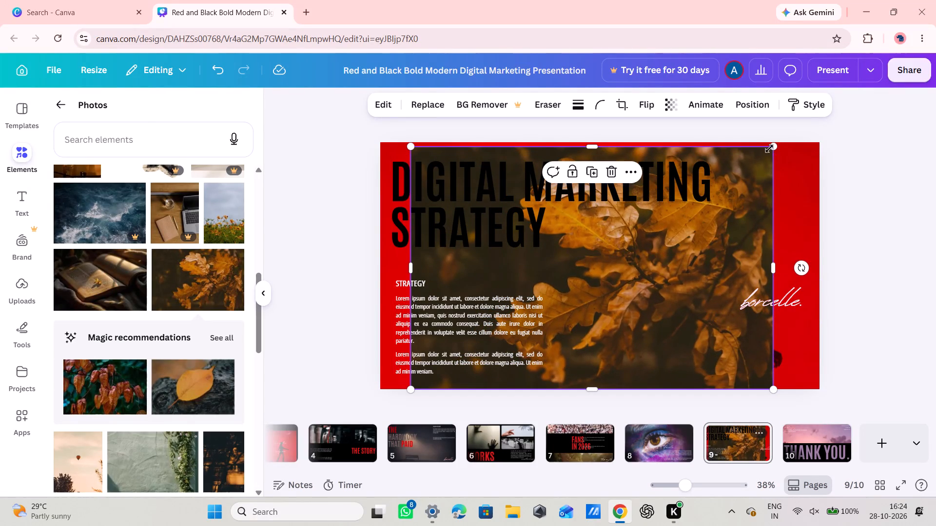
left_click_drag(774, 147, 778, 142)
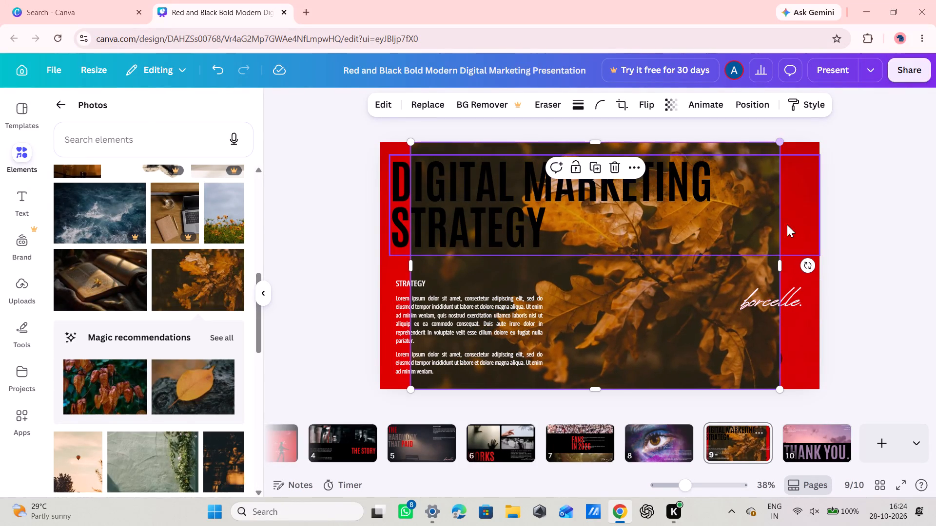
left_click_drag(781, 268, 810, 264)
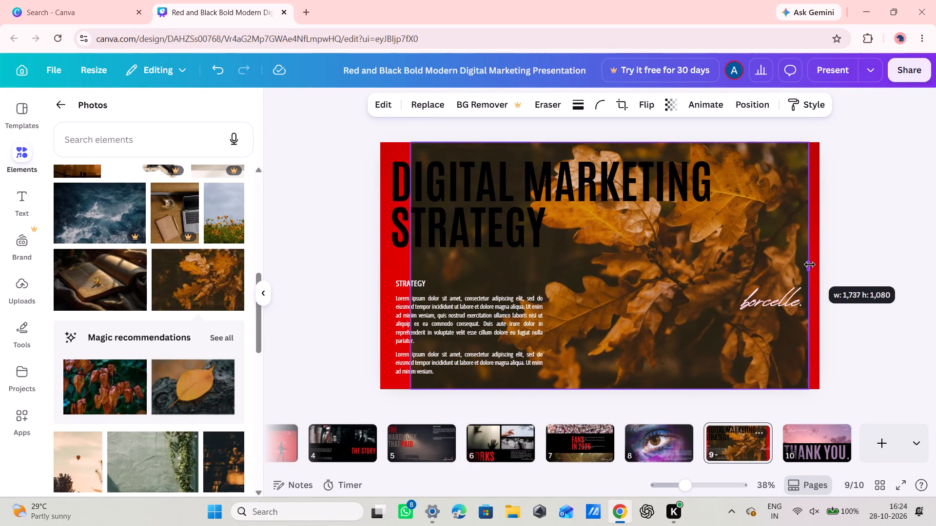
left_click_drag(810, 264, 821, 264)
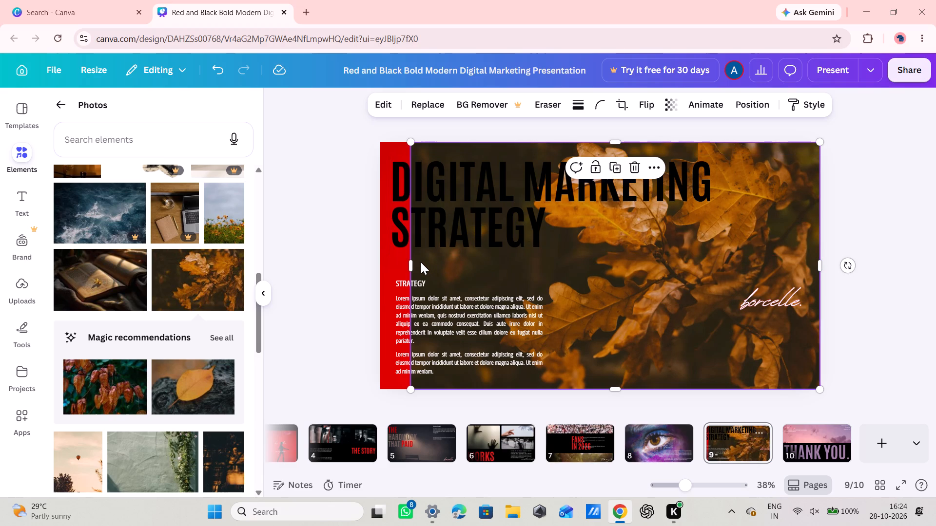
left_click_drag(408, 265, 383, 265)
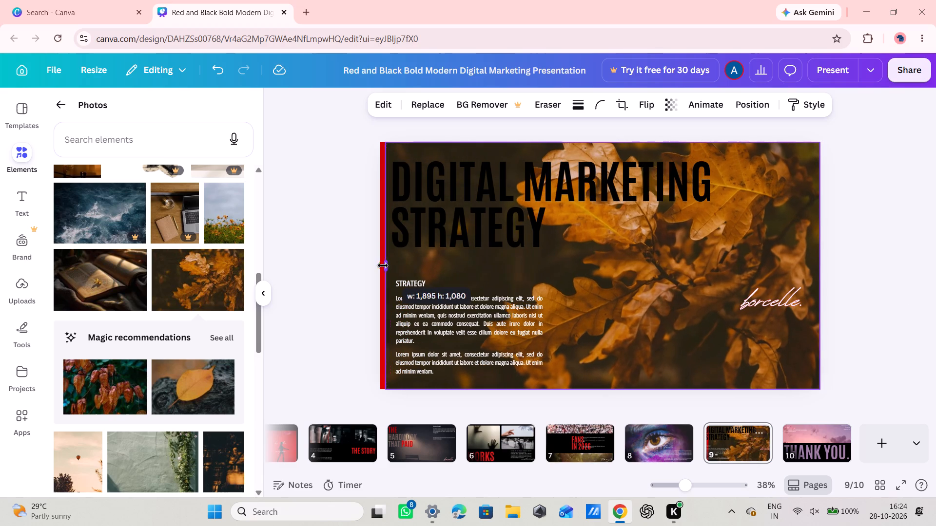
left_click_drag(383, 265, 378, 264)
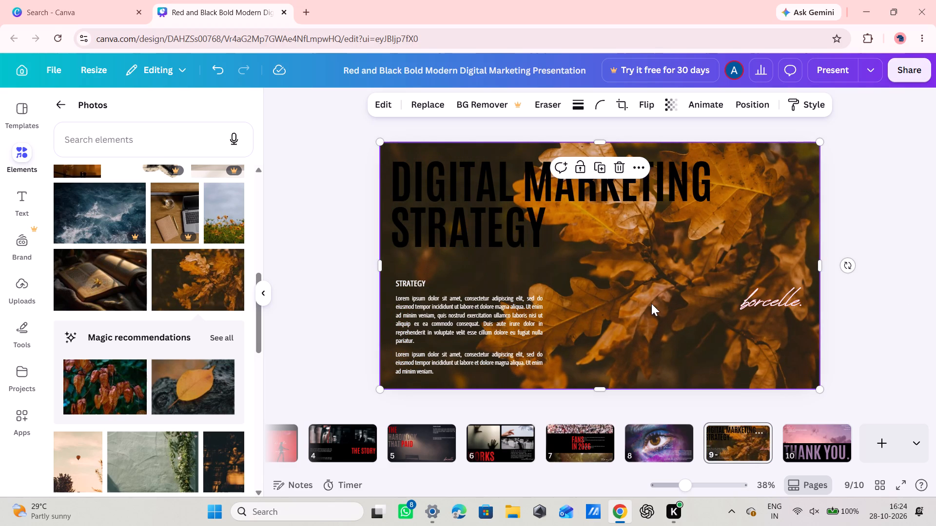
Replace page 9's DIGITAL MARKETING STRATEGY title with "point to be noted".
double_click(460, 187)
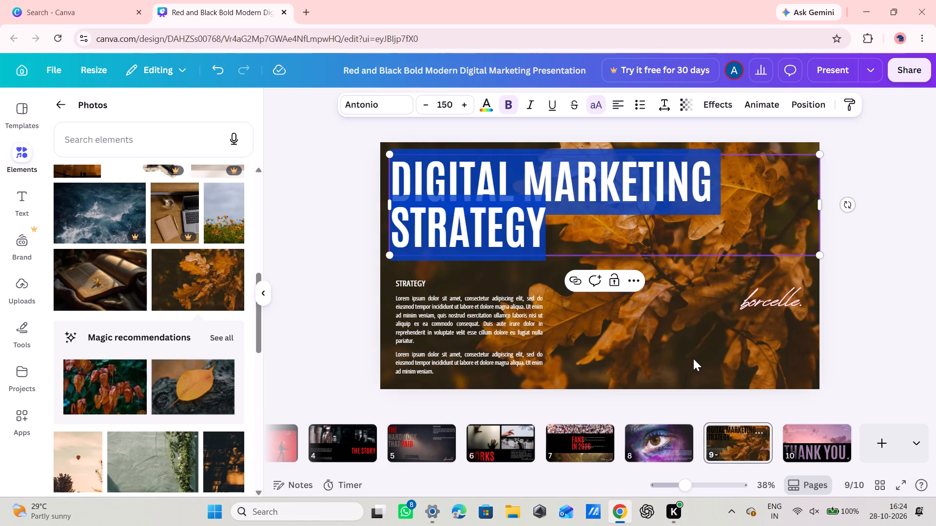
left_click(693, 358)
left_click(541, 174)
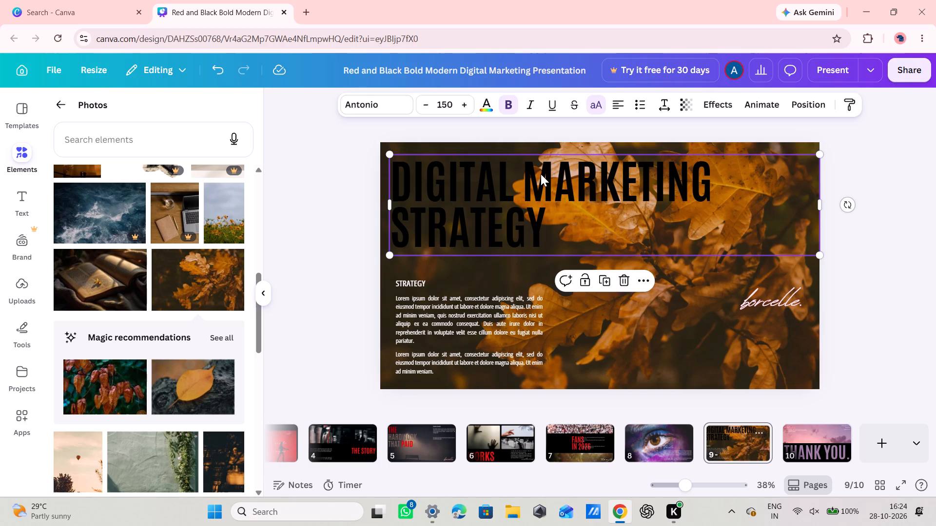
double_click(541, 174)
key("BackSpace")
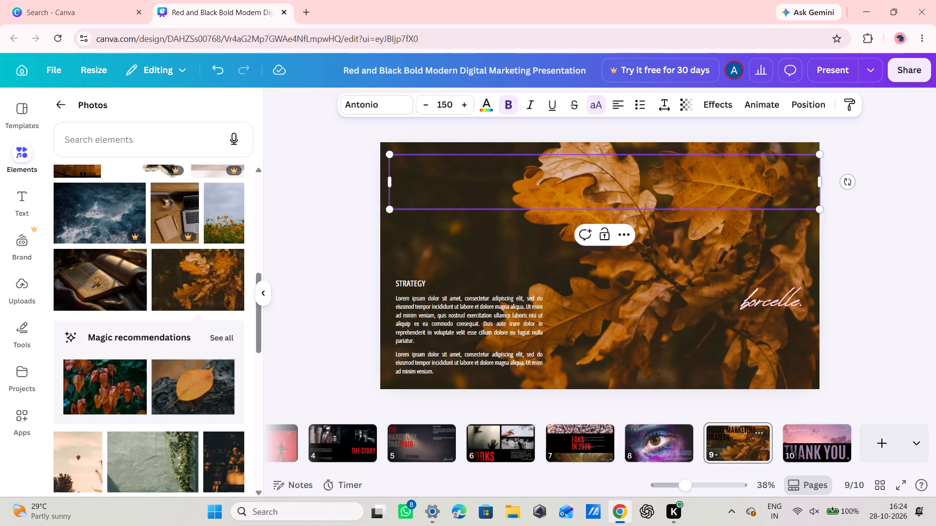
type("point to be noted")
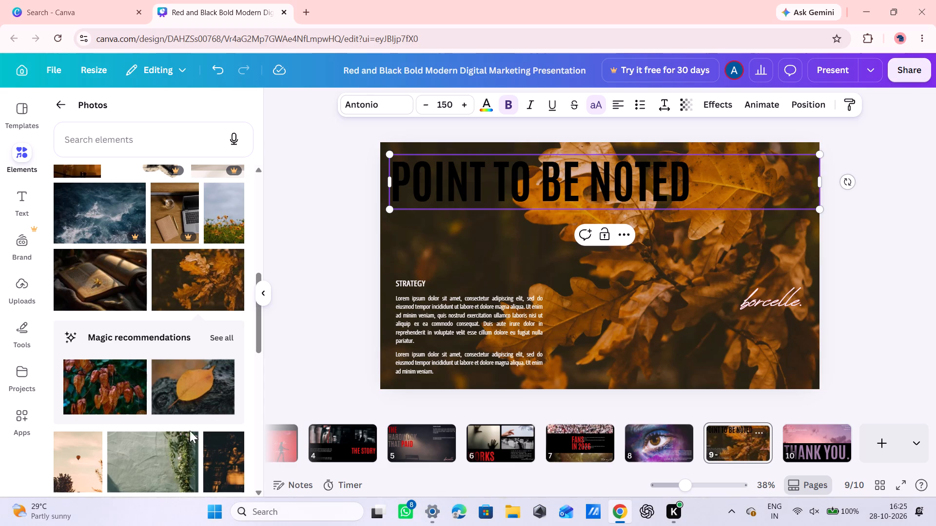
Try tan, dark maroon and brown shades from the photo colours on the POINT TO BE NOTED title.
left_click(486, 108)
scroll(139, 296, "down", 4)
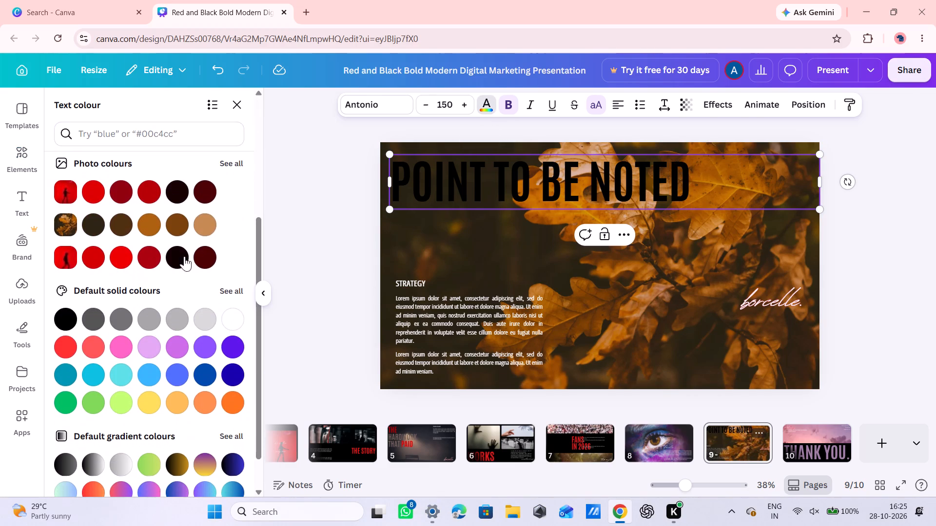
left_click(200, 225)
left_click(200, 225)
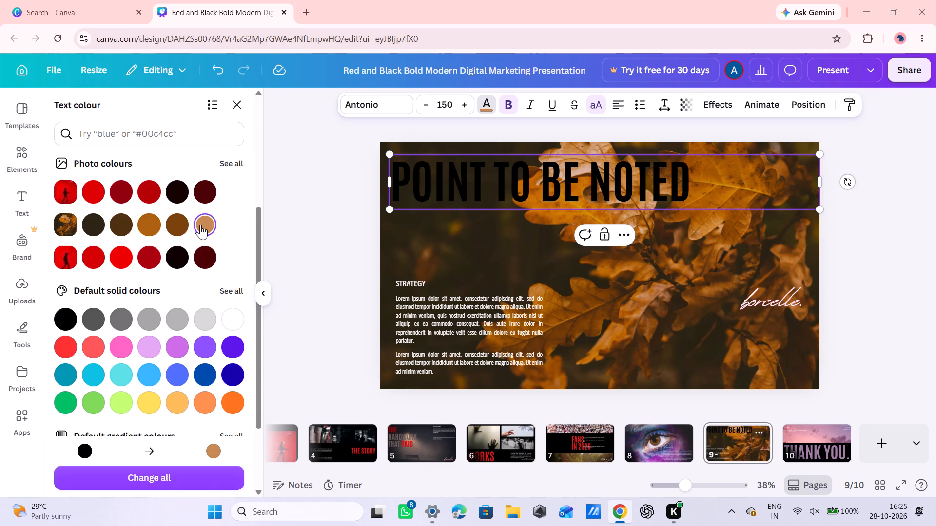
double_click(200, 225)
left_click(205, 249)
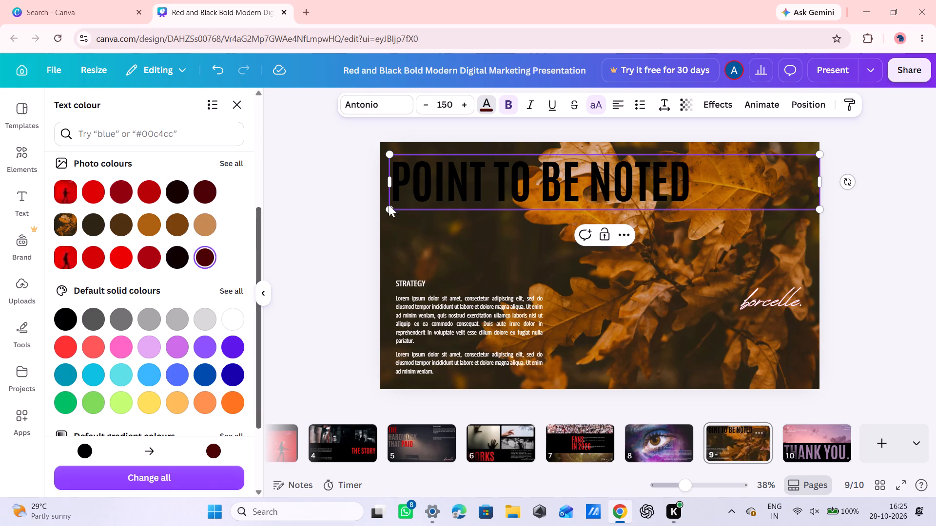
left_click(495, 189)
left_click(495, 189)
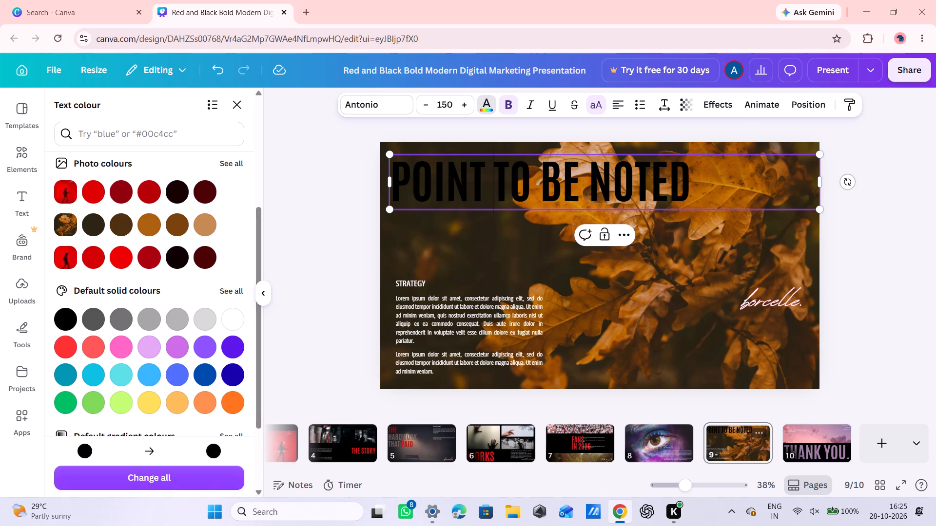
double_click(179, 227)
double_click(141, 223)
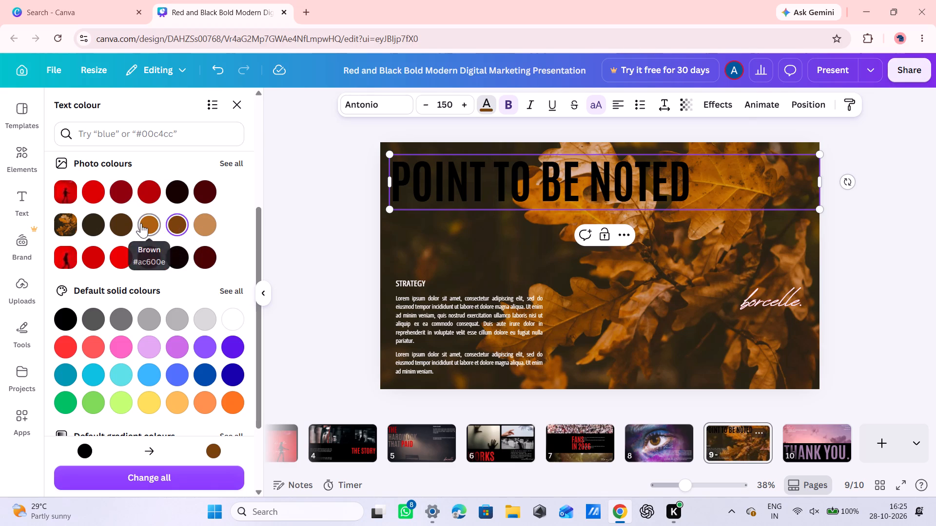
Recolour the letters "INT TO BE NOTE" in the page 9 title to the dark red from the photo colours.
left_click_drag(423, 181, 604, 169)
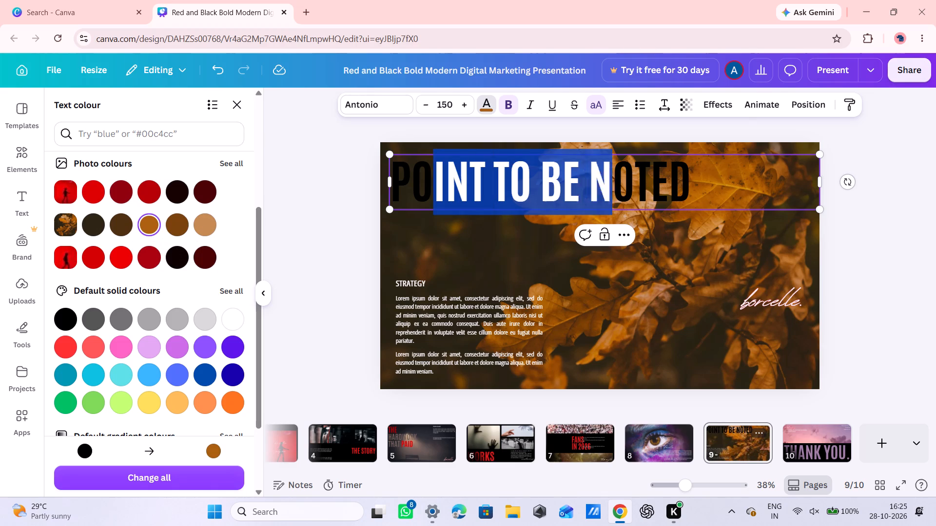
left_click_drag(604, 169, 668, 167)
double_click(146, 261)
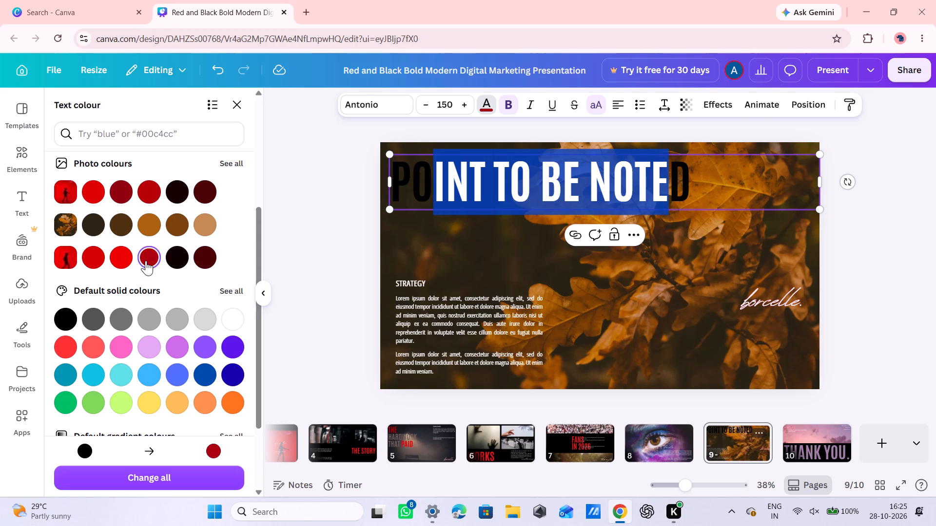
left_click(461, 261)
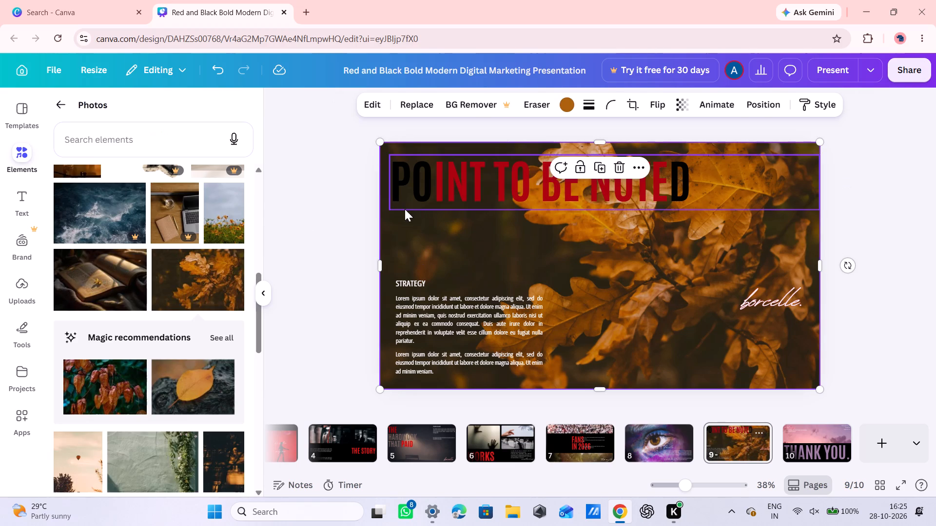
Recolour "OINT TO BE NOTED" in the page 9 title to the darker brown from the autumn leaves photo's colours.
double_click(411, 191)
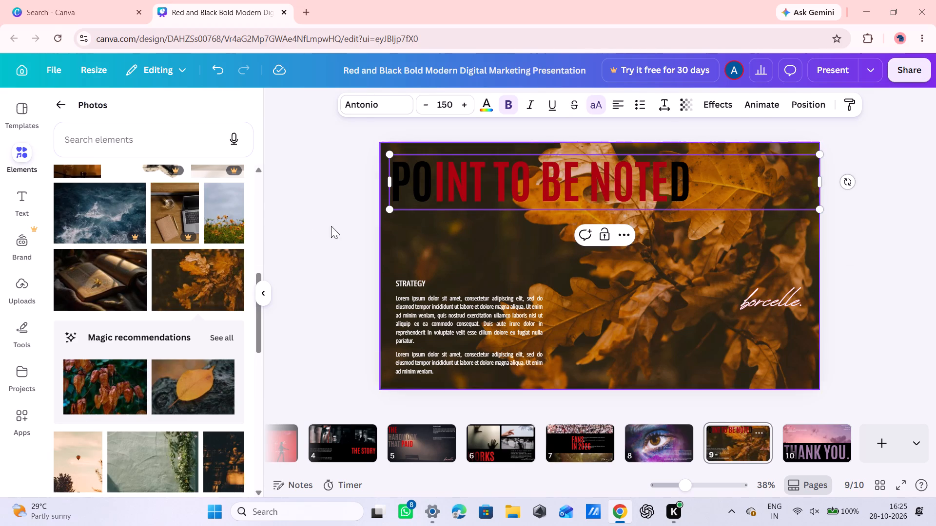
left_click(486, 101)
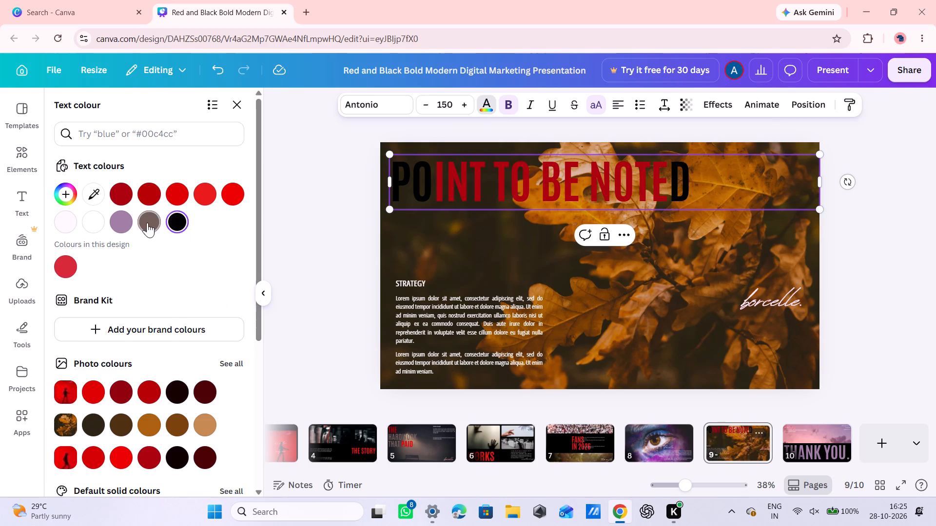
left_click(147, 223)
scroll(164, 305, "down", 2)
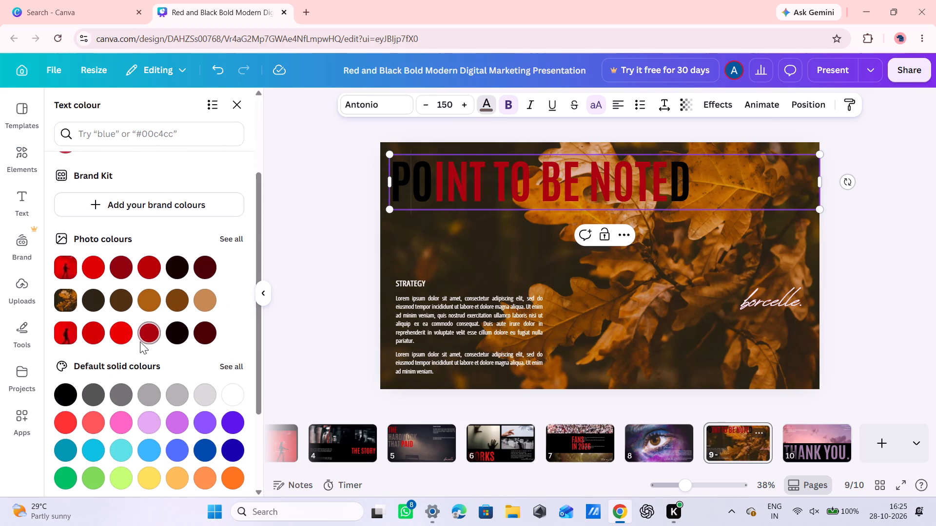
left_click(140, 342)
left_click_drag(404, 175, 682, 174)
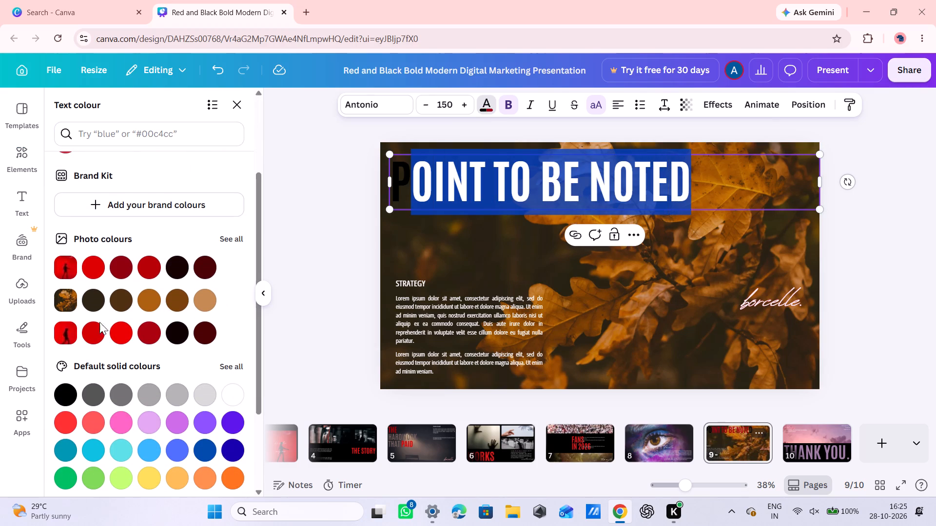
left_click(181, 298)
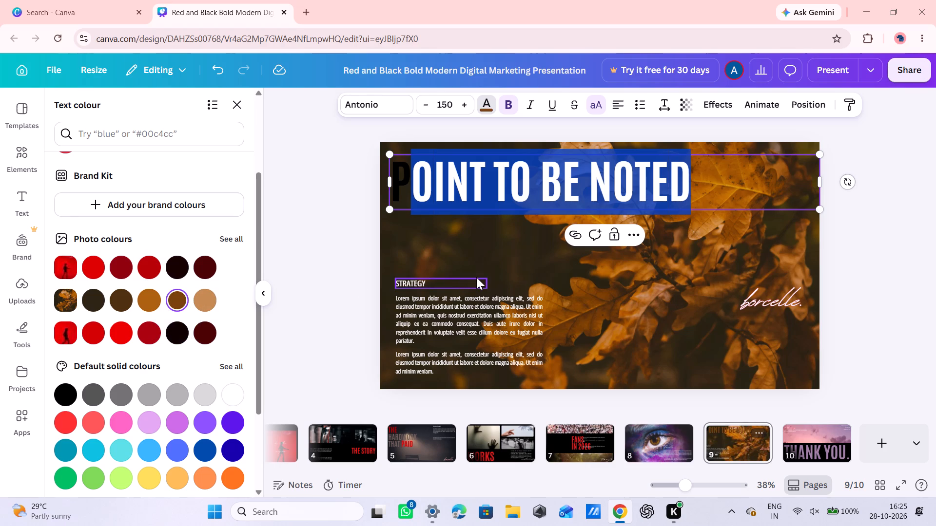
left_click(468, 257)
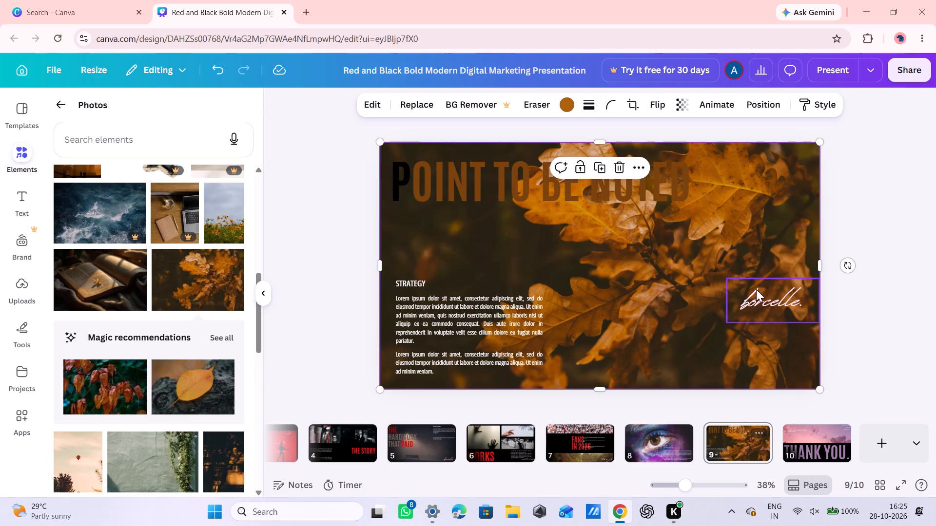
Replace the first STRATEGY paragraph with "his journey is inspirational to all of us and we should take the best part from his life and implement".
scroll(643, 276, "up", 1)
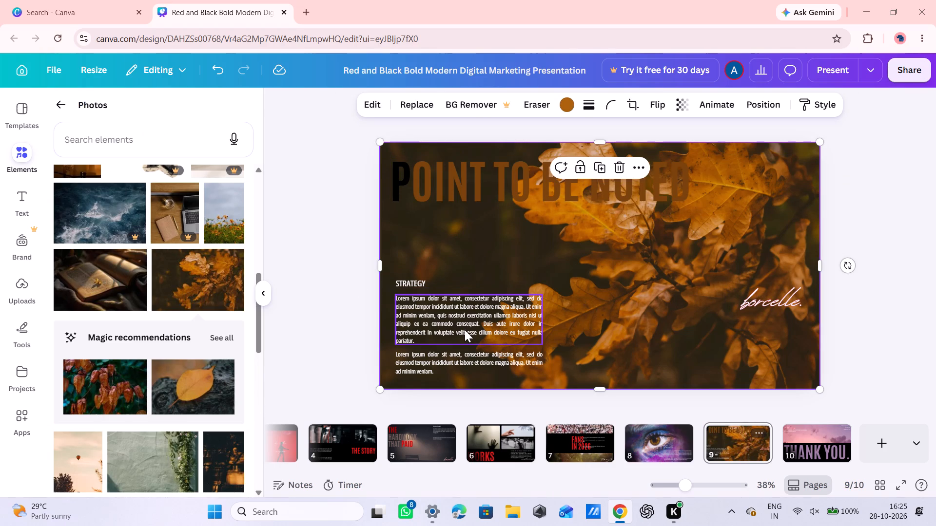
double_click(466, 330)
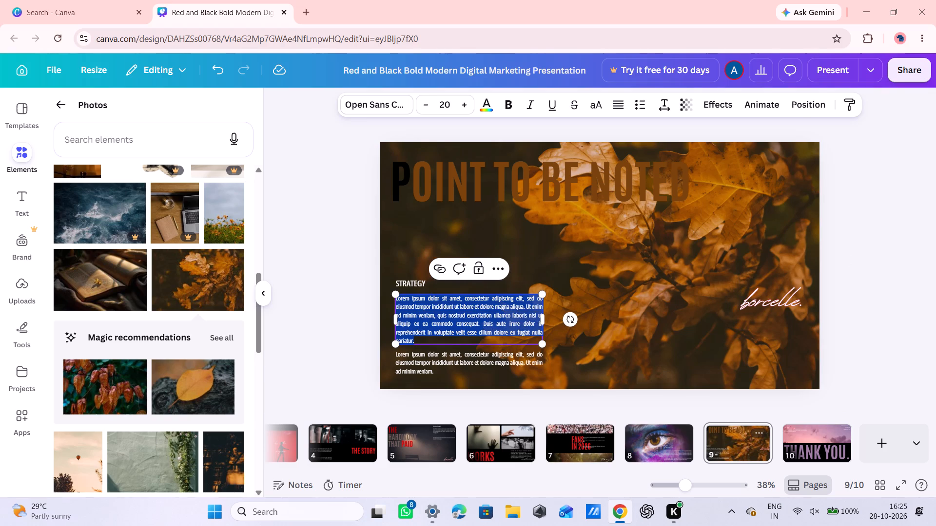
key("BackSpace")
type("his journey is")
key("space")
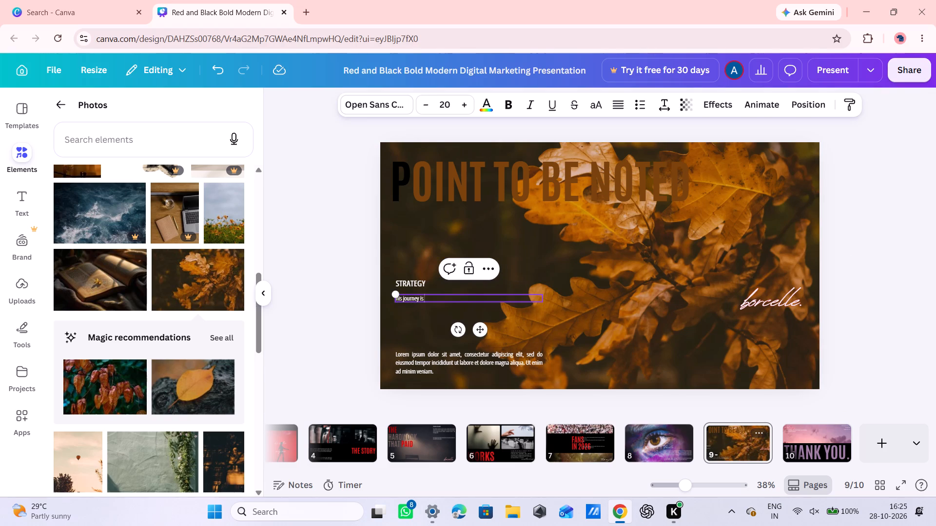
type("inspirational to all of us")
key("space")
type("and we should take the best part from h")
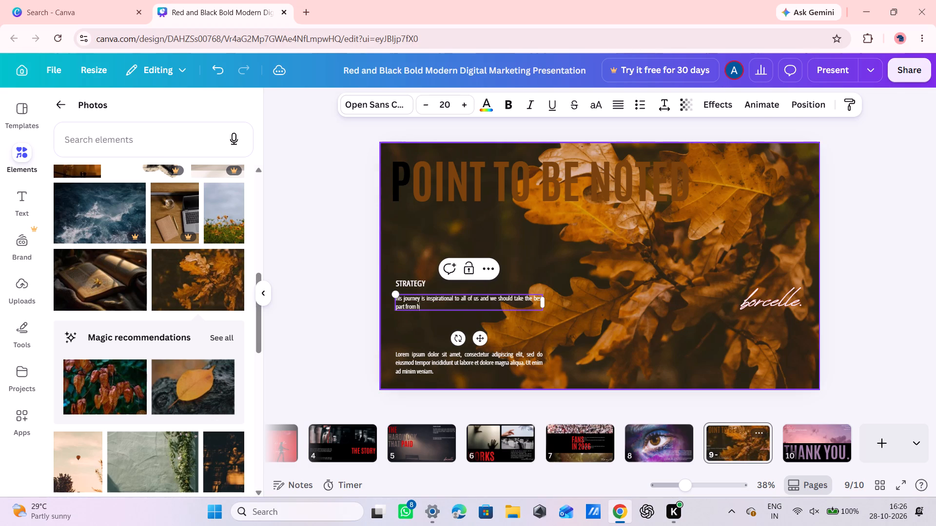
type("is life and implement")
key("space")
Complete the paragraph with "them in a good way in our lives and remember that god is with us and and with our tough times comes success.".
type("them in a")
key("space")
type("good way")
key("space")
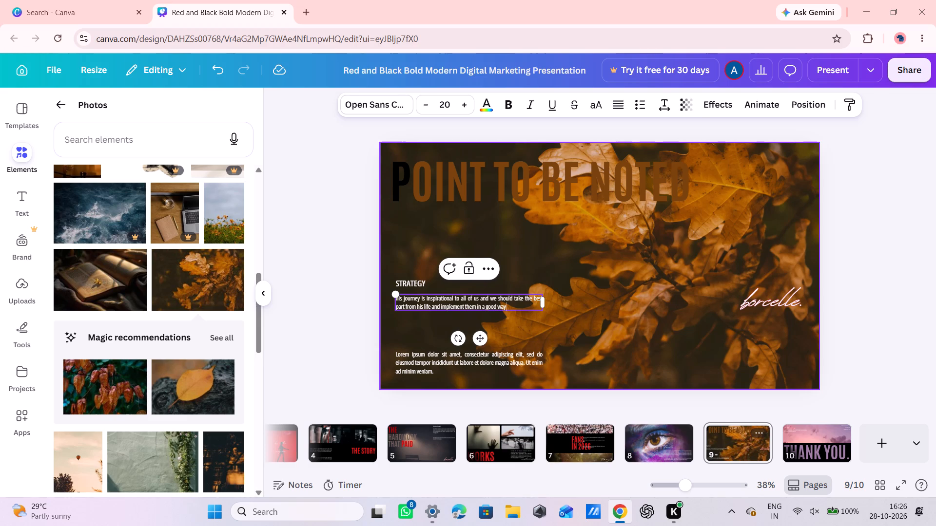
type("in our lives")
key("space")
type("and reme")
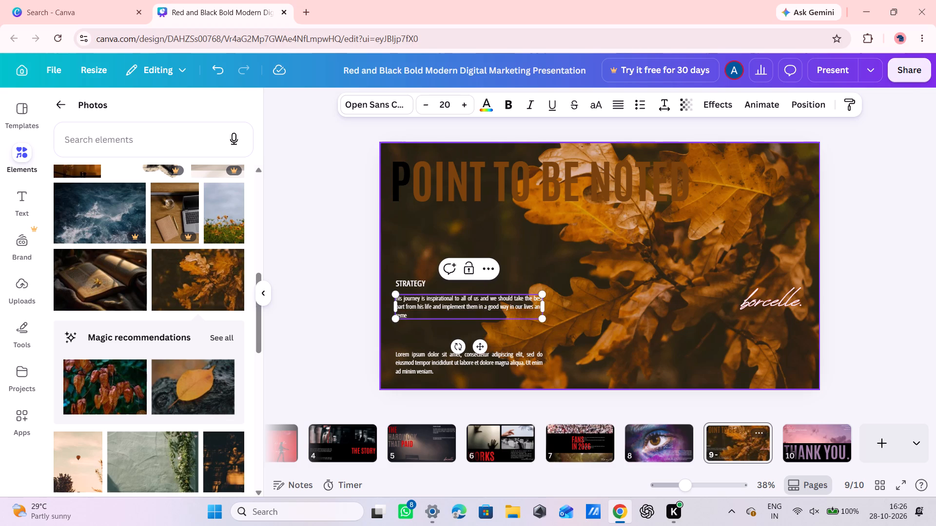
type("mber that god is with us and an")
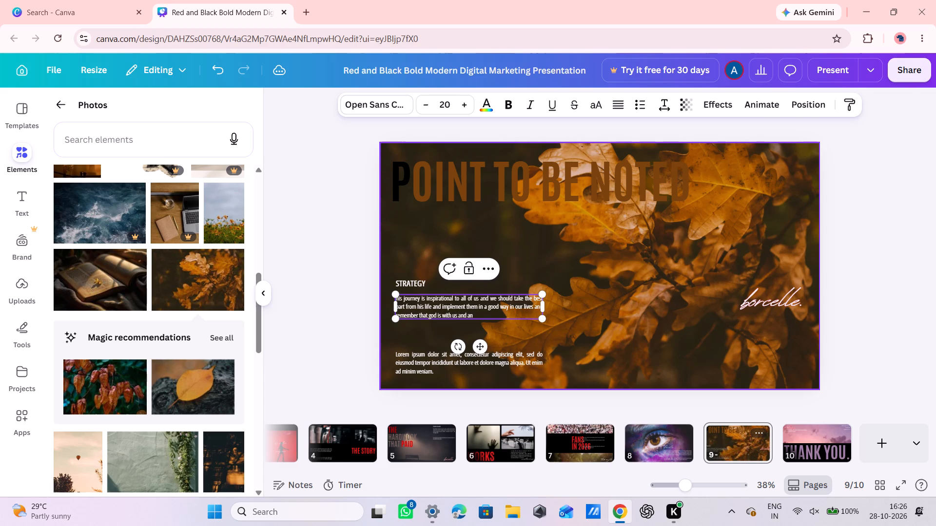
type("d")
key("space")
type("with our tough times")
key("space")
type("comes")
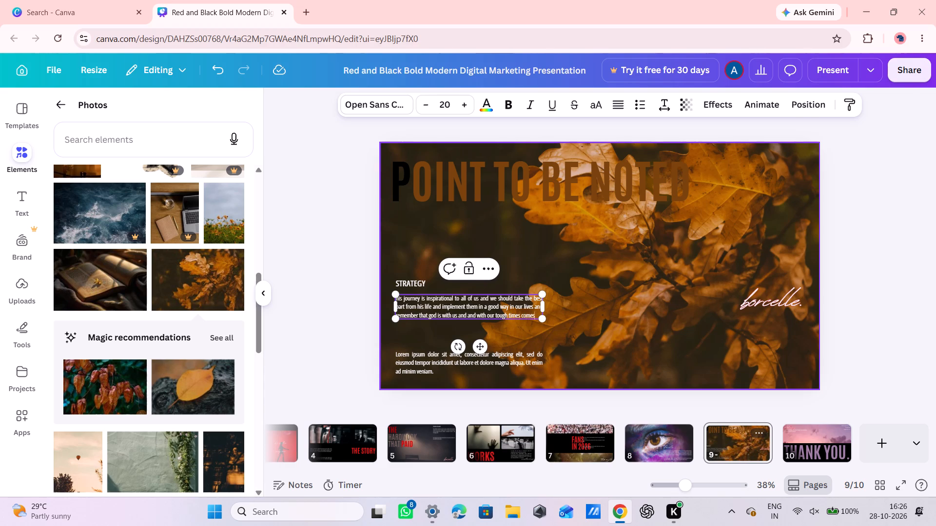
key("space")
type("success")
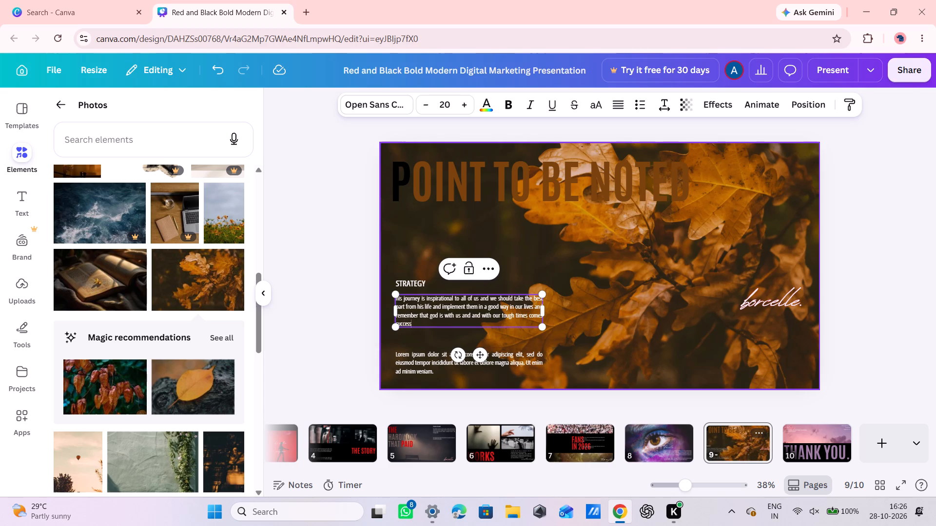
key("period")
left_click(603, 317)
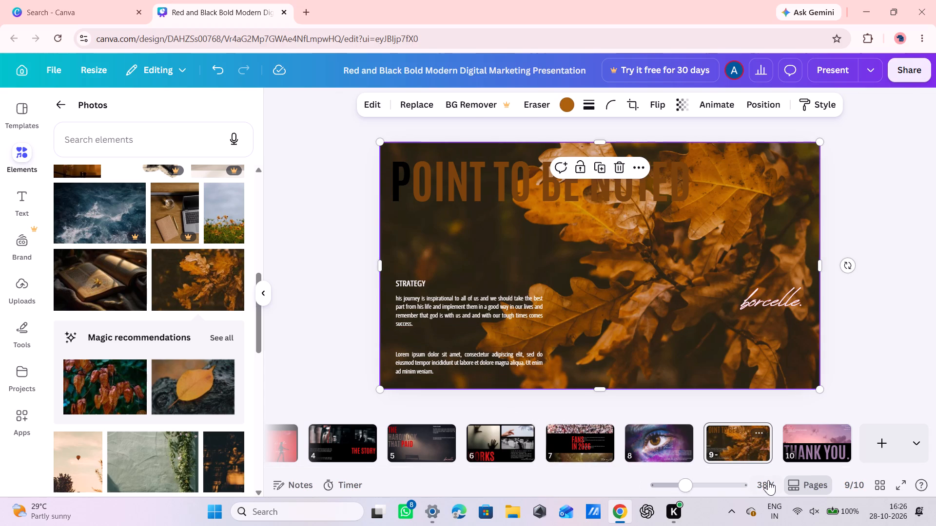
Review the cover and pages 2 to 4, finishing on the IMPORTANCE page.
scroll(353, 430, "right", 6)
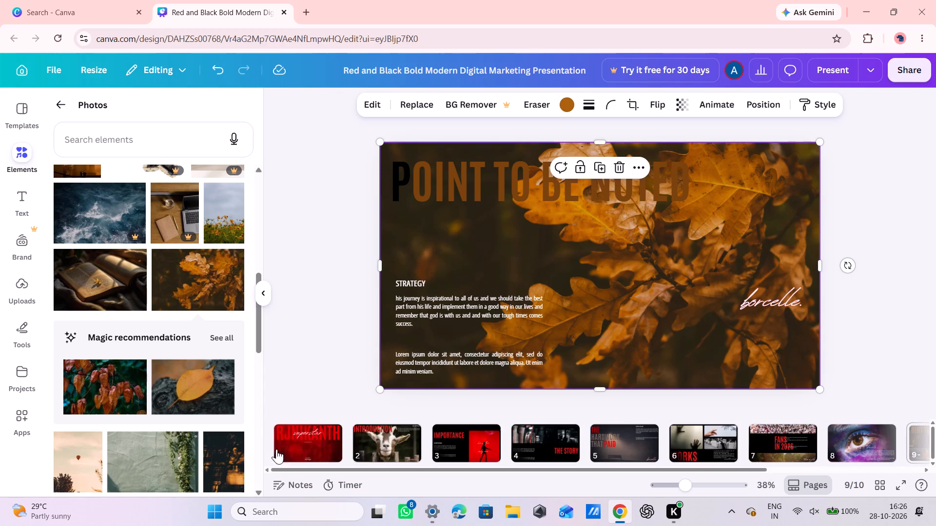
left_click(309, 446)
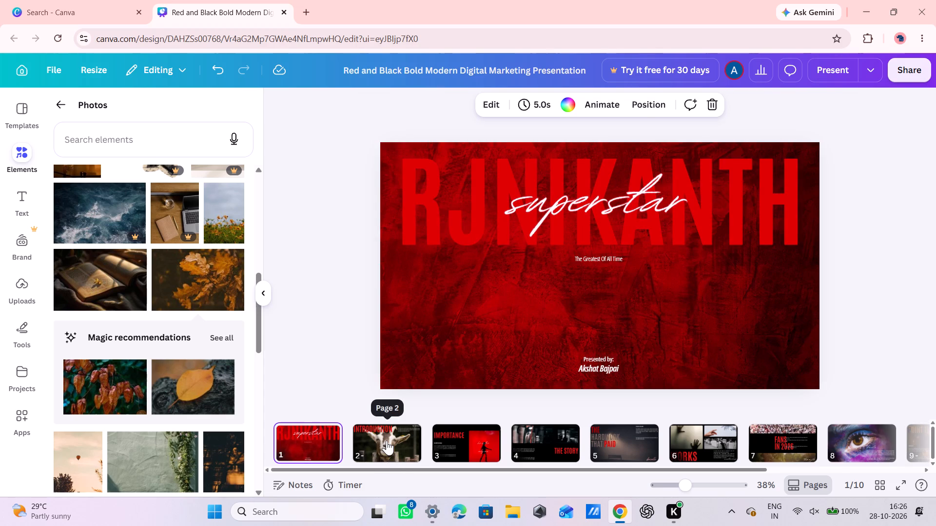
left_click(387, 440)
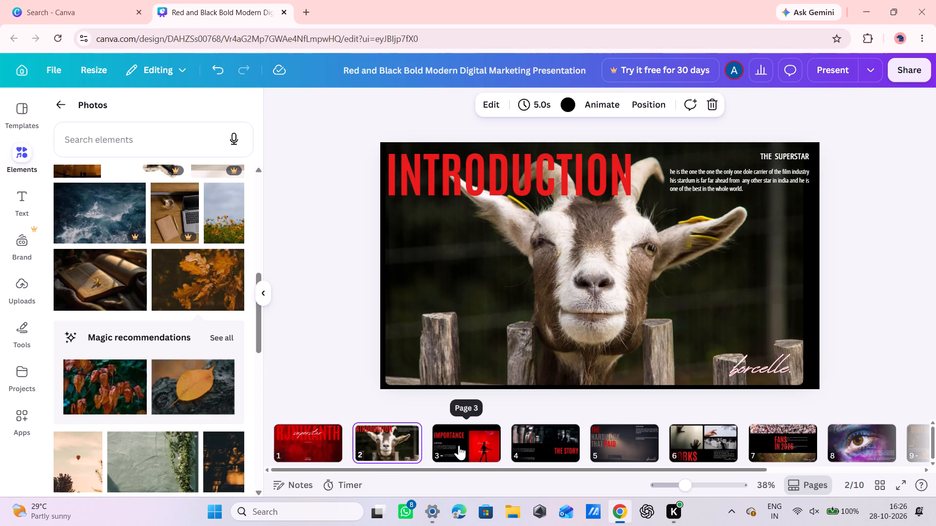
left_click(459, 445)
left_click(542, 447)
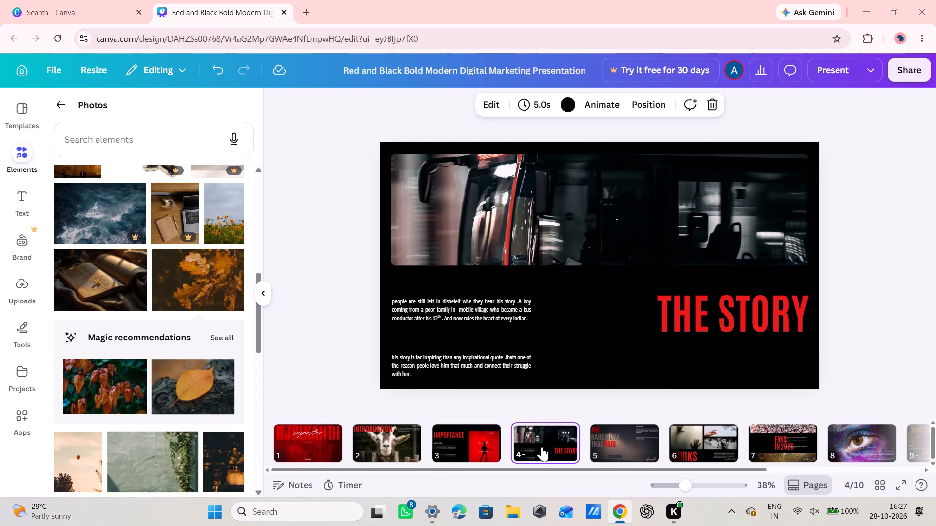
left_click(474, 445)
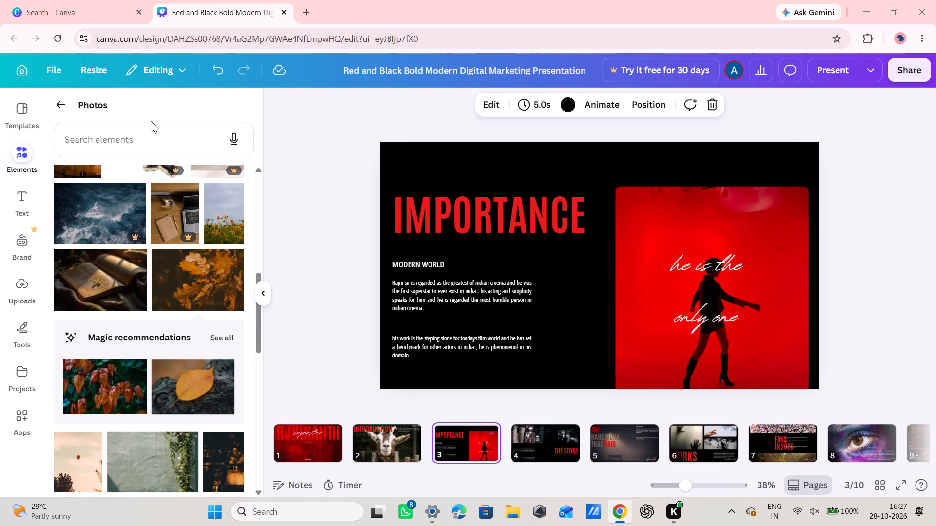
Search photos for "legend", fill page 3's picture frame with the rearing unicorn silhouette at sunset, and delete the spare copy.
left_click(143, 134)
key("space")
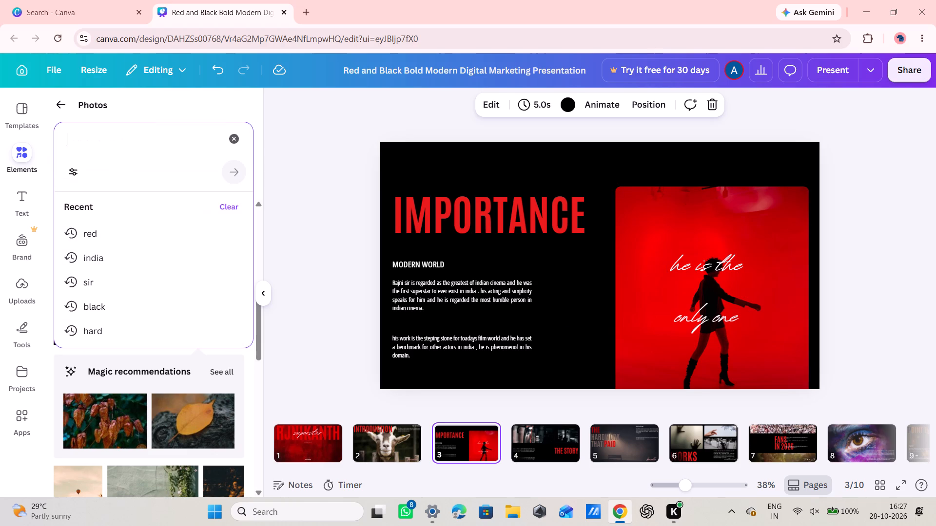
key("BackSpace")
key("BackSpace")
type("legend")
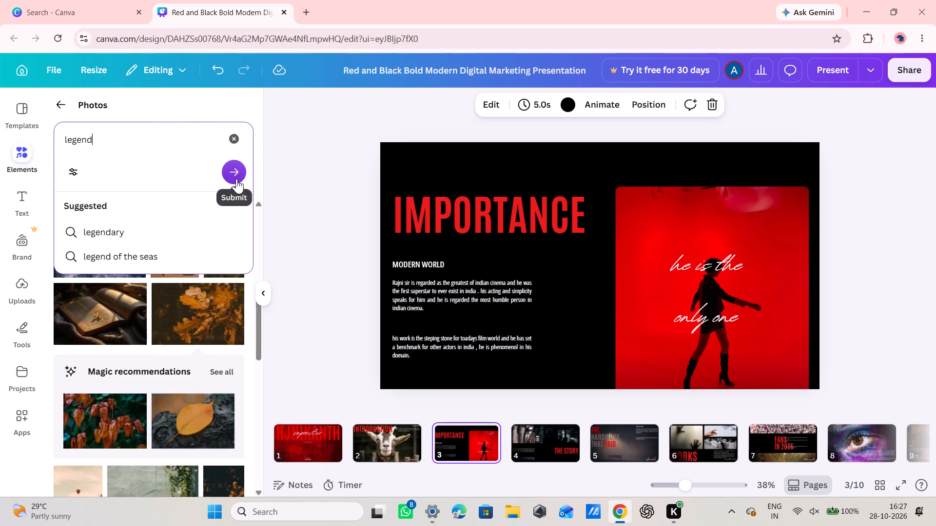
left_click(236, 179)
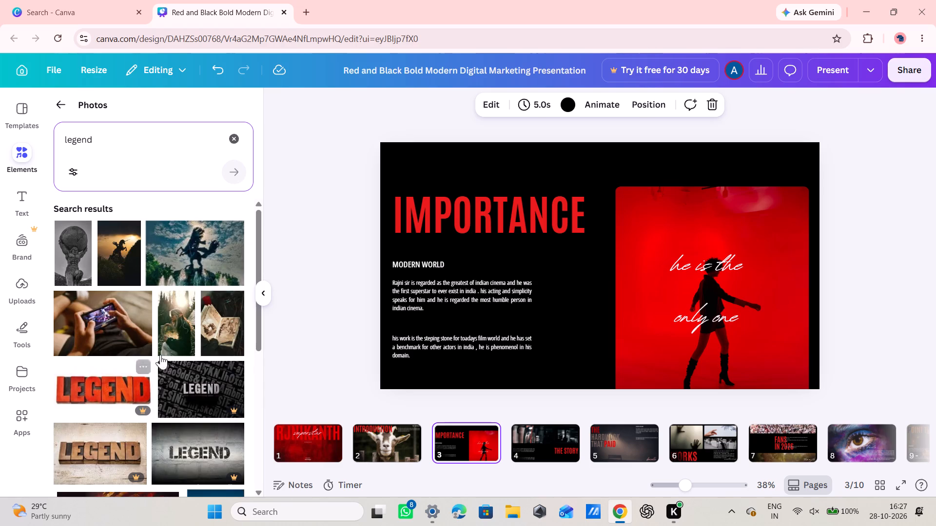
scroll(175, 334, "down", 1)
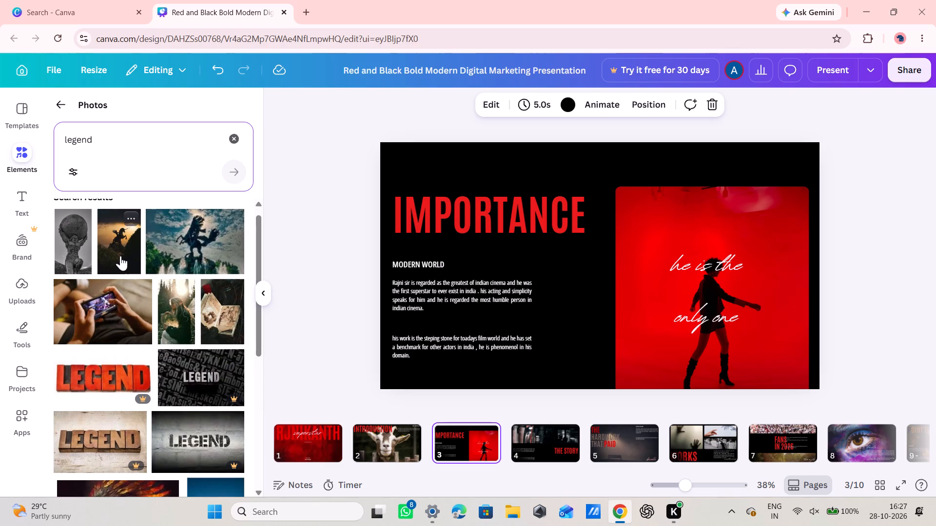
double_click(120, 256)
left_click_drag(565, 301, 624, 316)
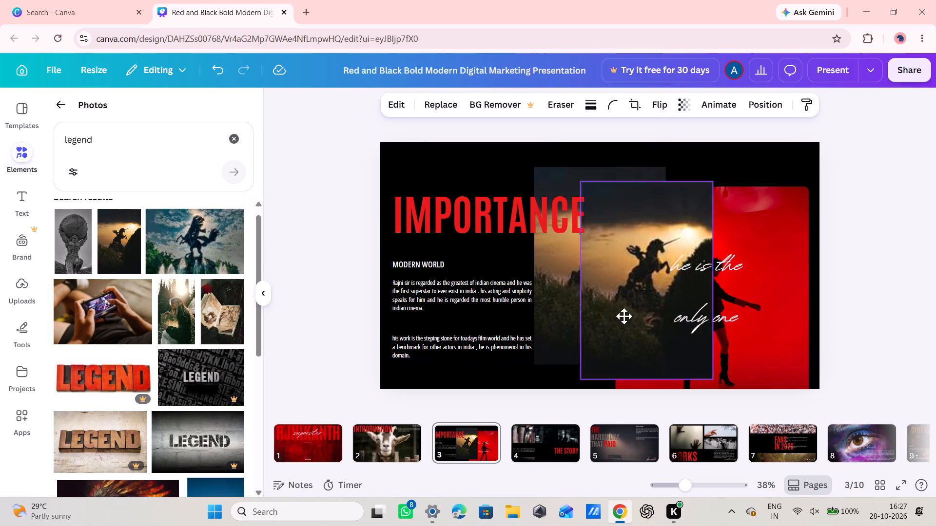
left_click_drag(624, 316, 664, 324)
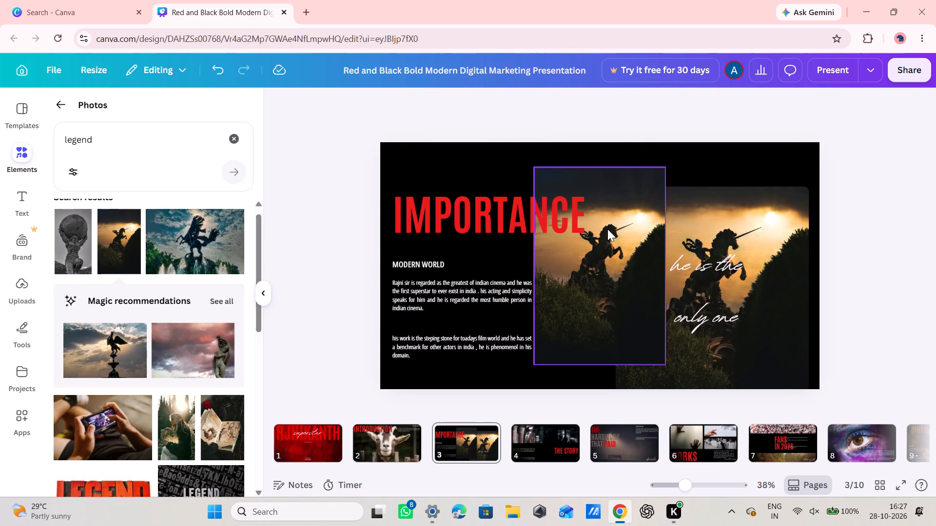
left_click(607, 229)
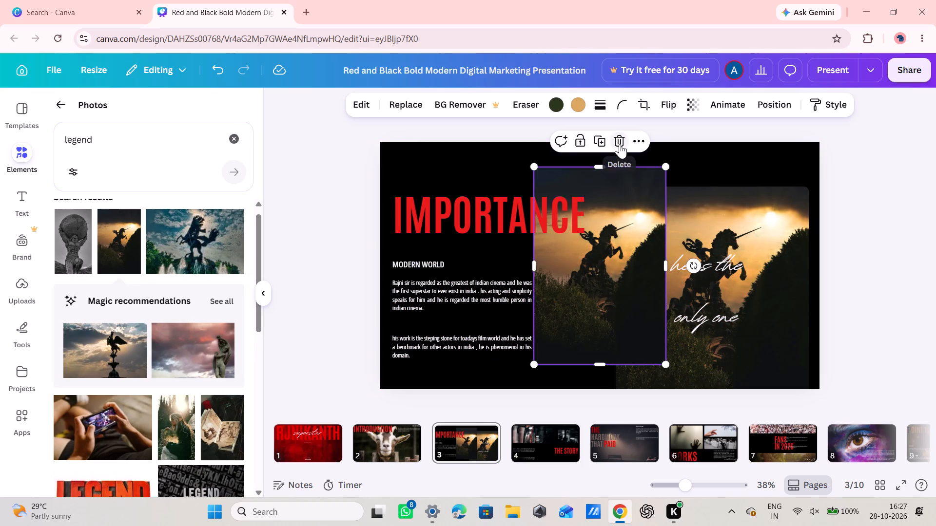
left_click(620, 144)
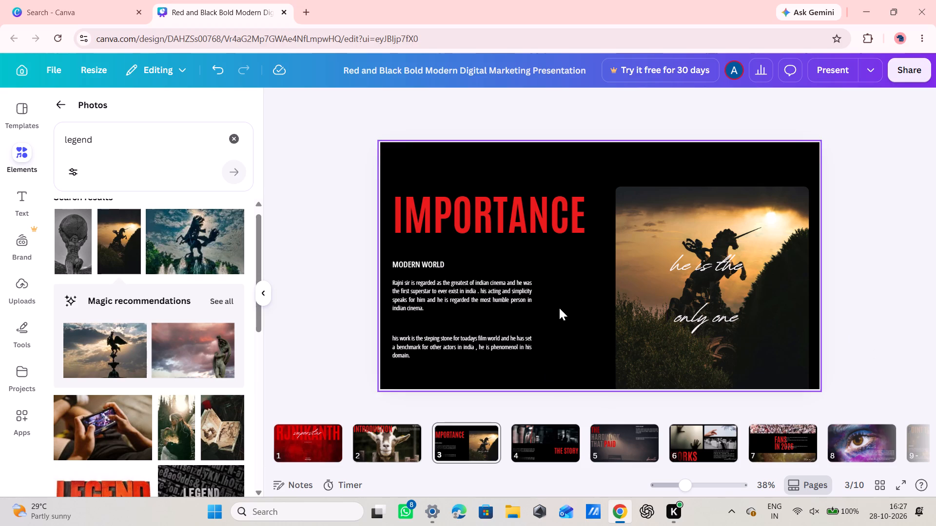
Recolour the IMPORTANCE title on page 3 to the lightest grey of the default solid colours.
left_click(504, 223)
left_click(491, 97)
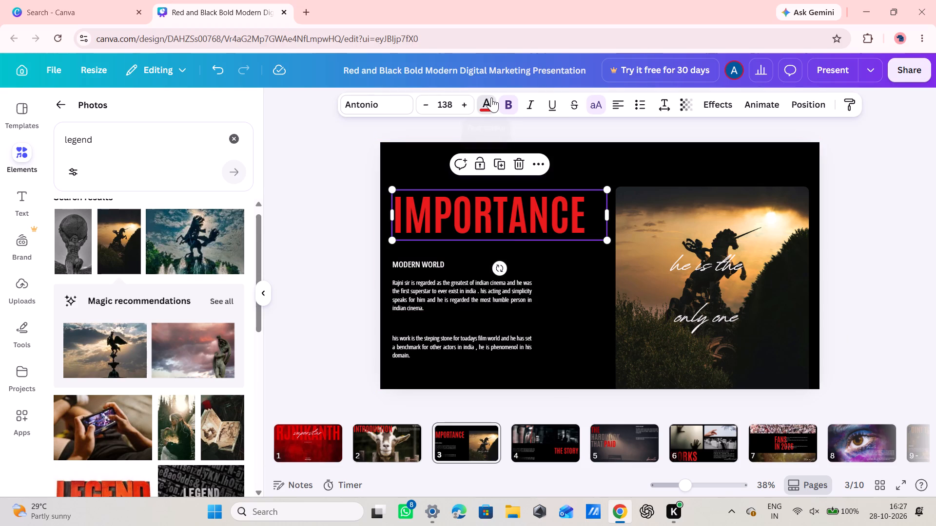
left_click(181, 221)
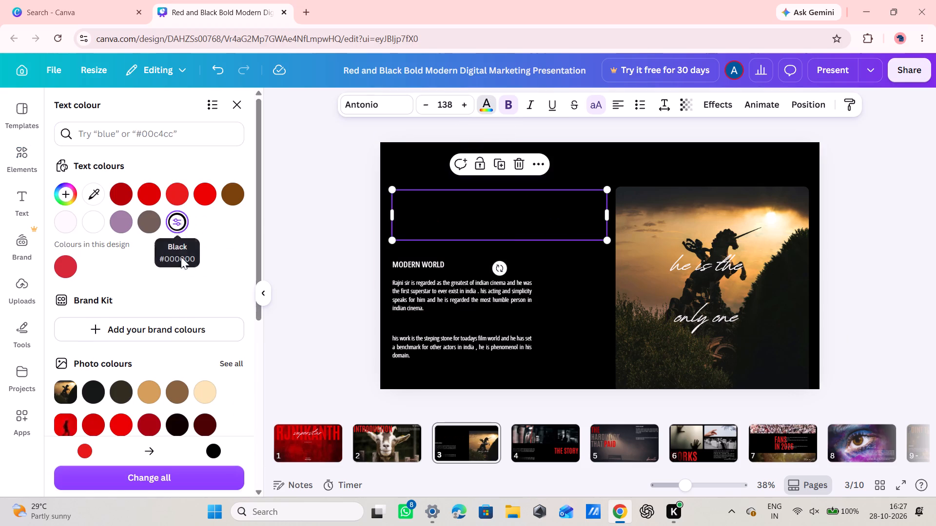
scroll(181, 283, "down", 3)
left_click(177, 338)
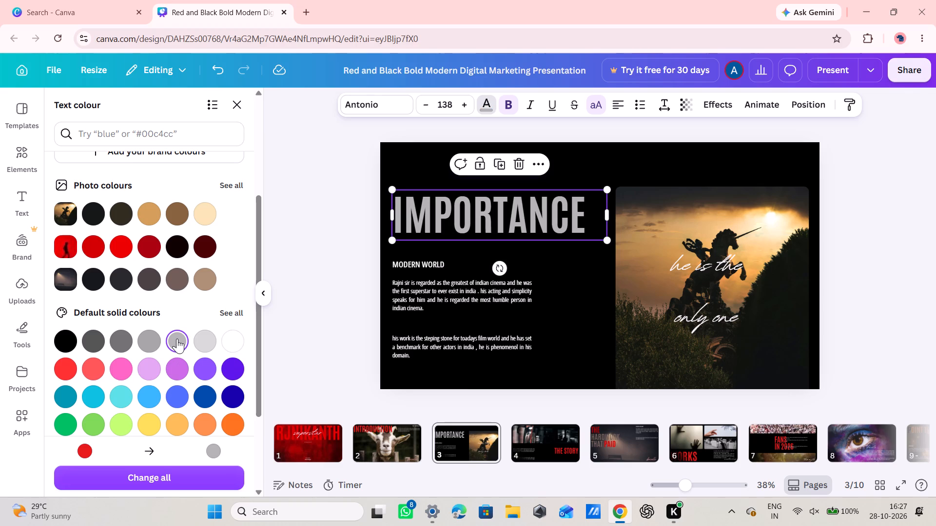
left_click(197, 342)
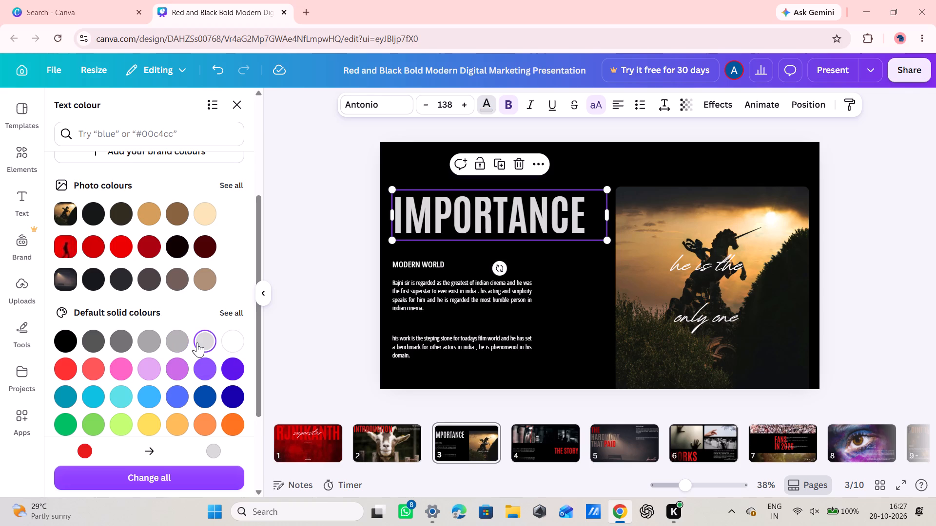
left_click(328, 231)
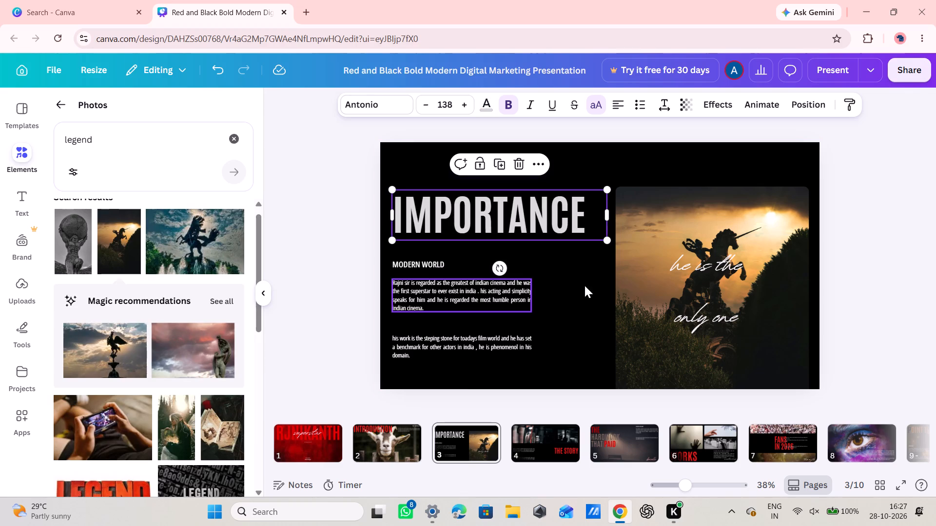
left_click(554, 270)
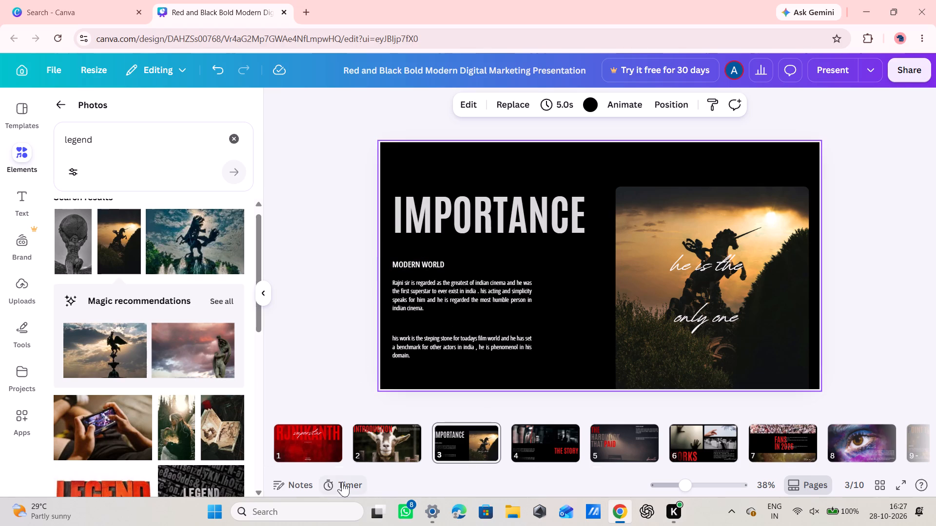
Review the presentation from the cover through to the THANK YOU page, checking for remaining template text.
left_click(301, 441)
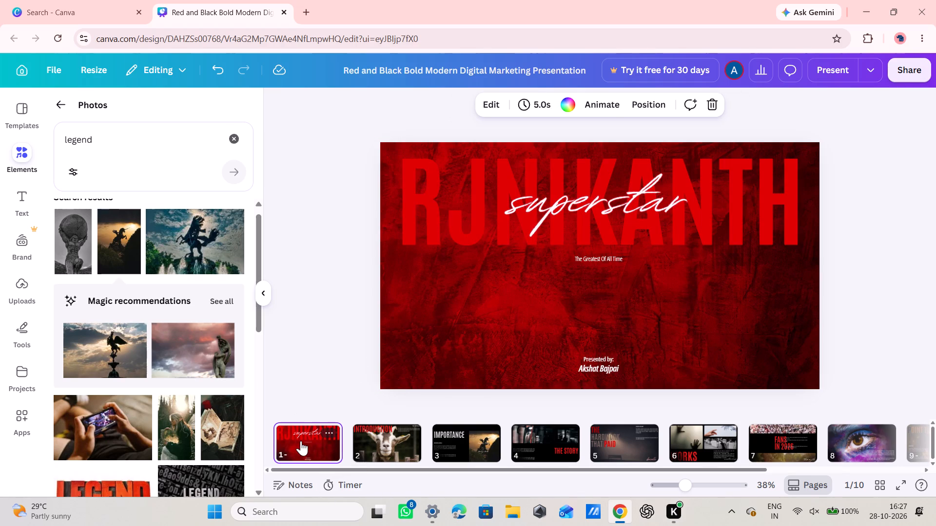
left_click(388, 444)
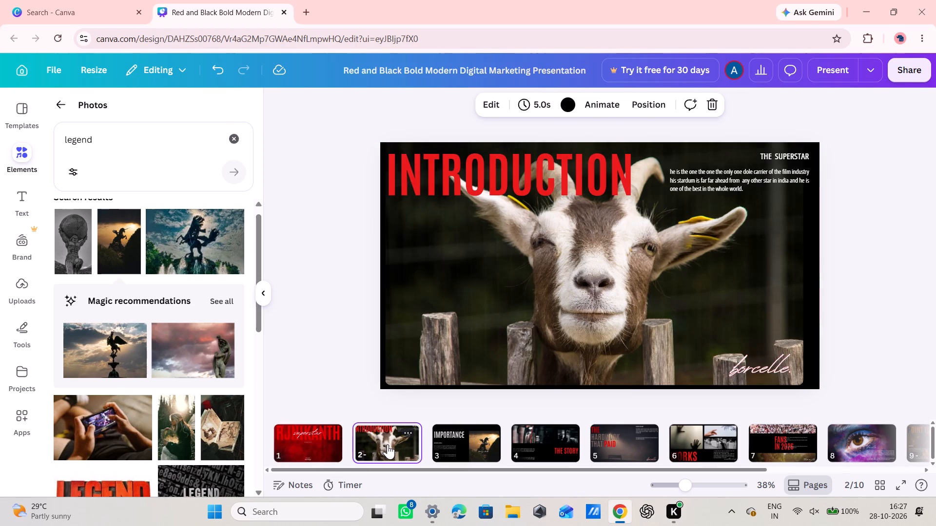
left_click(462, 438)
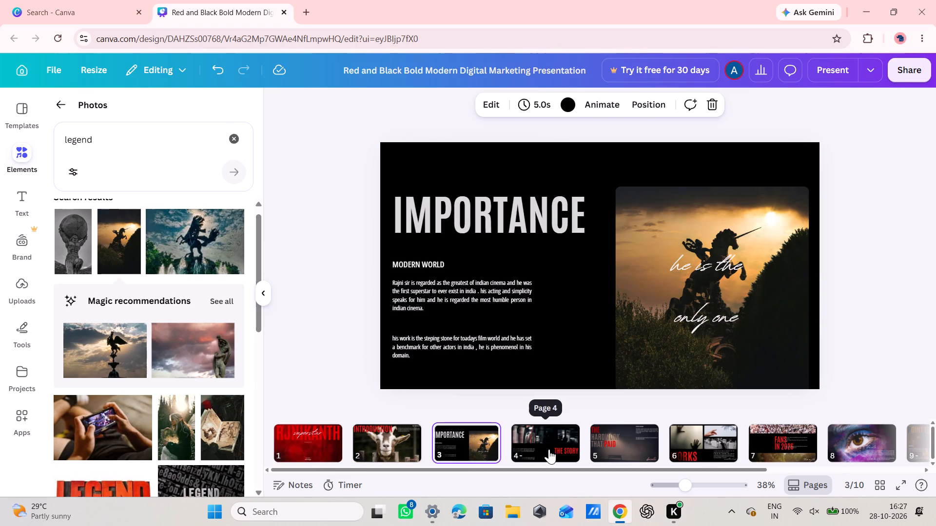
left_click(549, 449)
left_click(610, 452)
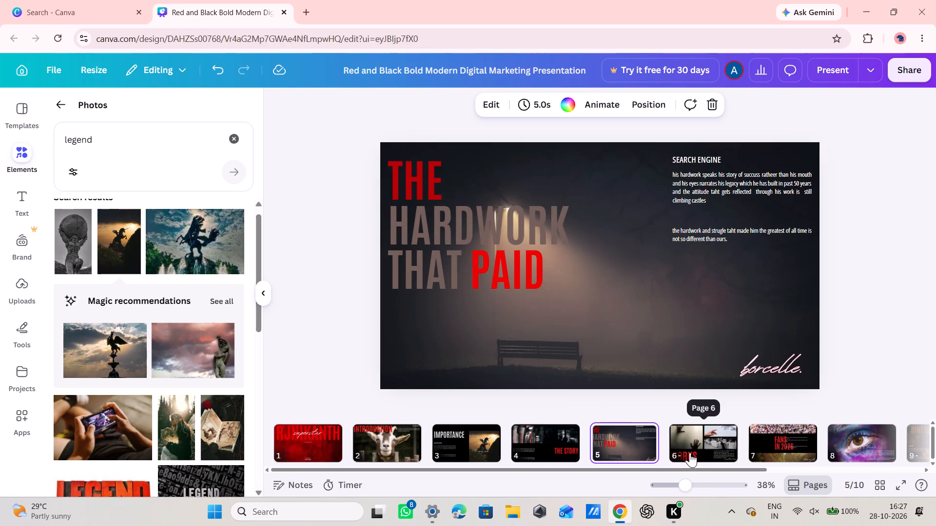
left_click(690, 452)
left_click(774, 451)
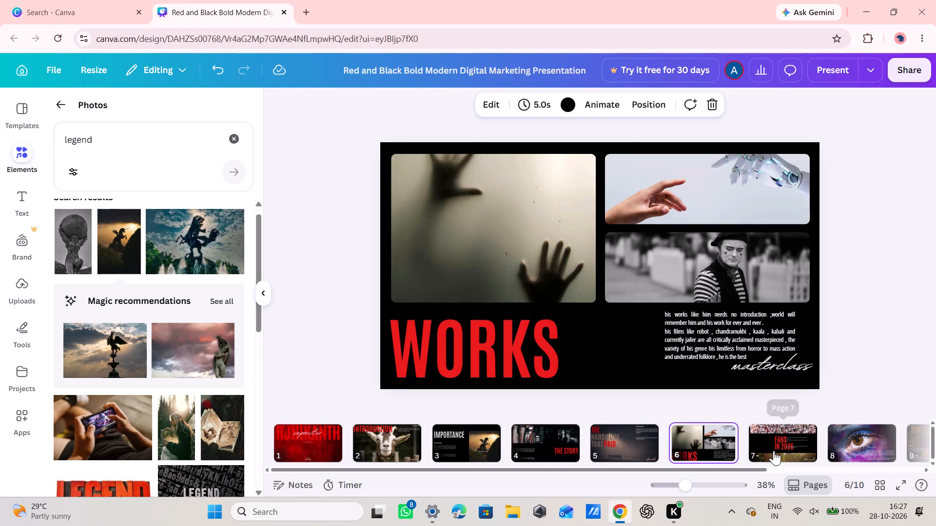
left_click(847, 446)
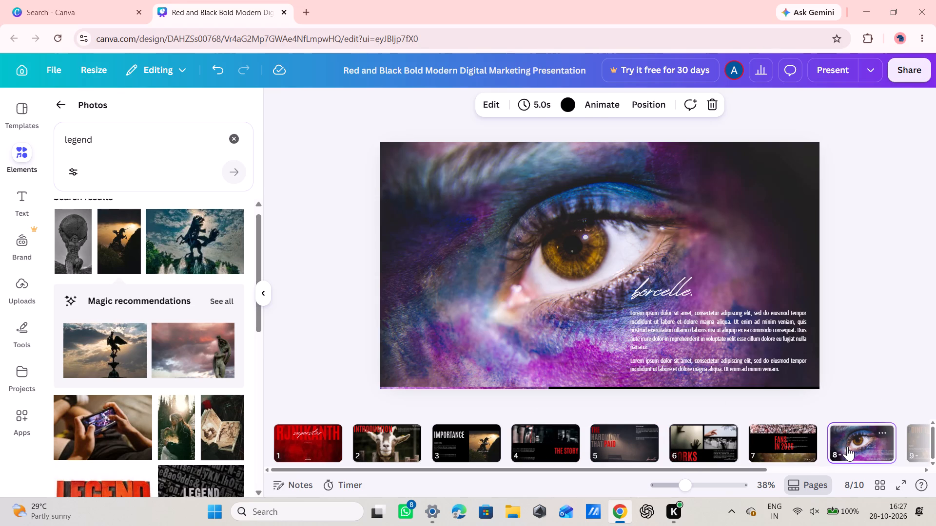
scroll(738, 432, "left", 3)
left_click(740, 448)
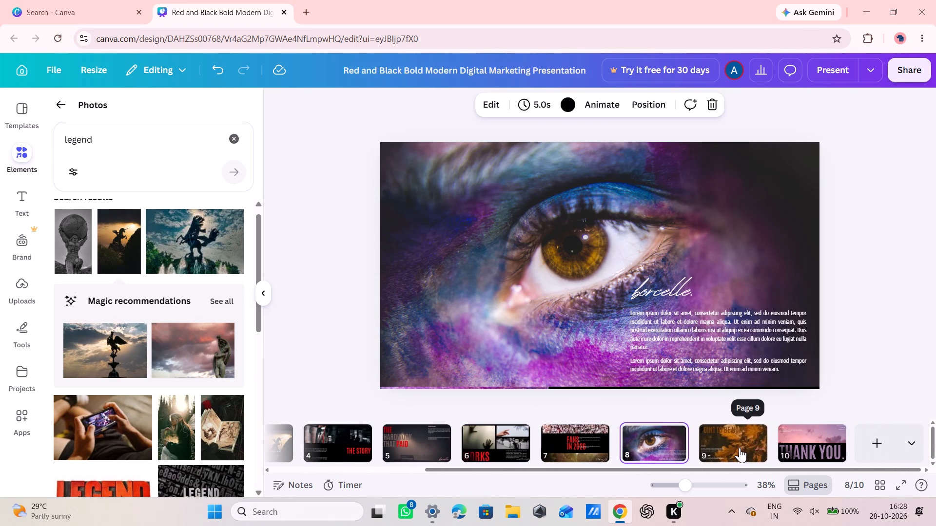
scroll(740, 448, "left", 3)
left_click(729, 432)
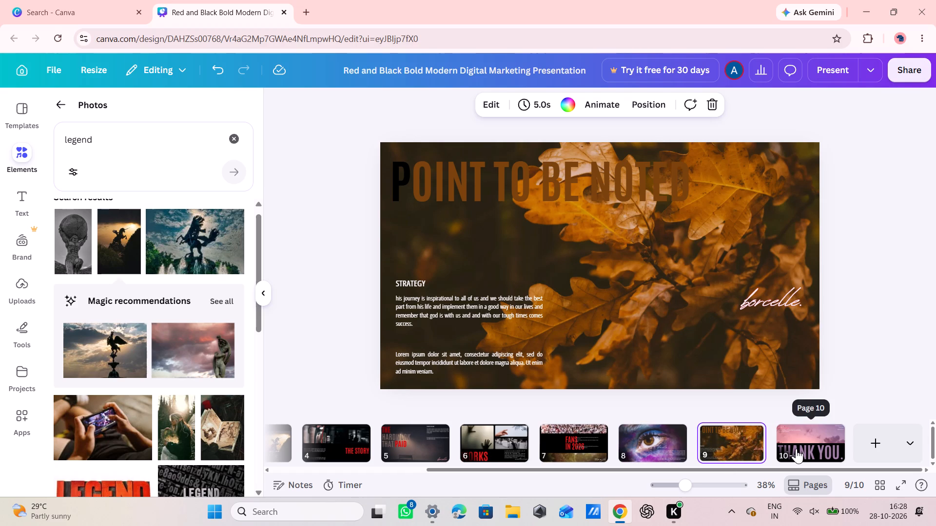
left_click(796, 449)
left_click(728, 442)
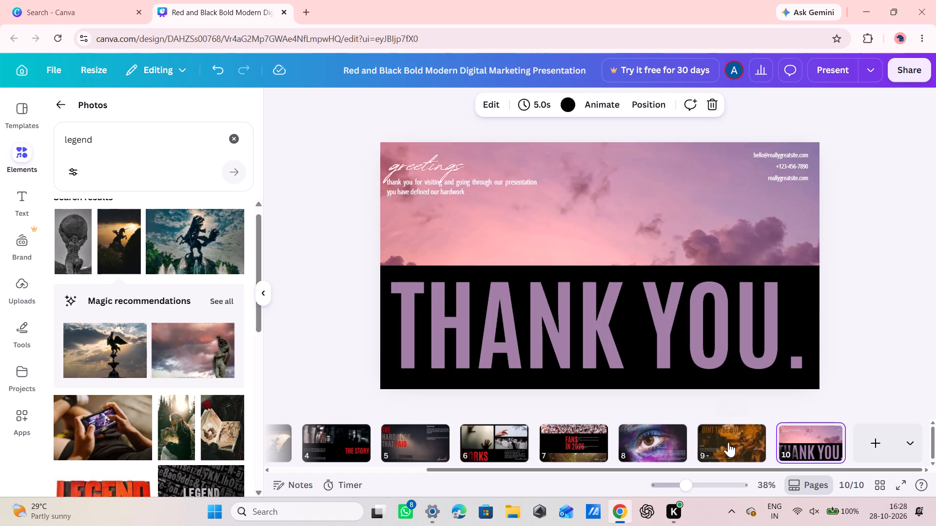
Replace the script text "borcelle." on page 8, the eye photo page, with "the art".
left_click(676, 443)
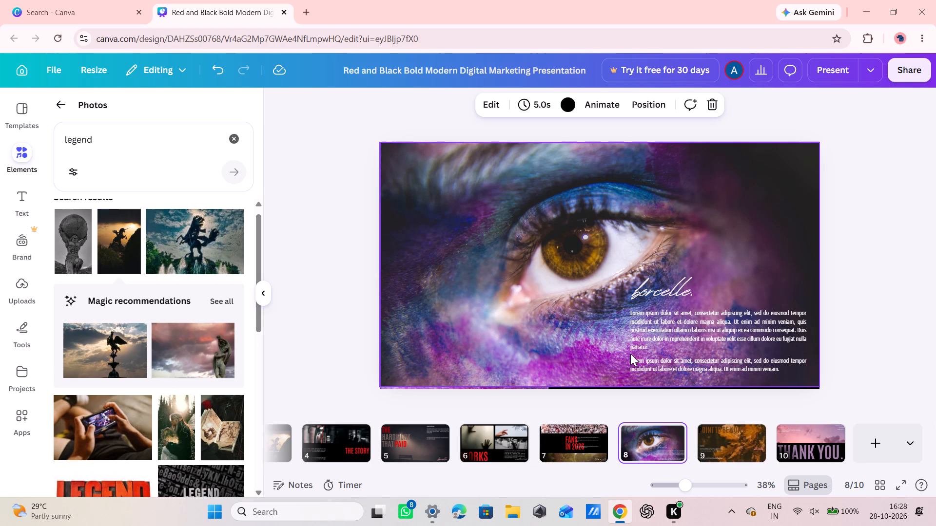
scroll(506, 394, "down", 1)
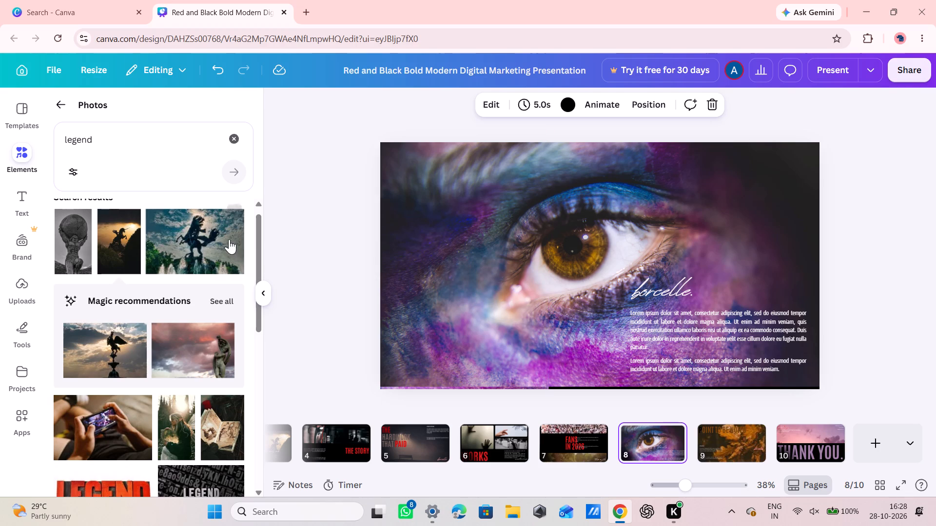
scroll(174, 276, "right", 1)
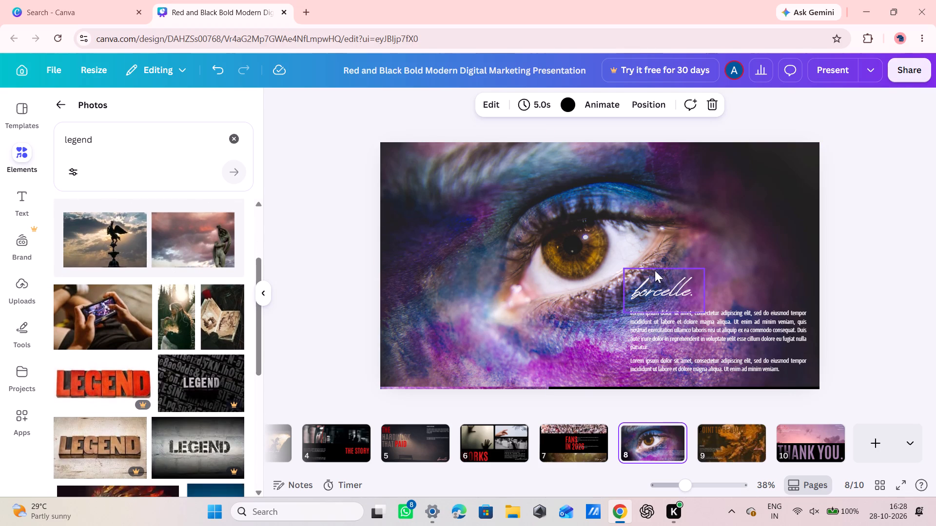
left_click(658, 283)
left_click(658, 283)
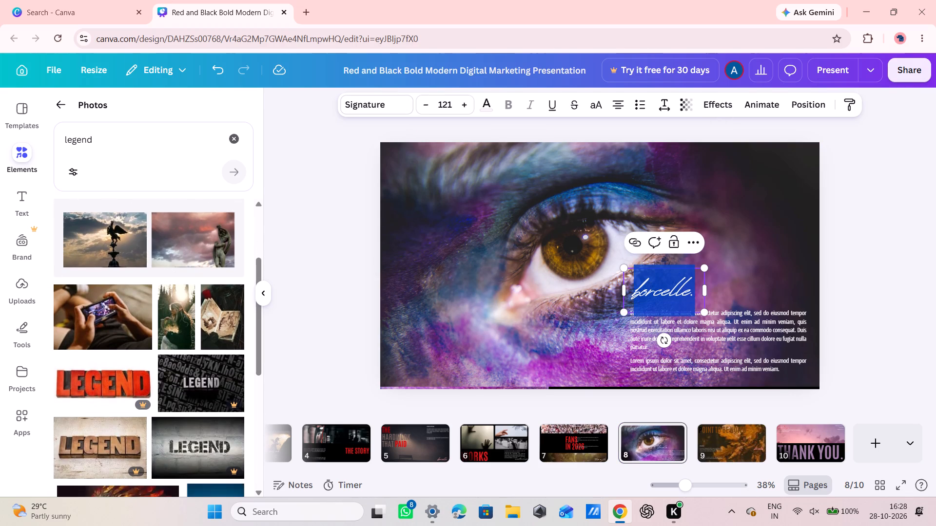
key("BackSpace")
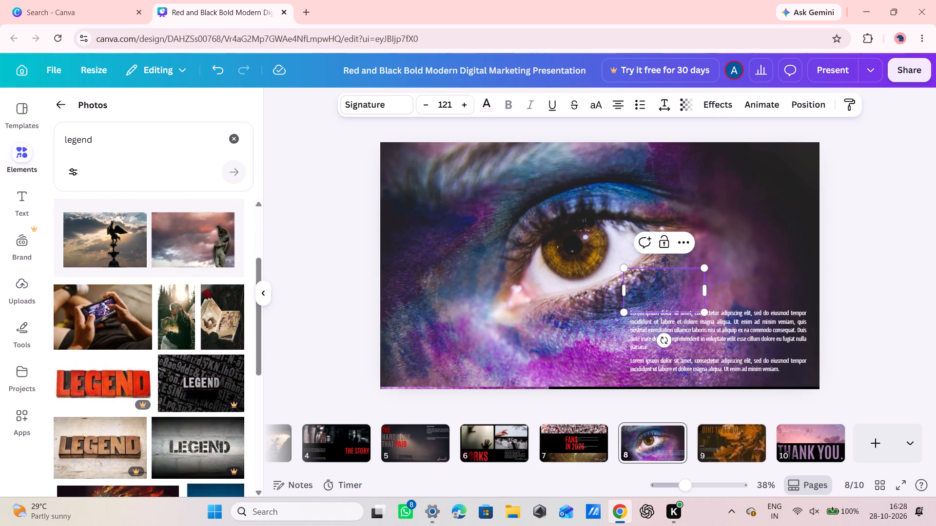
type("the art")
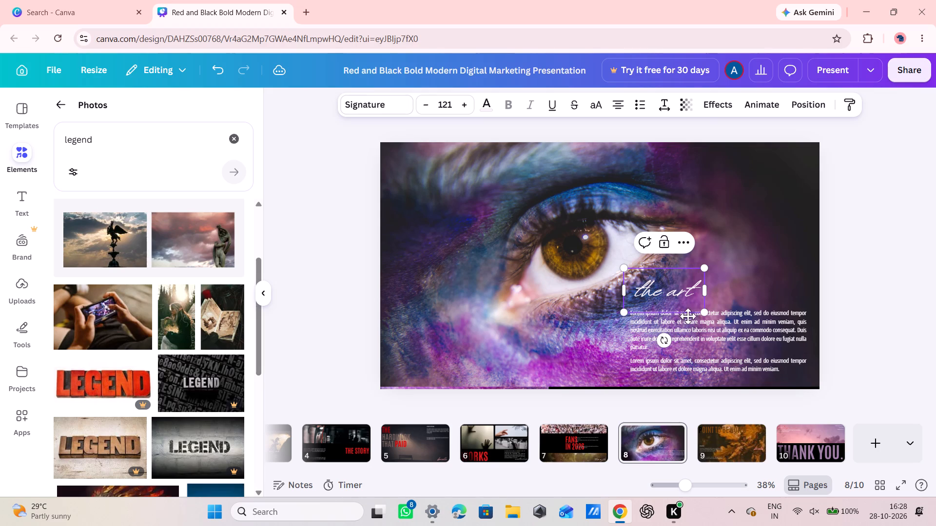
Replace page 8's first placeholder paragraph with "every artist is doing the work of gopd and art is his gift to all the human".
left_click(711, 334)
left_click(711, 334)
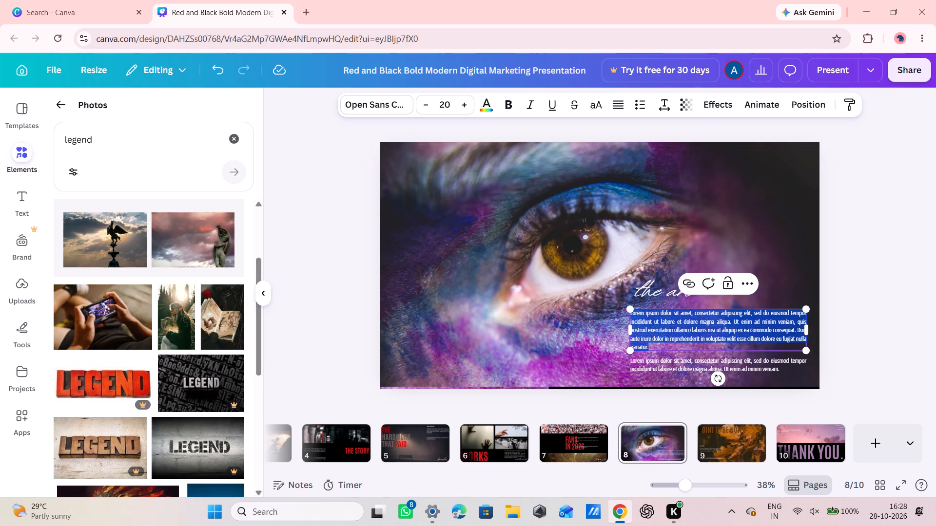
key("BackSpace")
type("every artist is")
key("space")
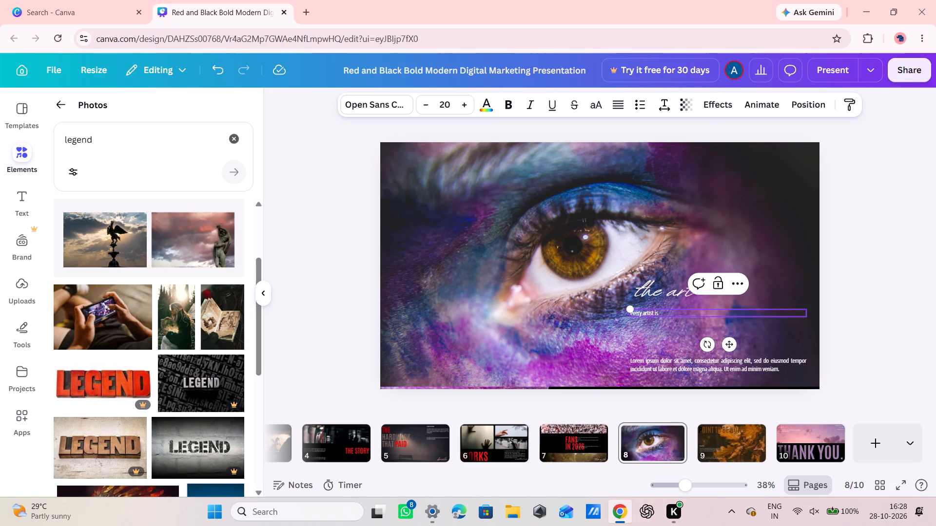
type("doing the work of gopd and")
key("space")
type("art is his gi")
key("t")
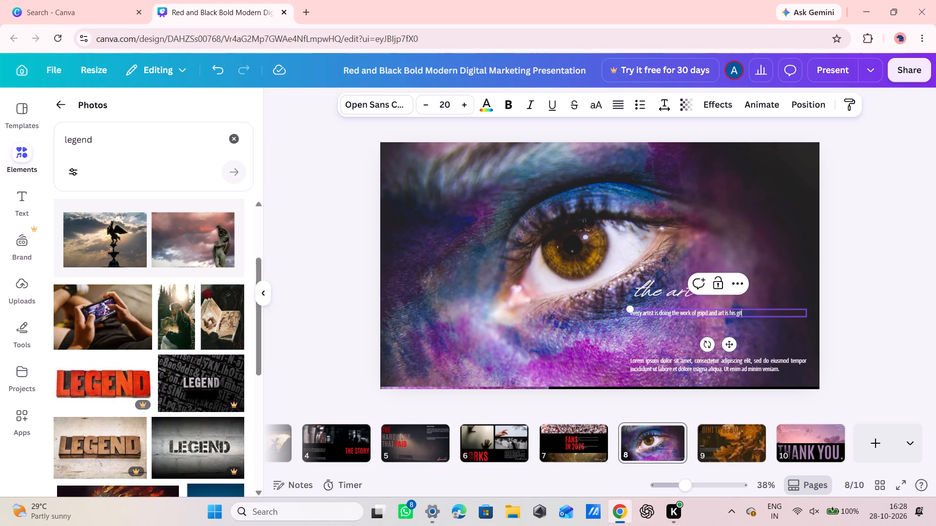
key("space")
key("BackSpace")
key("BackSpace")
type("ft")
key("space")
type("to all the human")
key("space")
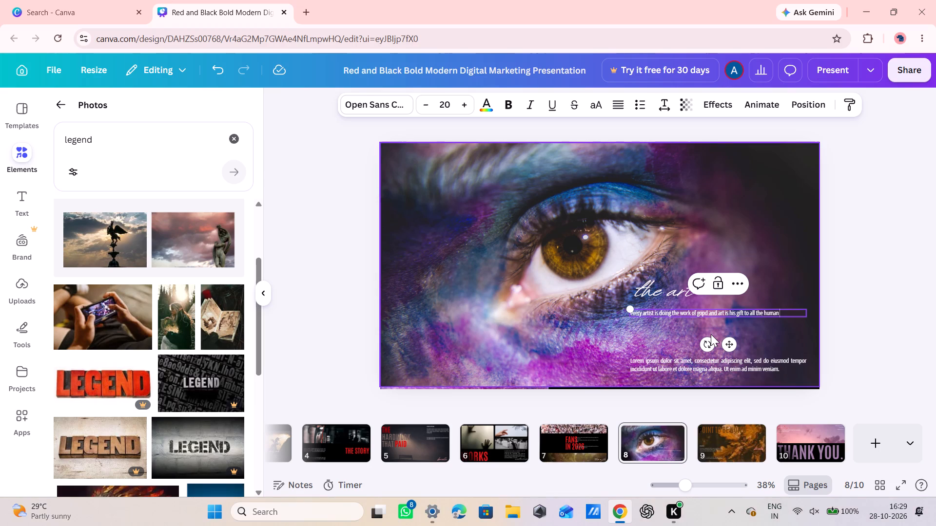
Continue the paragraph with "and we should praise it drom the bottom of our heart , like with rajni sir".
type("and e")
key("BackSpace")
type("we sh")
type("ould praise it")
key("space")
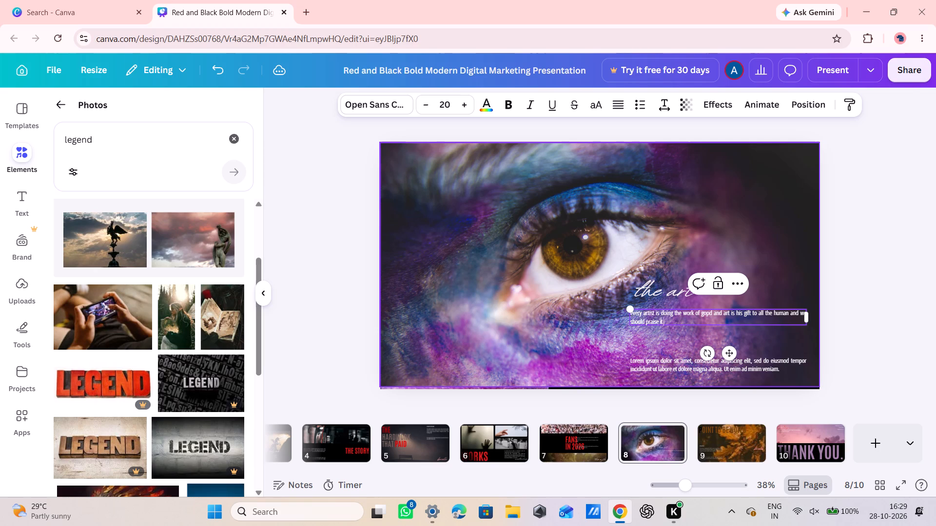
type("drom the bottom of our")
key("space")
type("heart")
key("space")
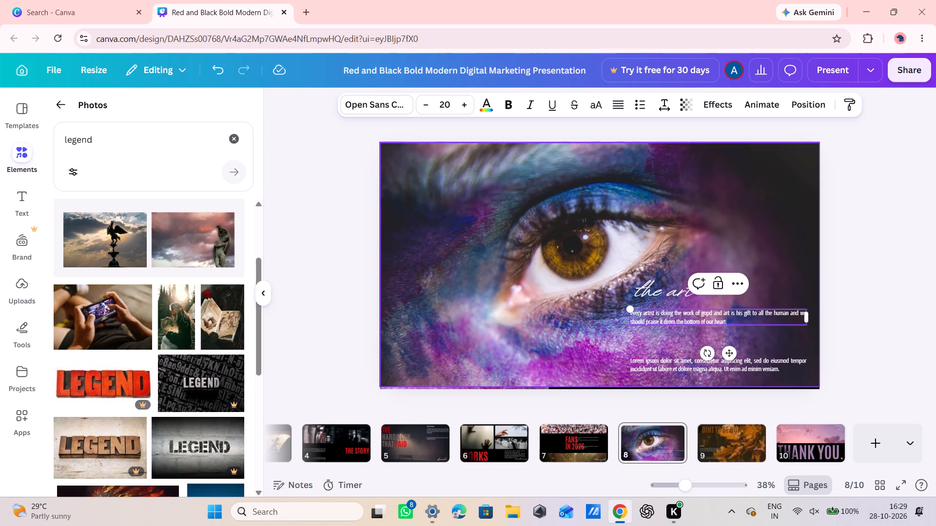
key("space")
type(", like with rajni sir")
key("space")
scroll(561, 273, "down", 1)
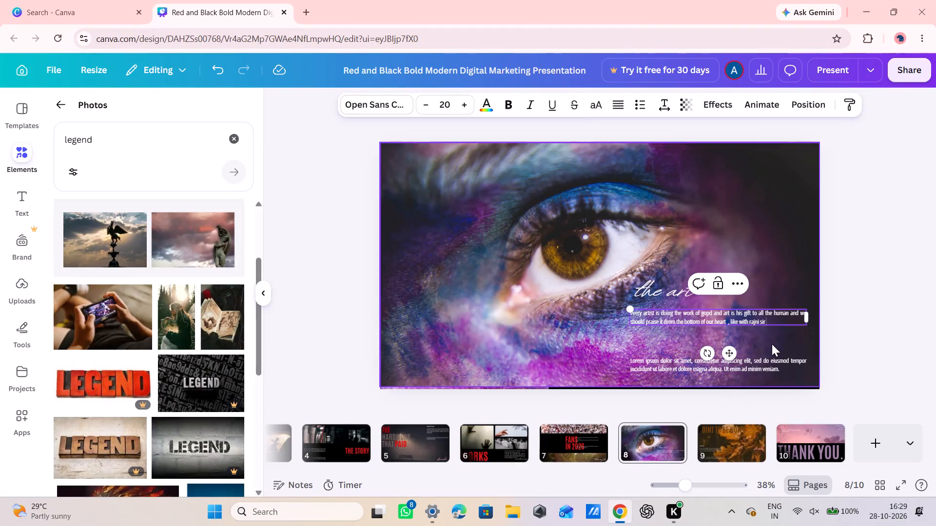
key("space")
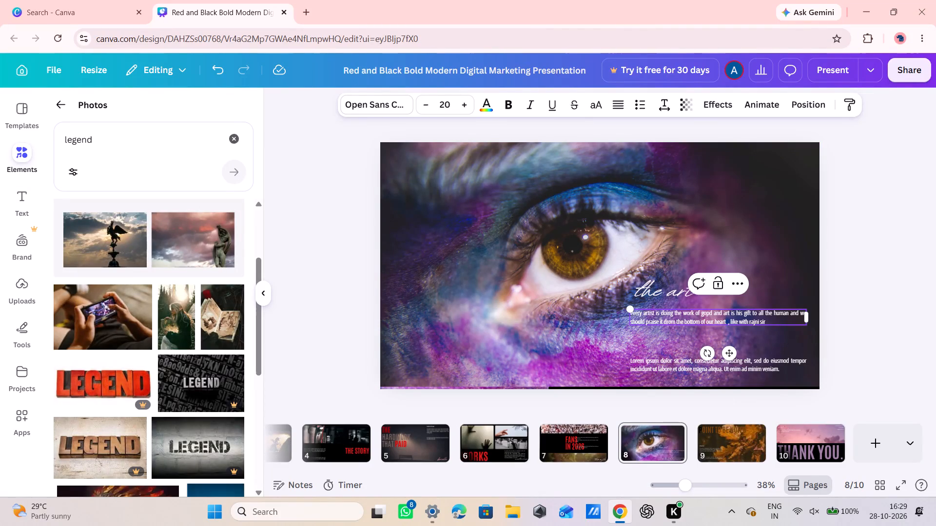
Add a new line to the same text box reading "we shold support all rising artists".
key("Return")
type("we")
key("space")
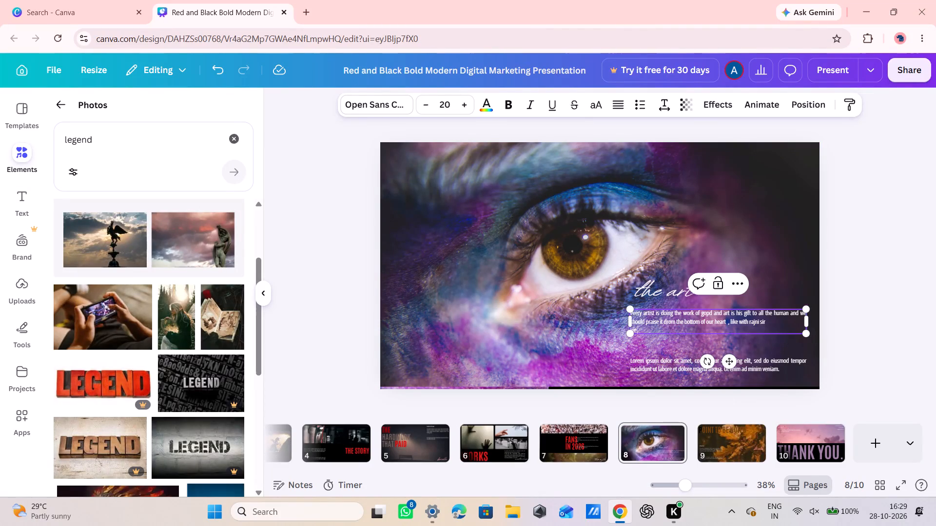
type("shi")
key("BackSpace")
type("old support all")
key("space")
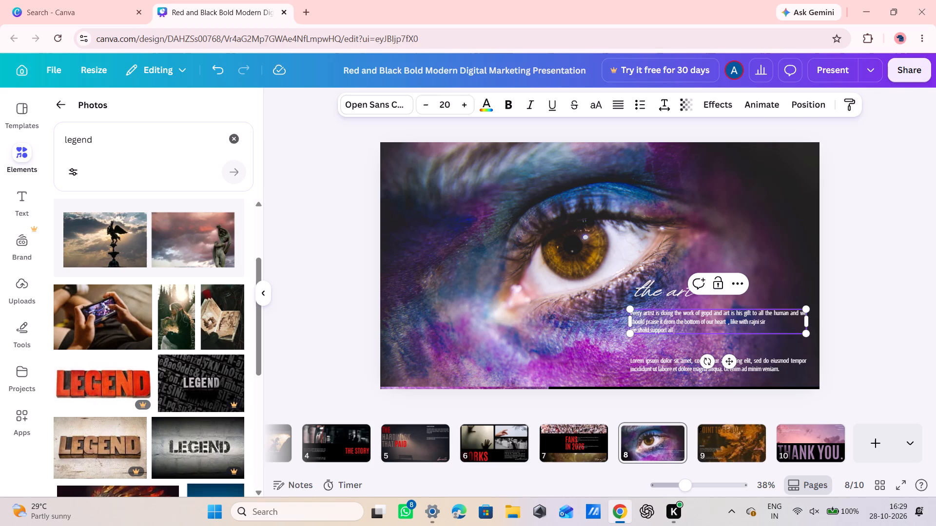
type("risisn")
key("g")
key("BackSpace")
key("BackSpace")
key("BackSpace")
type("ing")
key("space")
type("artists")
key("space")
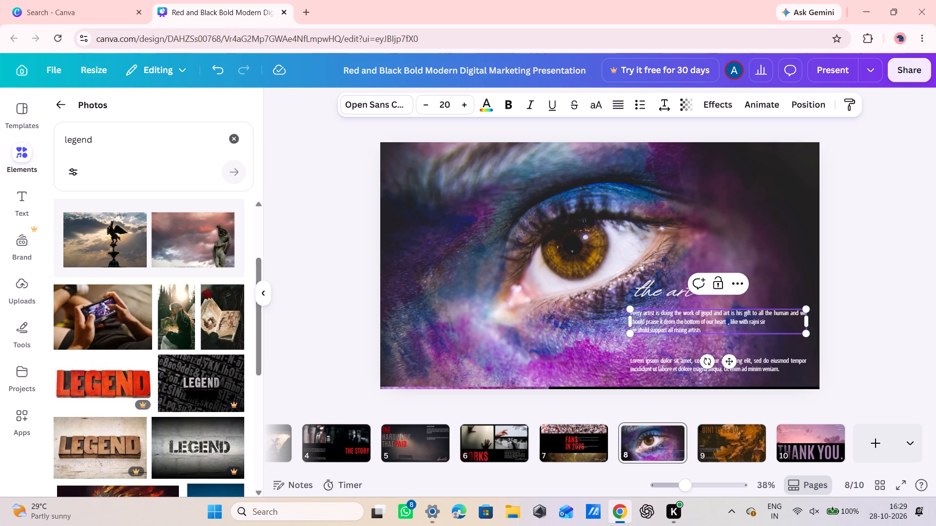
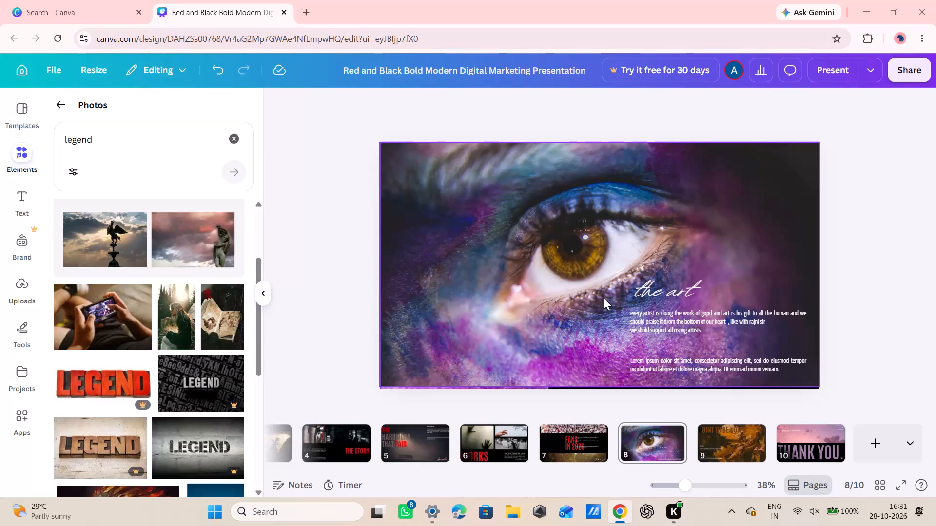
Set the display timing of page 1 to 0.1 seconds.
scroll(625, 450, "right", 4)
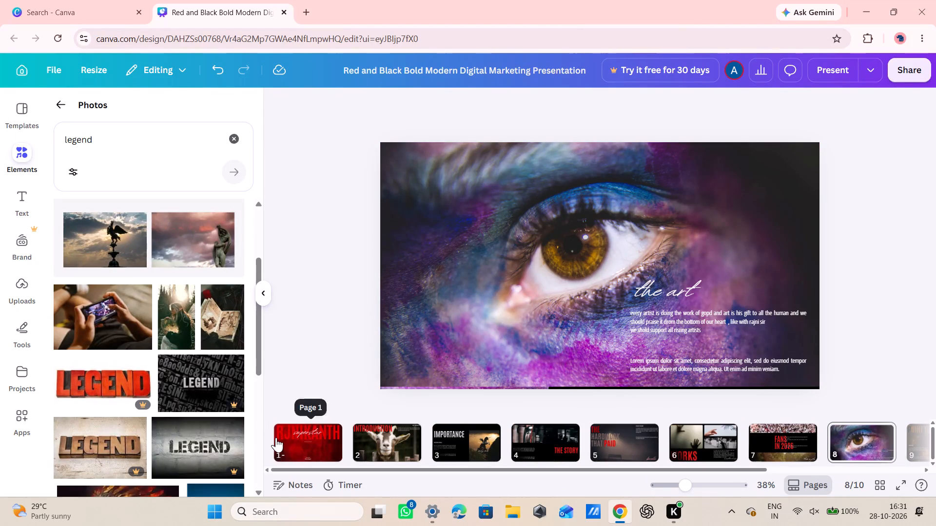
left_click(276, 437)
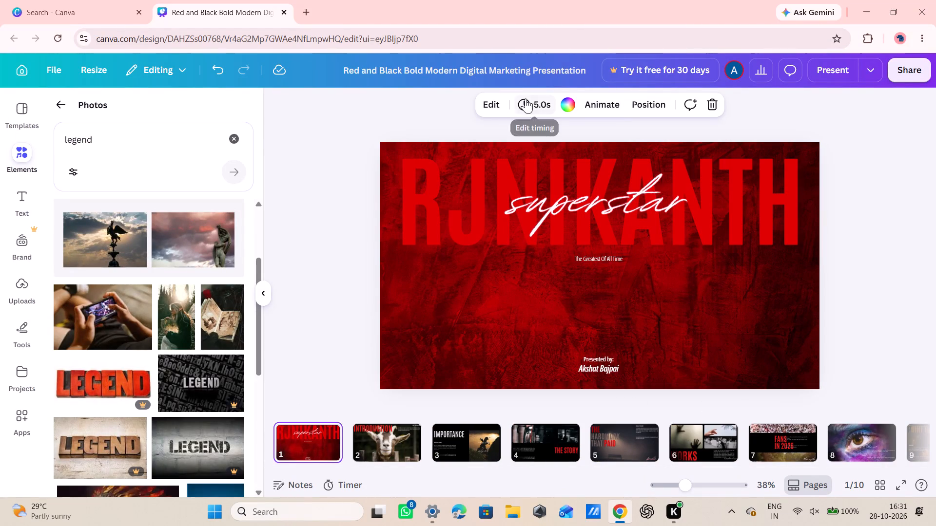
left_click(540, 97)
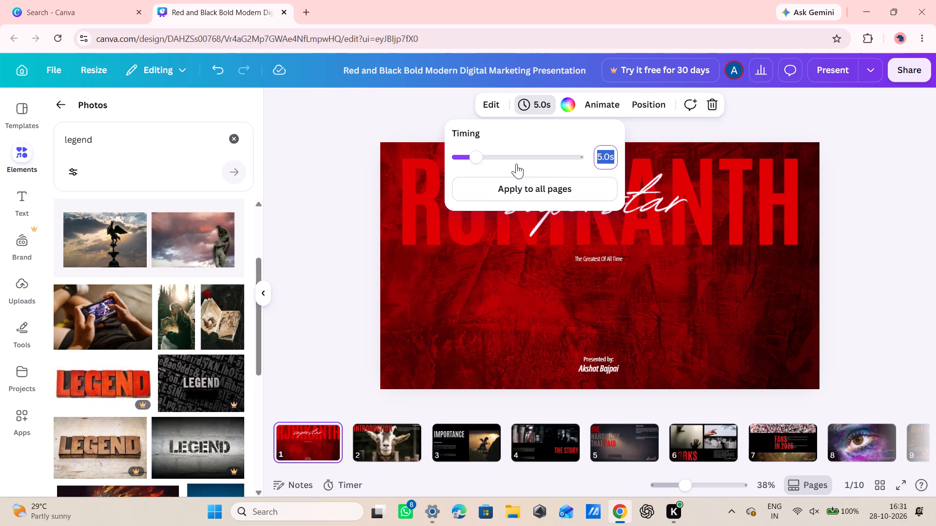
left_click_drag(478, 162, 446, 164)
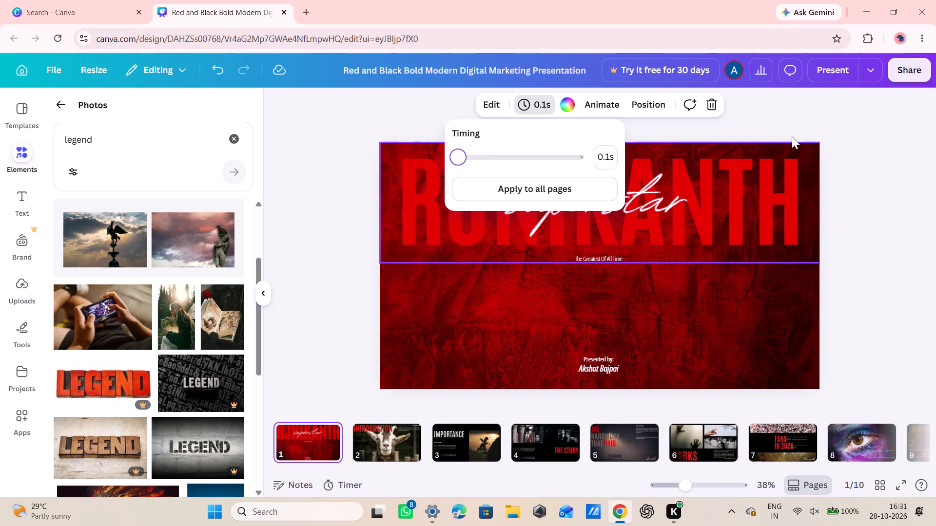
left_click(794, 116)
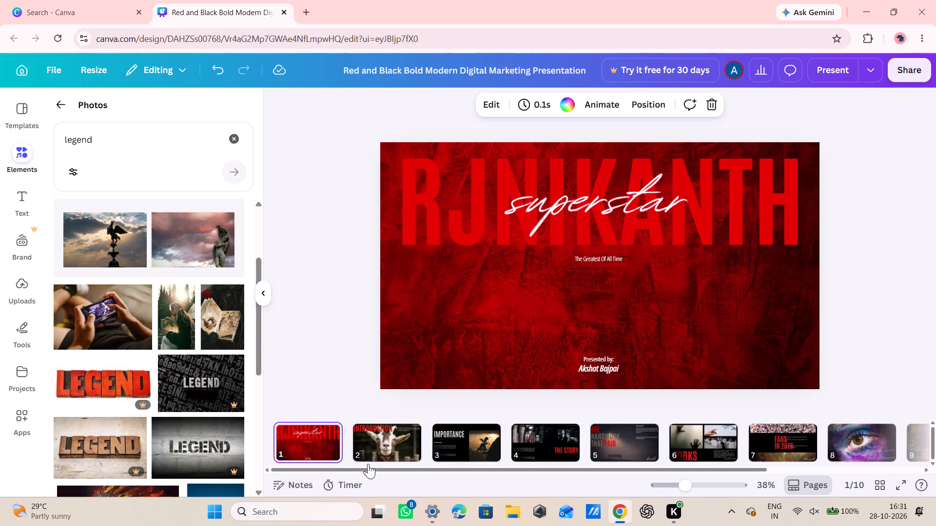
Review the presentation's pages from the title page through the closing thank-you page and back to page 1.
left_click(325, 447)
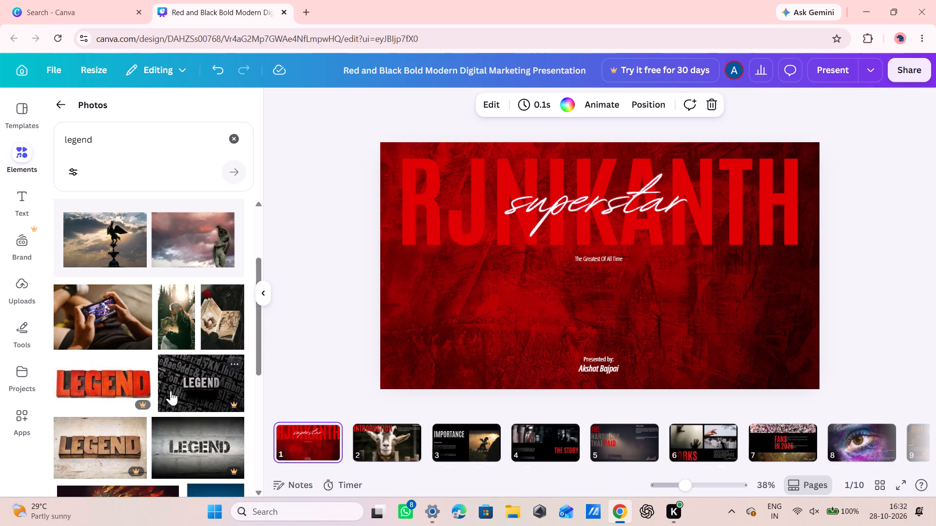
key("Right")
key("Right")
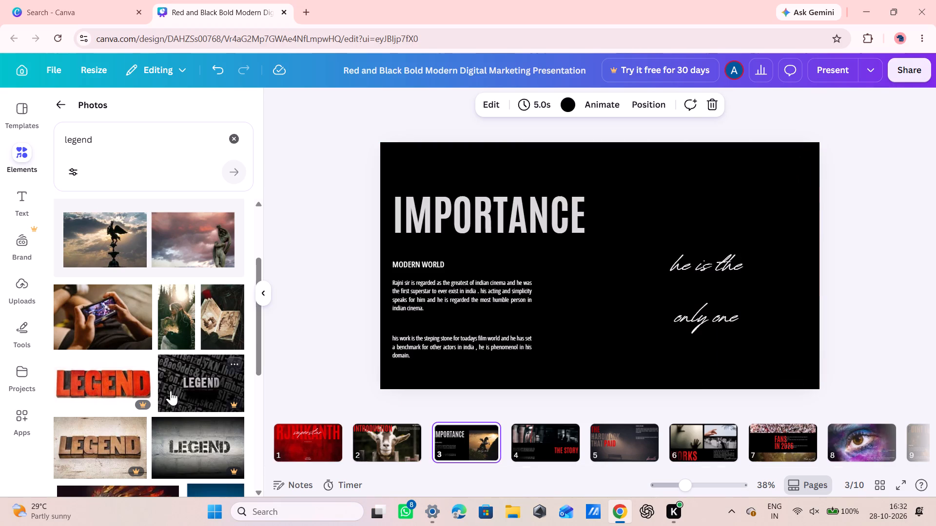
key("Right")
key("Right")
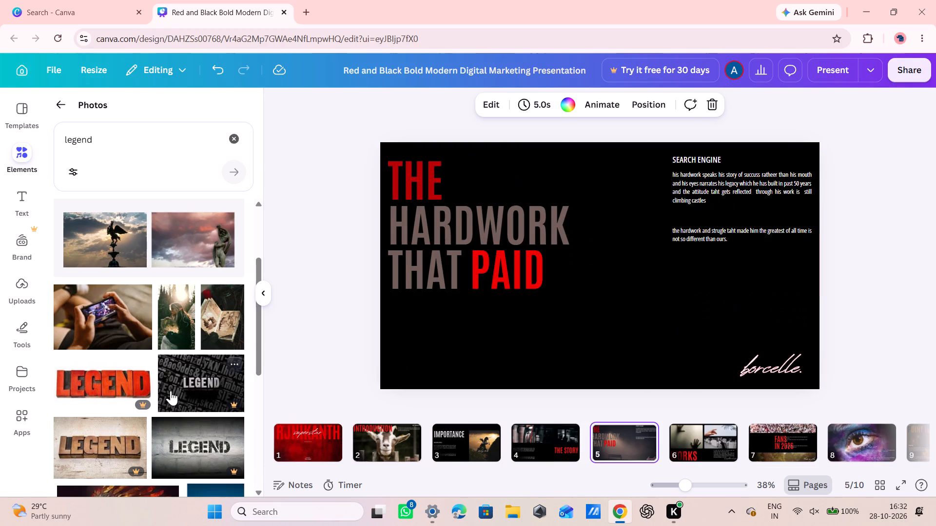
key("Right")
key("Right")
key("Right")
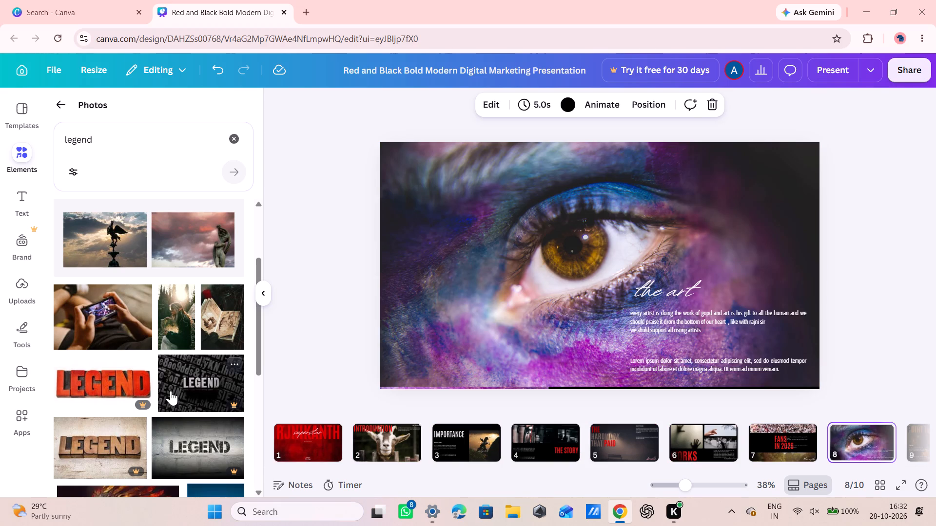
key("Right")
key("Right")
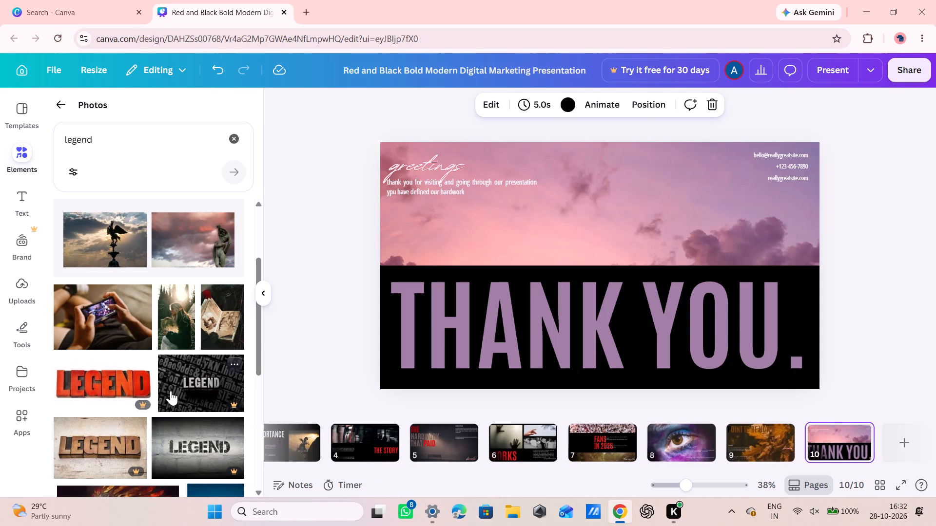
key("Right")
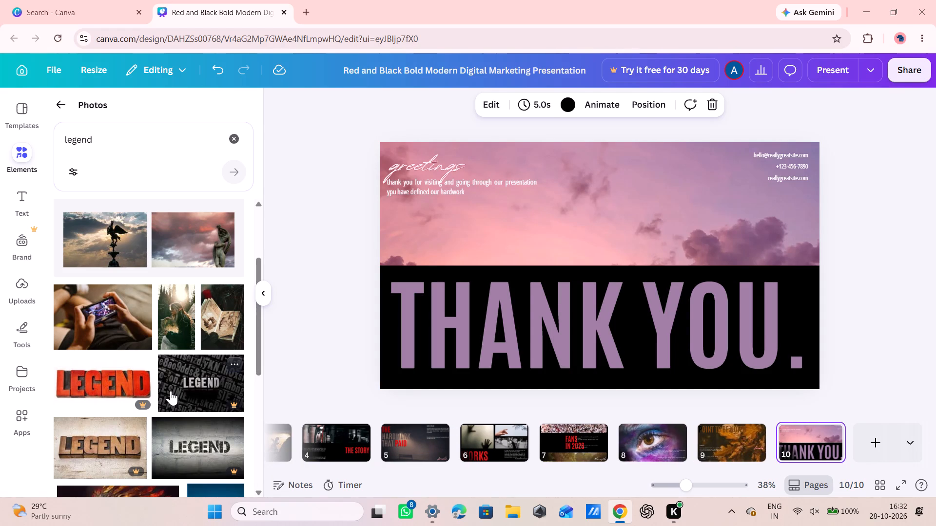
key("Left")
key("Left")
key("Left")
key("Left")
key("Left")
key("Left")
key("Left")
key("Left")
key("Left")
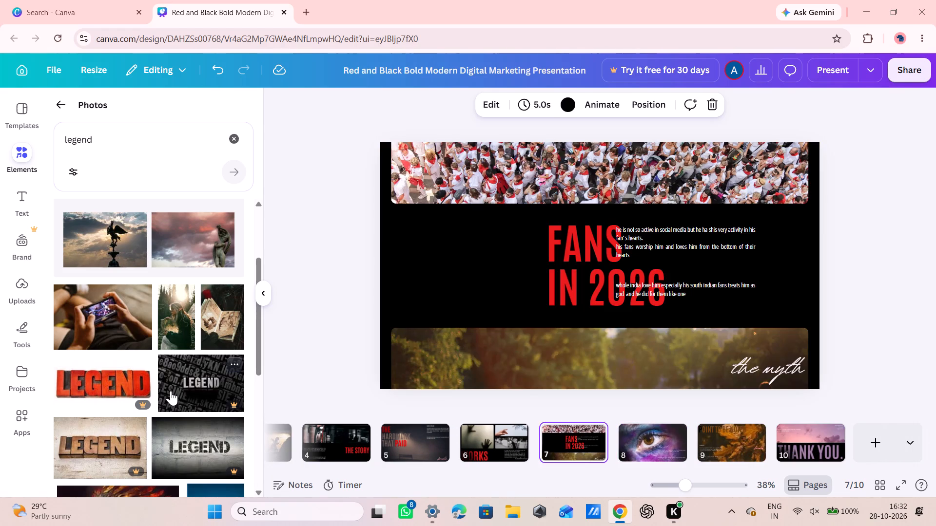
key("Left")
key("Left")
key("Left")
key("Left")
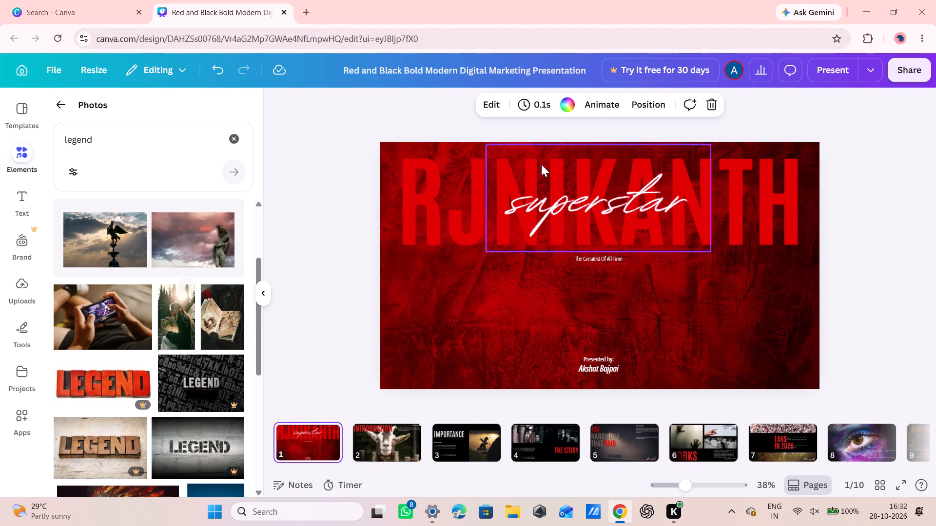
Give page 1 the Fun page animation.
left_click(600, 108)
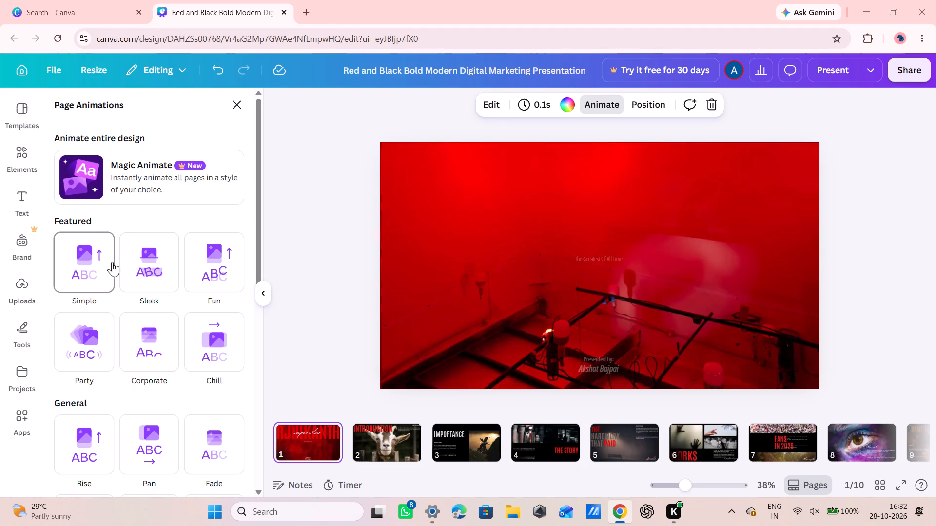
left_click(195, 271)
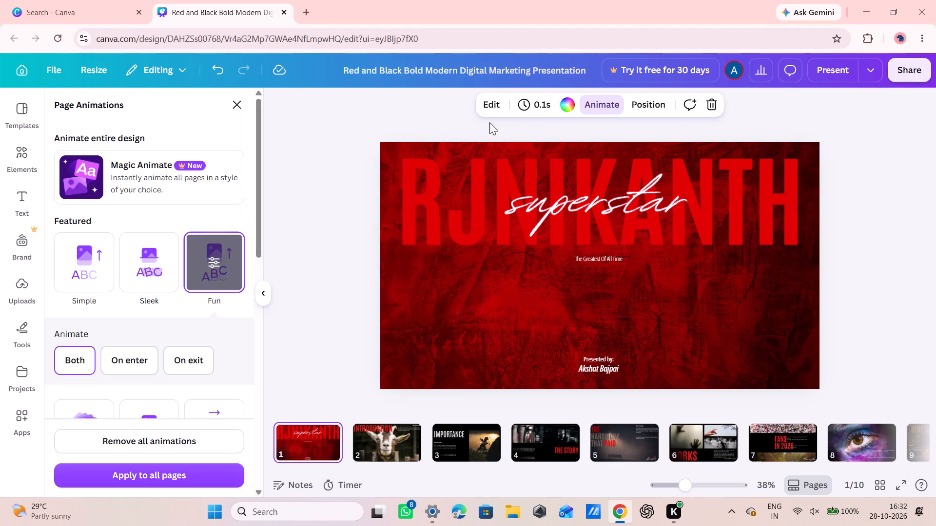
Set the page timing to 7.5 seconds and apply it to all pages.
left_click(534, 104)
left_click(510, 155)
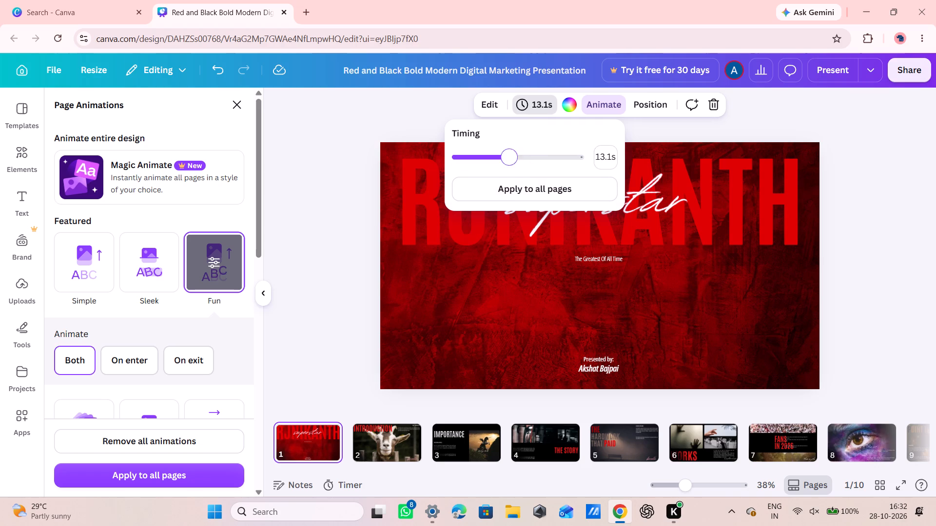
left_click(485, 155)
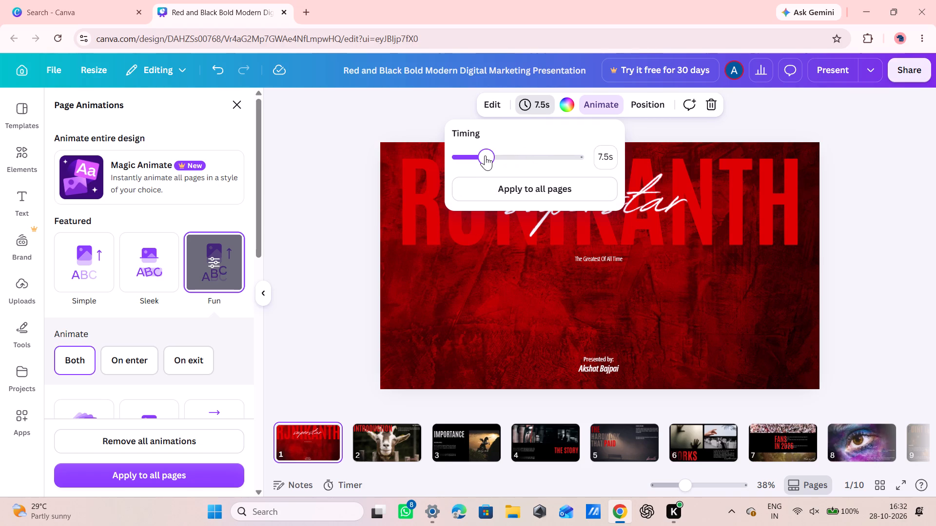
left_click(500, 187)
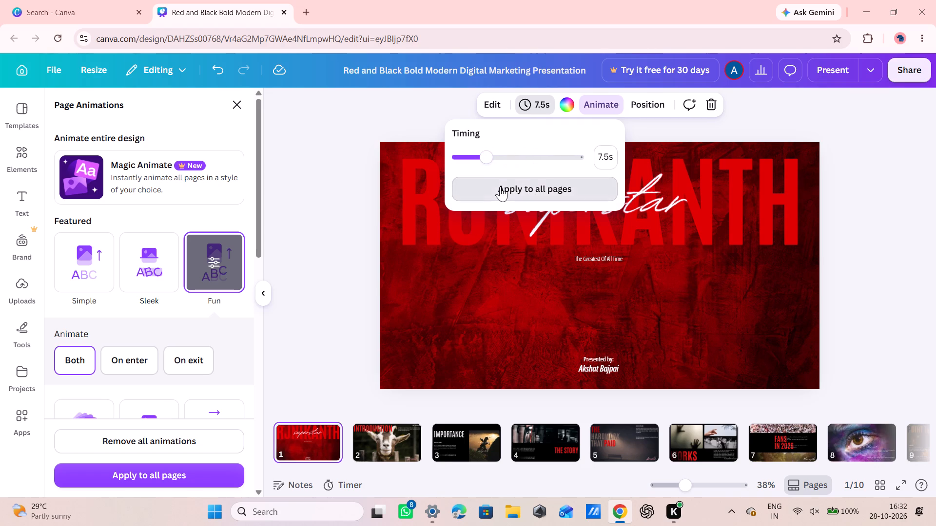
left_click(220, 245)
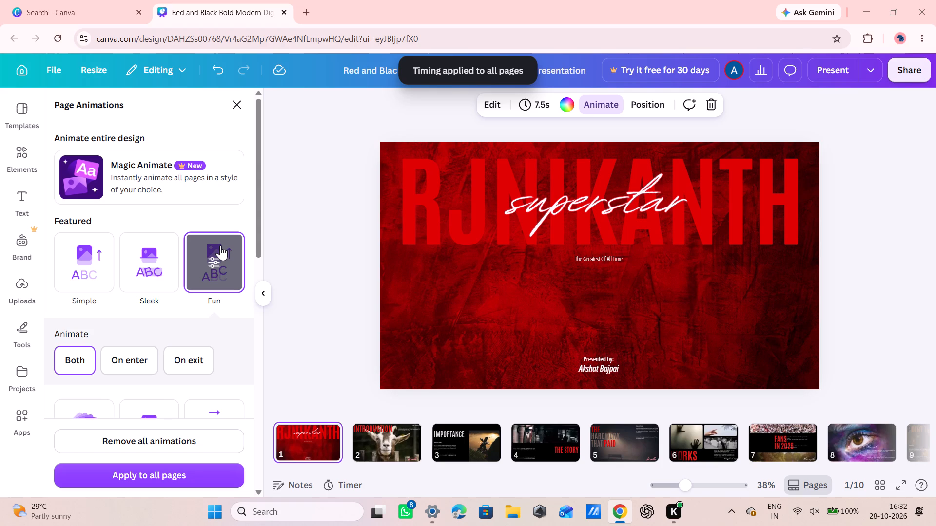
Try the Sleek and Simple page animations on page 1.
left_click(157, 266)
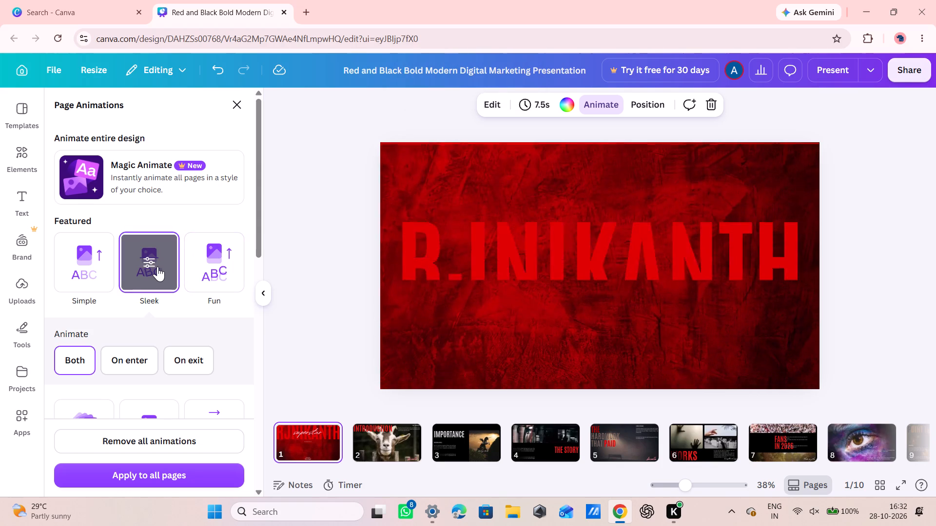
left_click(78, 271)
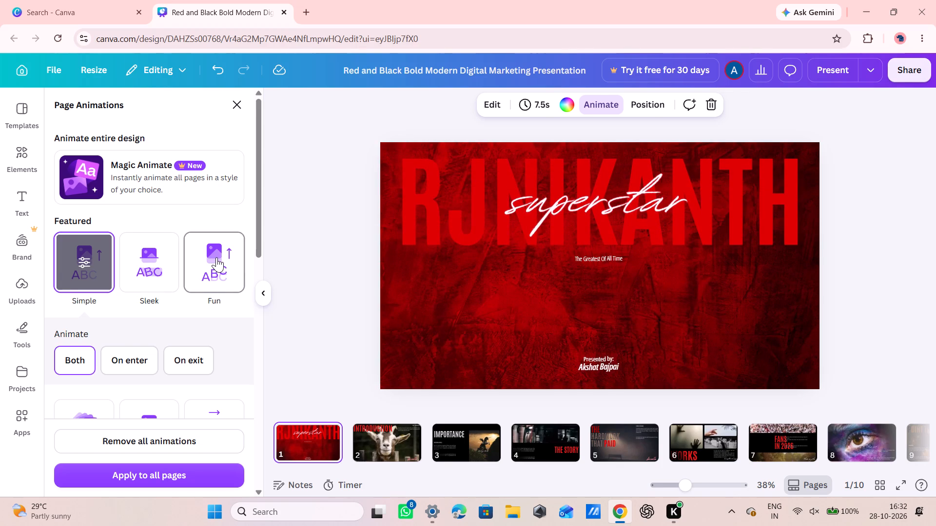
Preview the other featured and general animation styles and apply the Chill page animation to page 1.
scroll(216, 257, "down", 2)
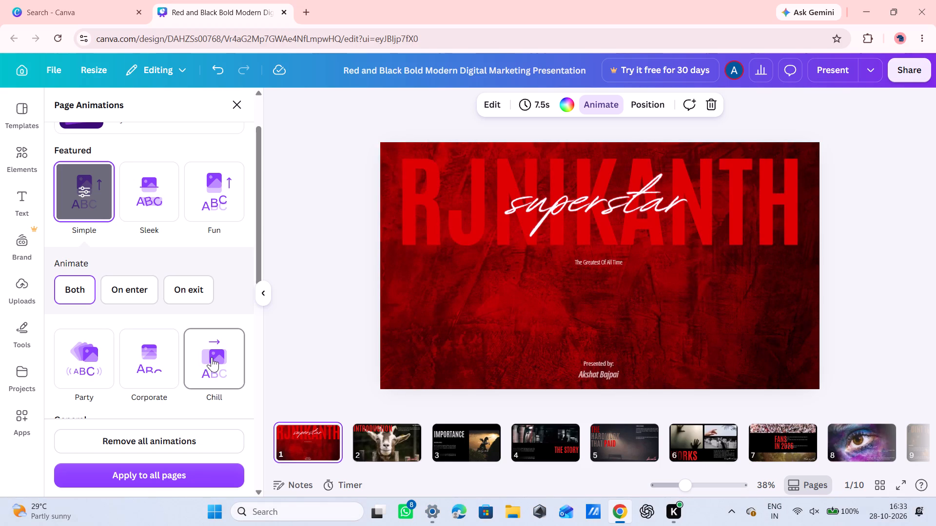
scroll(212, 357, "down", 4)
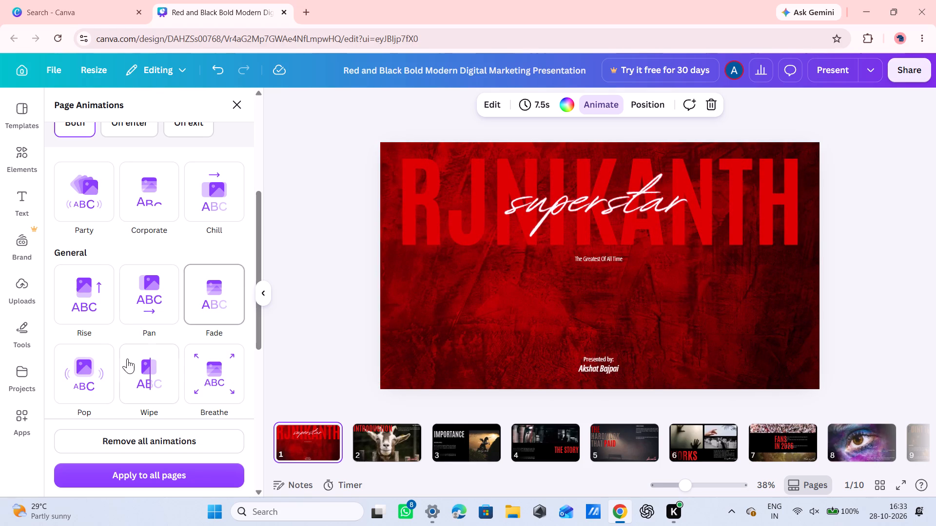
scroll(91, 372, "down", 1)
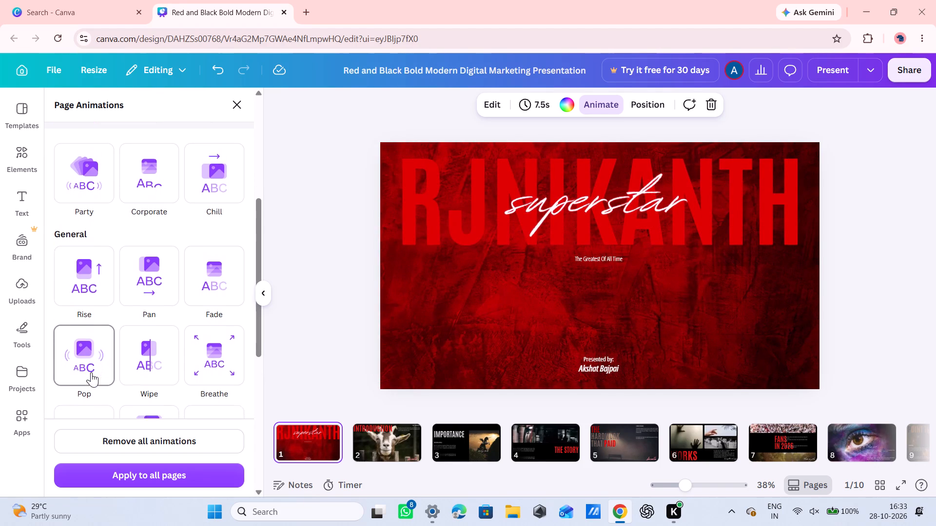
scroll(91, 372, "down", 1)
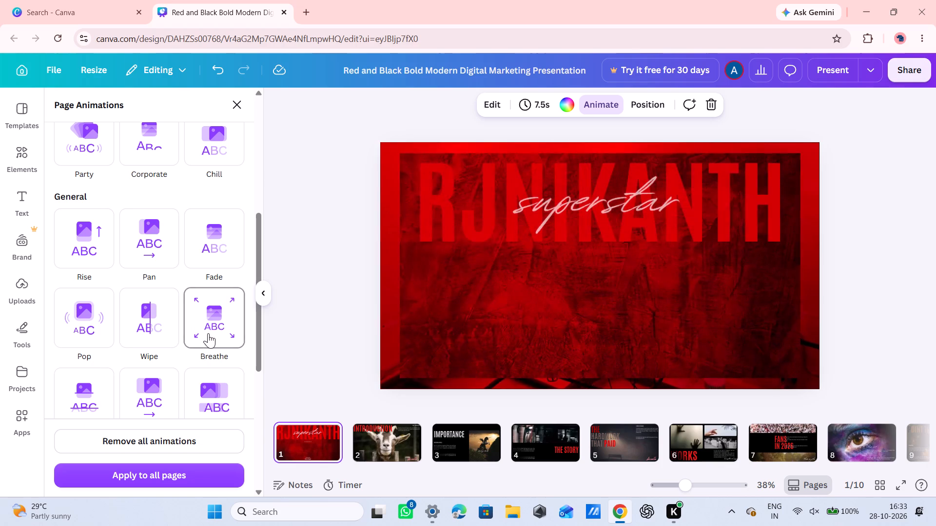
scroll(208, 333, "down", 2)
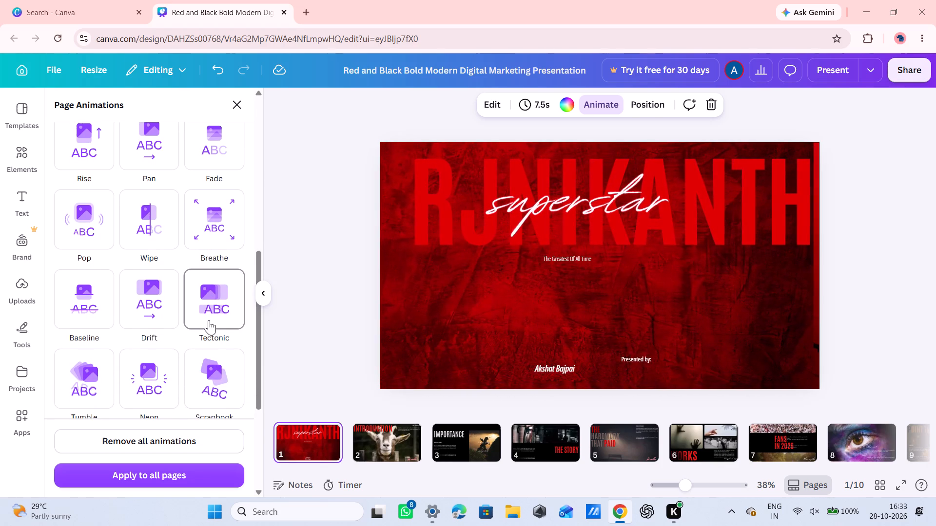
scroll(209, 320, "up", 4)
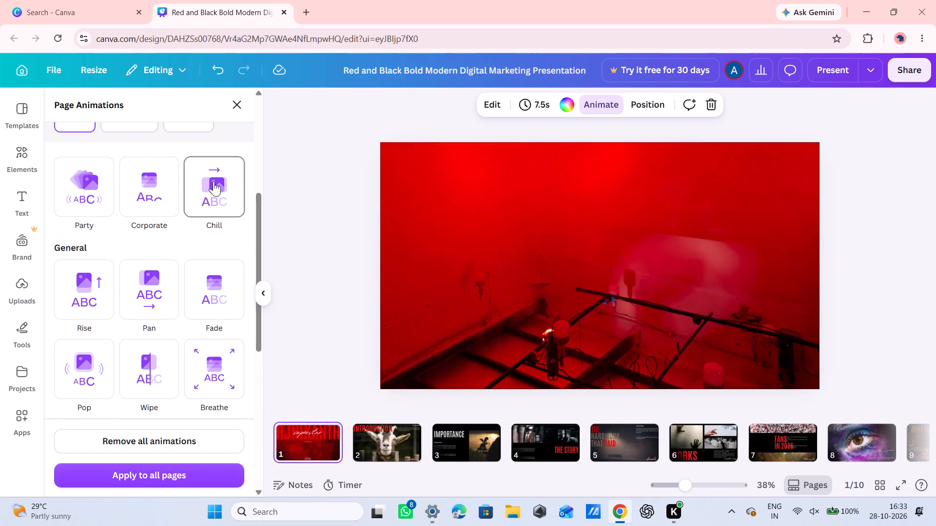
left_click(211, 187)
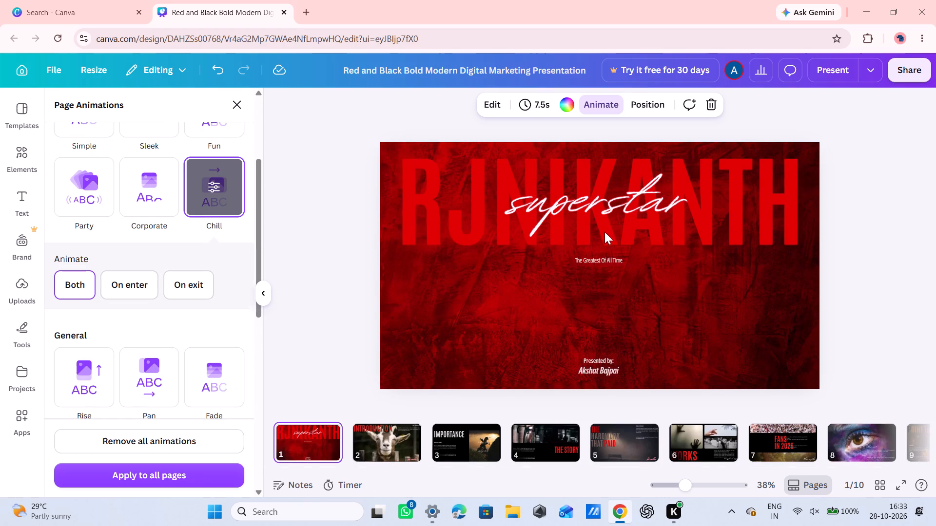
Apply the Corporate page animation to page 2, the Introduction page.
left_click(402, 440)
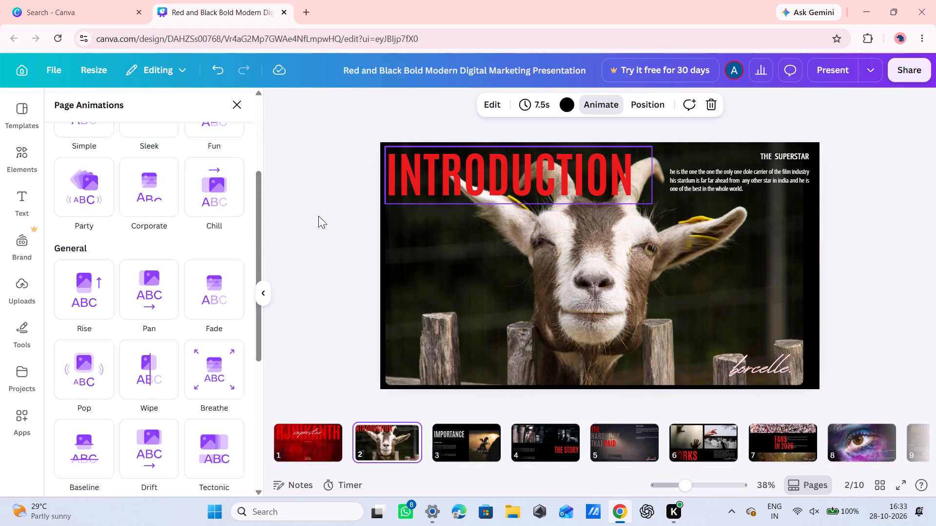
double_click(143, 197)
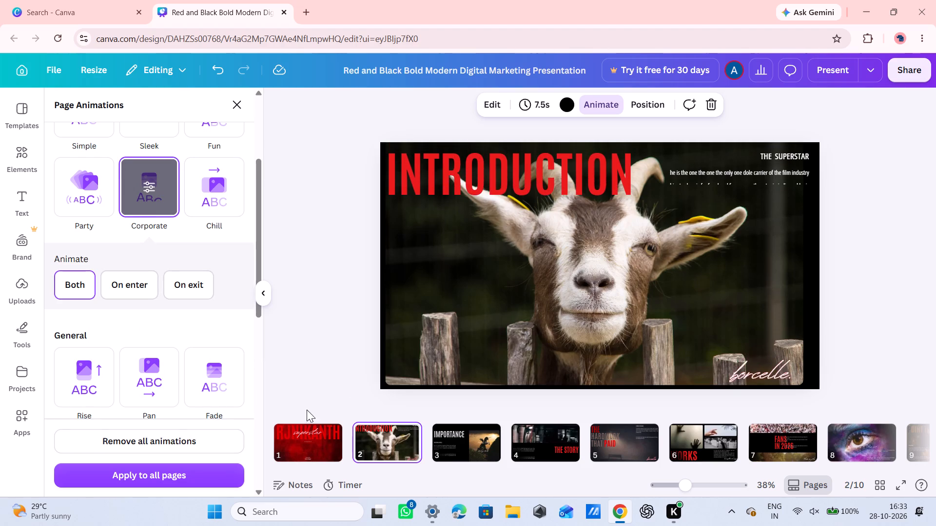
Compare the animation settings of page 1, its background image and page 2.
left_click(308, 429)
left_click(392, 454)
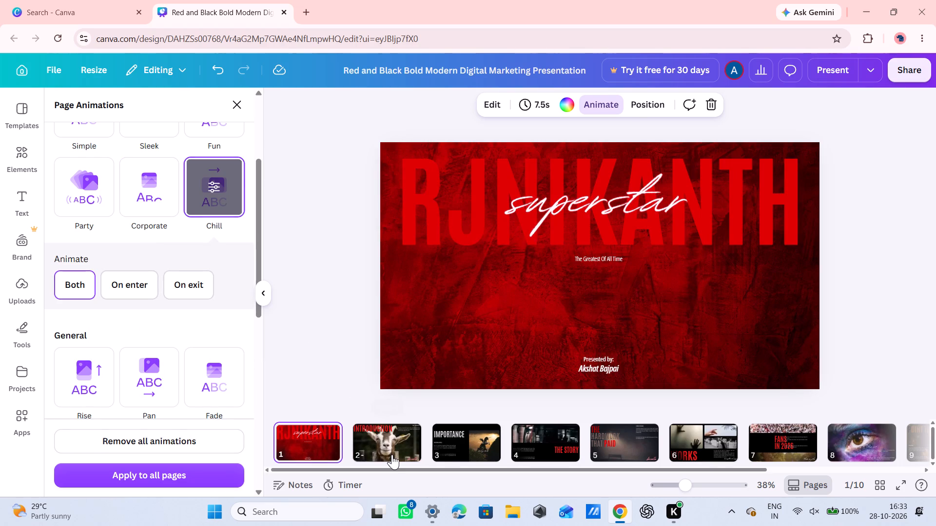
left_click(317, 455)
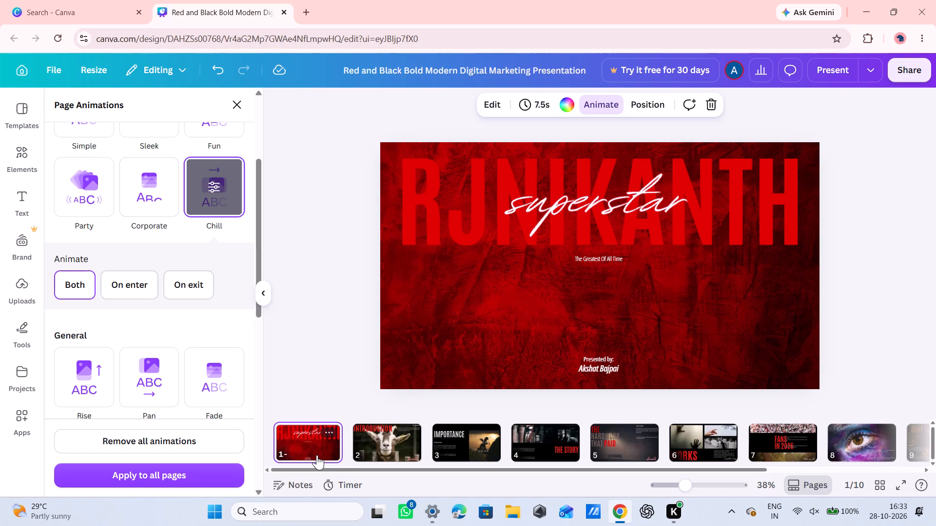
left_click(488, 333)
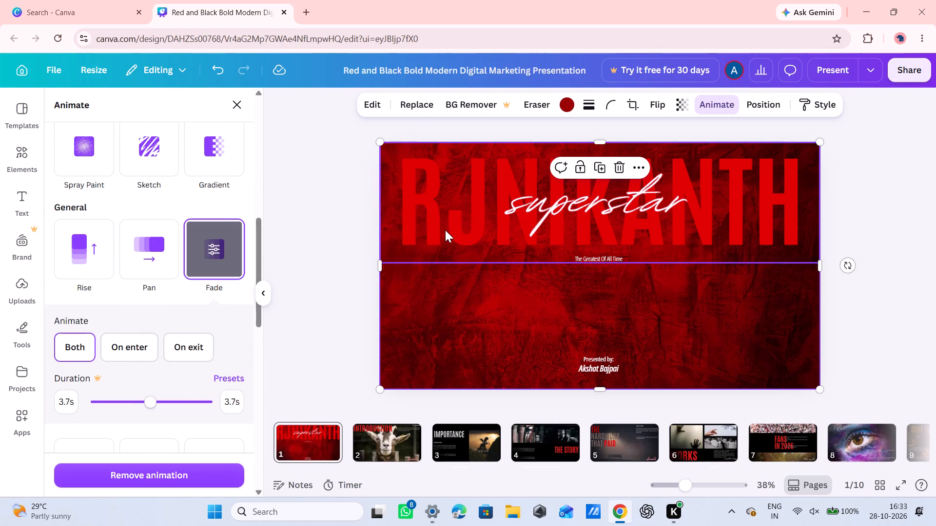
left_click(445, 230)
left_click(379, 457)
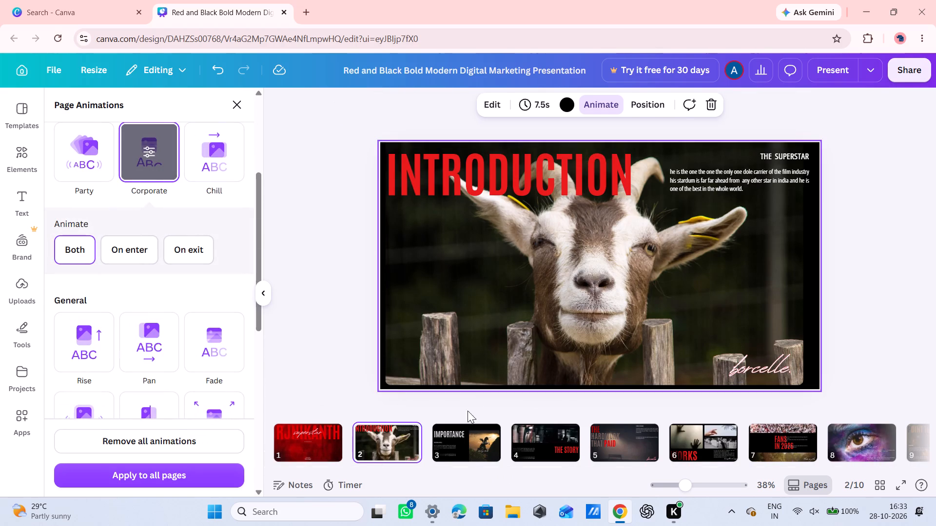
scroll(202, 319, "up", 1)
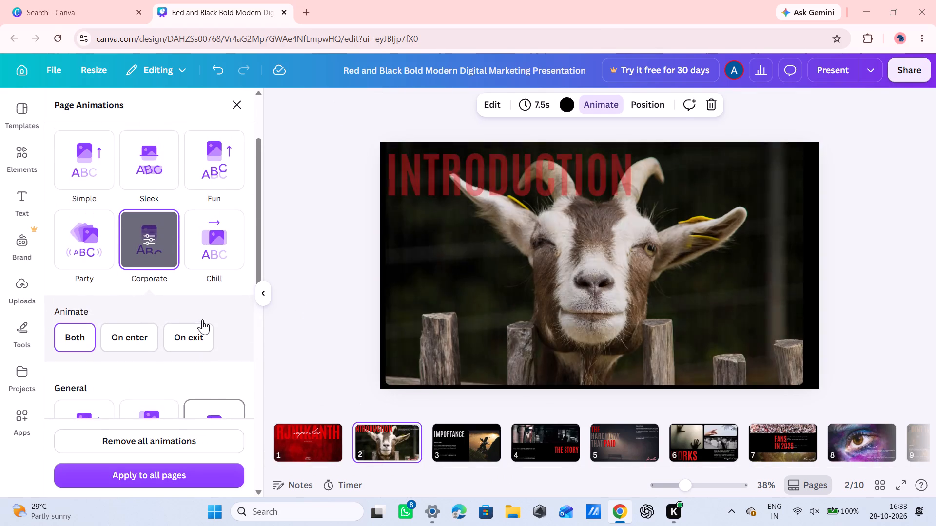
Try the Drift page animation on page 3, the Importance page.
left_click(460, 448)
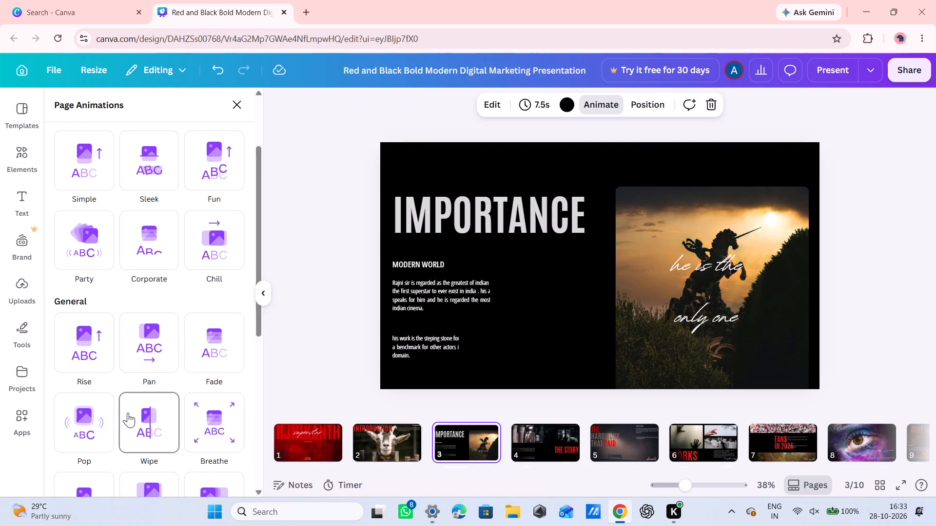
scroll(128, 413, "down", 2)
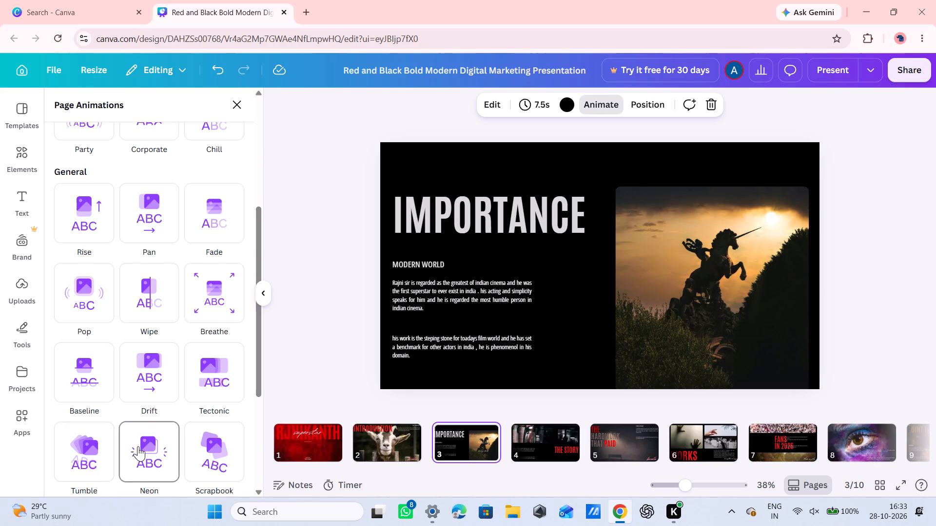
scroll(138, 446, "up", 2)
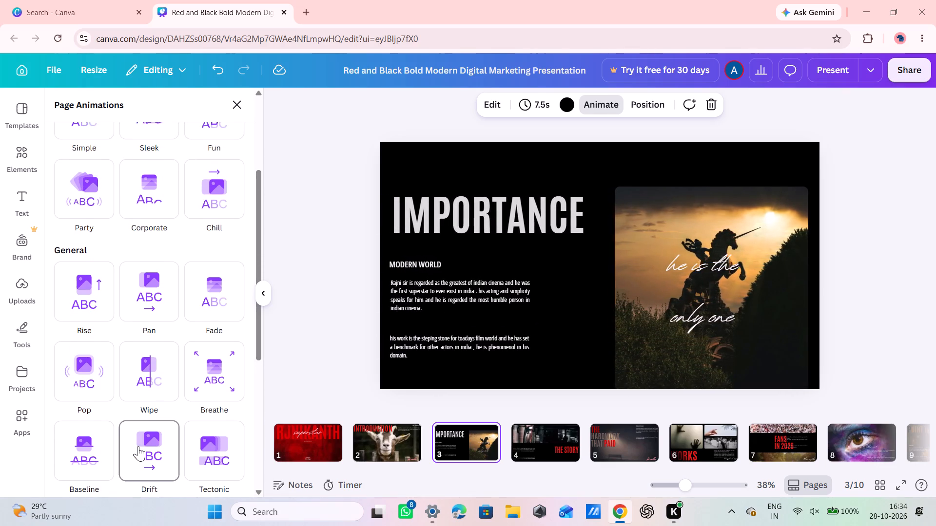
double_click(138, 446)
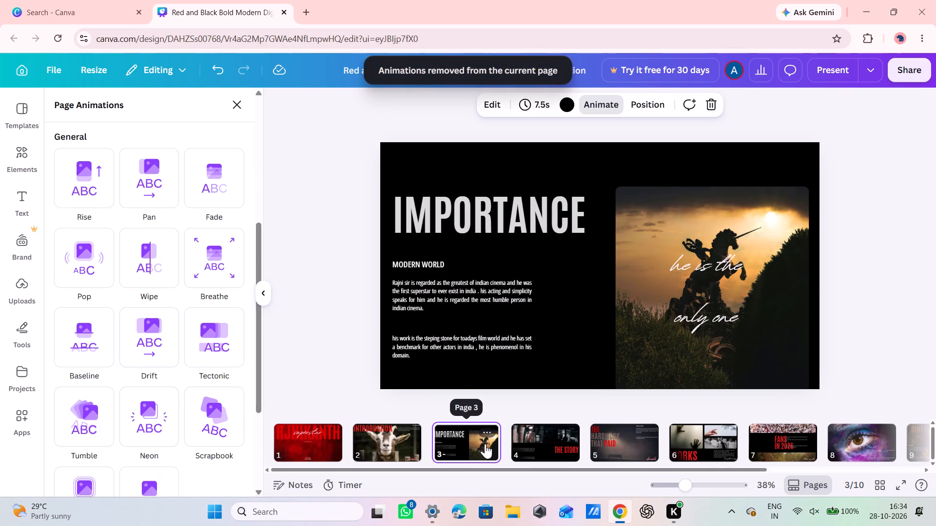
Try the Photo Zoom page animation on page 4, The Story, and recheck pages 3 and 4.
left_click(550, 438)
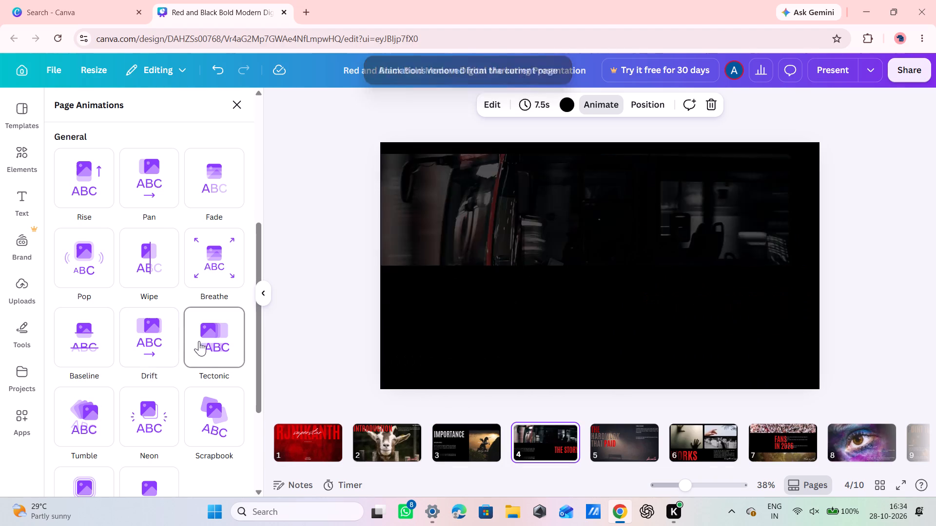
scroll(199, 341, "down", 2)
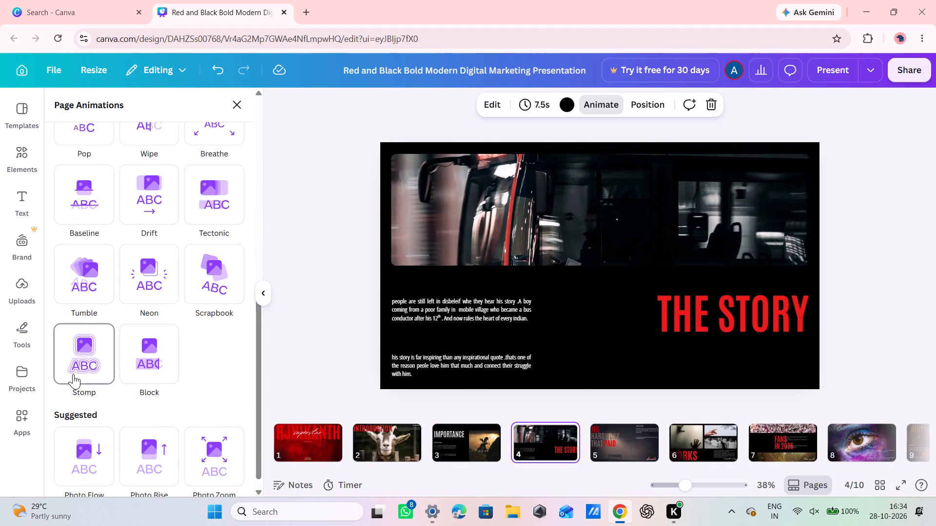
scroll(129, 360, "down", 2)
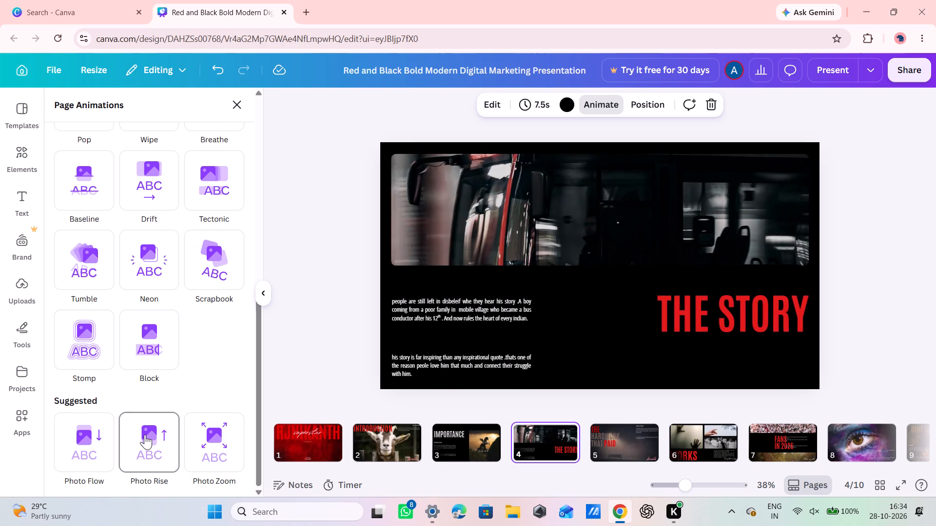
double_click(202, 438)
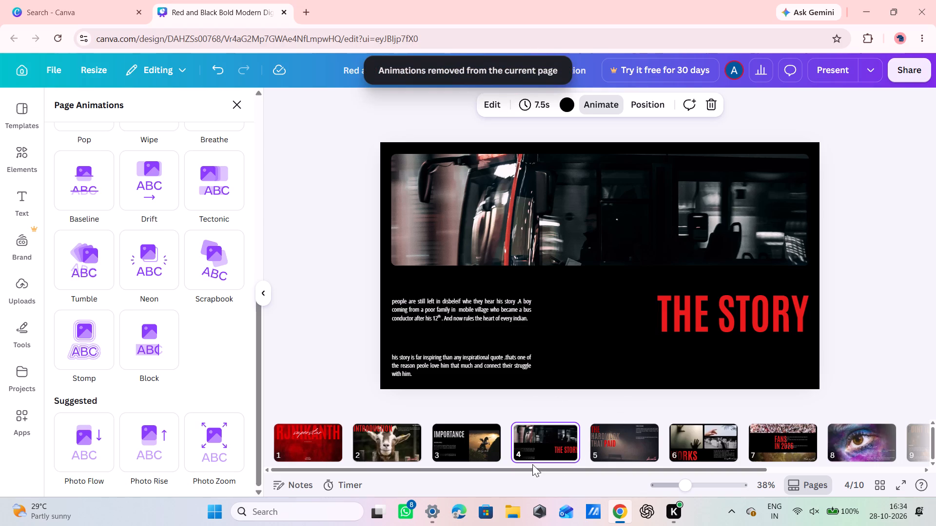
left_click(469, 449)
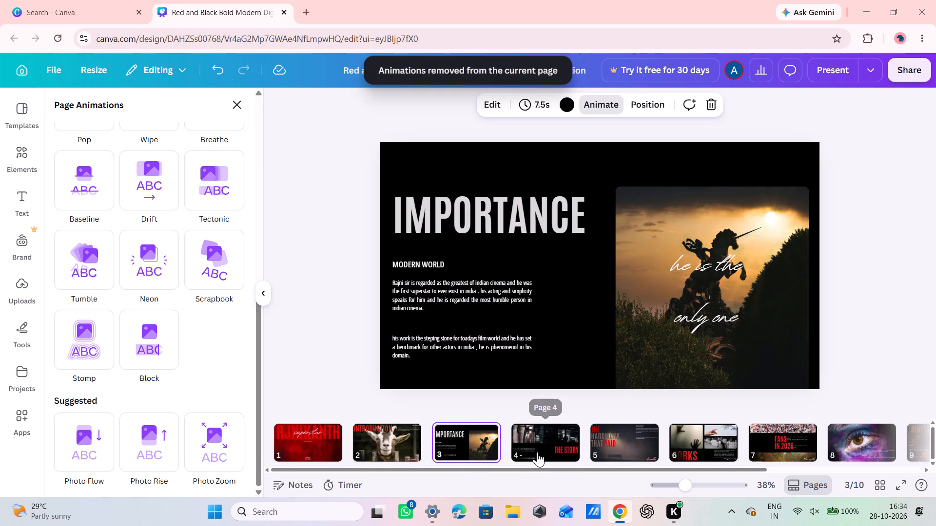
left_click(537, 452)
Try the Sleek, Fun and Simple page animations on page 5, The Hardwork That Paid, and settle on Chill.
left_click(626, 451)
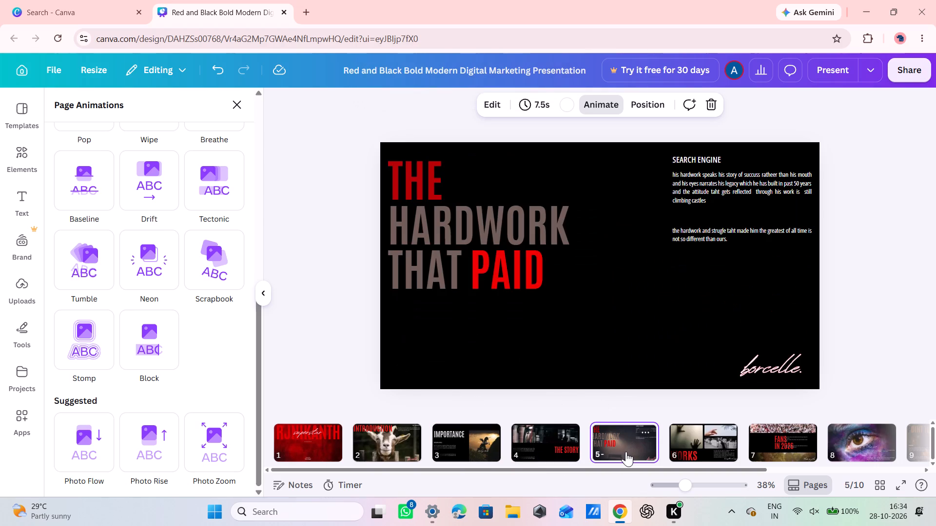
scroll(170, 394, "up", 4)
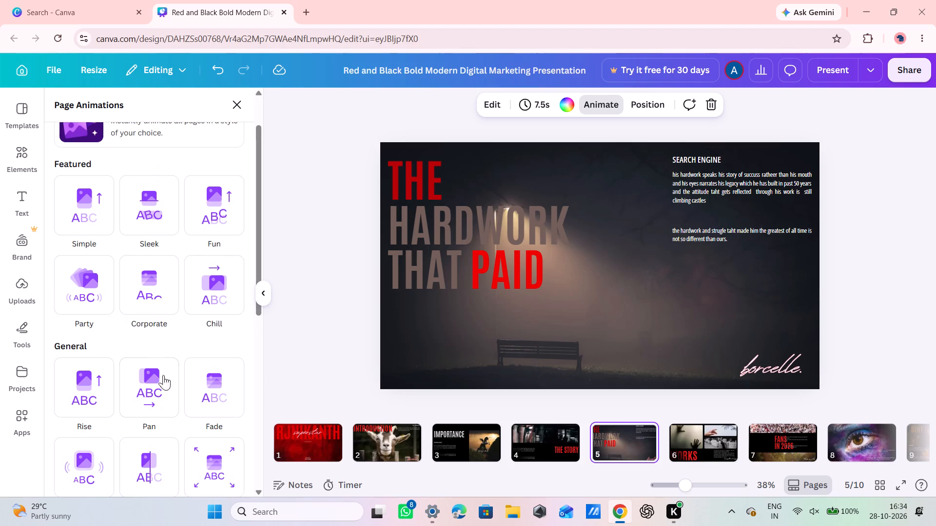
left_click(155, 229)
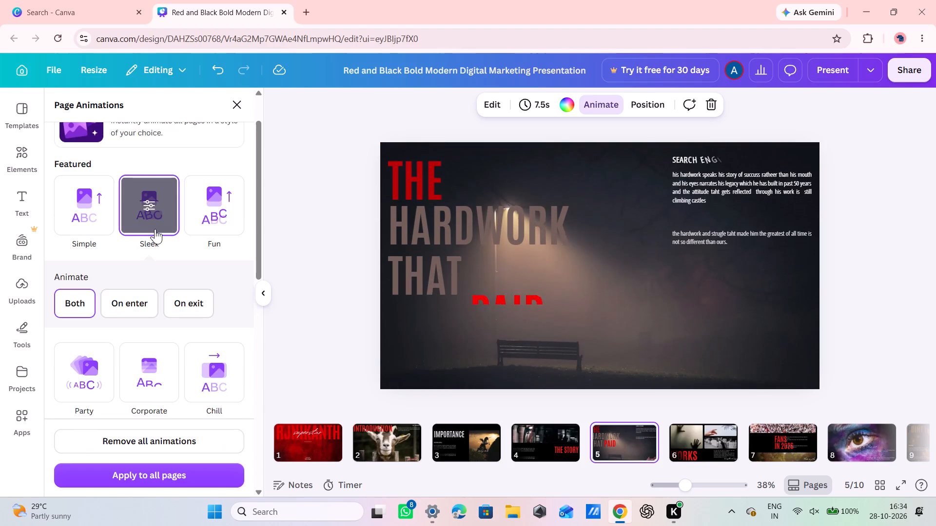
left_click(202, 213)
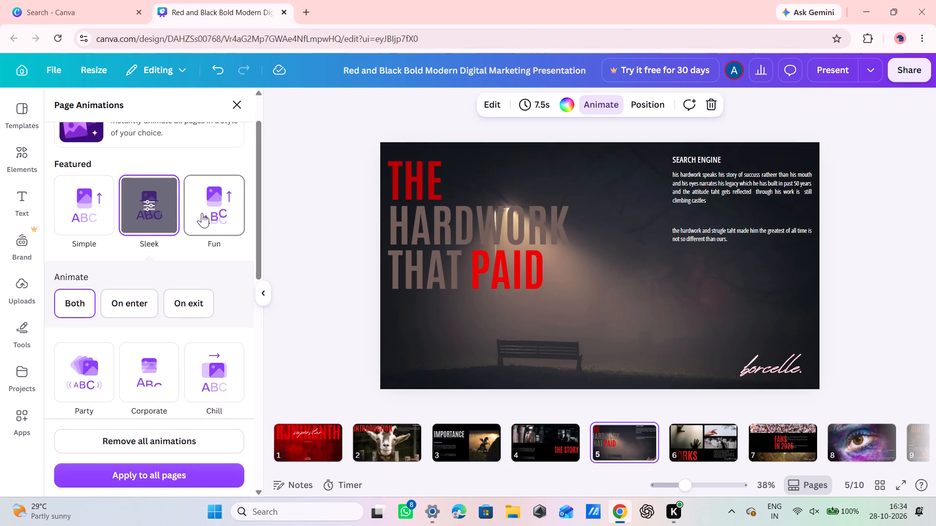
left_click(83, 200)
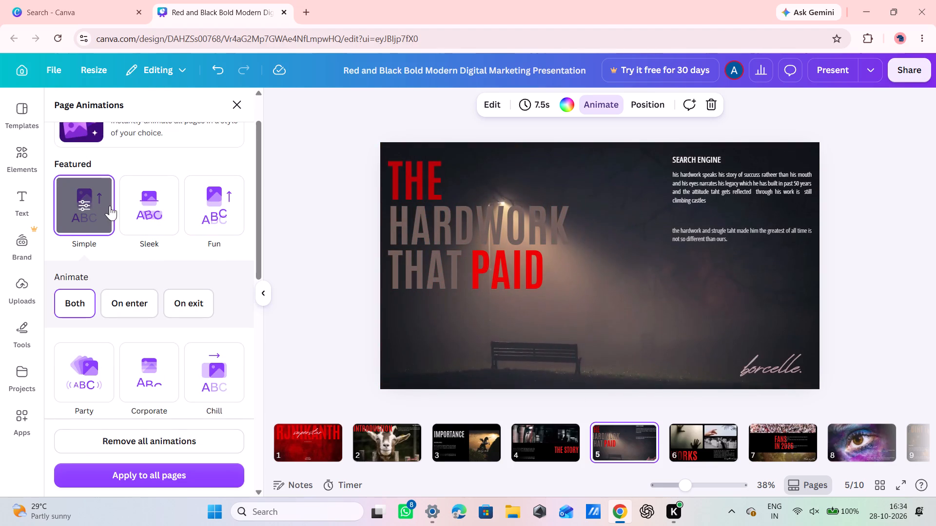
left_click_drag(110, 206, 141, 211)
left_click(141, 211)
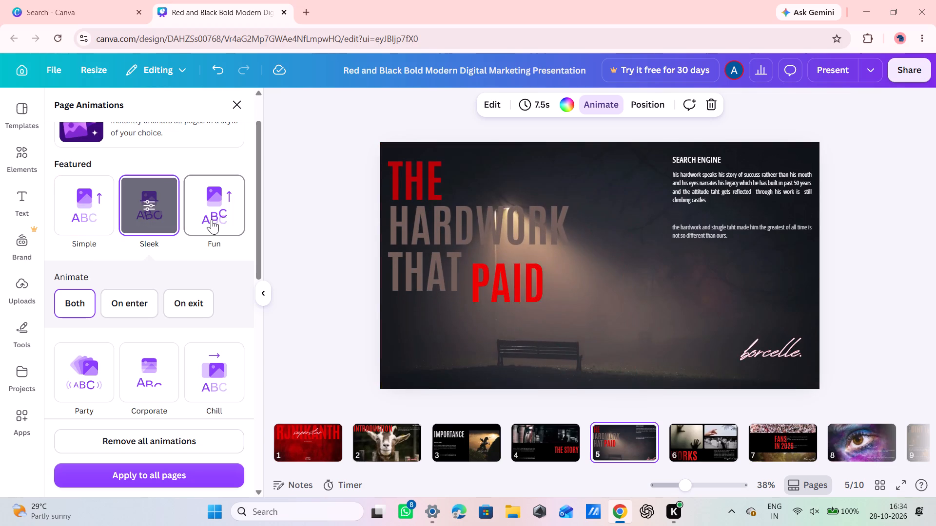
scroll(141, 309, "down", 1)
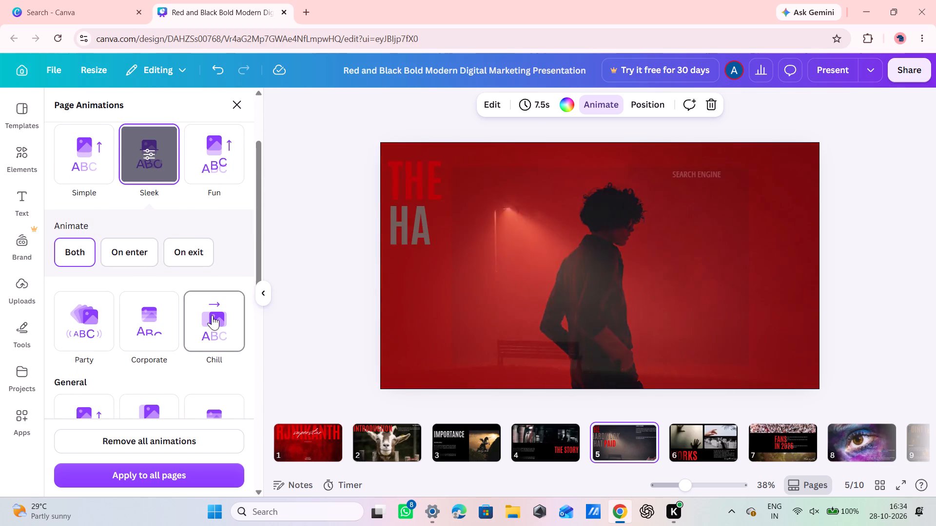
double_click(212, 315)
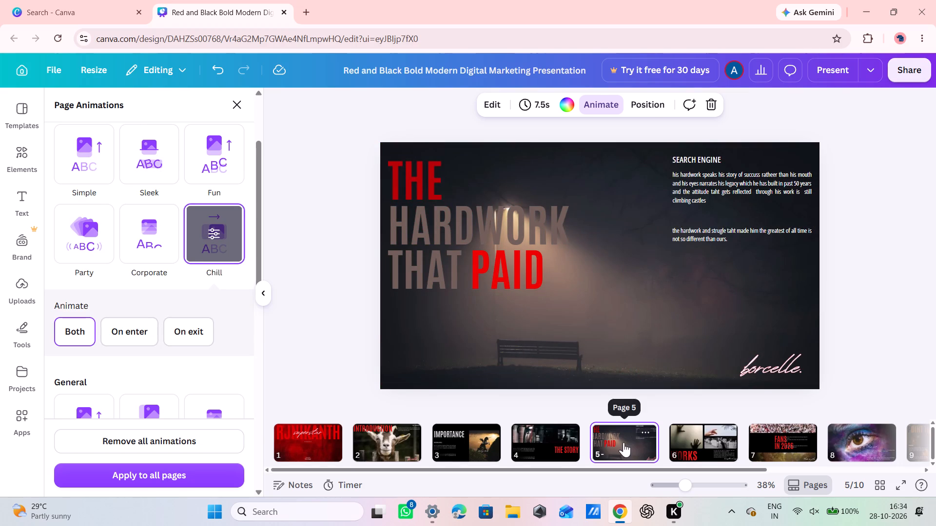
Apply the Wipe page animation to page 6, the Works page, and compare it with page 5.
left_click(701, 443)
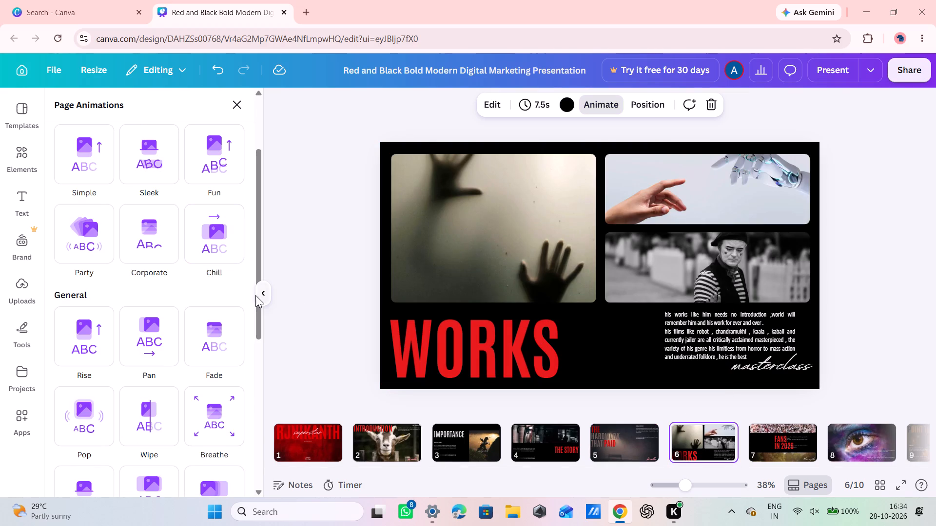
left_click(131, 436)
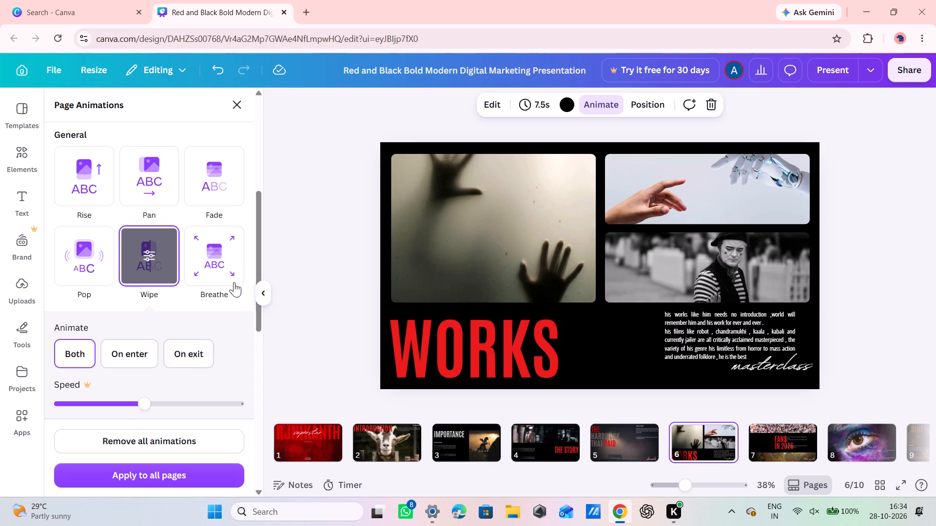
scroll(340, 355, "down", 1)
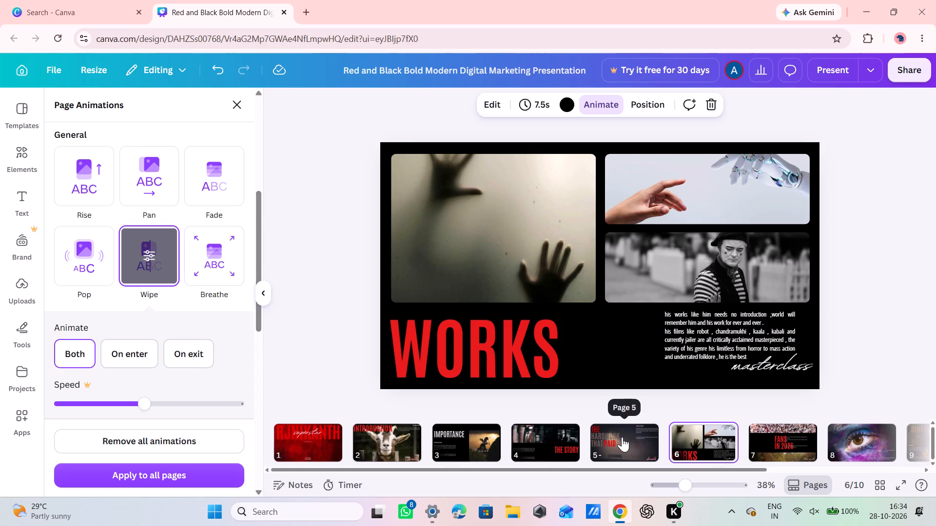
left_click(622, 437)
left_click(717, 450)
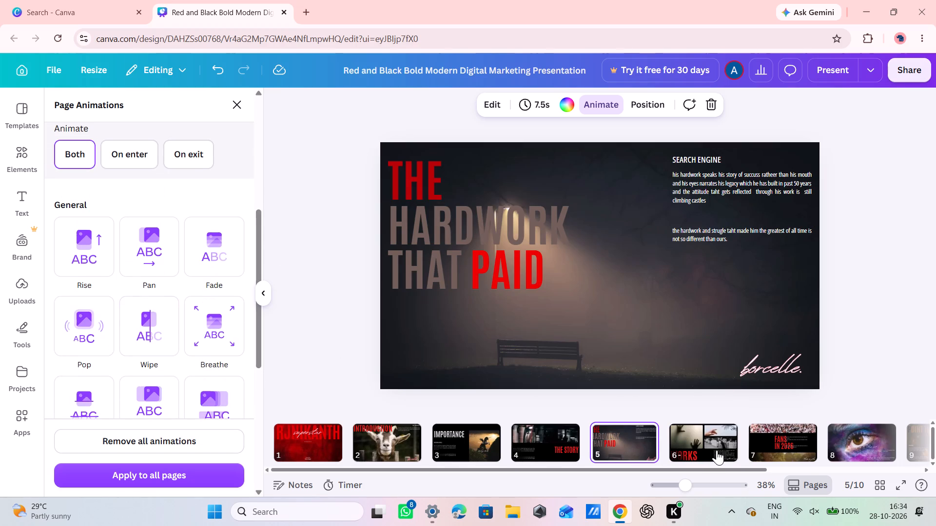
Apply the Neon page animation to page 7, the Fans in 2026 page.
left_click(788, 431)
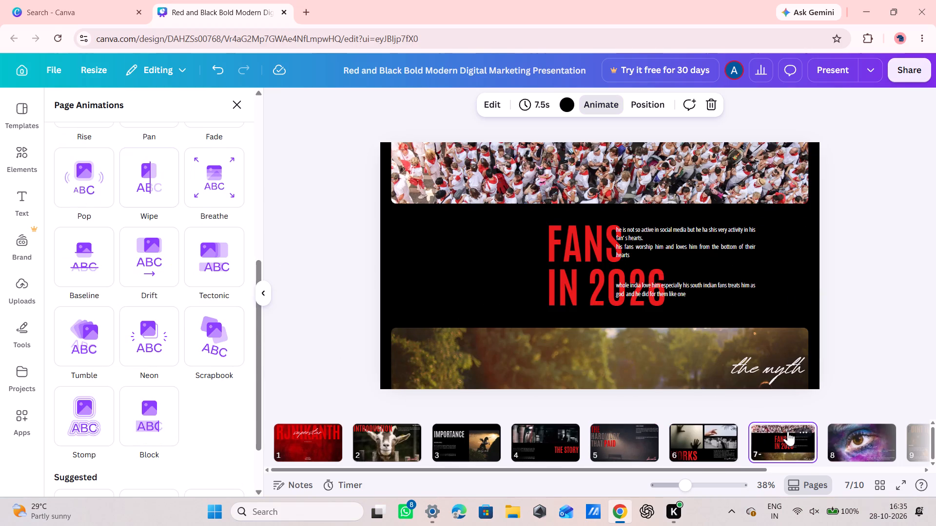
scroll(167, 396, "down", 2)
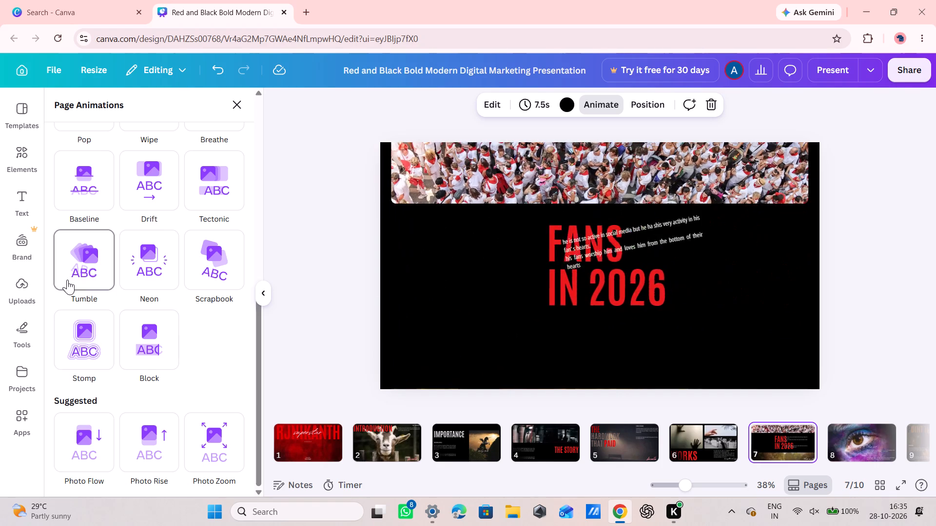
double_click(133, 276)
scroll(487, 312, "down", 1)
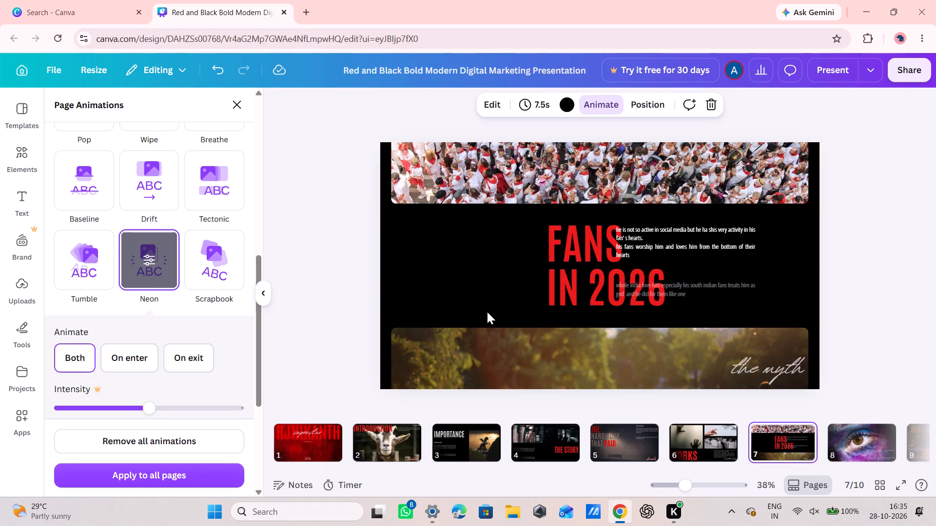
scroll(487, 312, "down", 1)
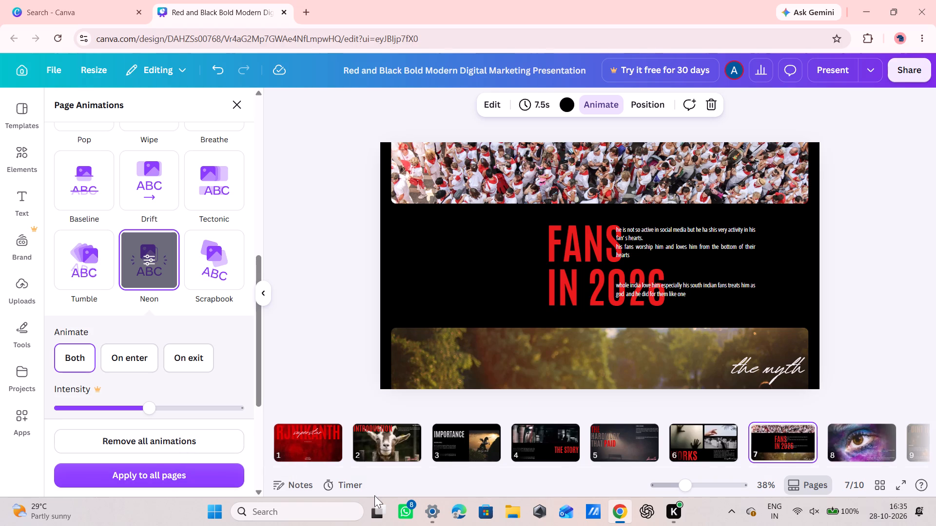
Review the page animations chosen for pages 1, 6 and 7 and browse the available styles.
left_click(304, 445)
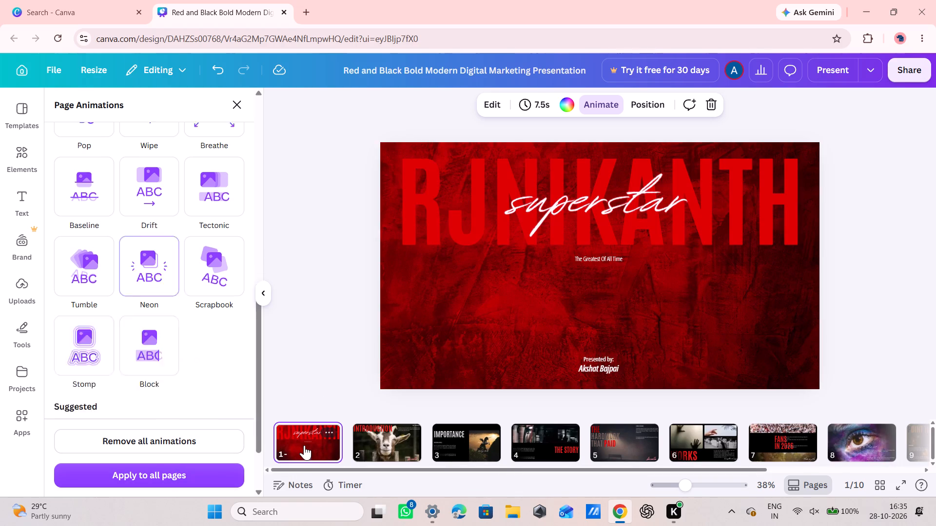
scroll(187, 353, "up", 2)
scroll(187, 353, "down", 7)
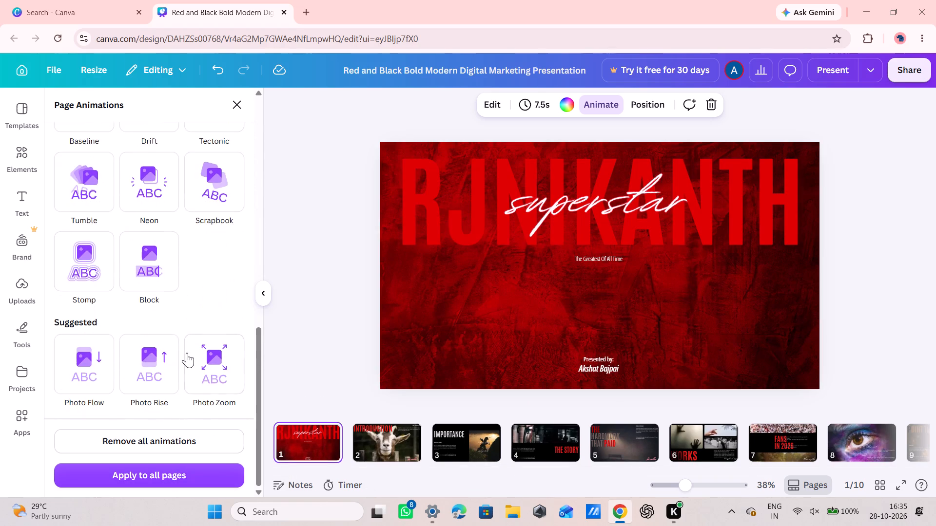
scroll(187, 353, "down", 2)
scroll(187, 353, "up", 7)
scroll(187, 353, "down", 1)
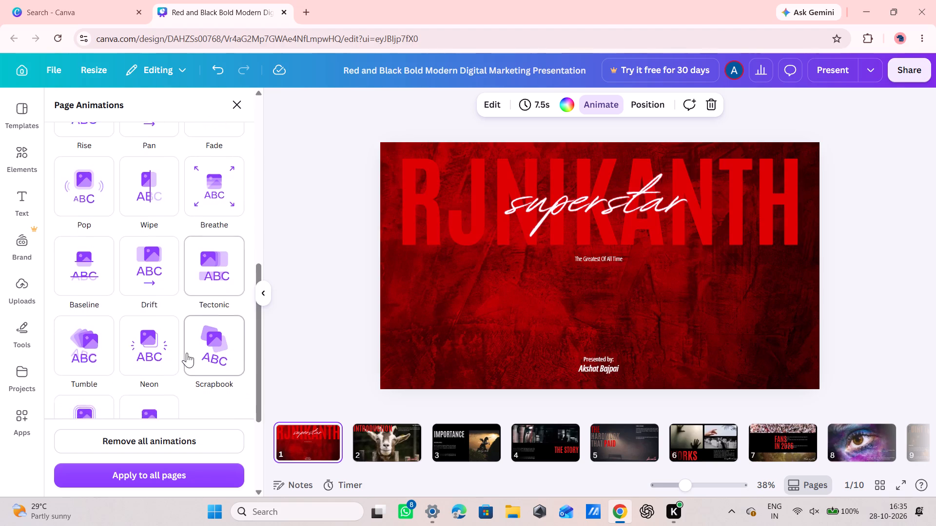
scroll(187, 353, "up", 6)
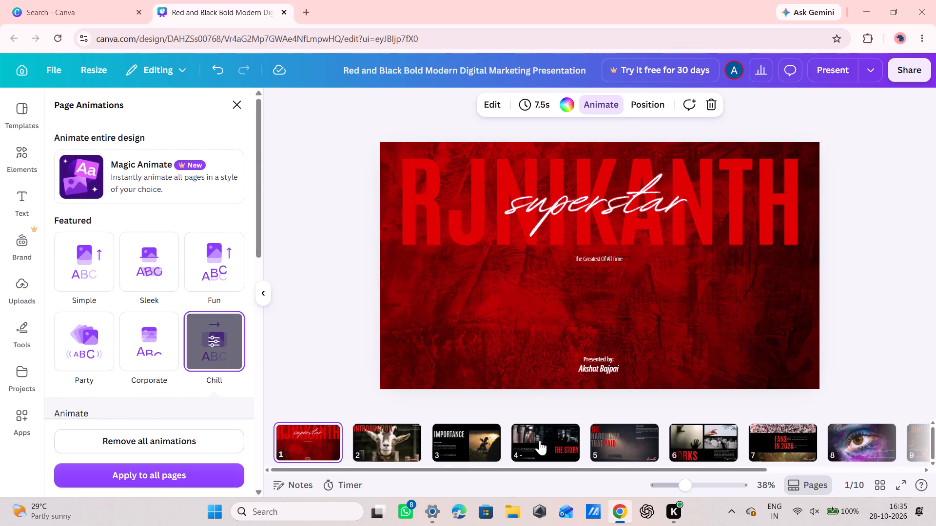
left_click(704, 439)
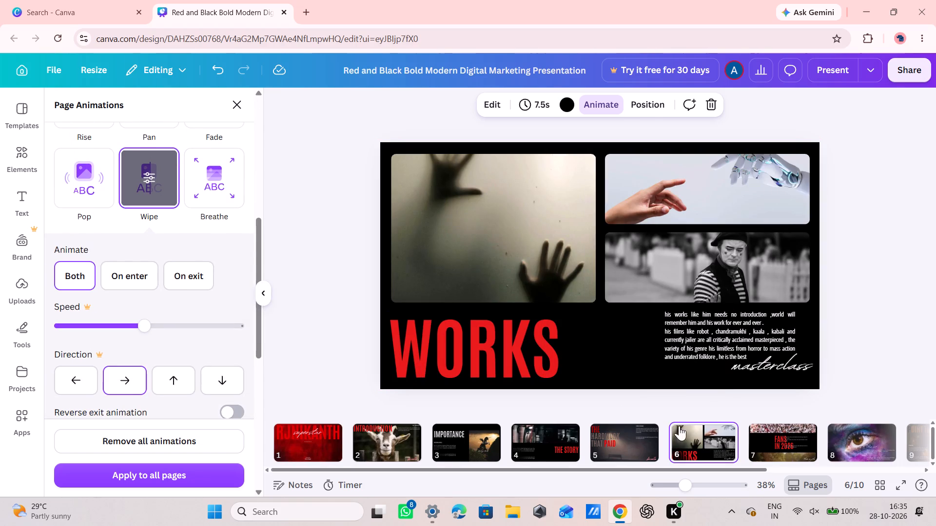
left_click(771, 451)
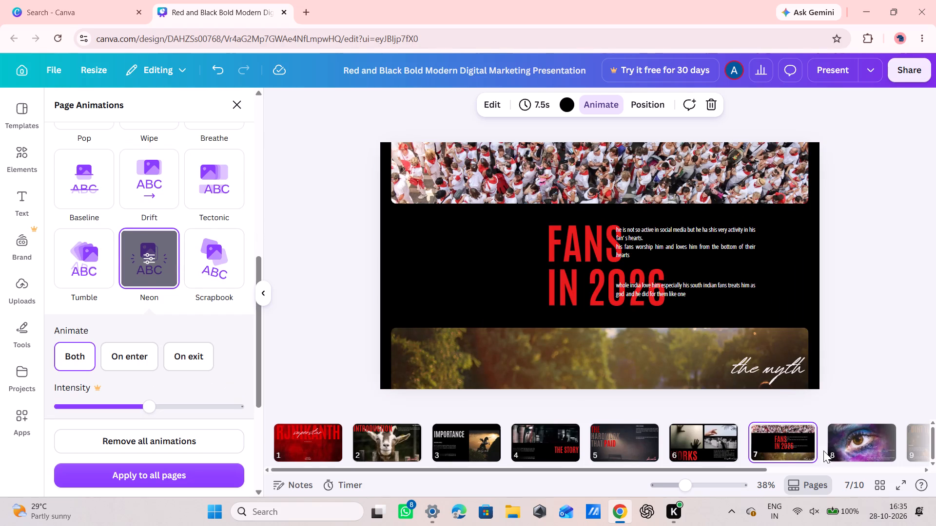
Apply the Block page animation to page 8, the page with the painted eye.
left_click(850, 438)
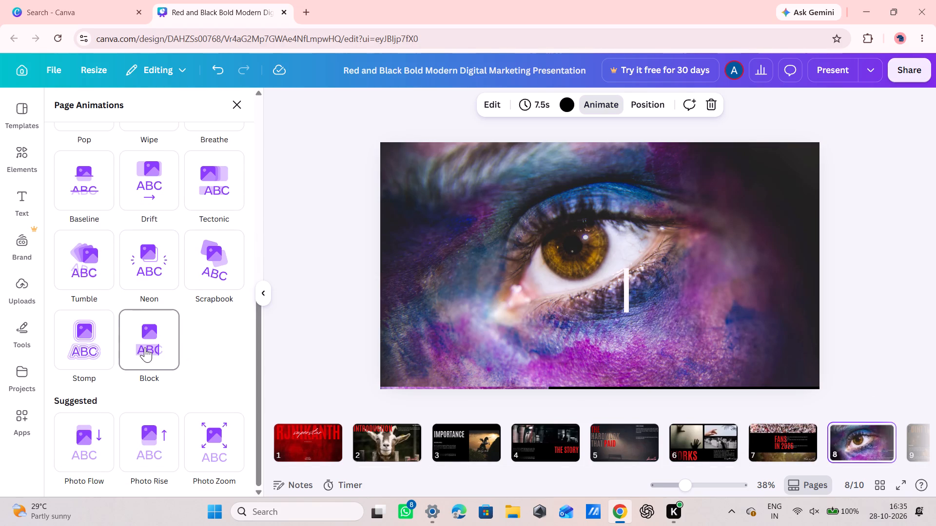
double_click(145, 347)
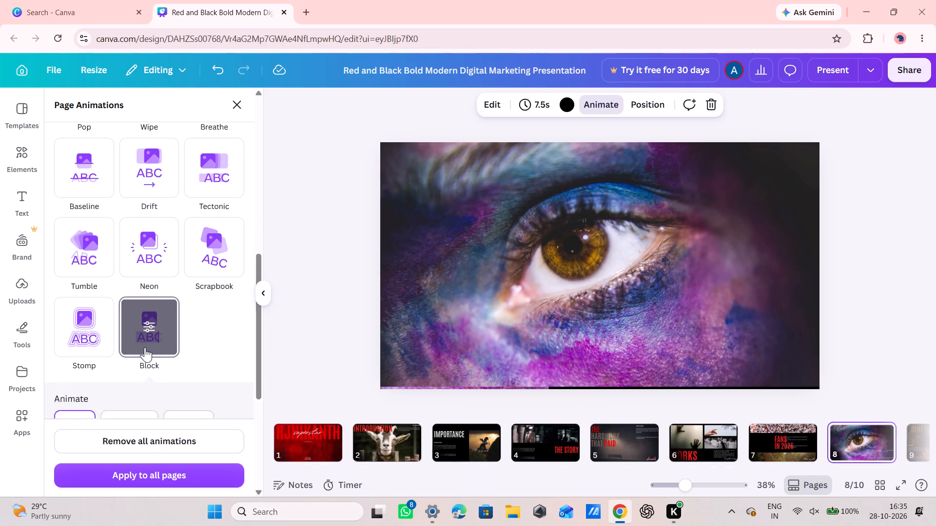
Apply the Fun page animation to page 9, the Point to Be Noted page with the autumn leaves.
scroll(839, 427, "left", 3)
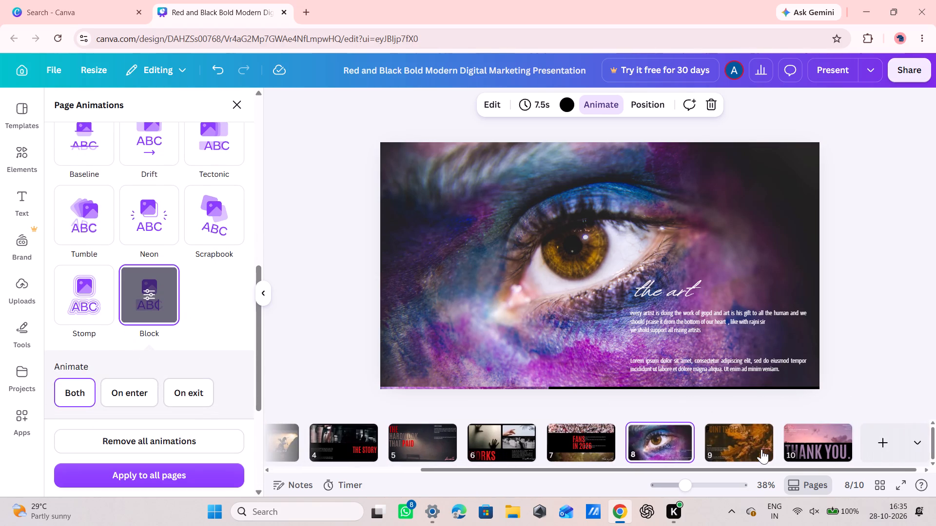
left_click(752, 450)
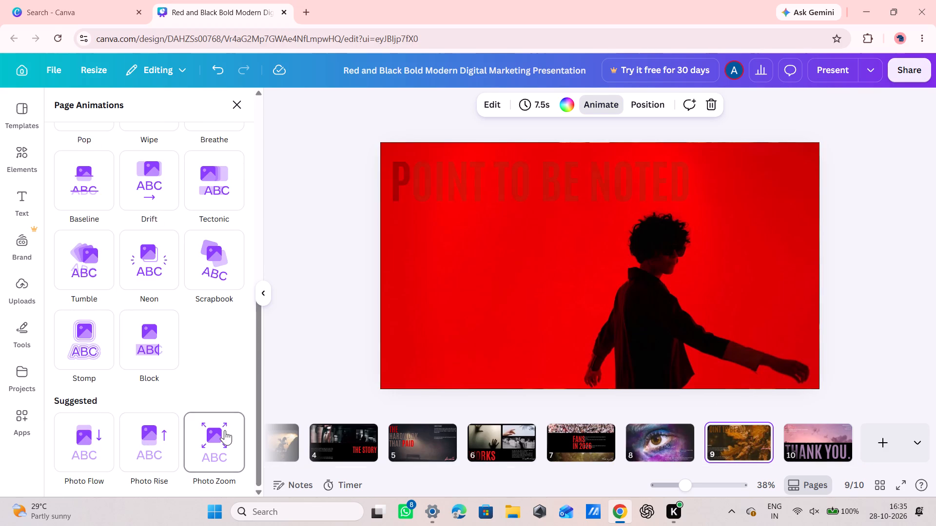
scroll(139, 243, "up", 1)
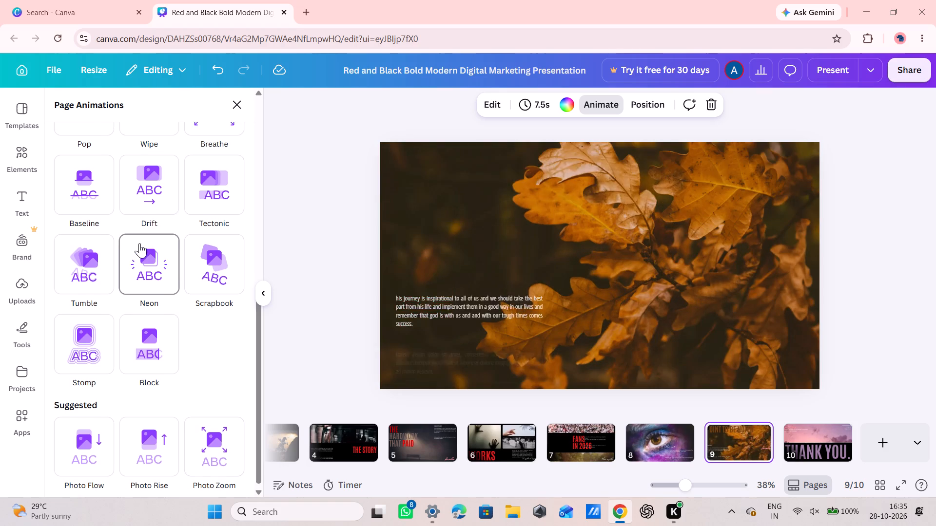
scroll(139, 243, "up", 1)
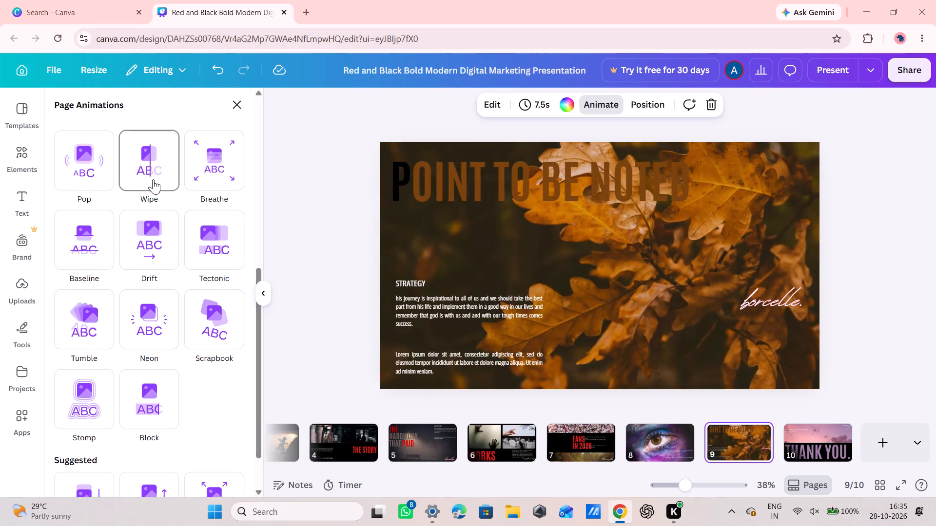
scroll(152, 179, "up", 6)
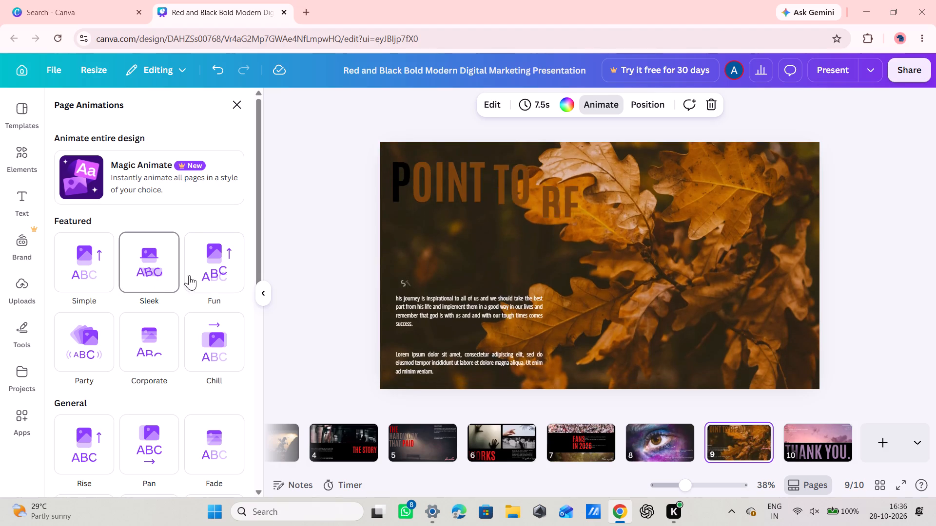
double_click(212, 273)
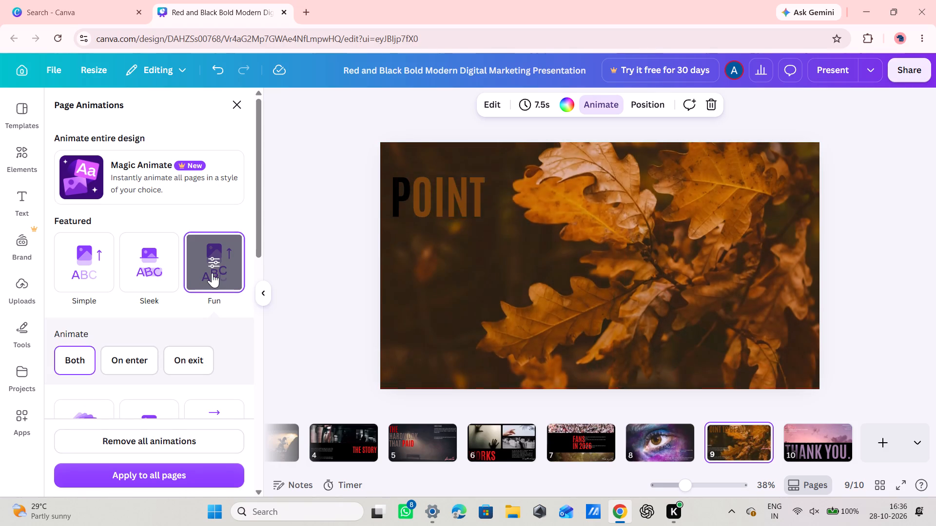
Apply the Simple page animation to page 10, the Thank You page.
scroll(548, 358, "down", 2)
left_click(813, 427)
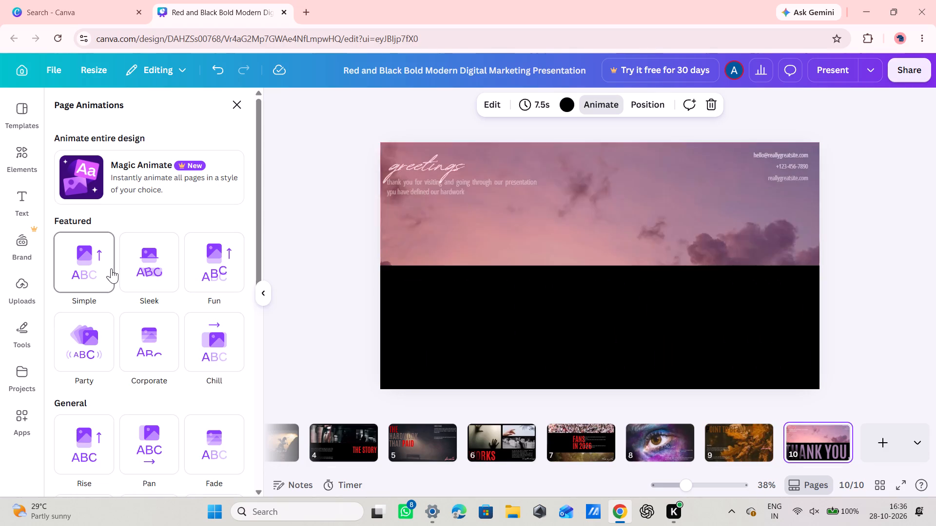
double_click(111, 268)
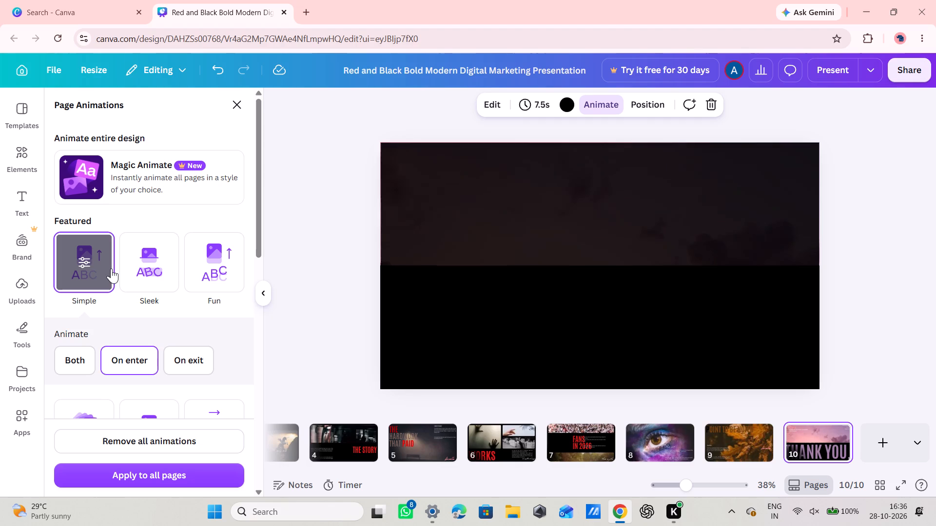
Look over the thumbnails of all ten pages to check the finished presentation.
scroll(548, 314, "down", 3)
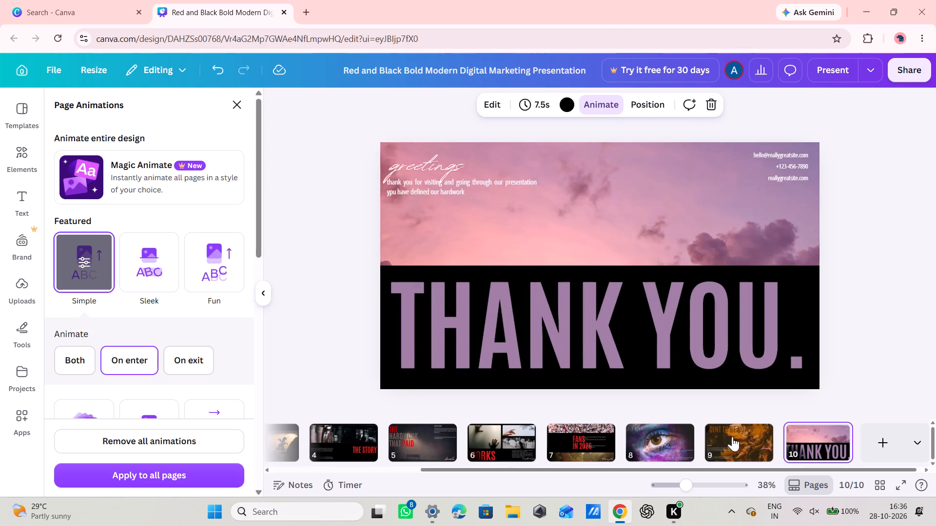
scroll(639, 450, "right", 5)
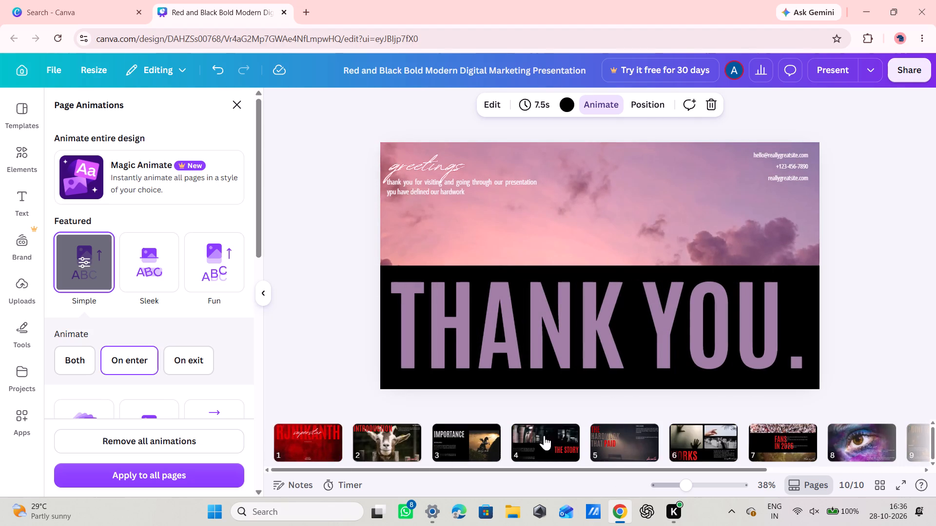
scroll(585, 432, "left", 5)
scroll(702, 242, "down", 1)
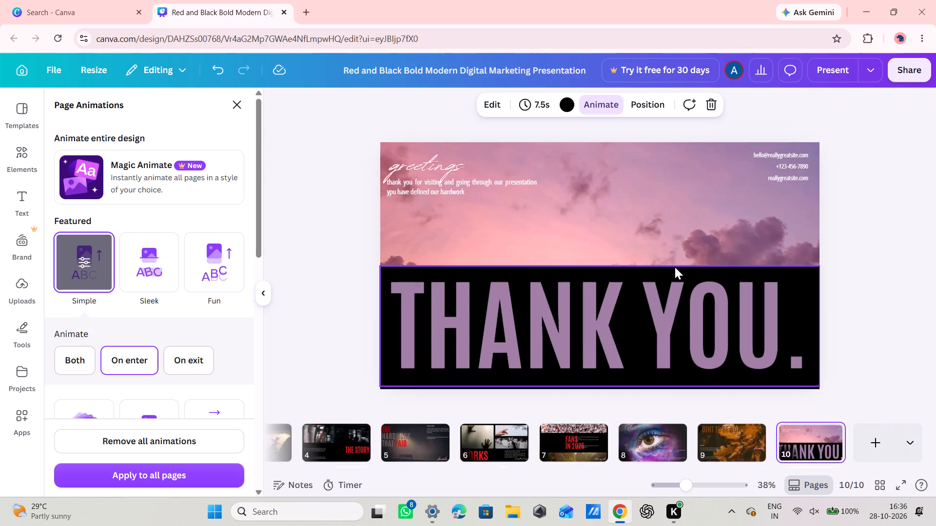
scroll(581, 451, "right", 3)
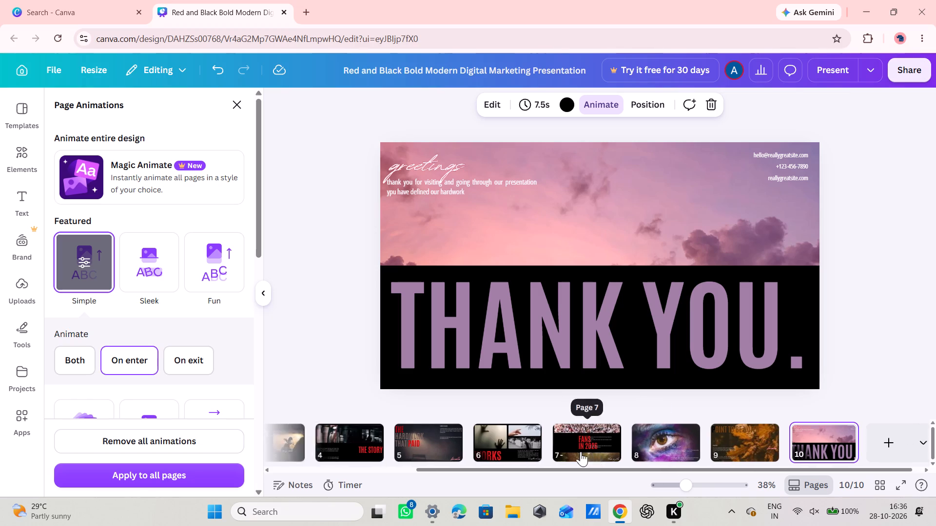
scroll(581, 451, "right", 4)
scroll(581, 451, "down", 3)
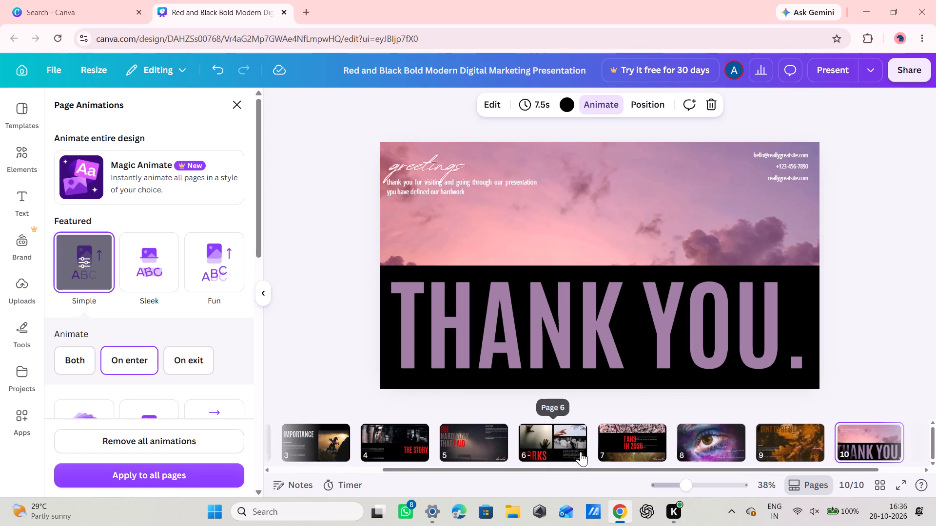
scroll(484, 355, "down", 2)
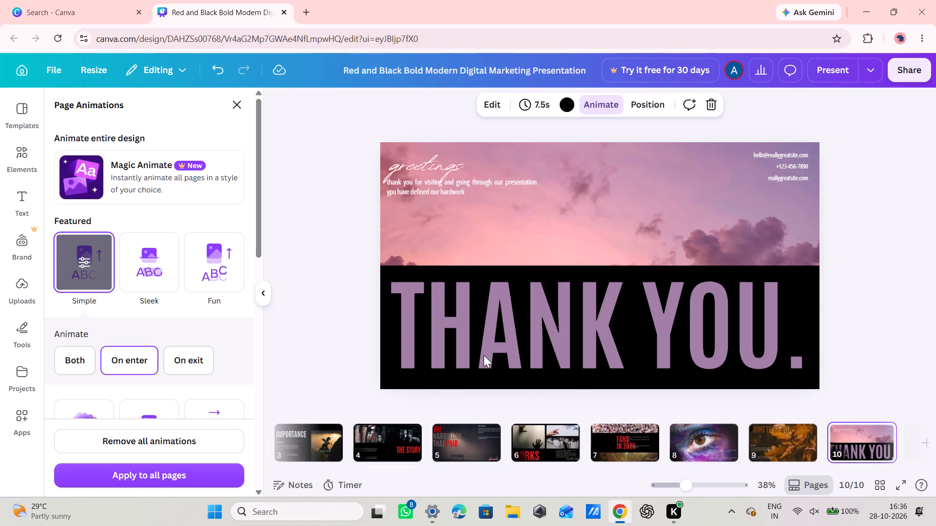
scroll(484, 355, "up", 2)
scroll(18, 368, "down", 3)
Save the presentation.
left_click(52, 70)
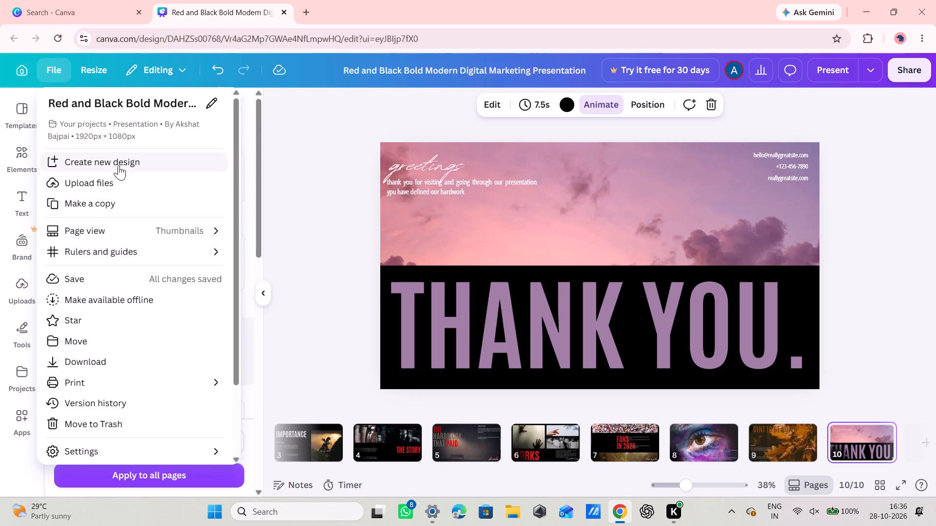
left_click(80, 278)
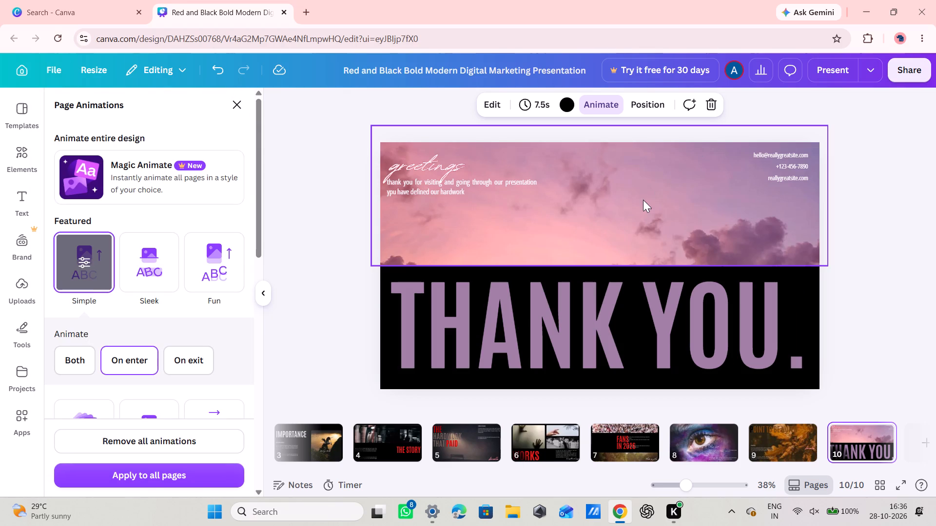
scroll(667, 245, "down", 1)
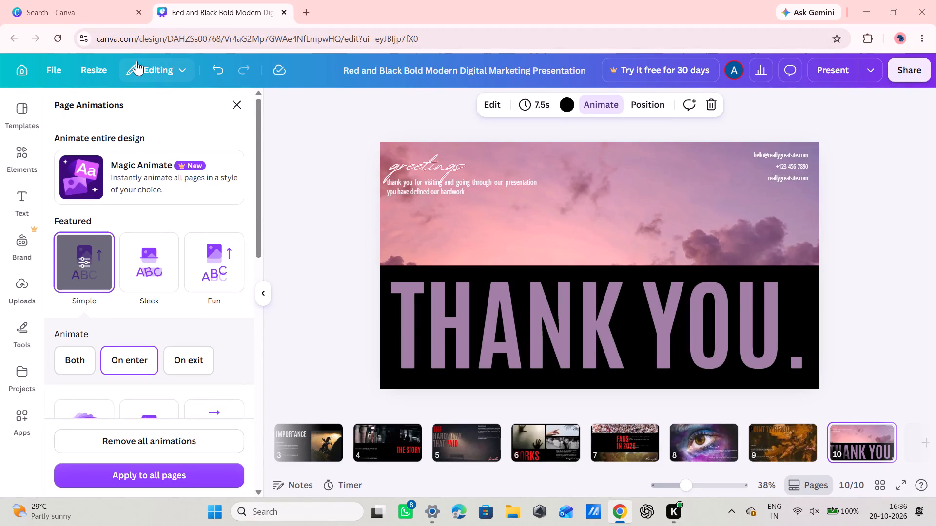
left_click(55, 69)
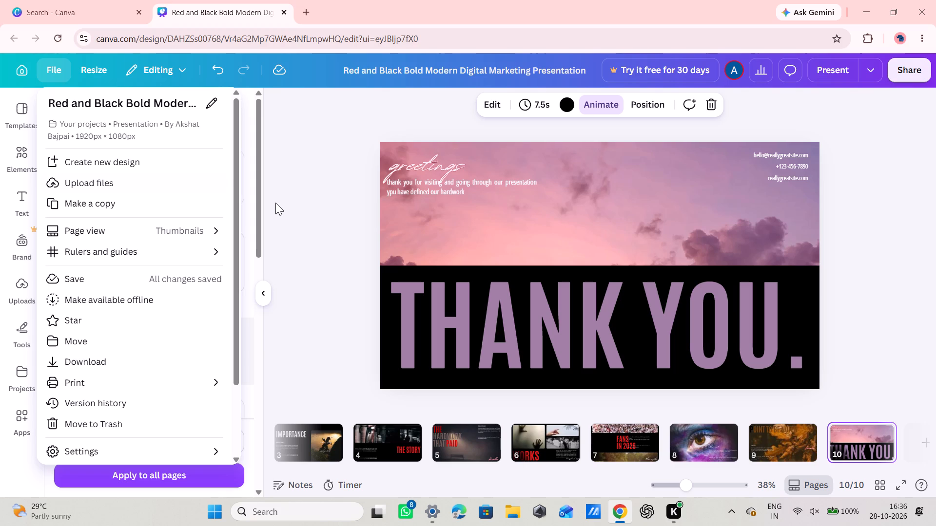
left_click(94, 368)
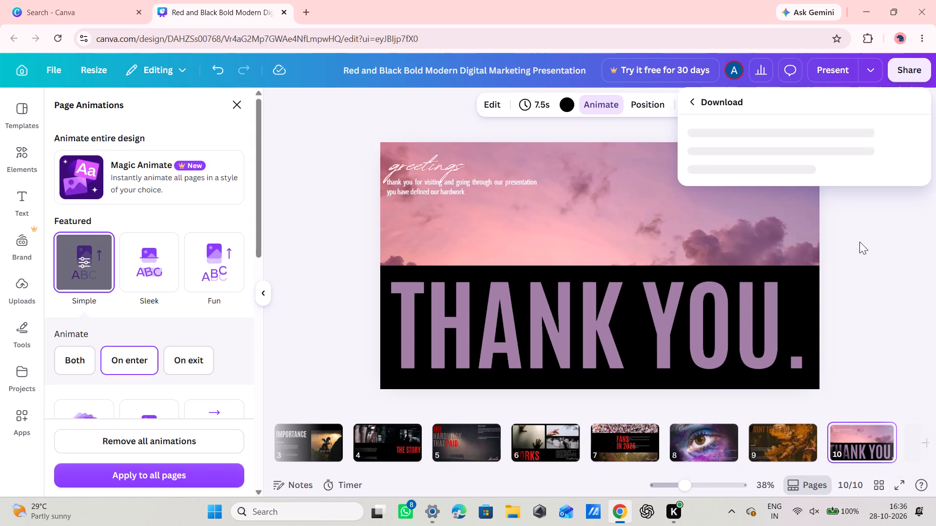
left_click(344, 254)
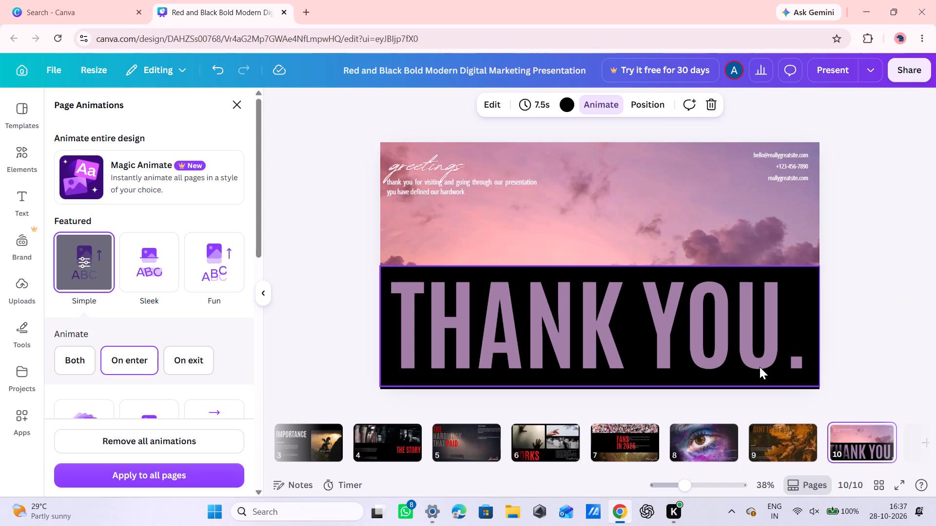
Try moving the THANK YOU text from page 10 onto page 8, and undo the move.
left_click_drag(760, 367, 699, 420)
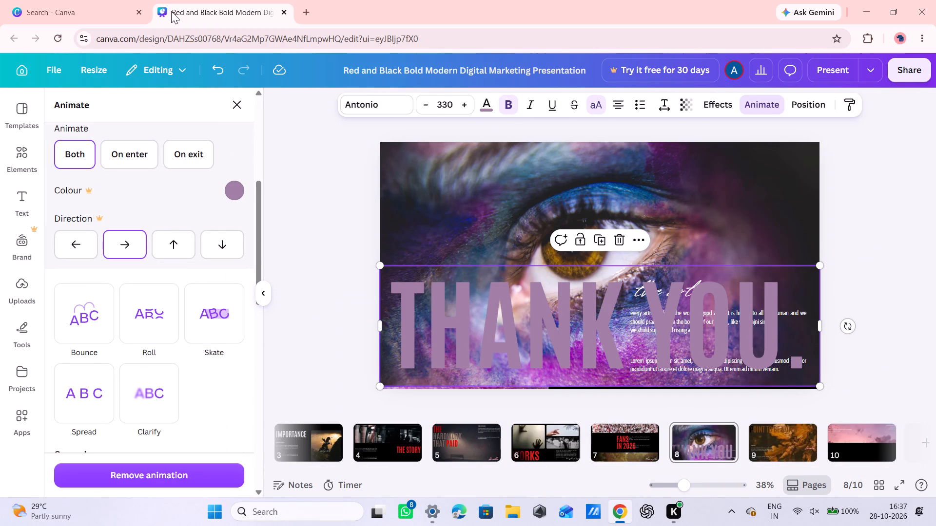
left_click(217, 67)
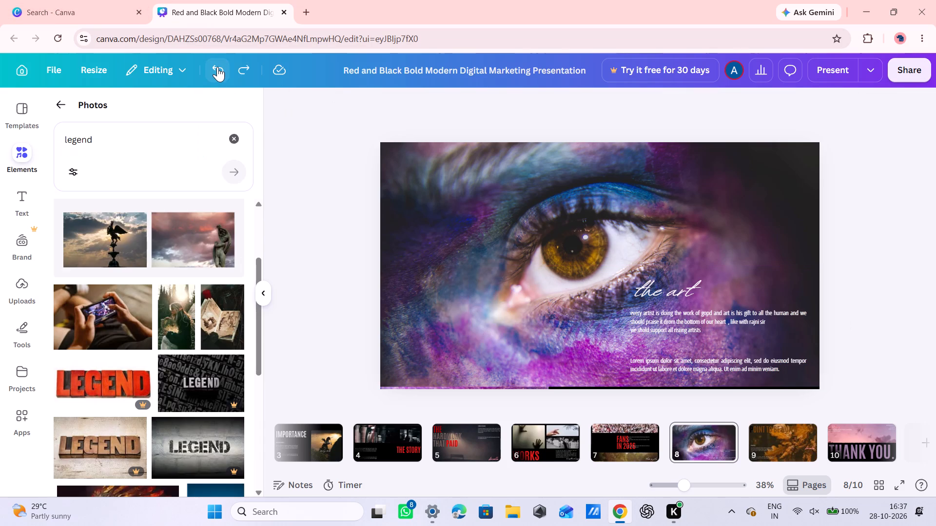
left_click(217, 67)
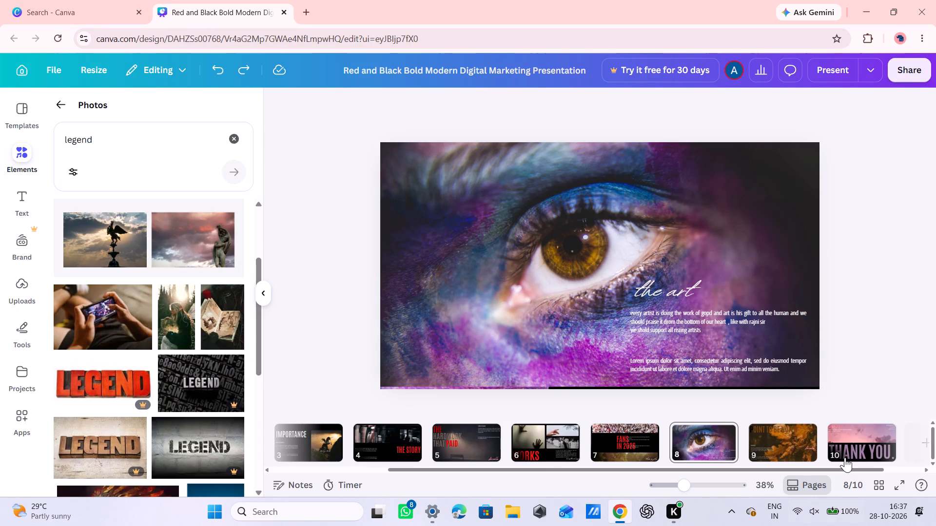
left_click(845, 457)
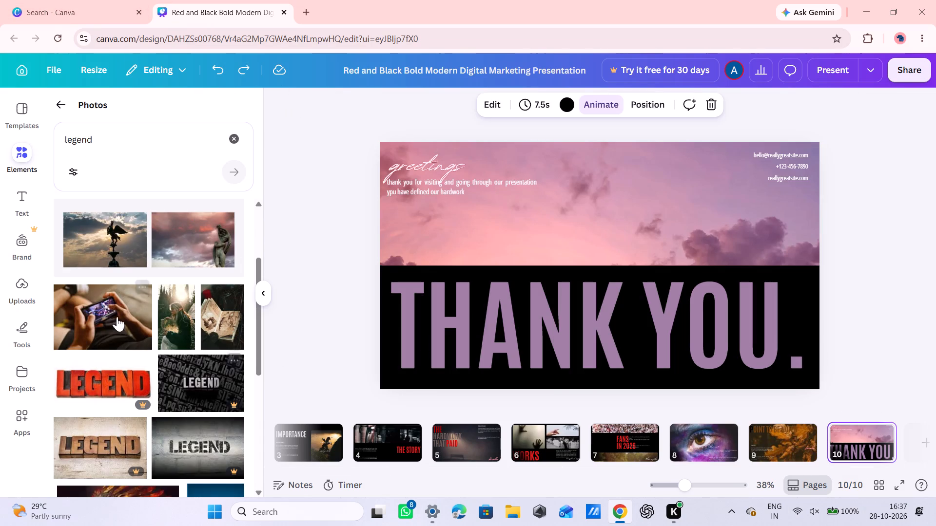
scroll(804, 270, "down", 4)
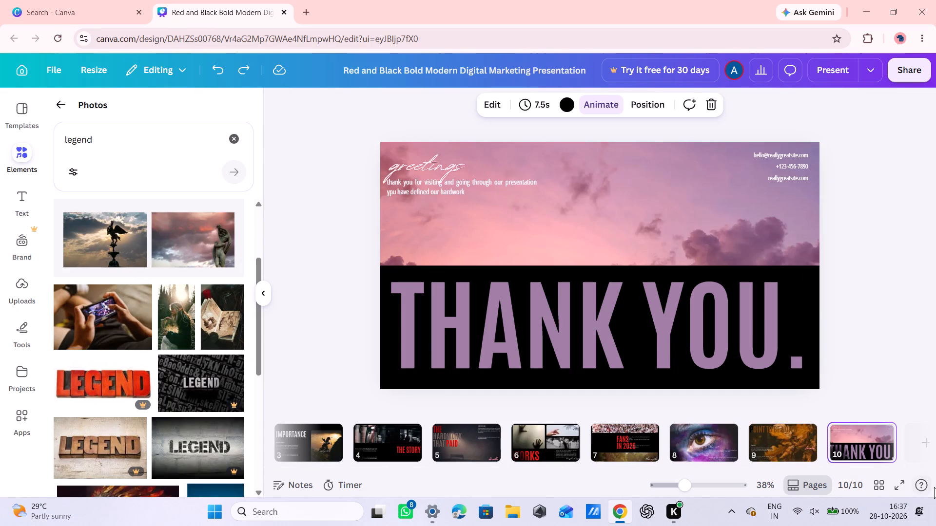